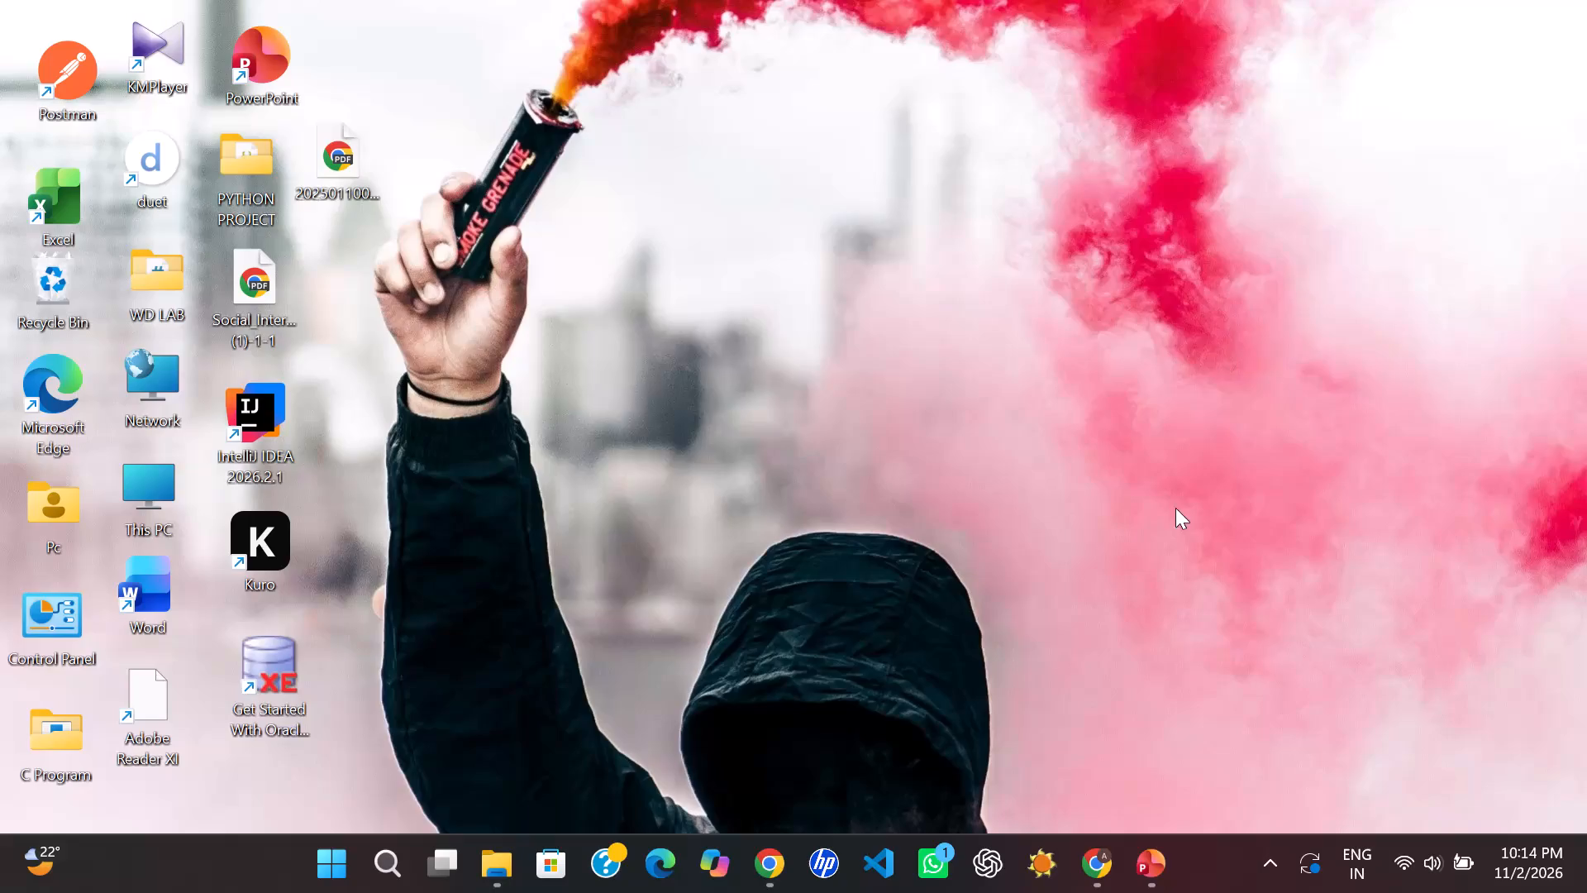
pyautogui.click(1097, 853)
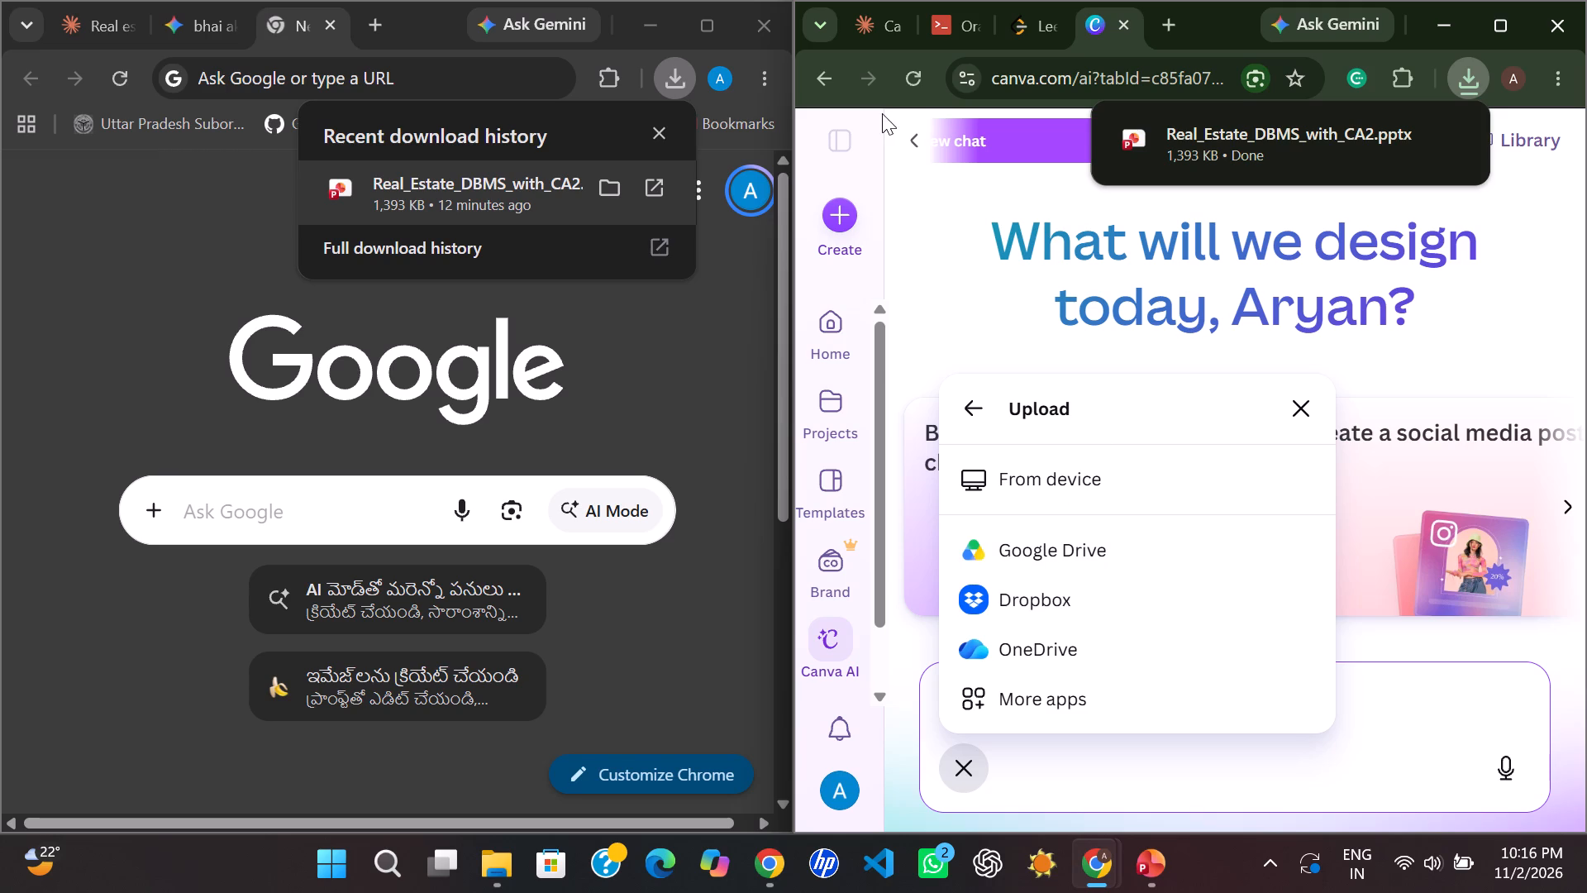
pyautogui.click(1487, 29)
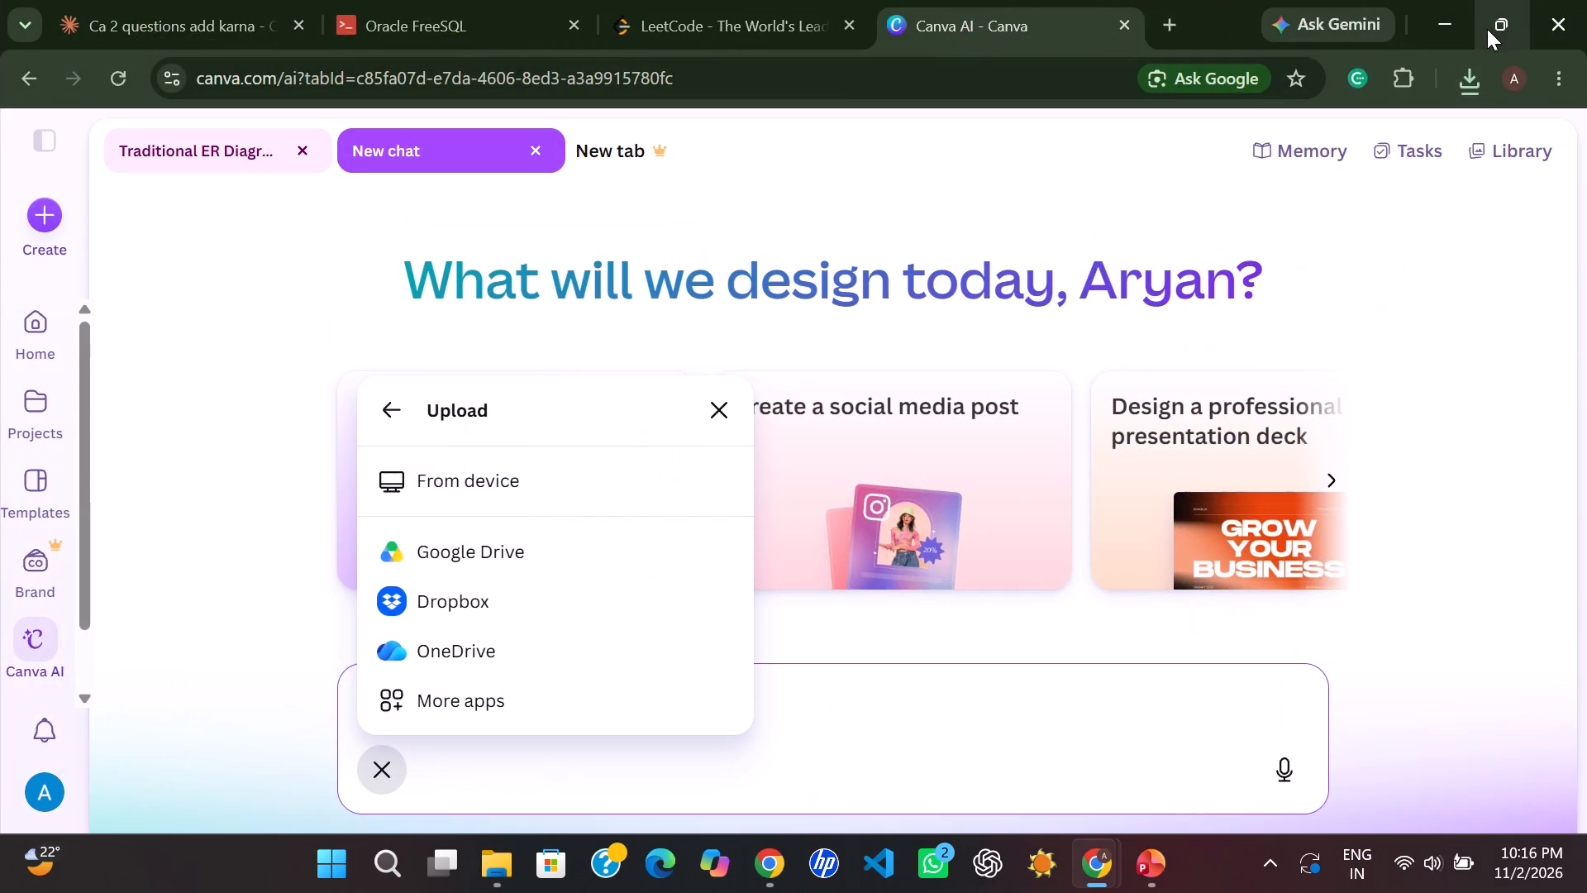
# Open the downloaded Real_Estate_DBMS_with_CA2.pptx in PowerPoint, enable editing, and return to the Canva AI window.
pyautogui.click(1465, 82)
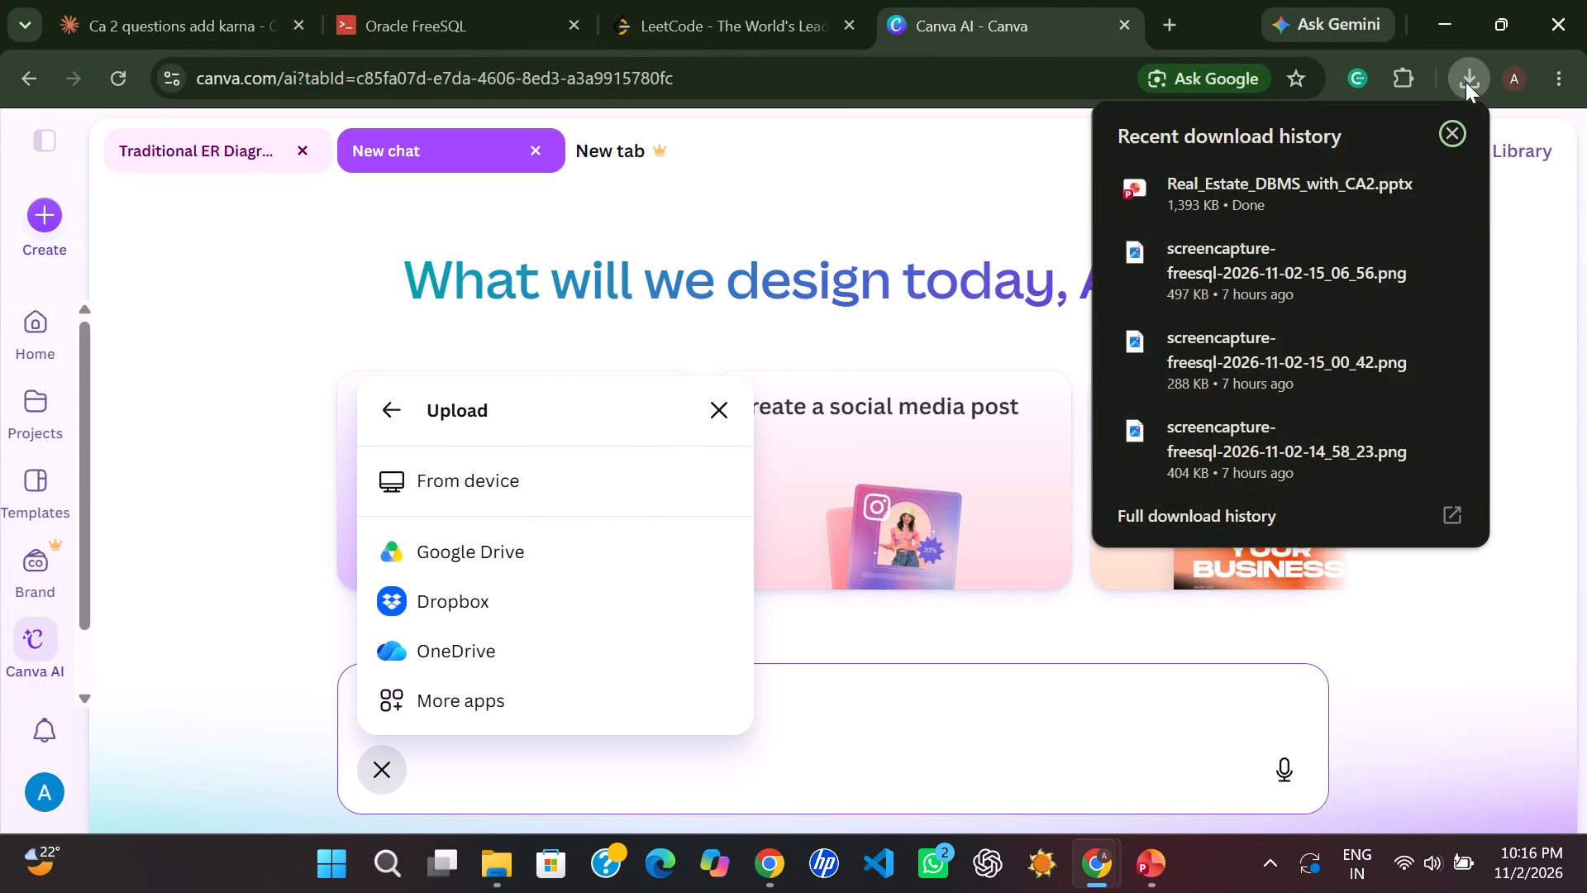
pyautogui.click(1300, 182)
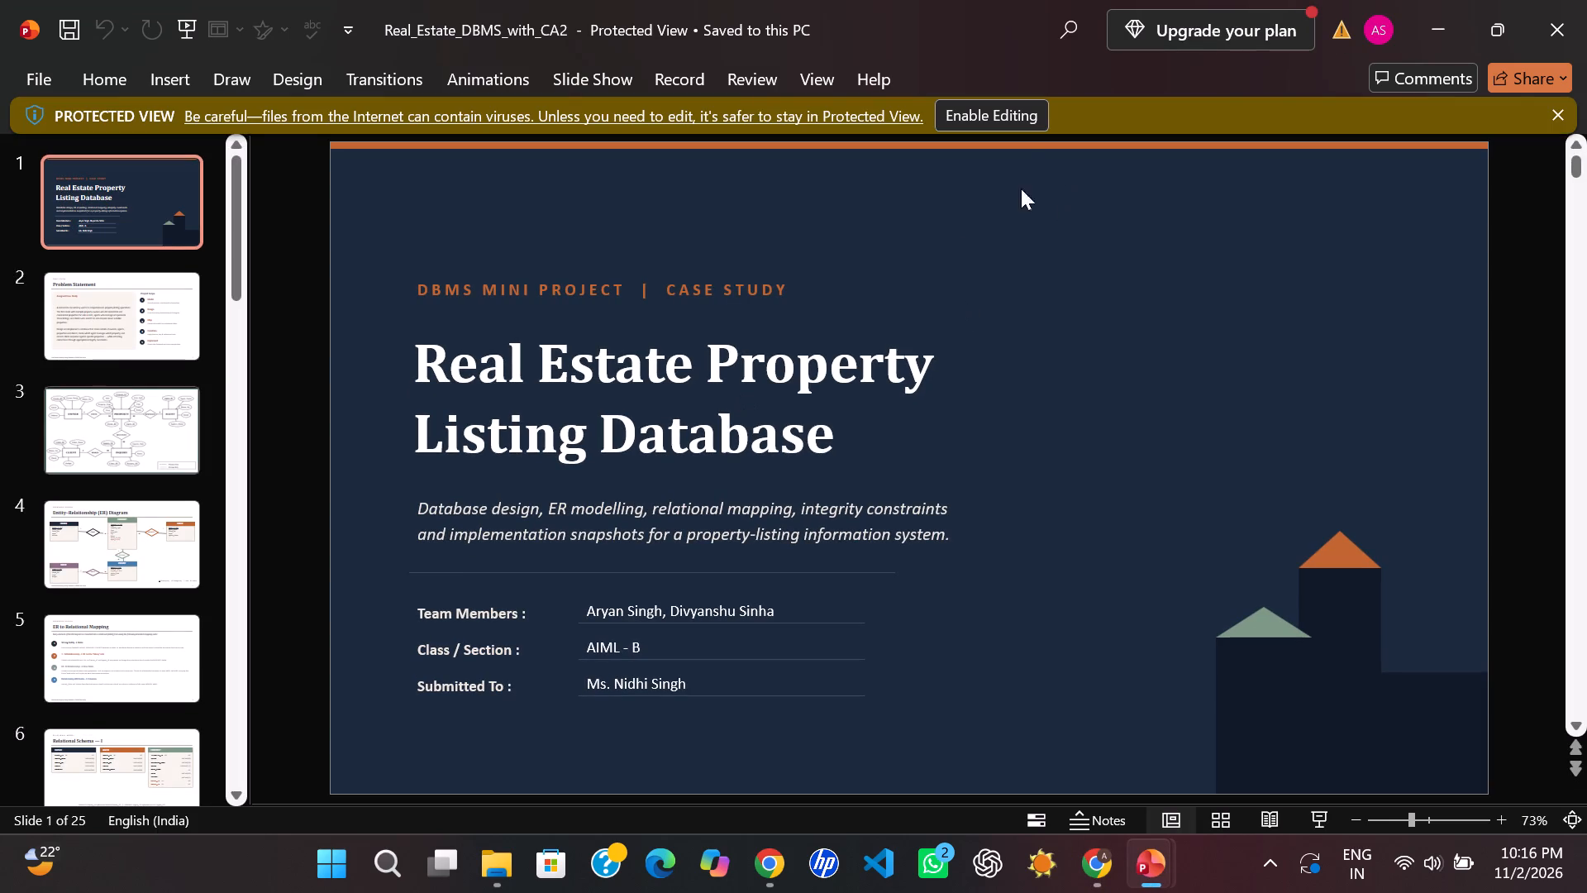
pyautogui.click(1038, 112)
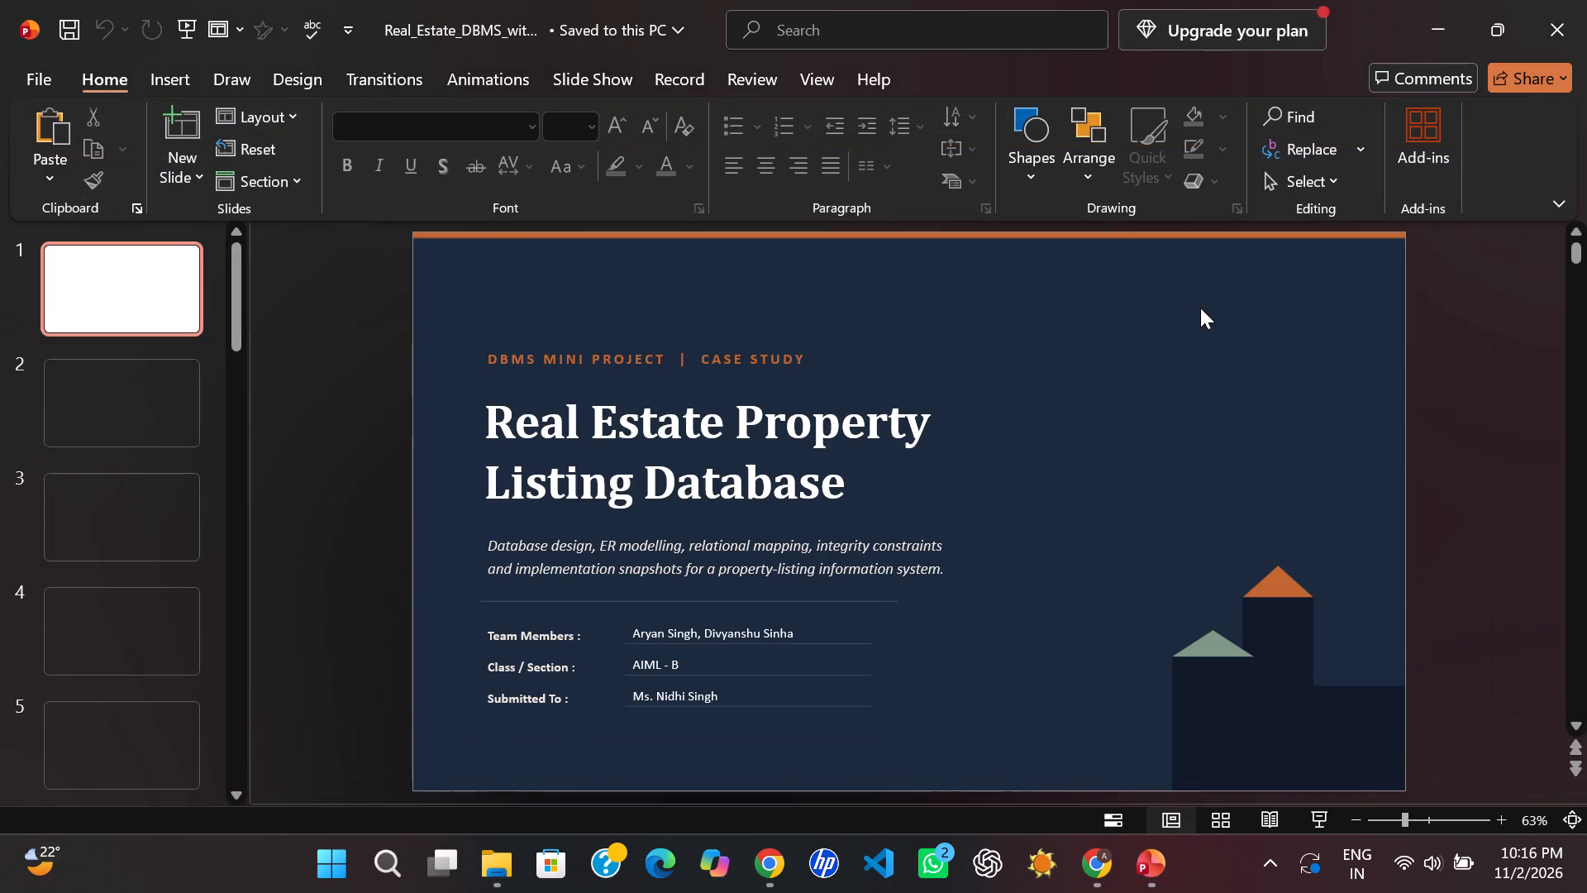
pyautogui.click(1452, 11)
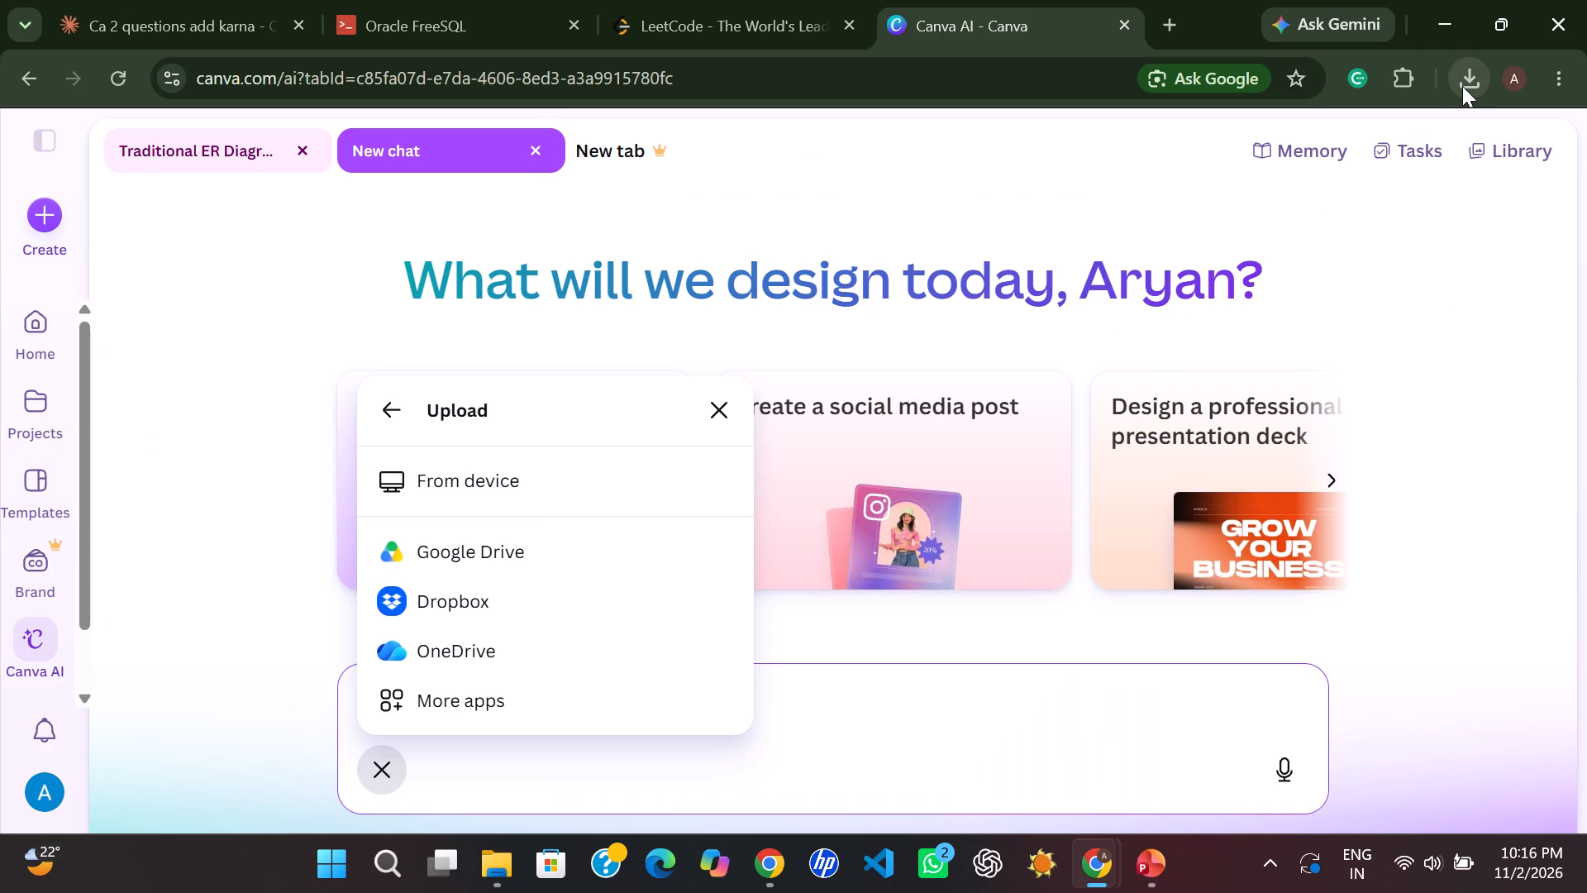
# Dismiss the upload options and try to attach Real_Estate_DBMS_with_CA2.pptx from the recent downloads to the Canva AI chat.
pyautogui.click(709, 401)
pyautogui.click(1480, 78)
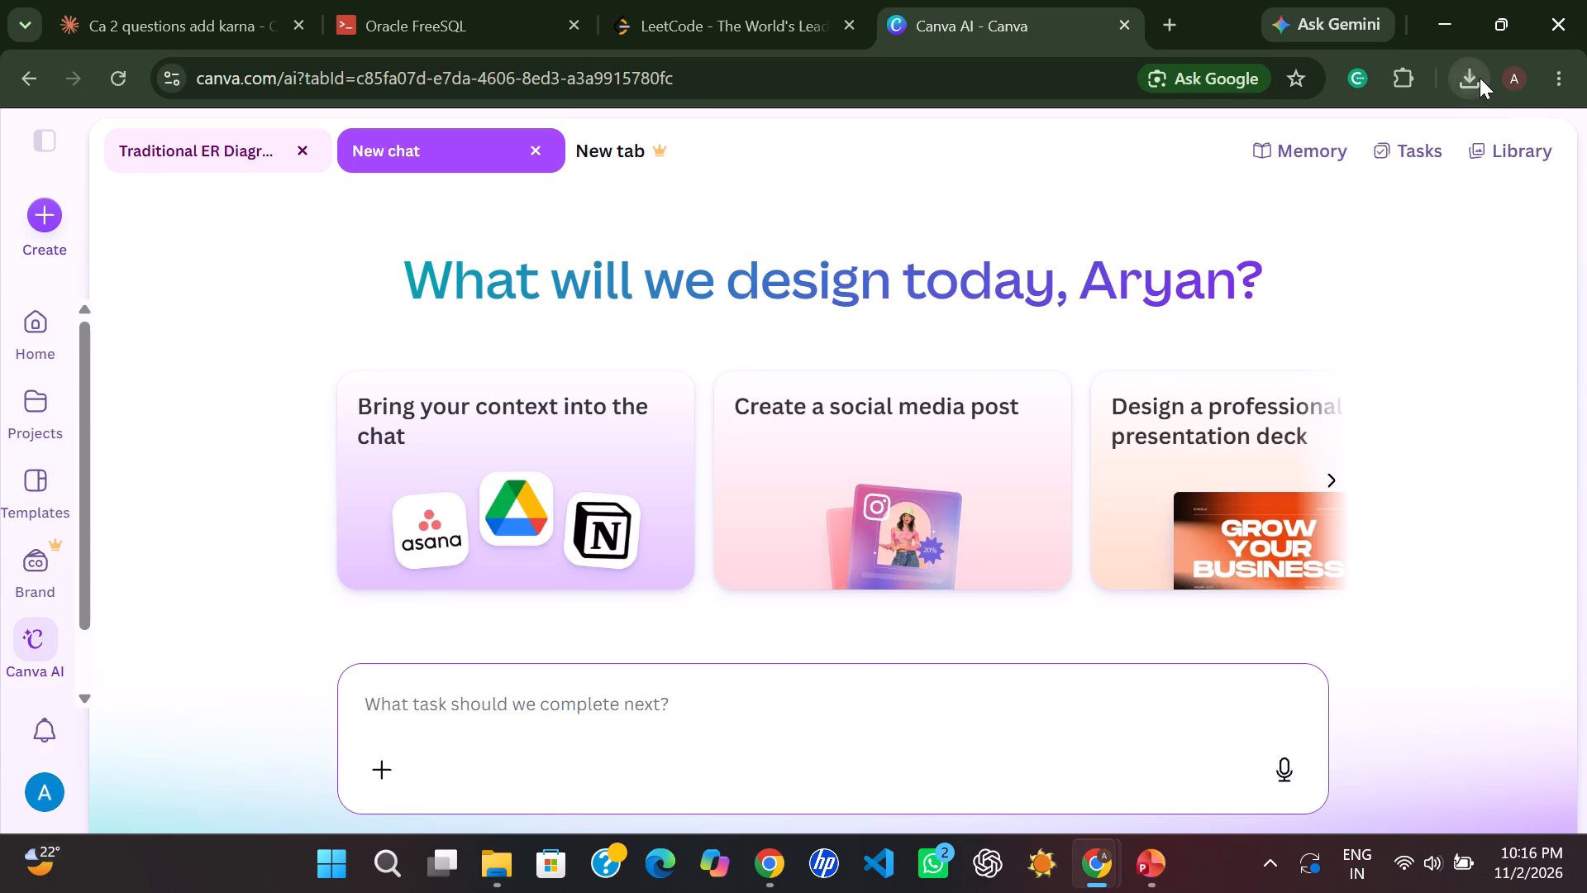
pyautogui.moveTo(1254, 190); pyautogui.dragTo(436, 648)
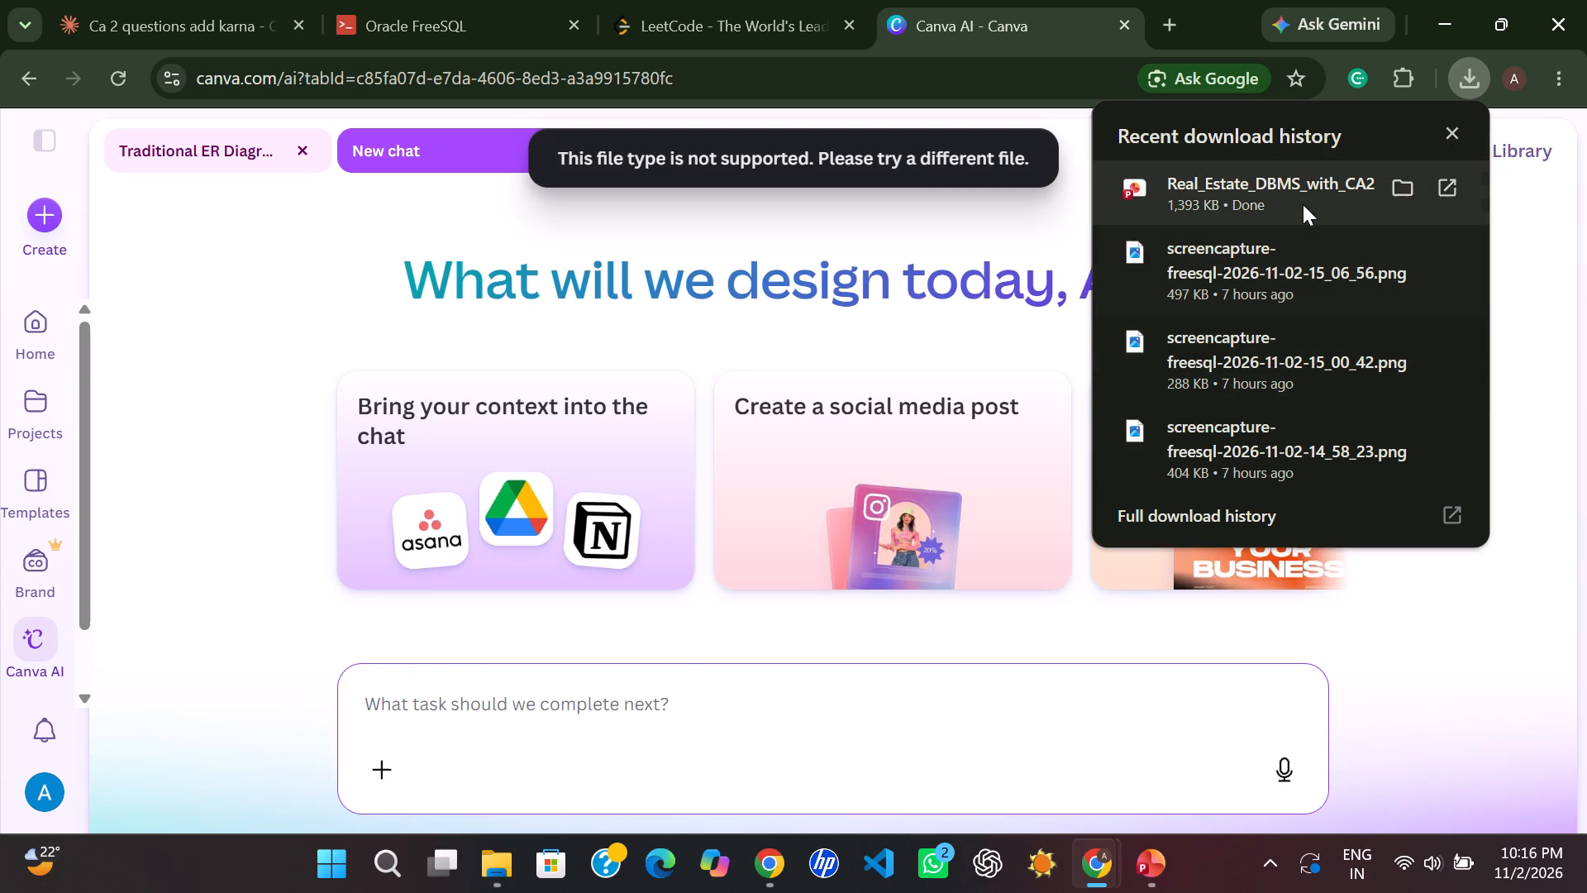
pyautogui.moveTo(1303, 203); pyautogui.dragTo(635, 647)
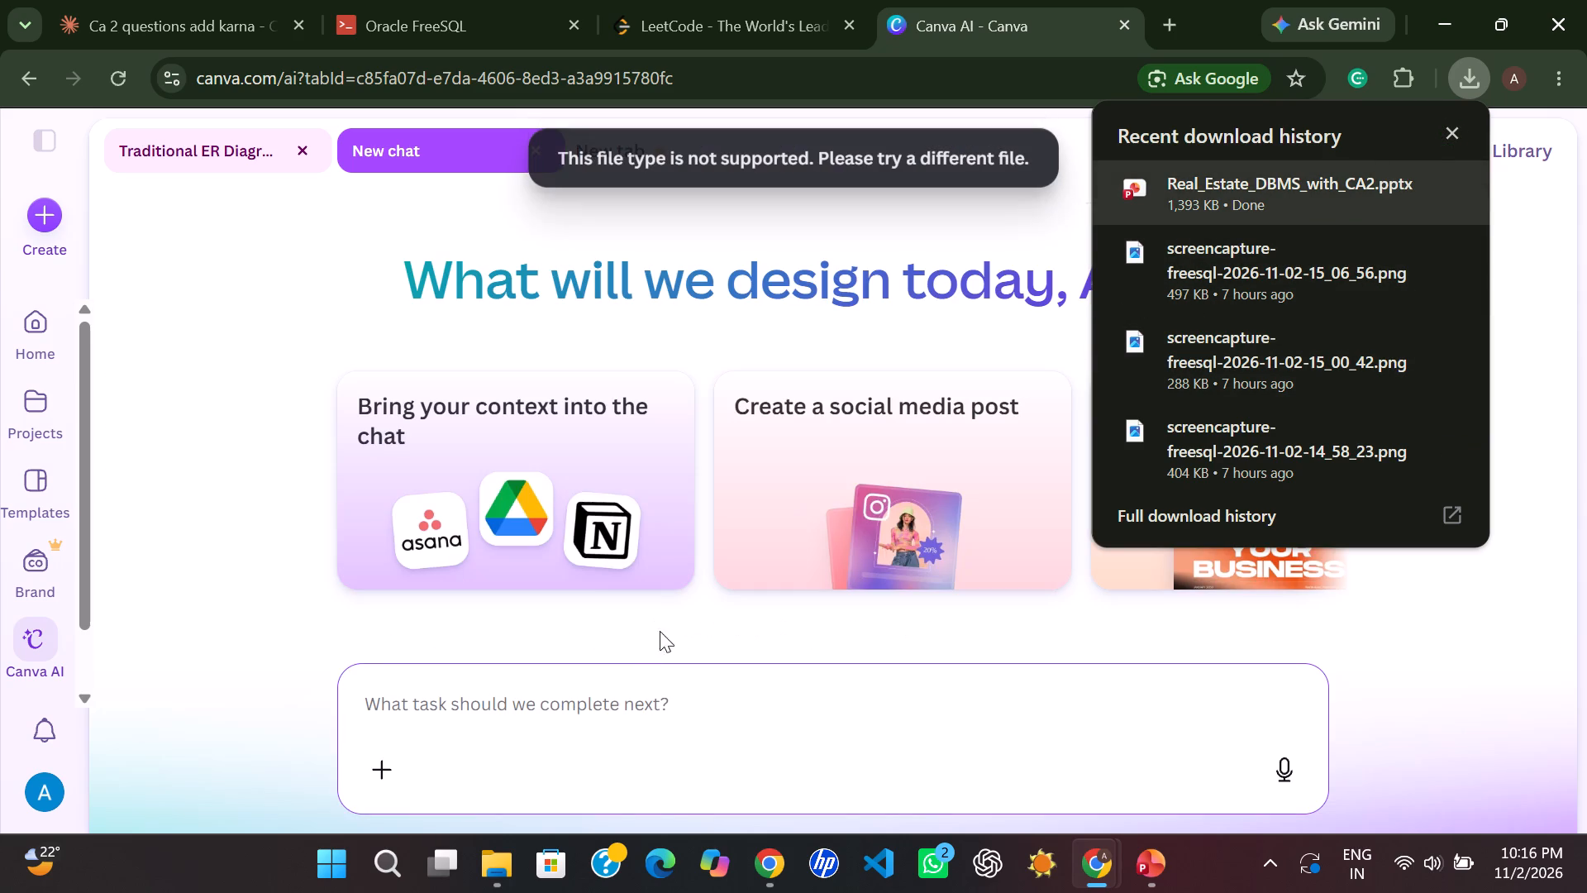
# Upload Real_Estate_DBMS_with_CA2.pptx from the recent downloads through the Canva home page's design upload area.
pyautogui.click(31, 350)
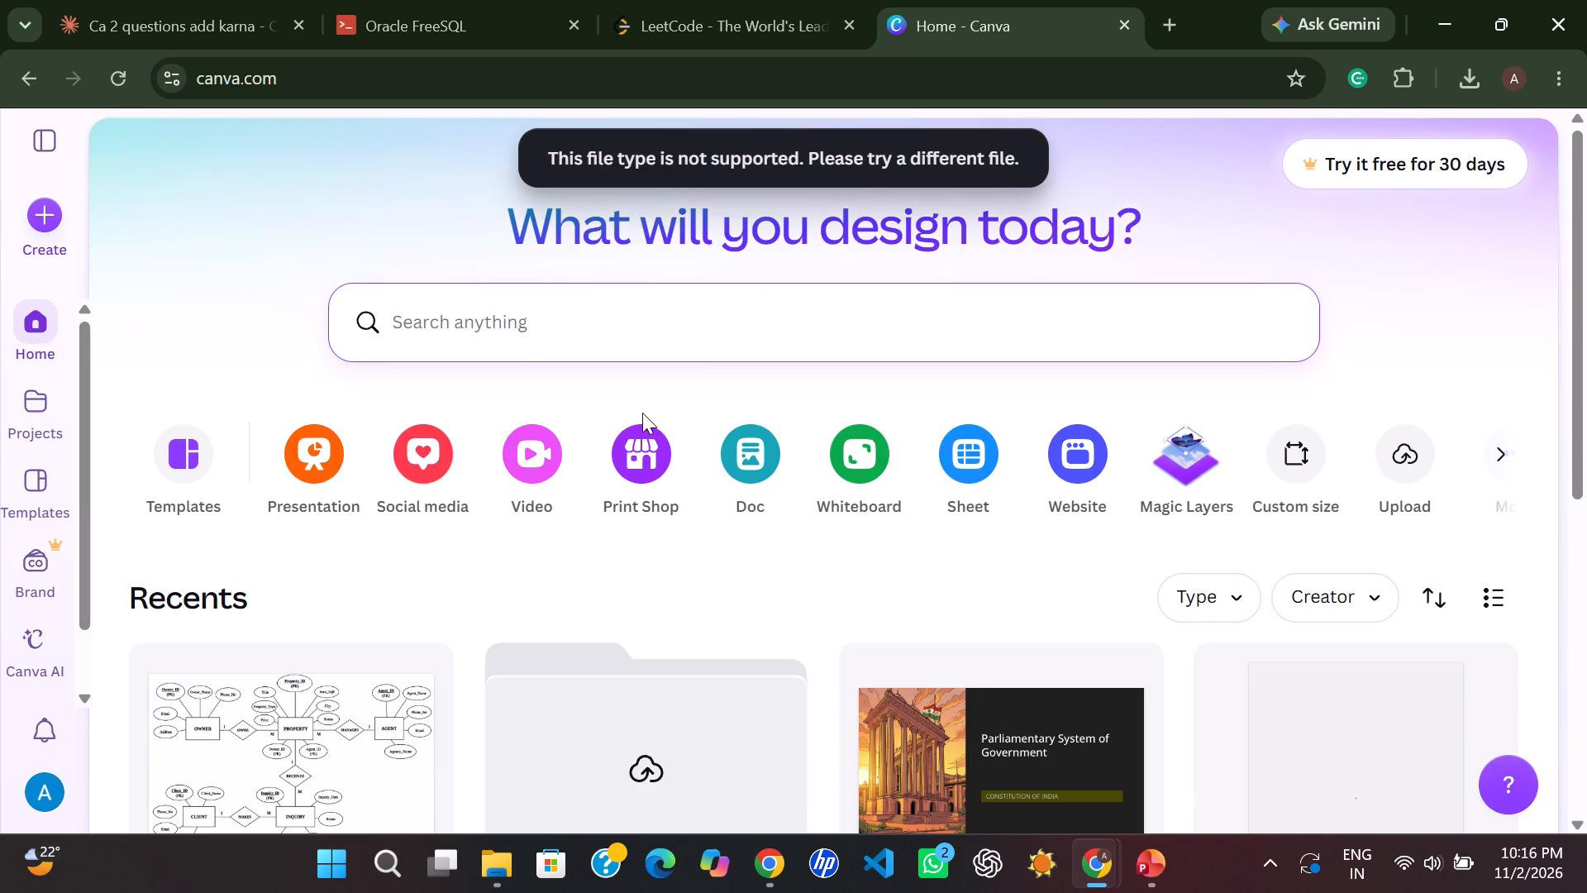
pyautogui.scroll(-3, 642, 413)
pyautogui.scroll(3, 642, 413)
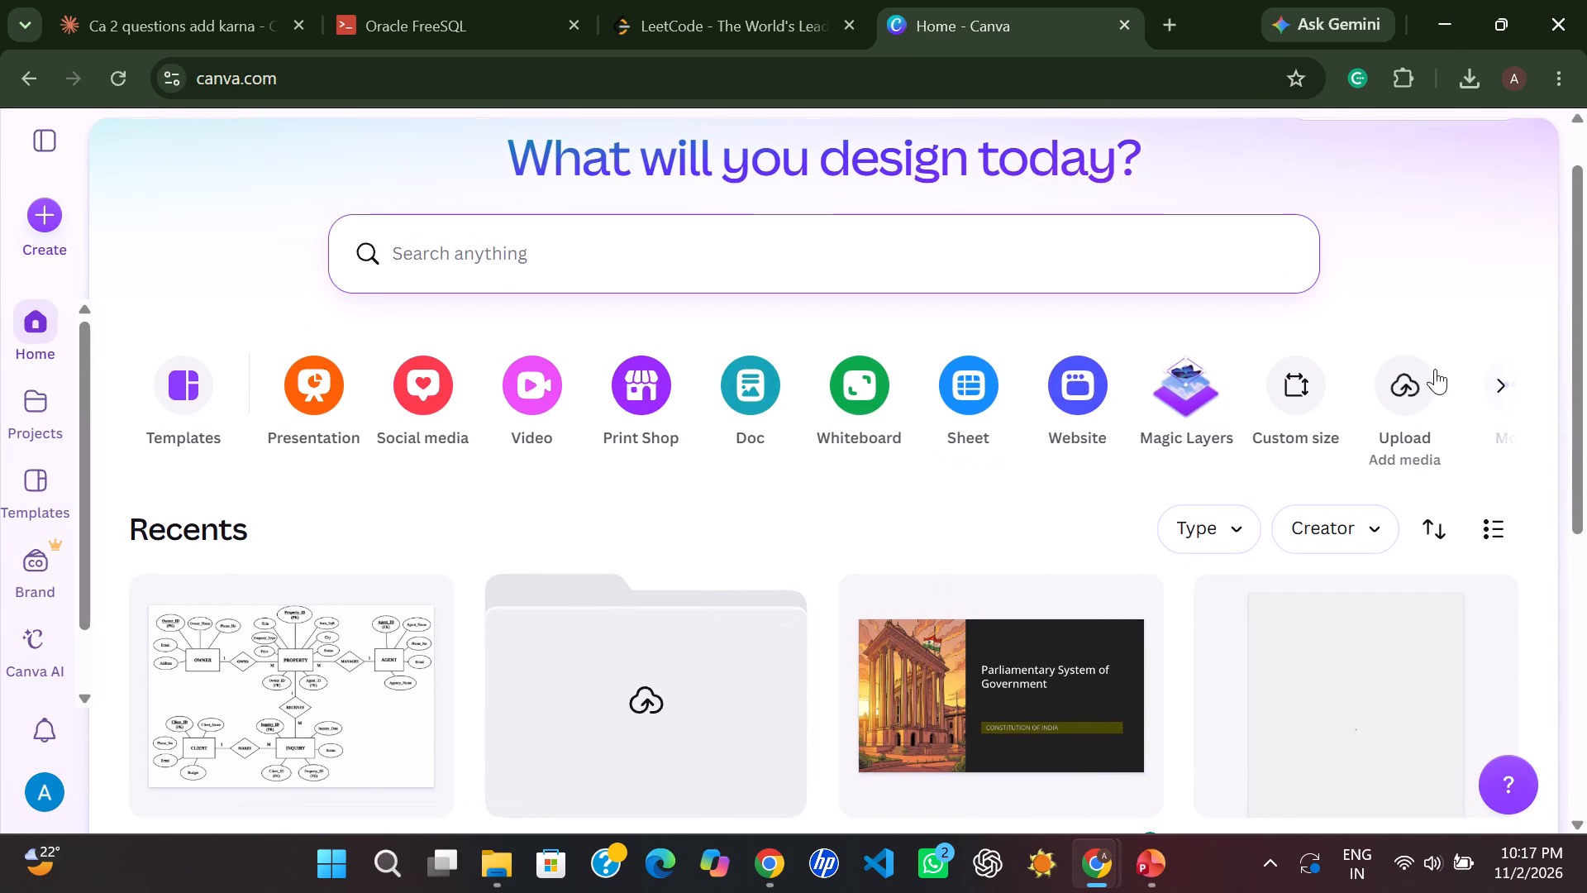
pyautogui.click(1435, 369)
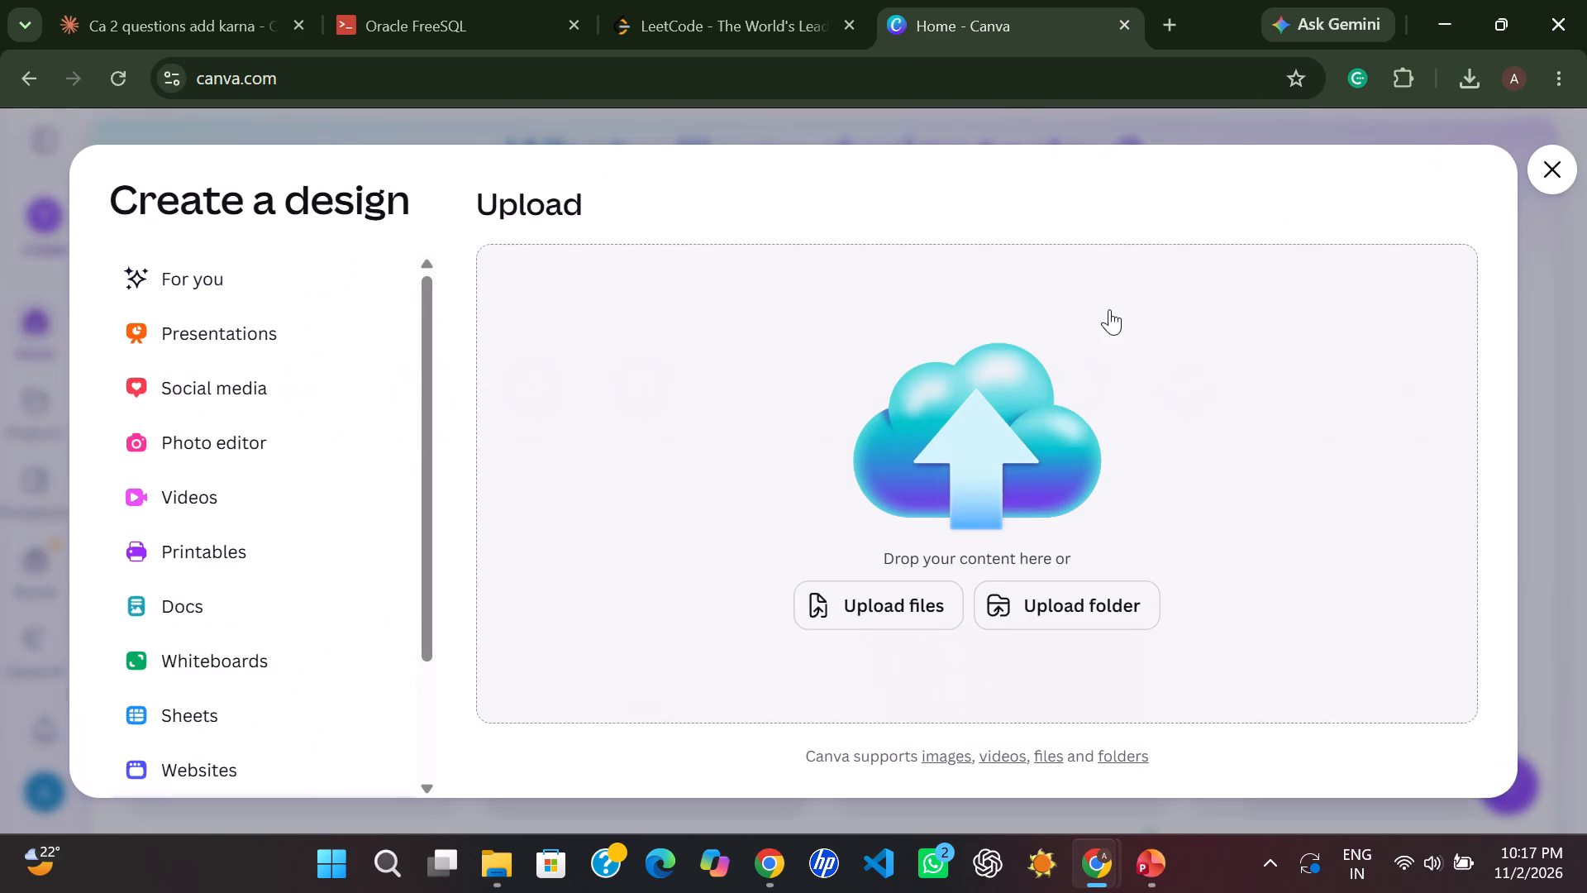
pyautogui.click(1463, 78)
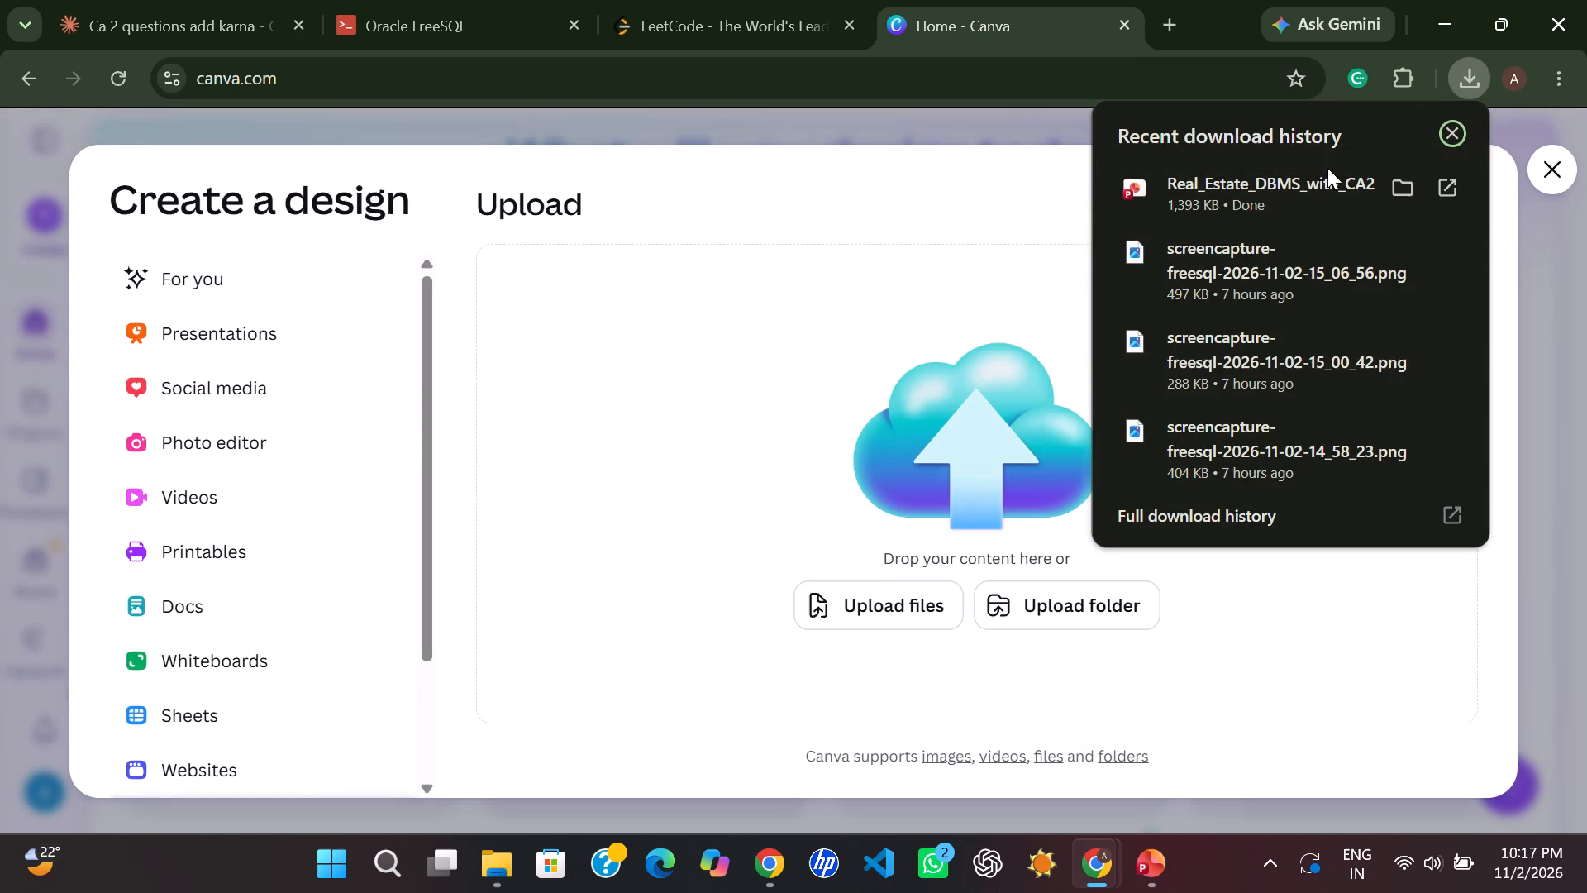
pyautogui.moveTo(1251, 189); pyautogui.dragTo(822, 571)
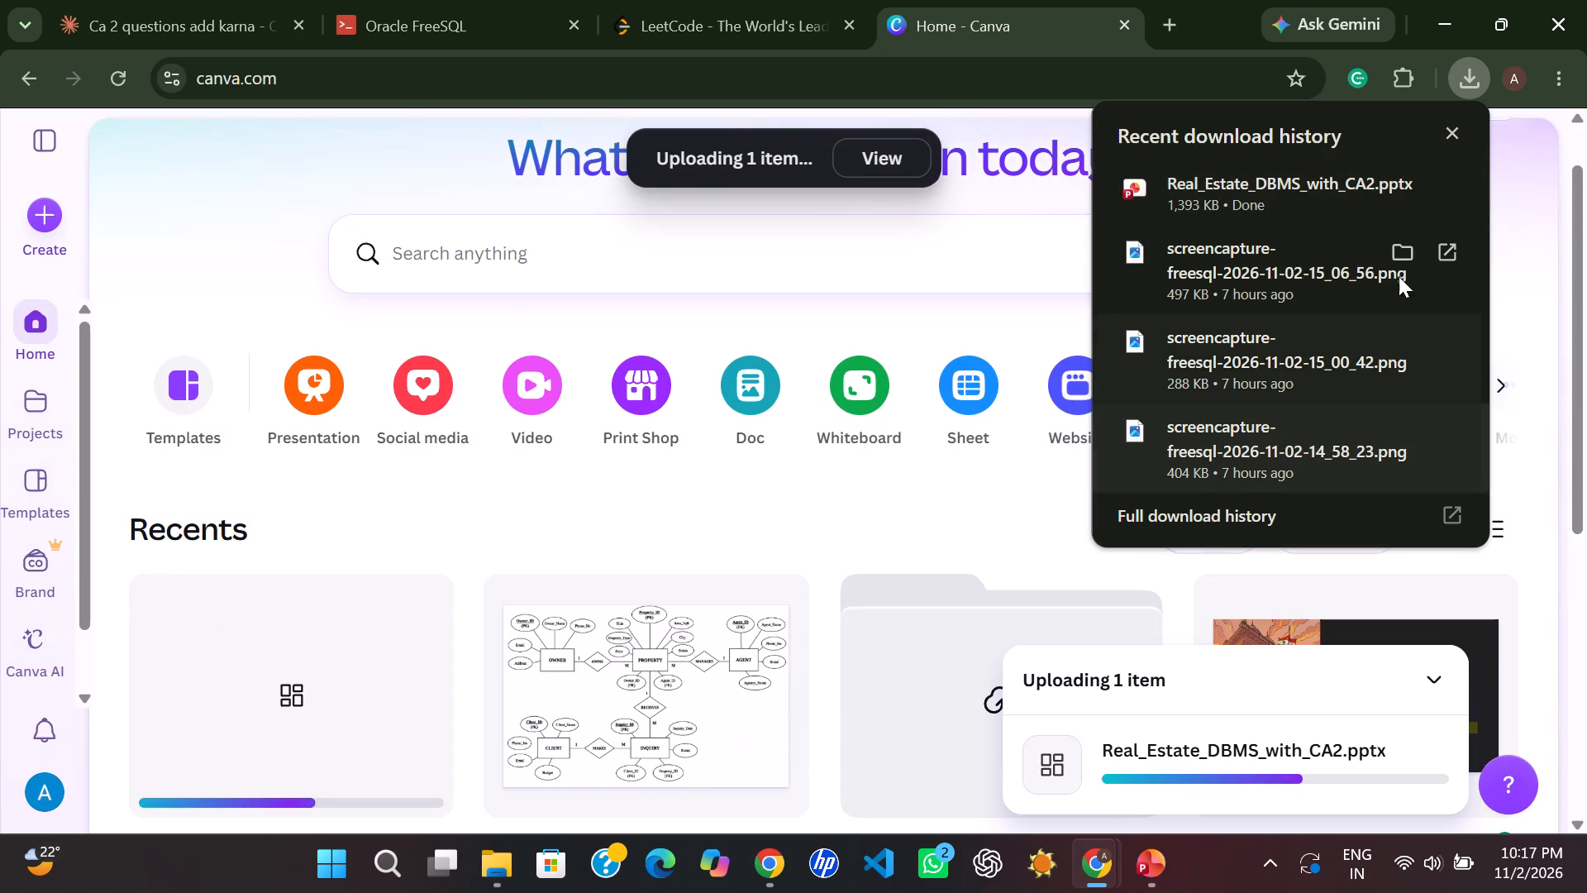
pyautogui.click(1456, 135)
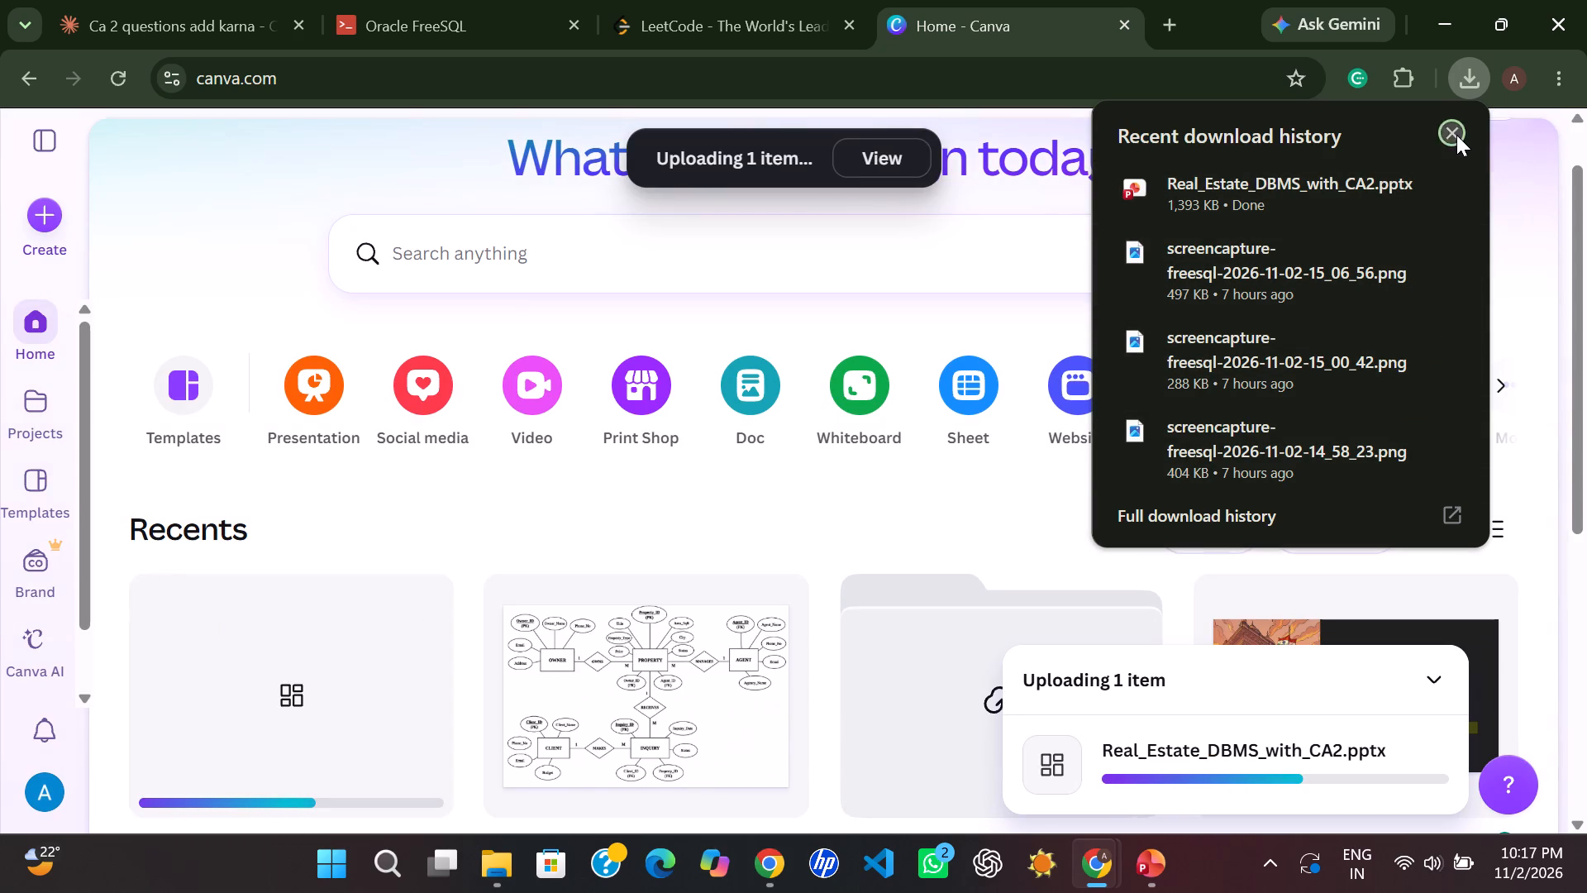
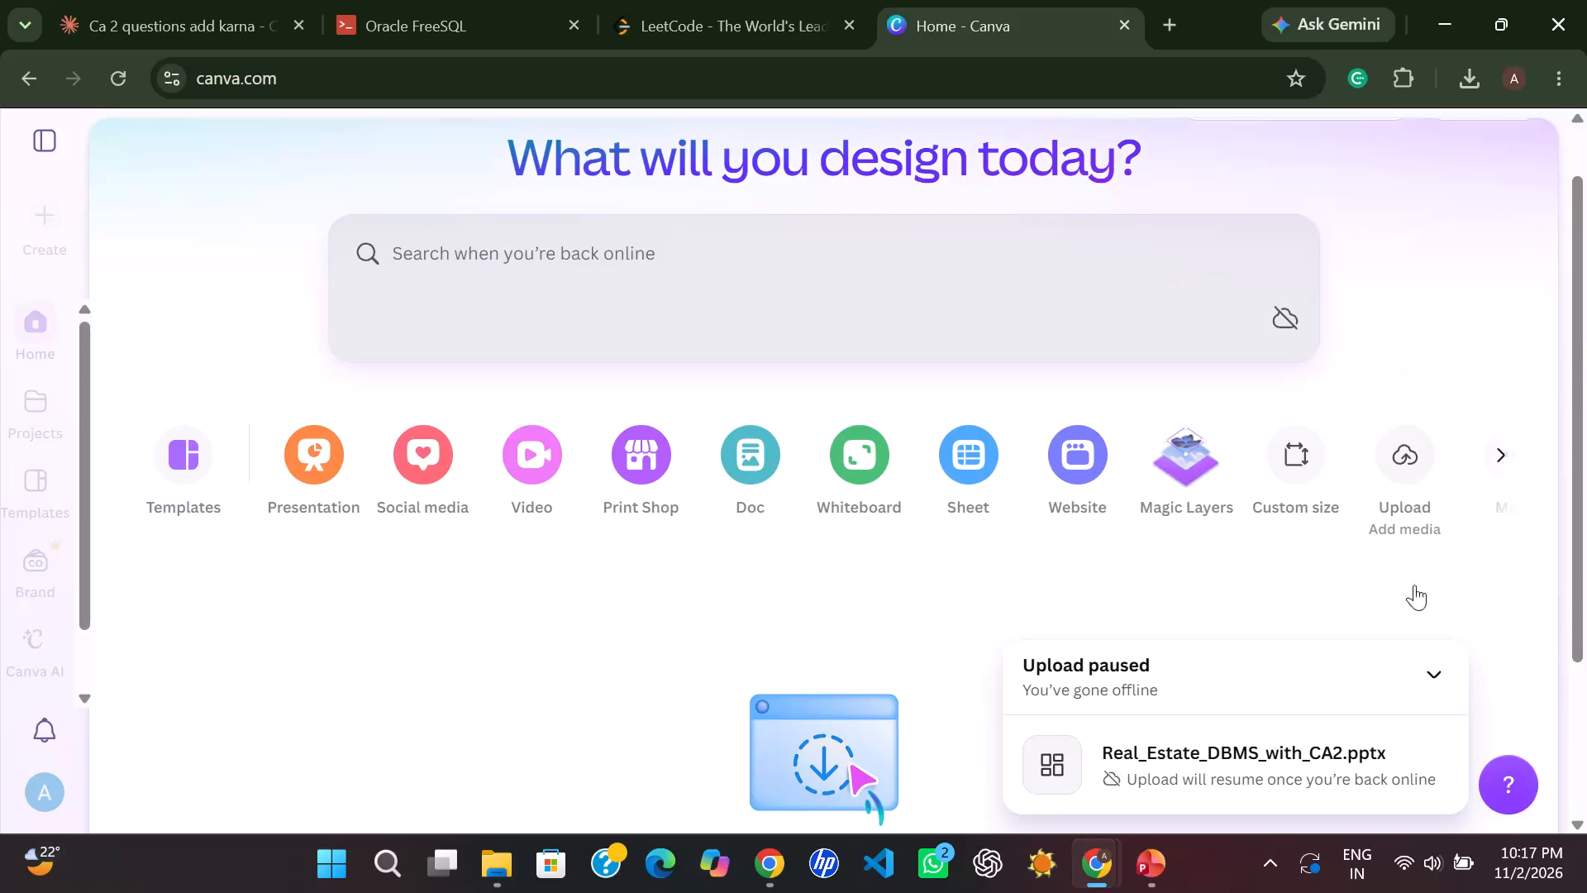
# Reconnect the computer to the Infinix NOTE 30 5G Wi-Fi network for the paused presentation upload, and return to the Canva home page.
pyautogui.click(1413, 613)
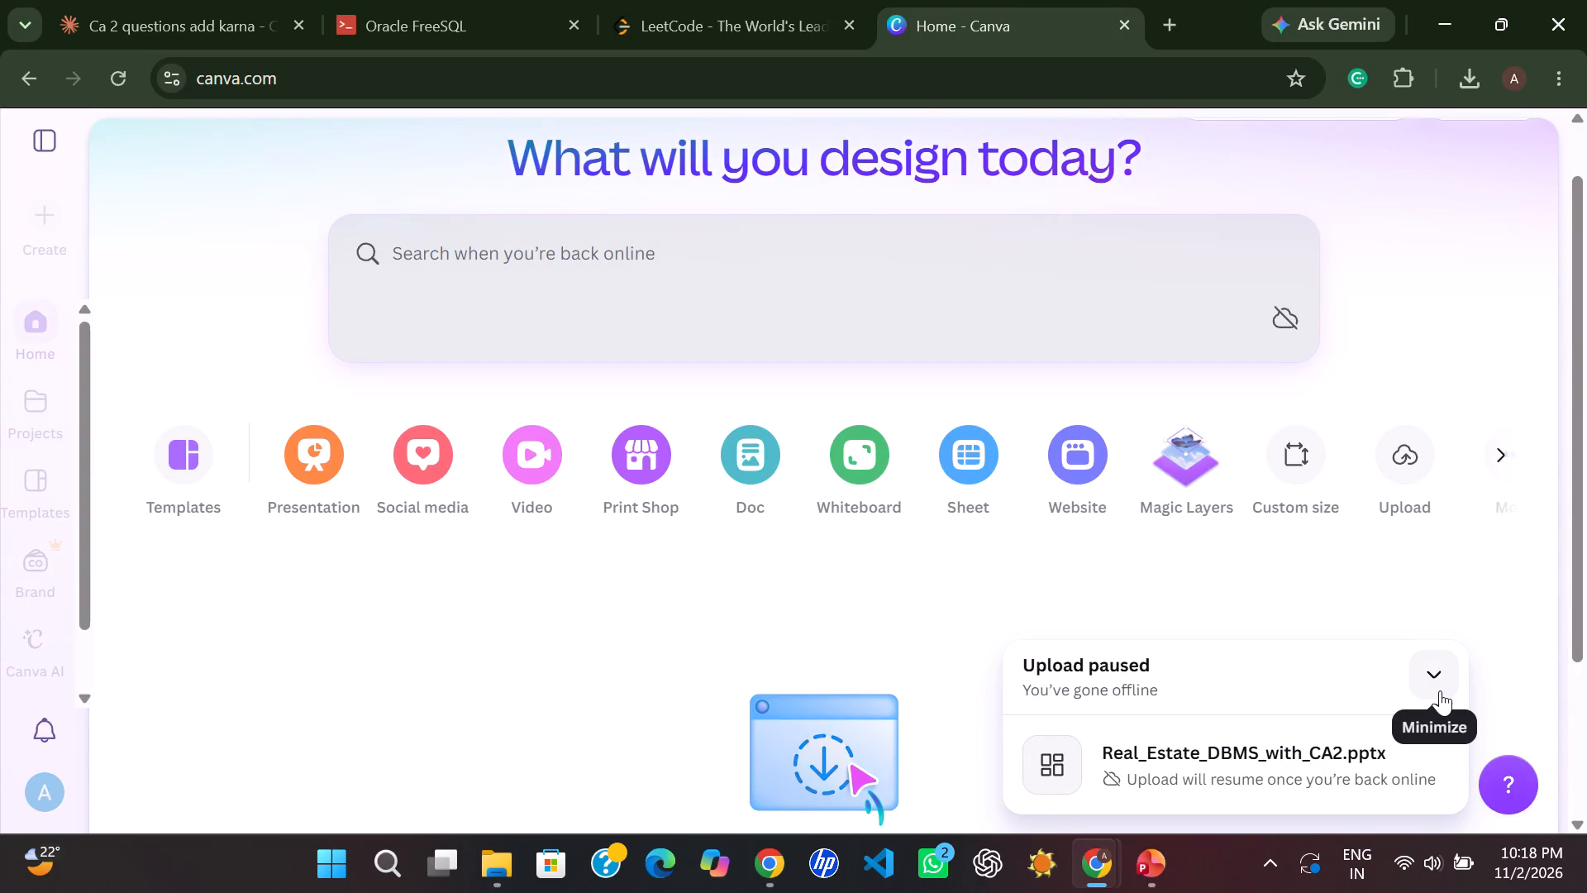
pyautogui.click(1398, 875)
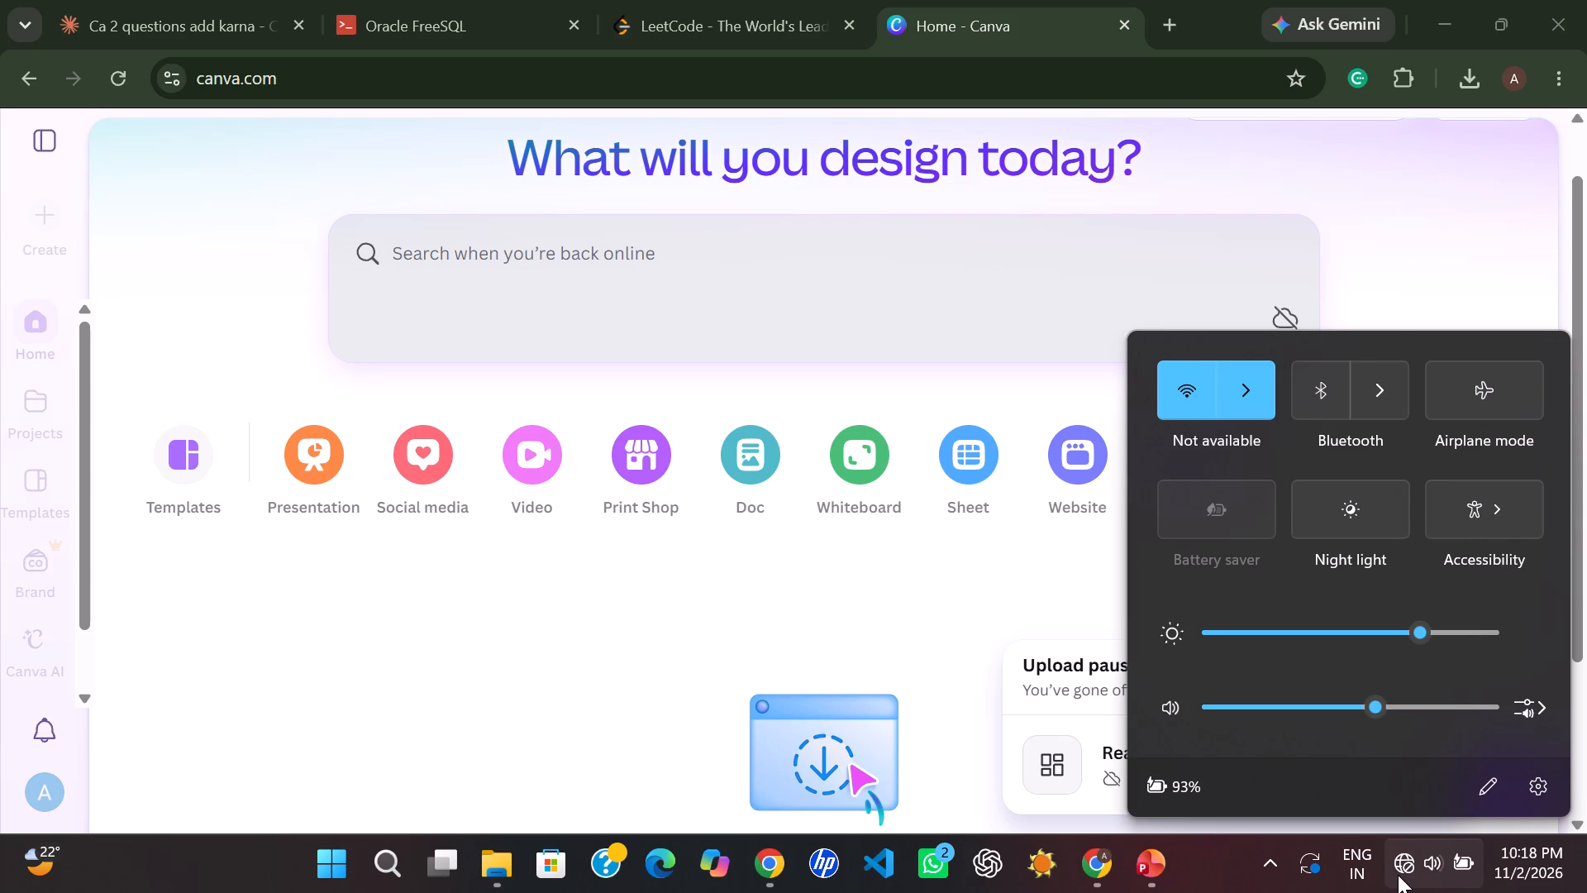
pyautogui.click(1259, 397)
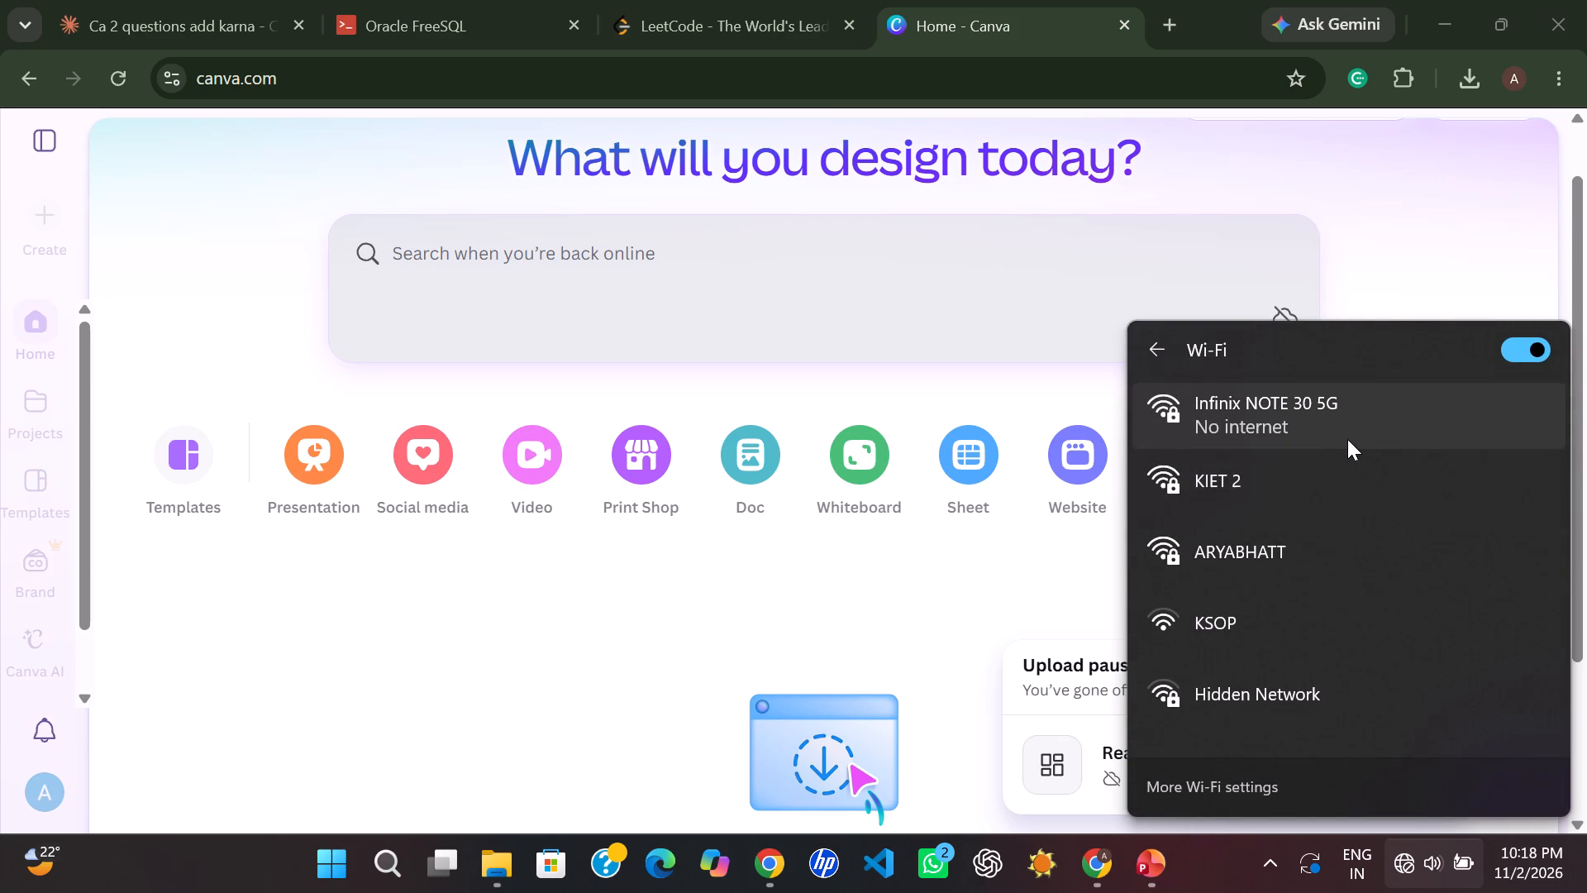
pyautogui.click(1337, 437)
pyautogui.tripleClick(1280, 470)
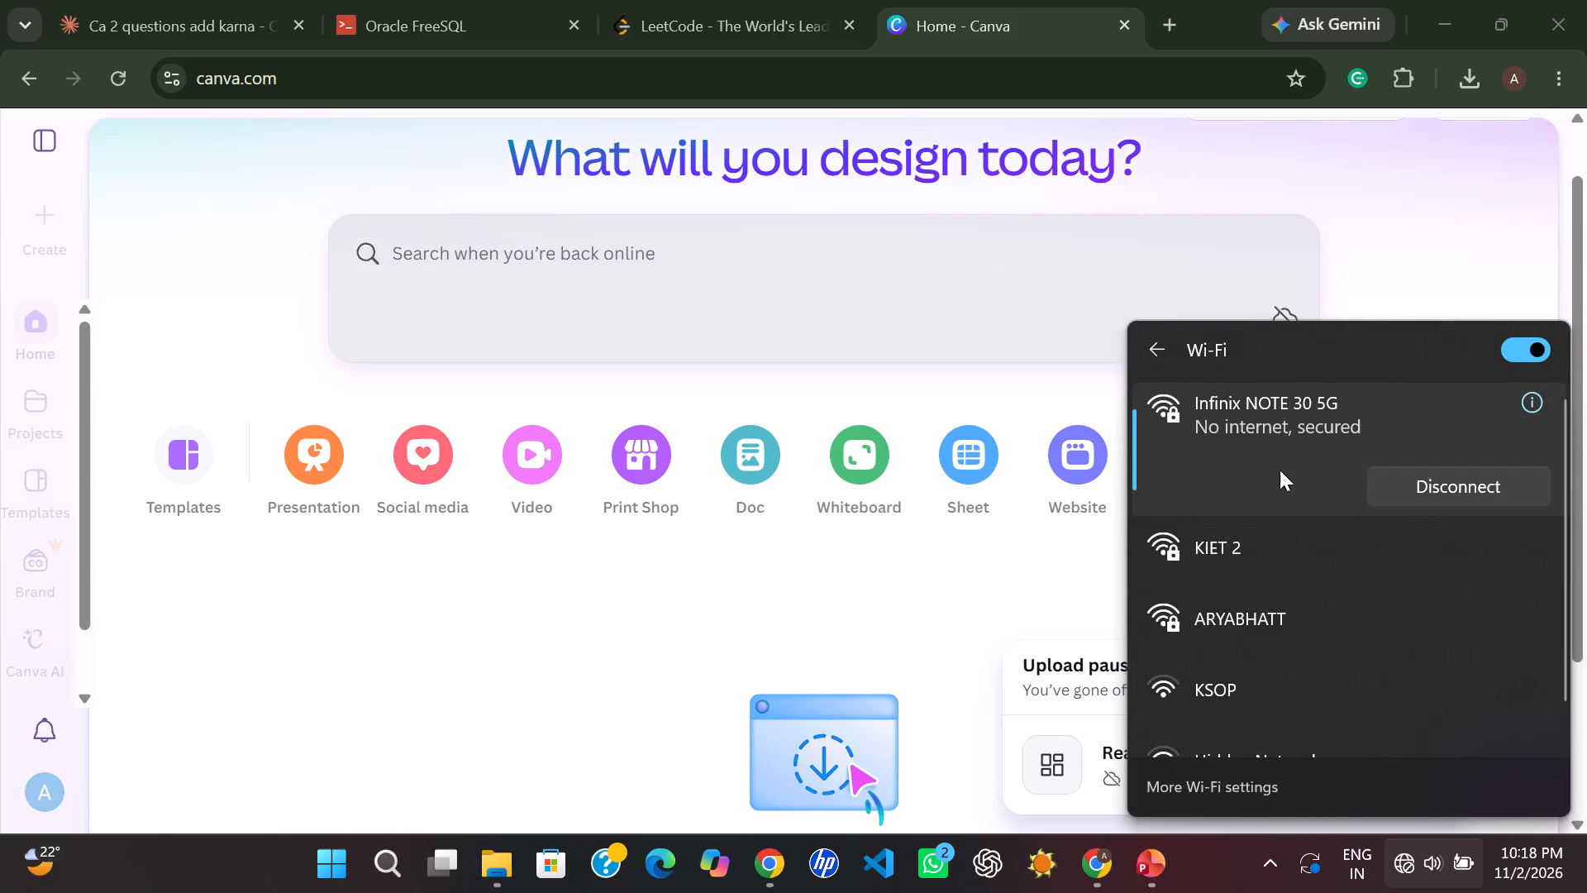
pyautogui.click(1280, 470)
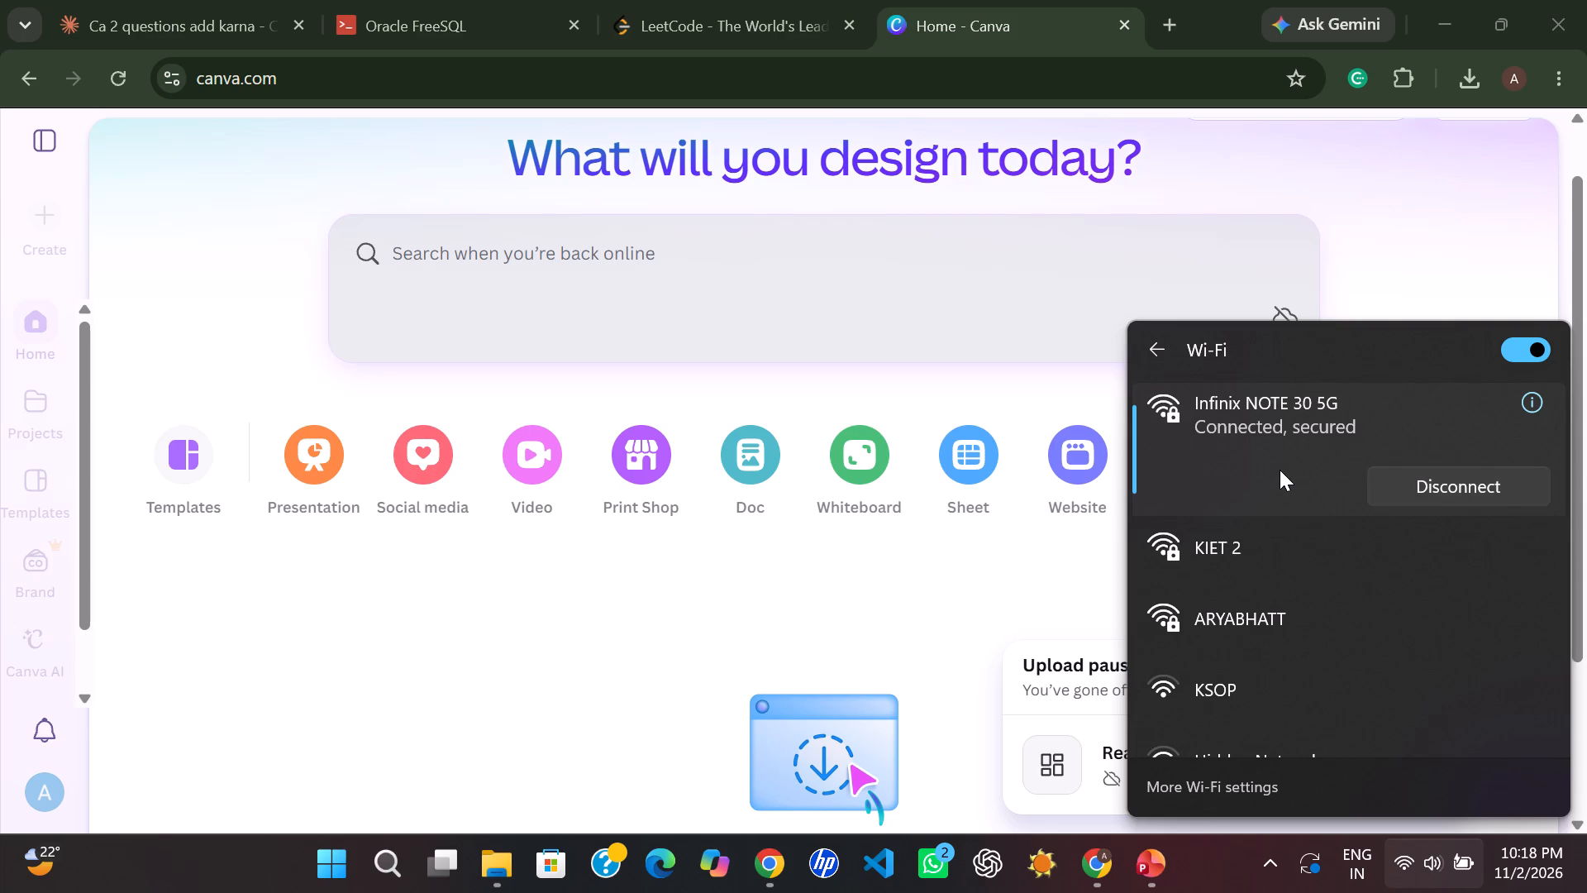
pyautogui.click(1432, 263)
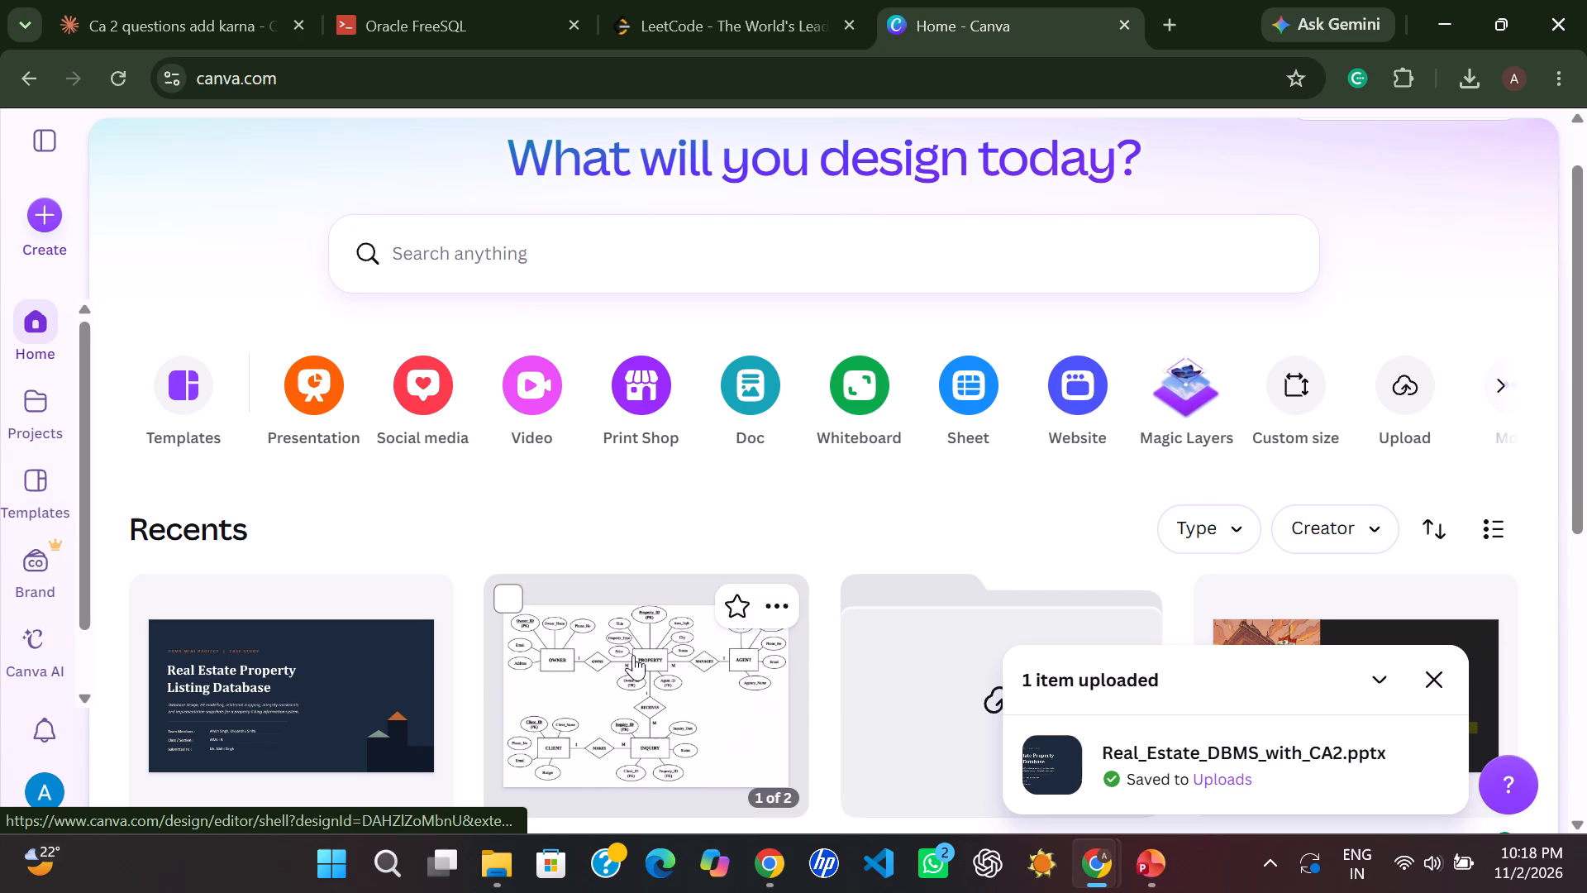
# Open the uploaded Real_Estate_DBMS_with_CA2.pptx from the recent designs, go to page 2, and skip the file import feedback.
pyautogui.scroll(-1, 372, 705)
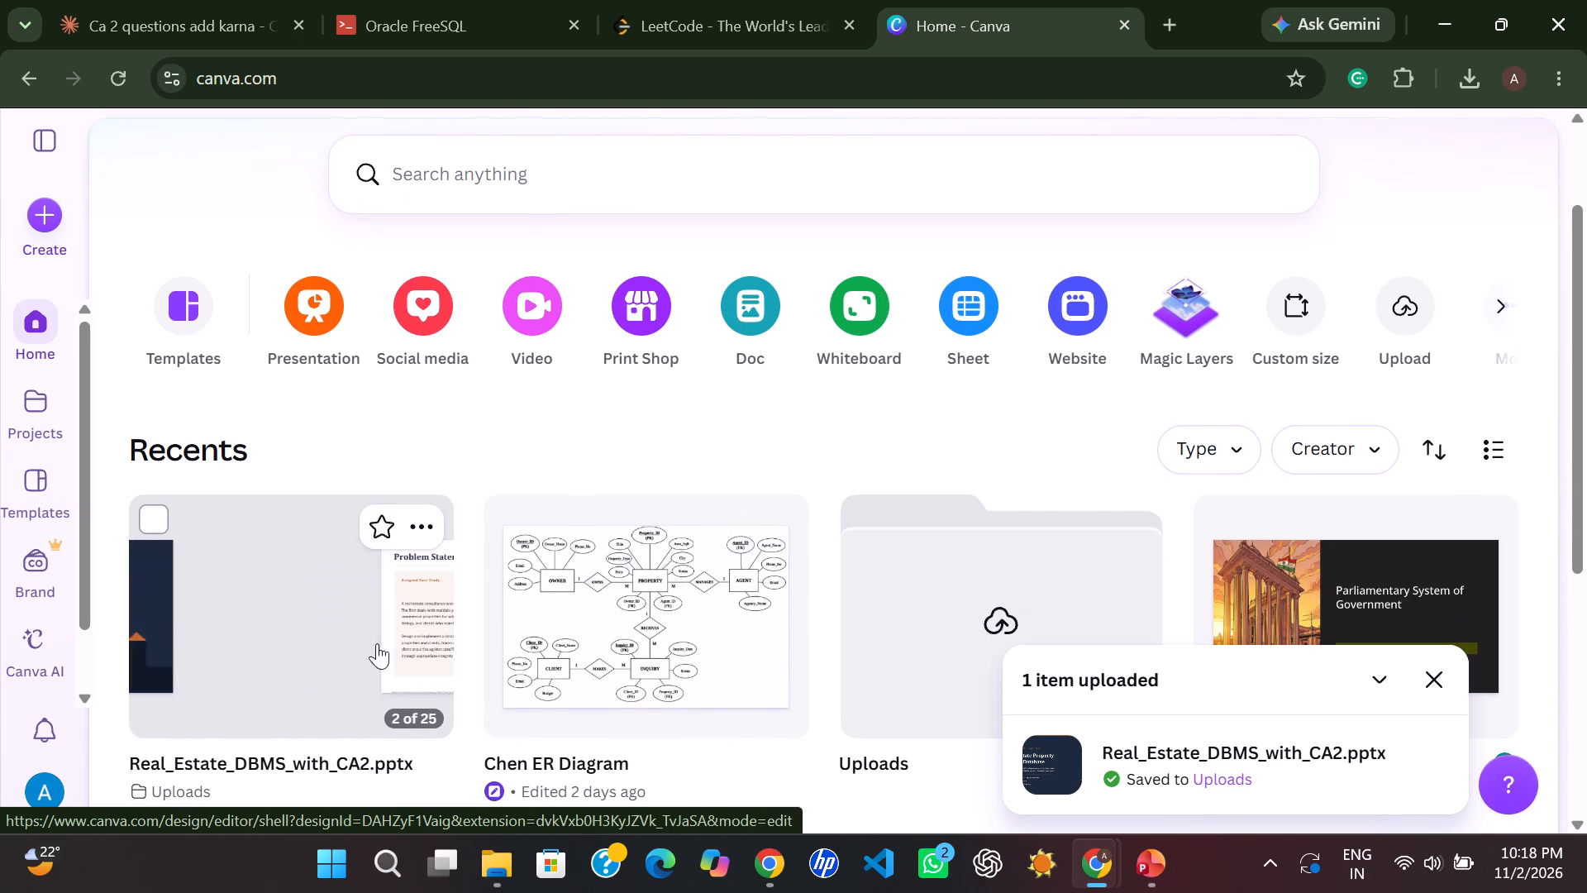
pyautogui.click(375, 642)
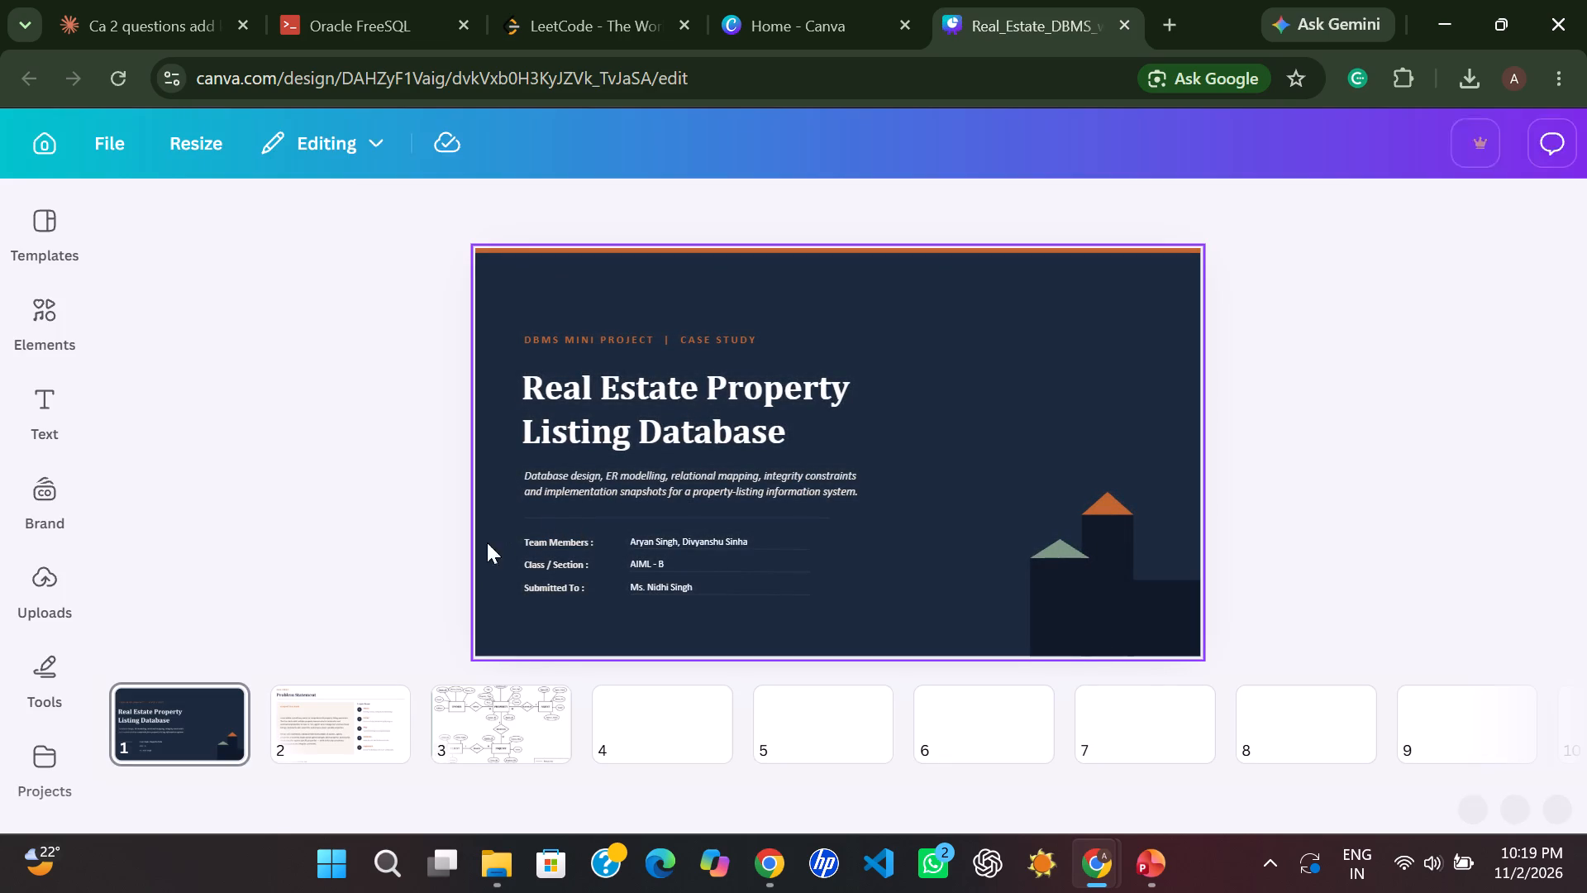
pyautogui.click(377, 718)
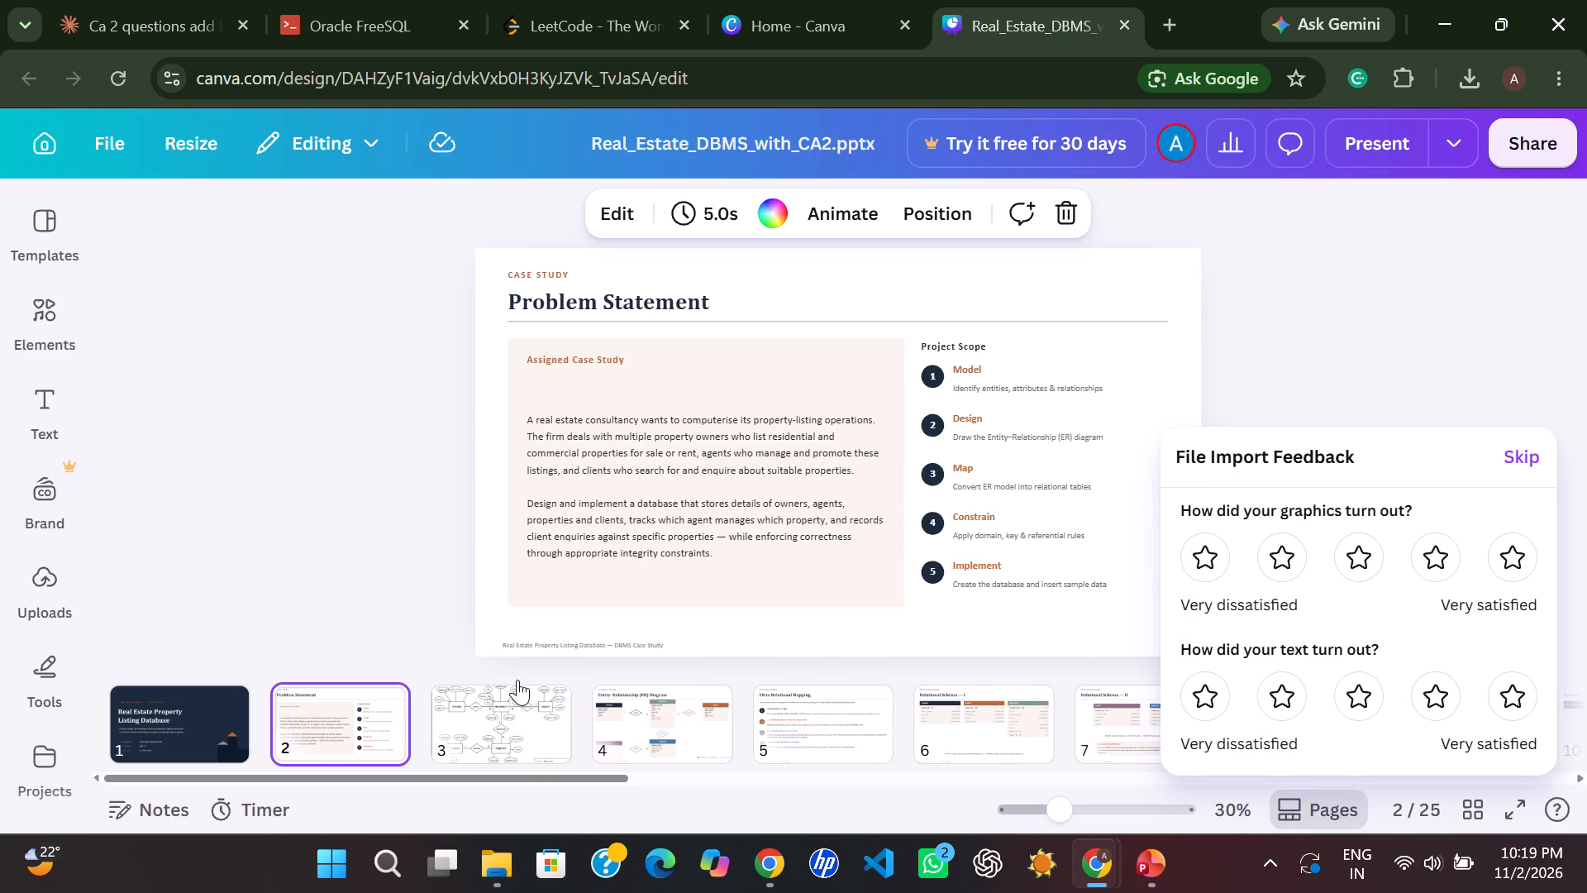
pyautogui.click(1508, 461)
# Look through the imported presentation's page thumbnails up to the last page, viewing page 8 on the way.
pyautogui.hscroll(-5, 1090, 724)
pyautogui.hscroll(1, 1090, 724)
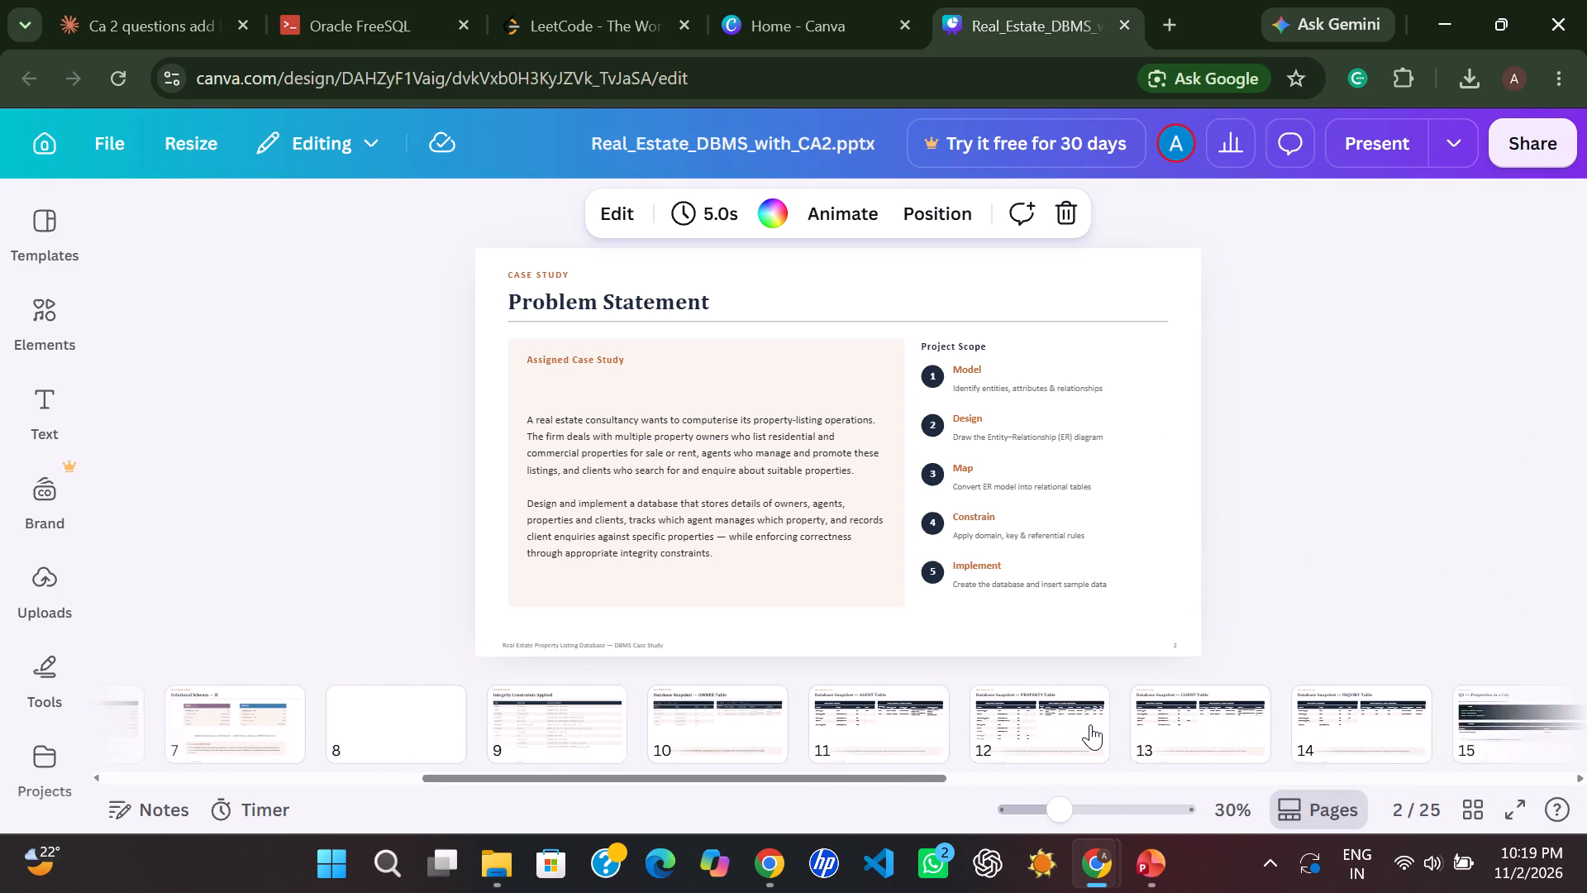
pyautogui.hscroll(1, 1090, 724)
pyautogui.click(522, 742)
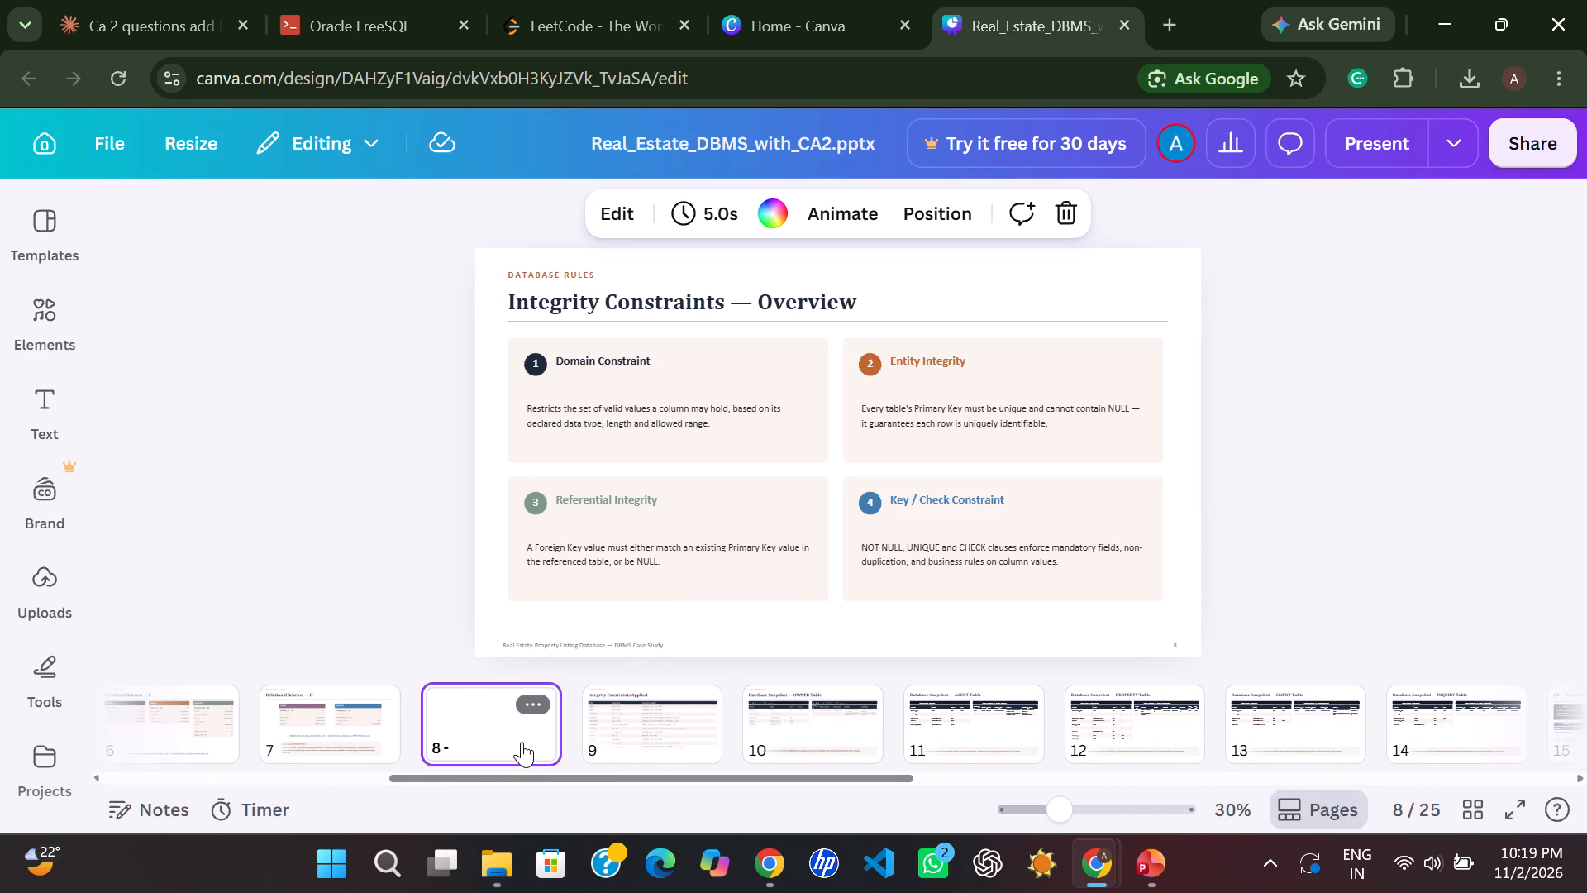
pyautogui.hscroll(-3, 791, 731)
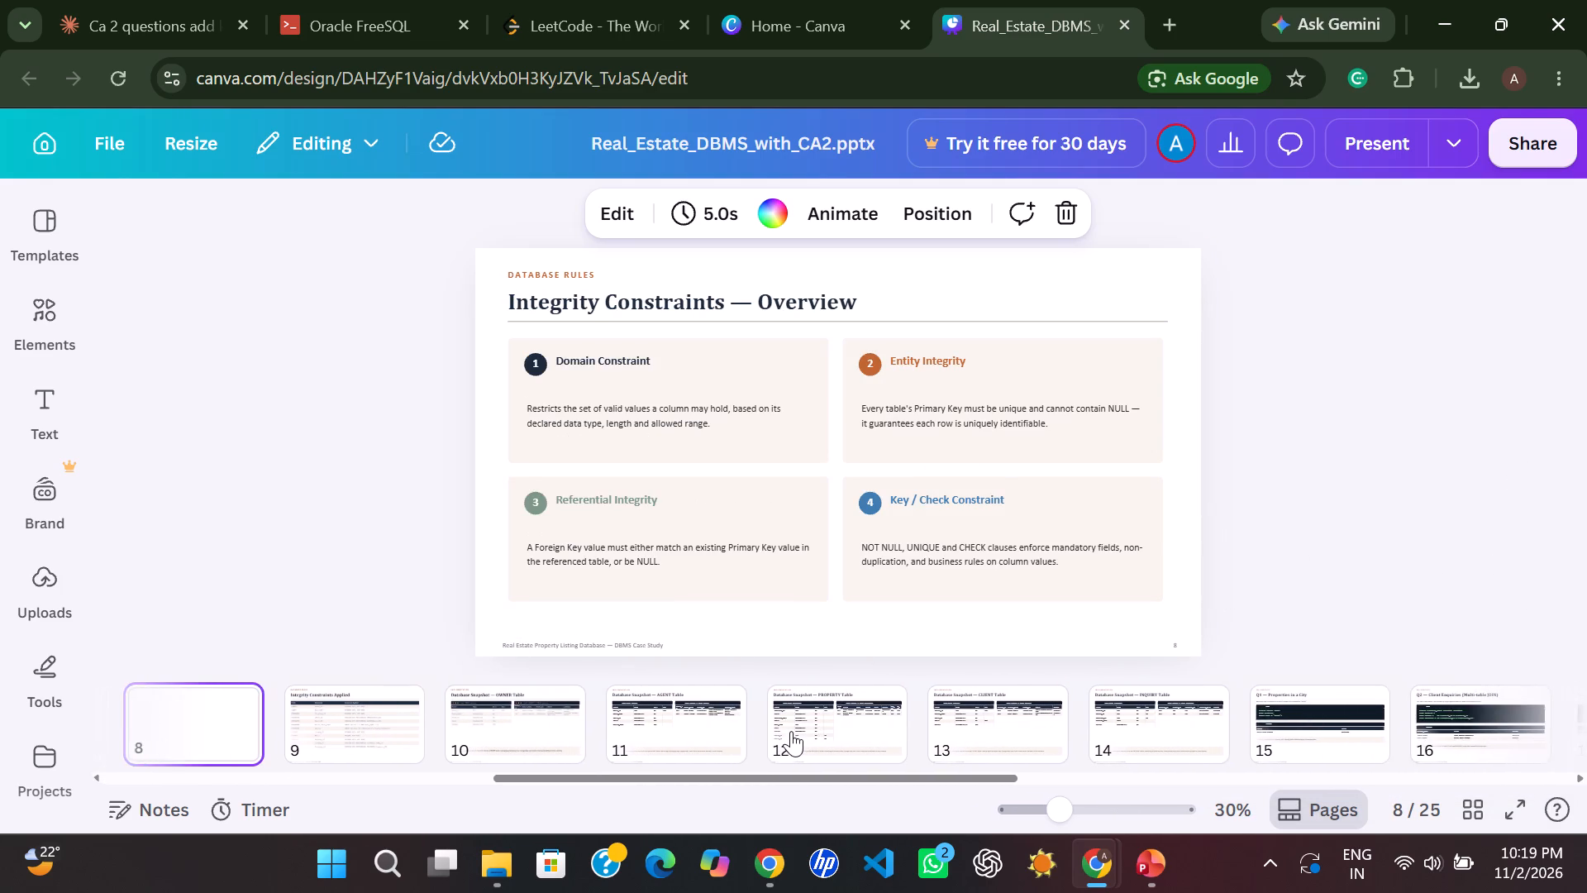
pyautogui.hscroll(-9, 791, 731)
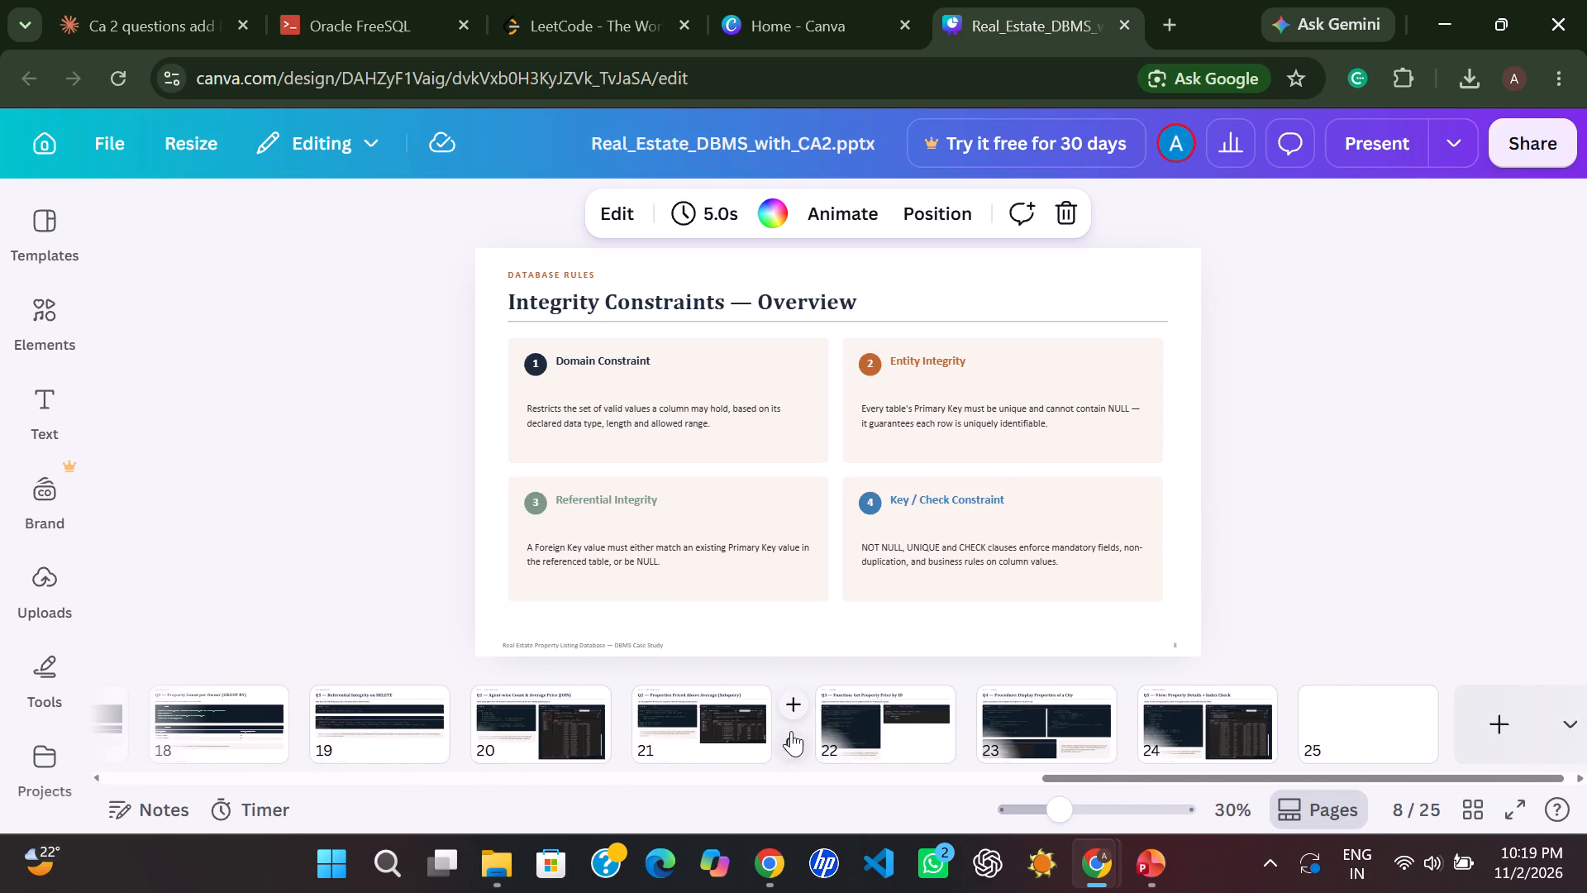
# On page 20, extend the LEFT JOIN explanation text box downward, ending a little below its shaded background.
pyautogui.click(563, 739)
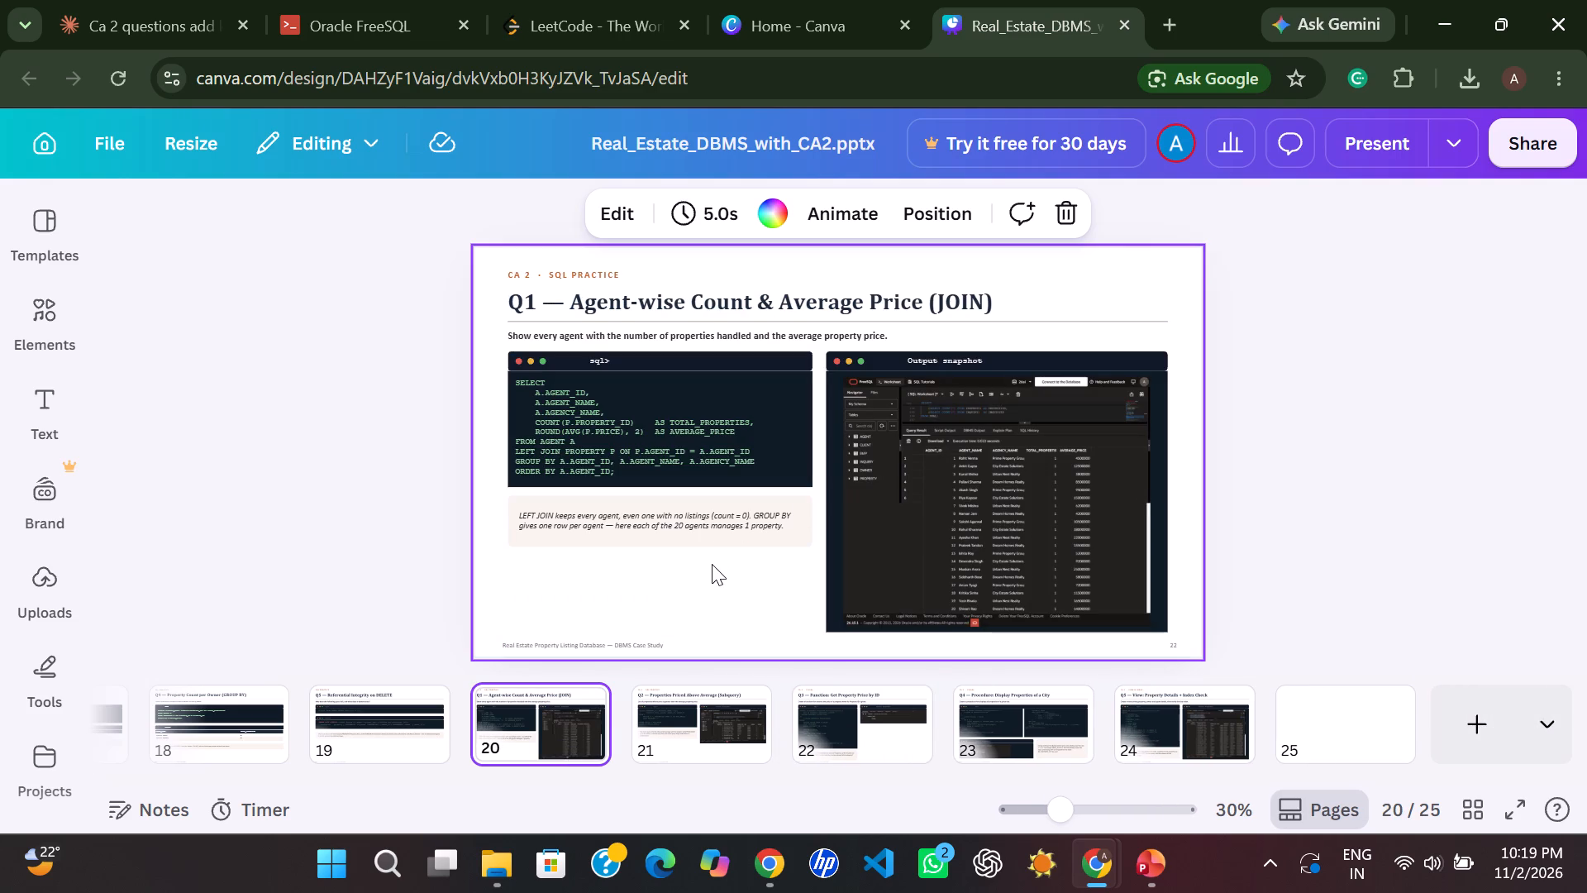
pyautogui.click(699, 520)
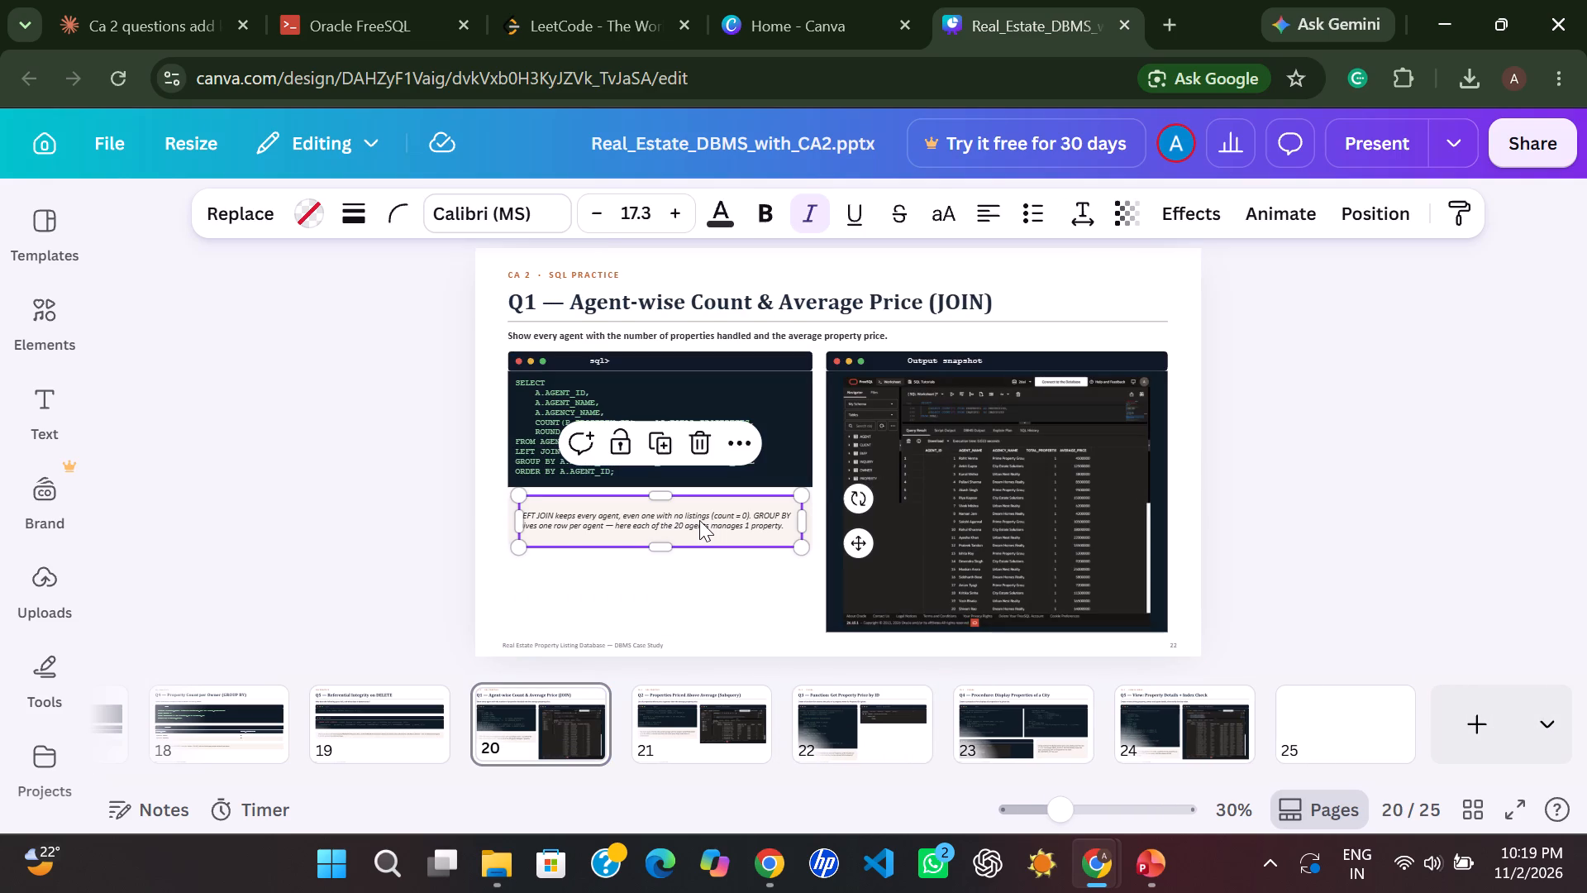
pyautogui.moveTo(665, 549); pyautogui.dragTo(664, 596)
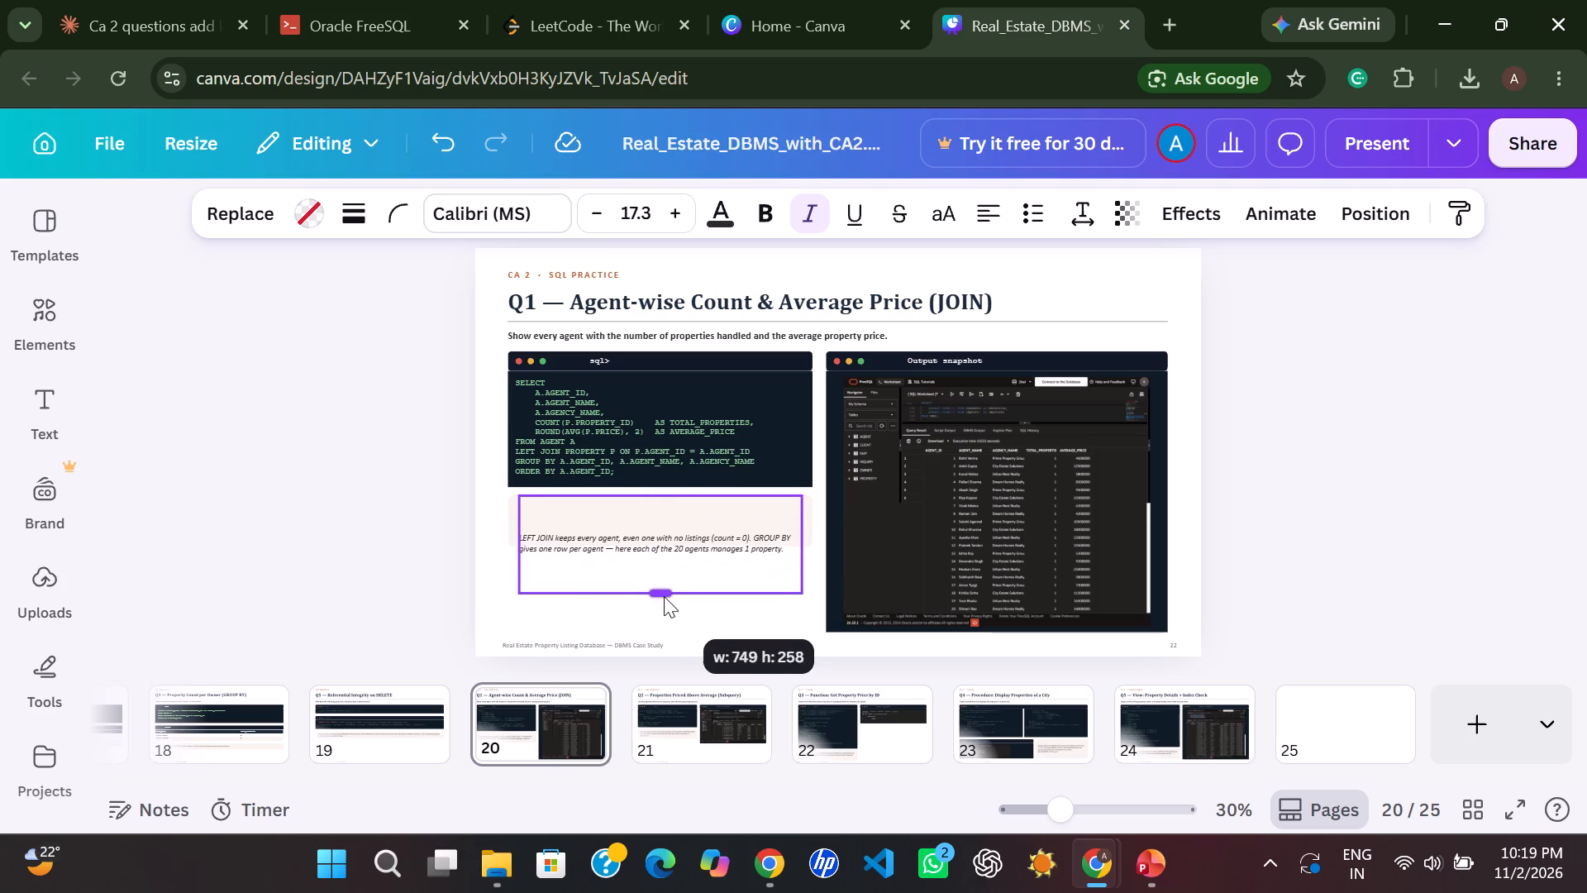
pyautogui.moveTo(664, 596); pyautogui.dragTo(665, 613)
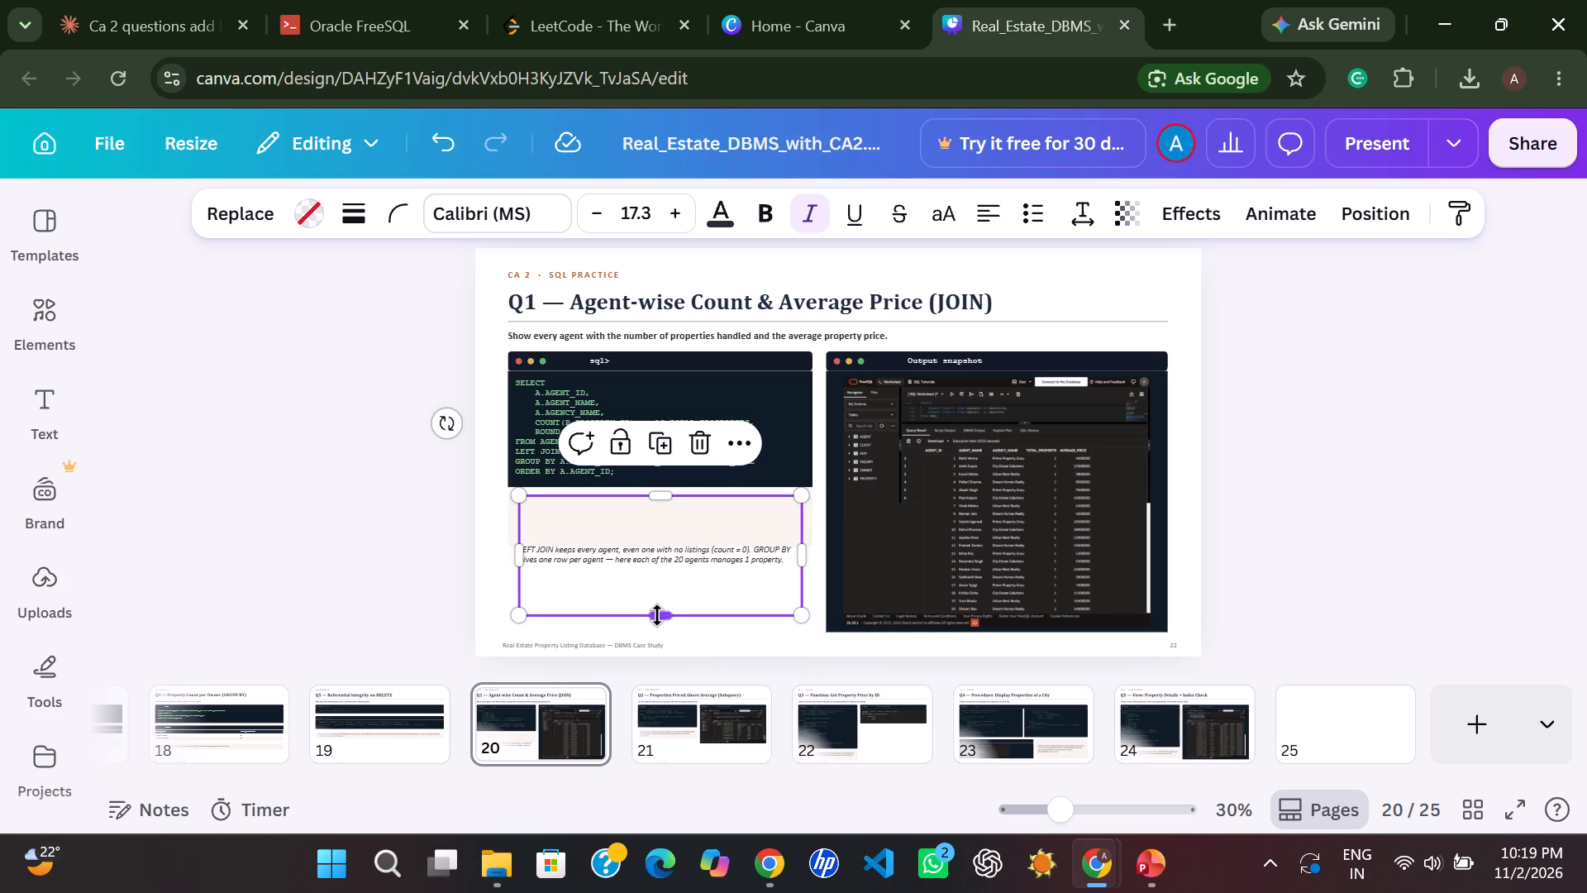
pyautogui.moveTo(657, 615); pyautogui.dragTo(653, 586)
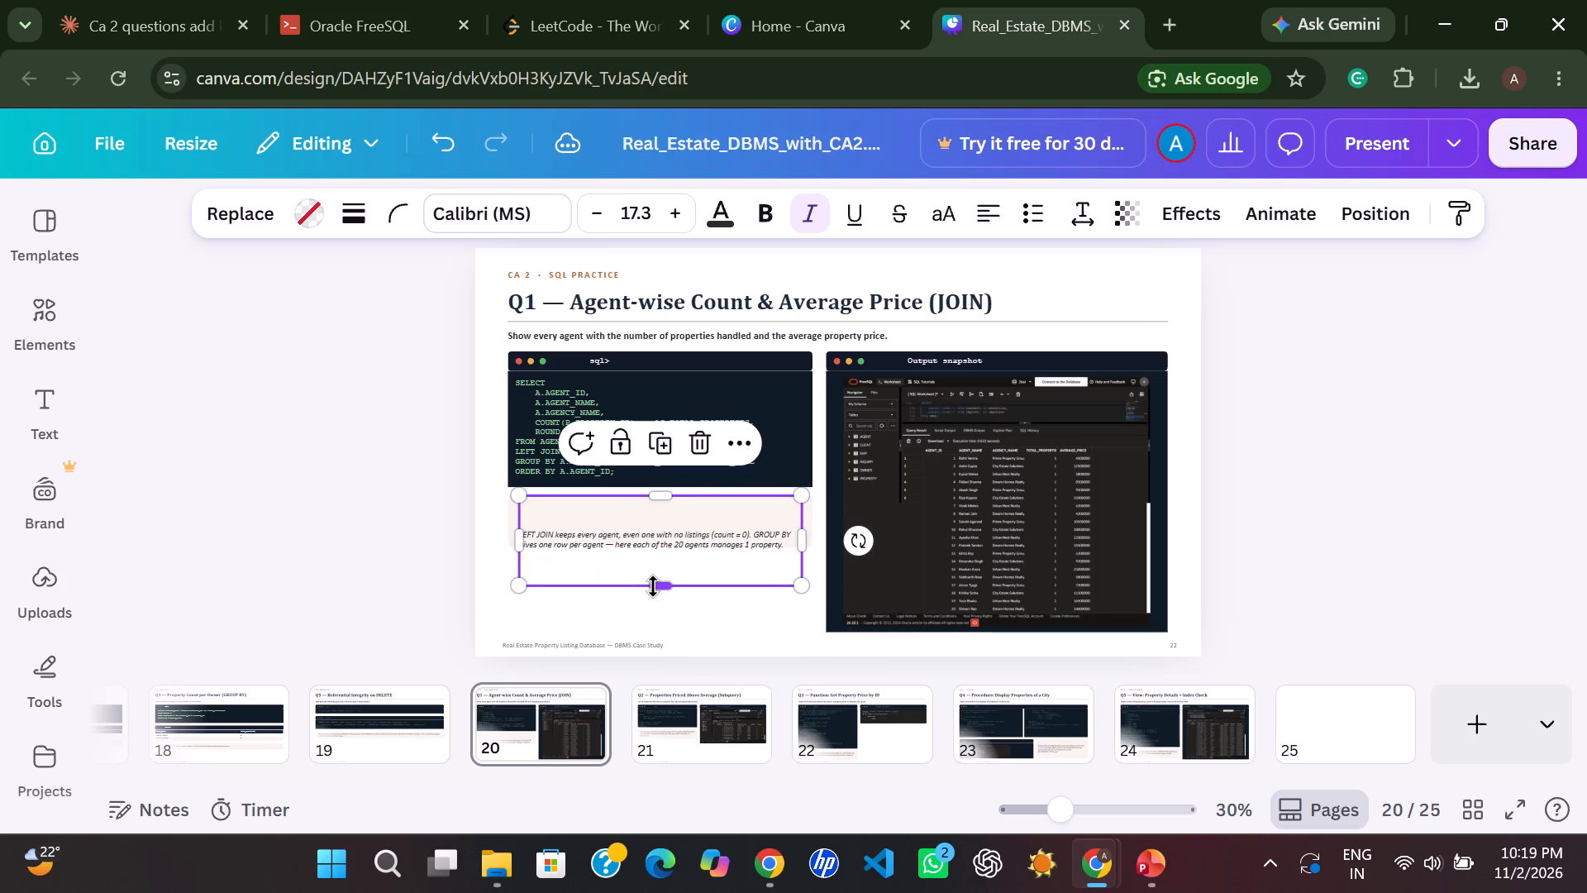
pyautogui.click(865, 489)
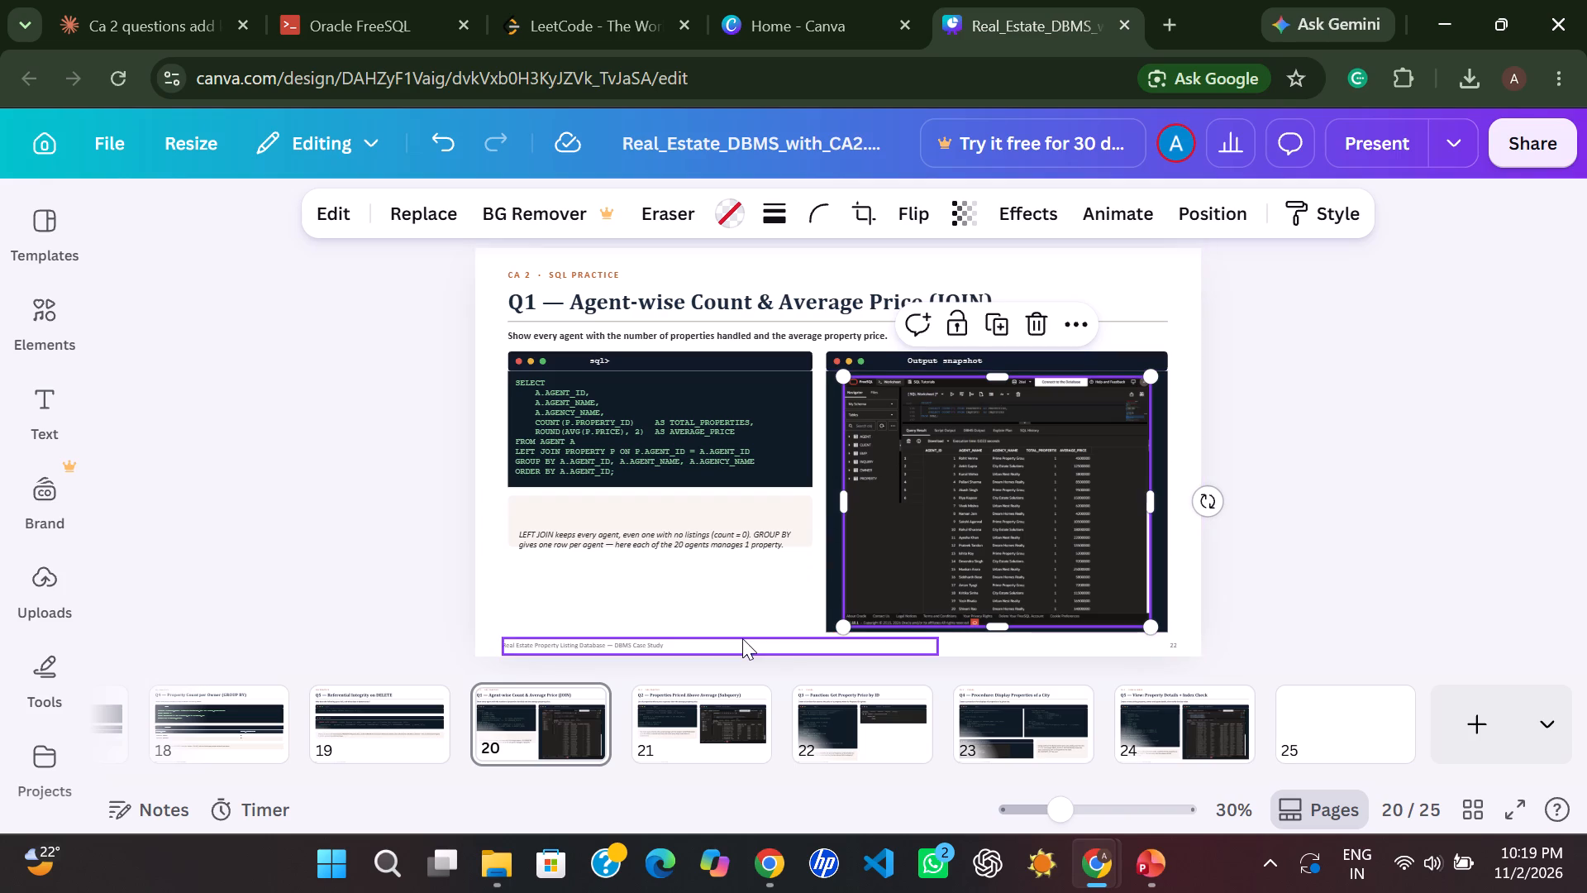
# Open the page options for page 20 and look through the available page actions.
pyautogui.click(603, 718)
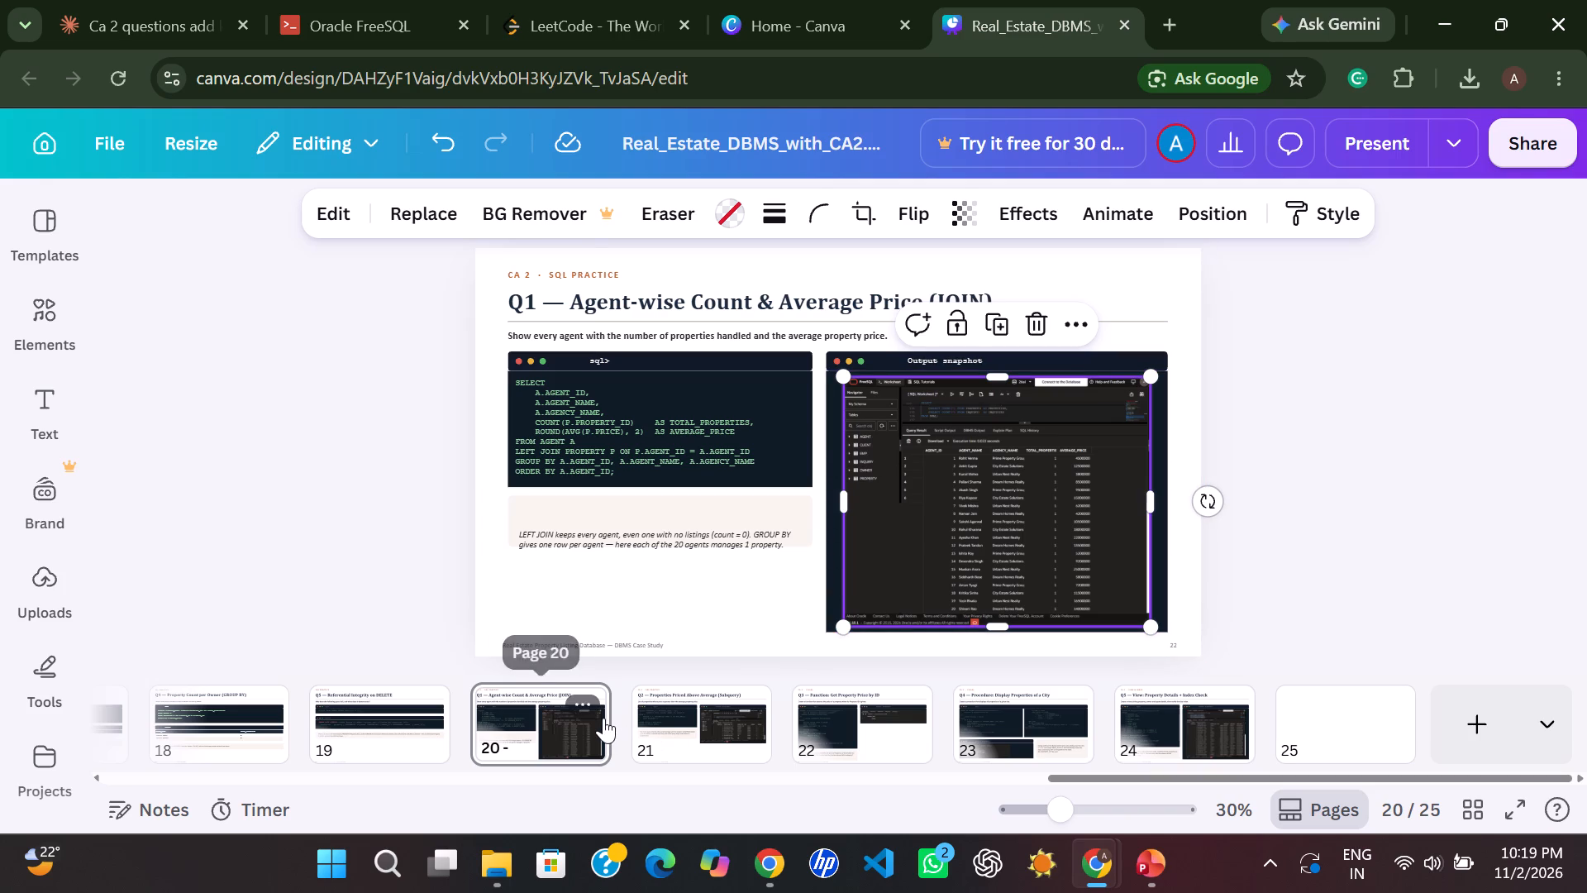
pyautogui.rightClick(583, 708)
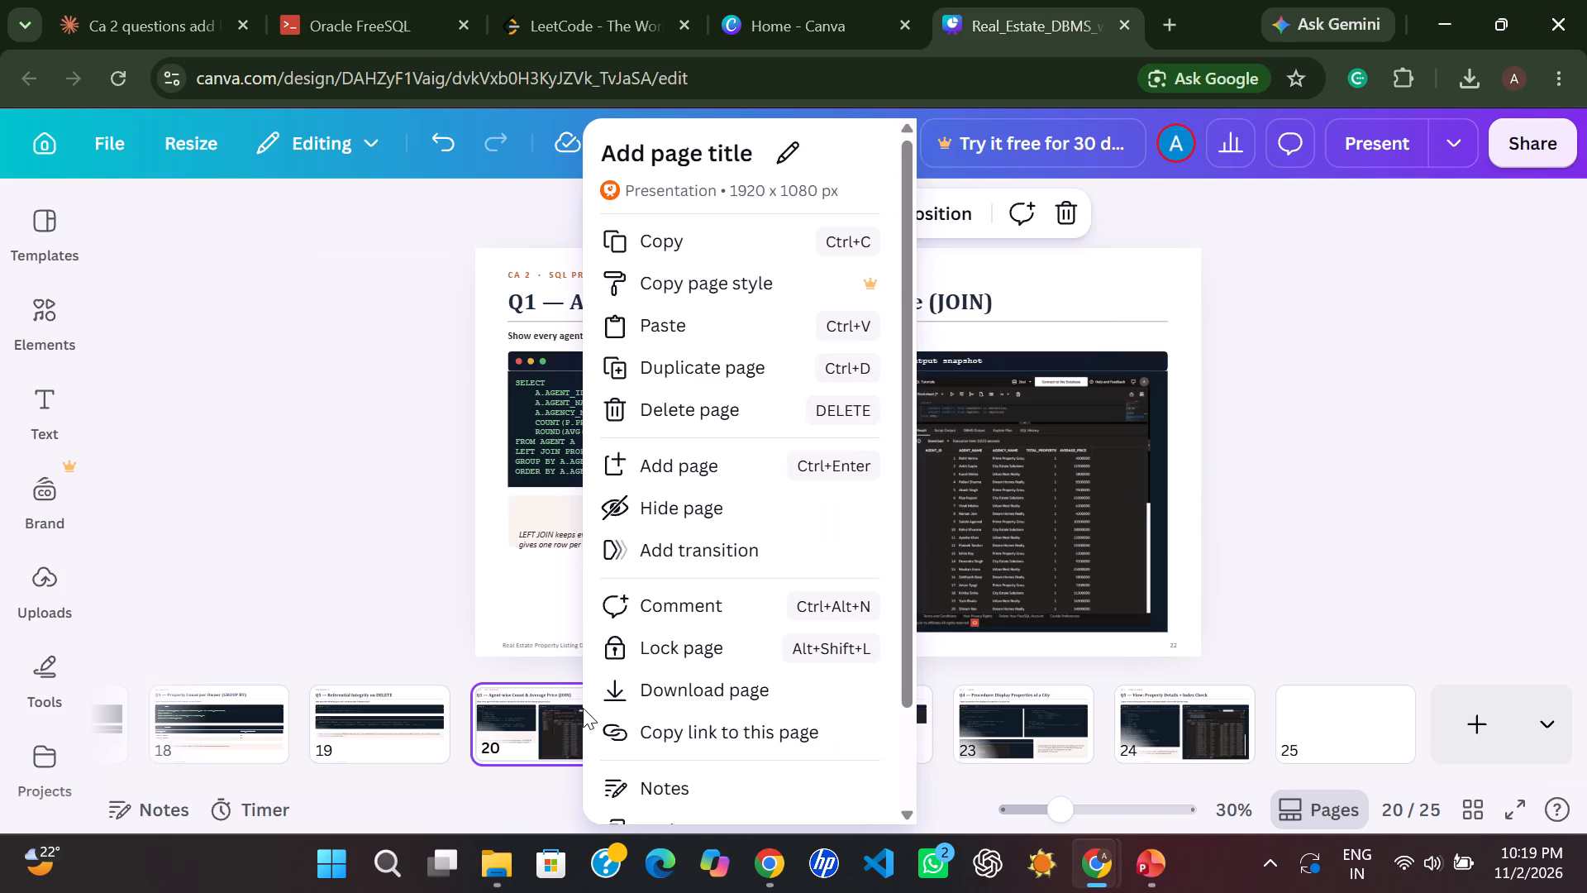
pyautogui.scroll(-1, 653, 750)
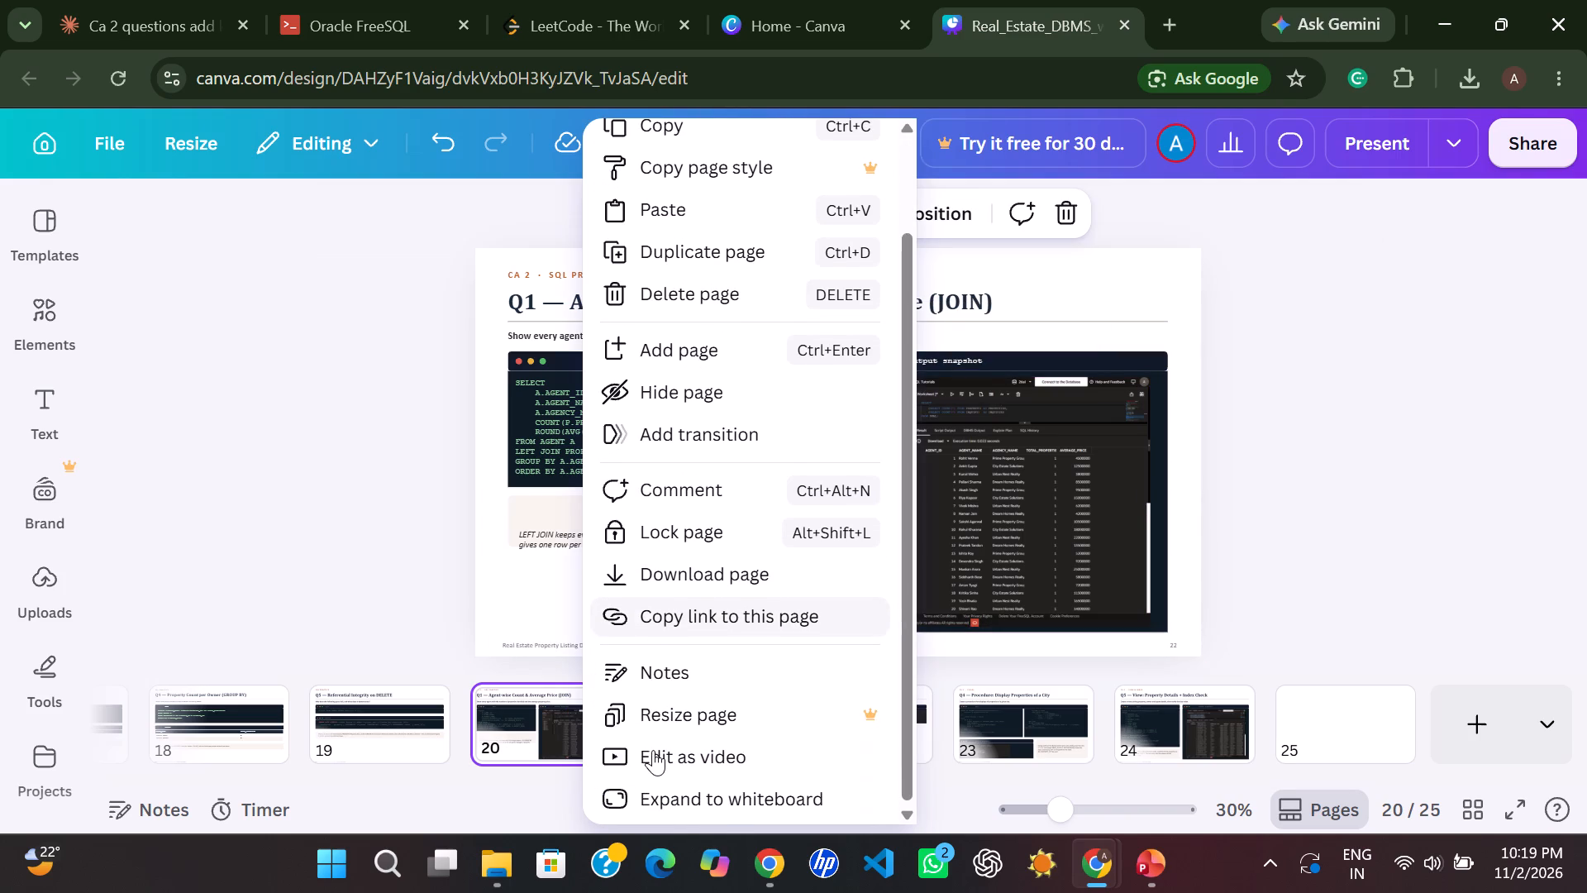
pyautogui.scroll(-1, 653, 750)
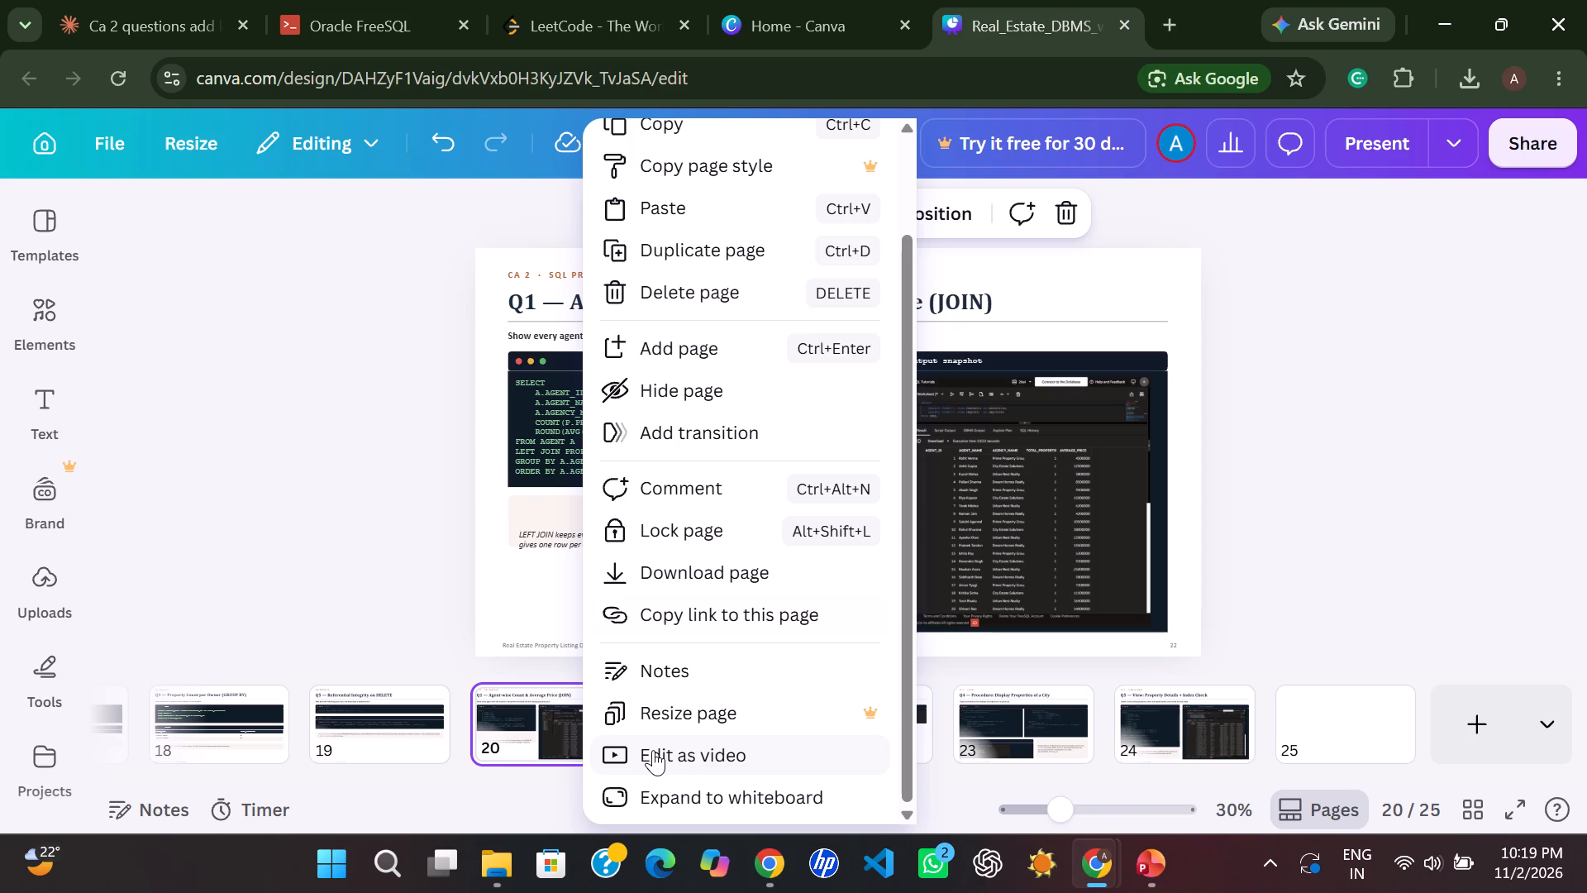
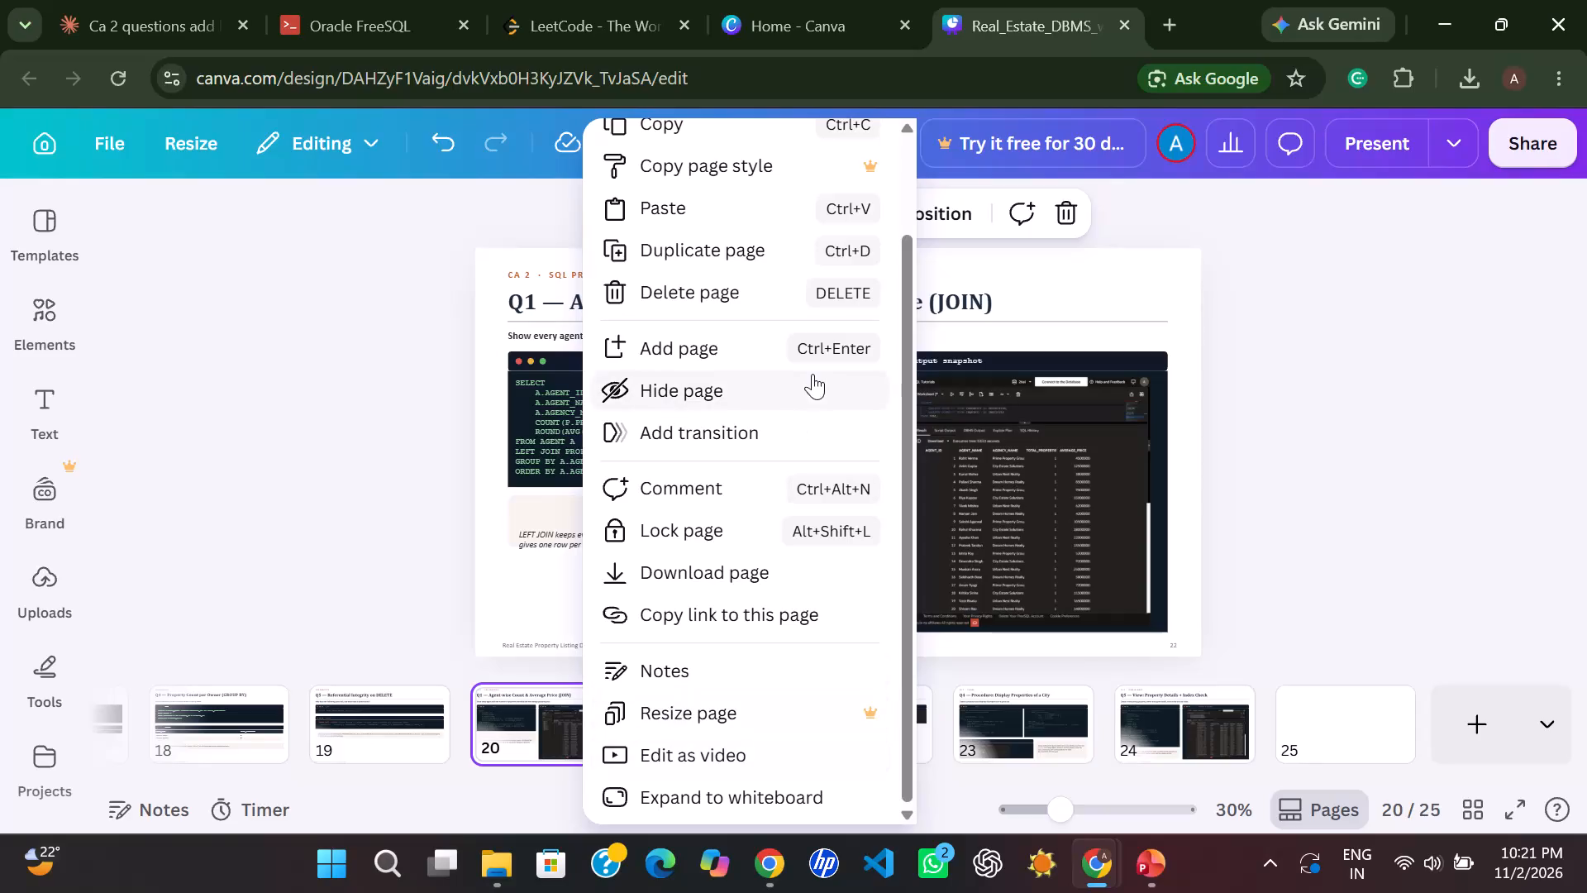
# Add a blank page directly after page 20.
pyautogui.click(715, 346)
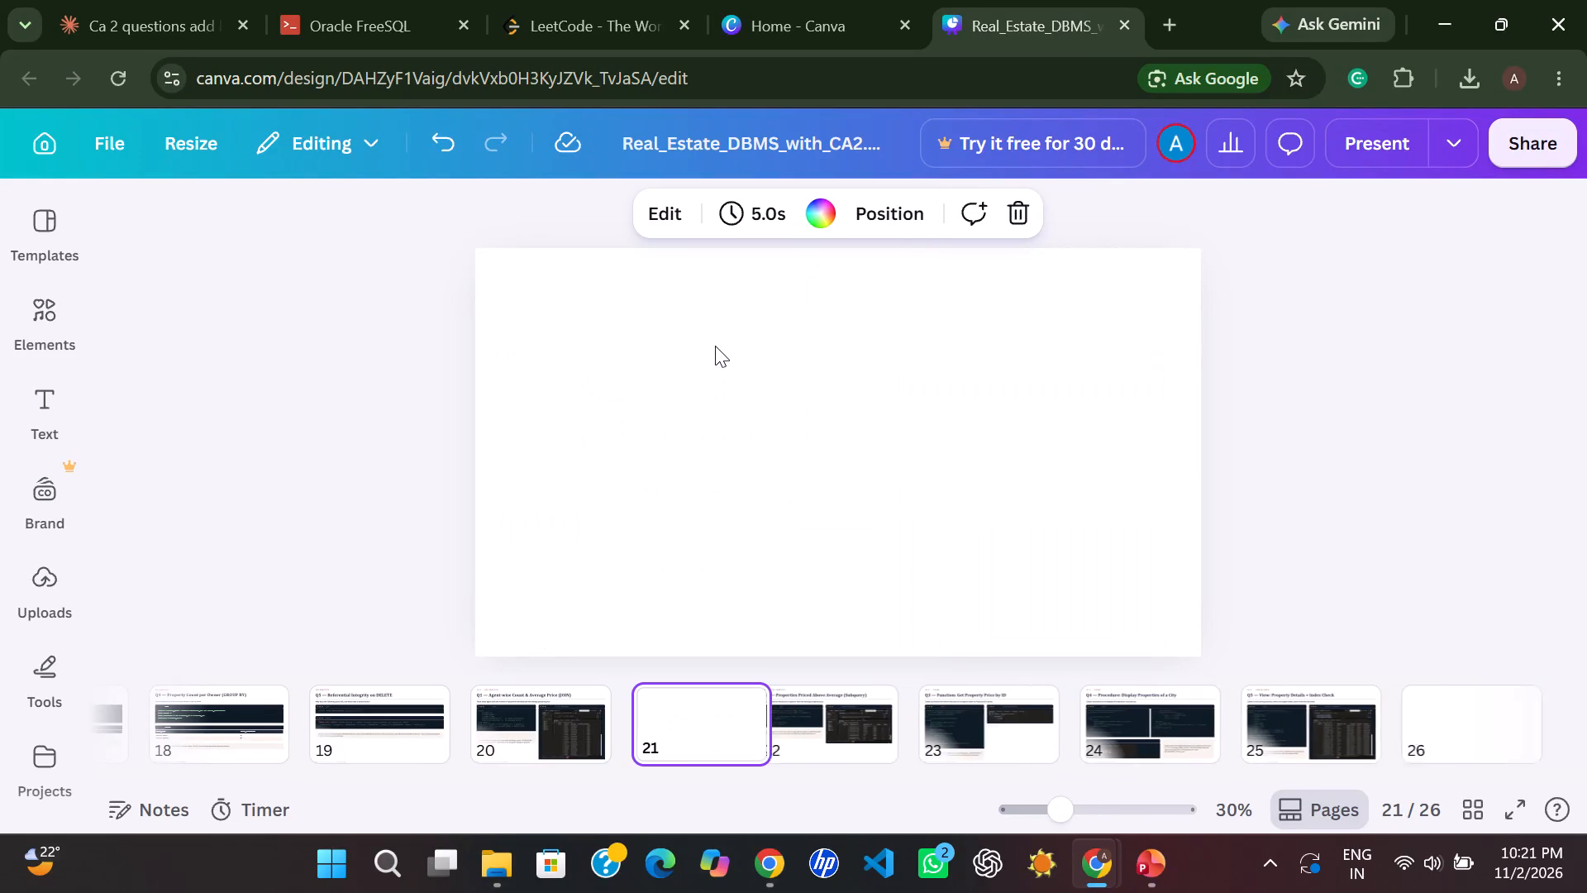
# Copy the query output screenshot from page 20 and paste it onto the blank page 21.
pyautogui.click(539, 728)
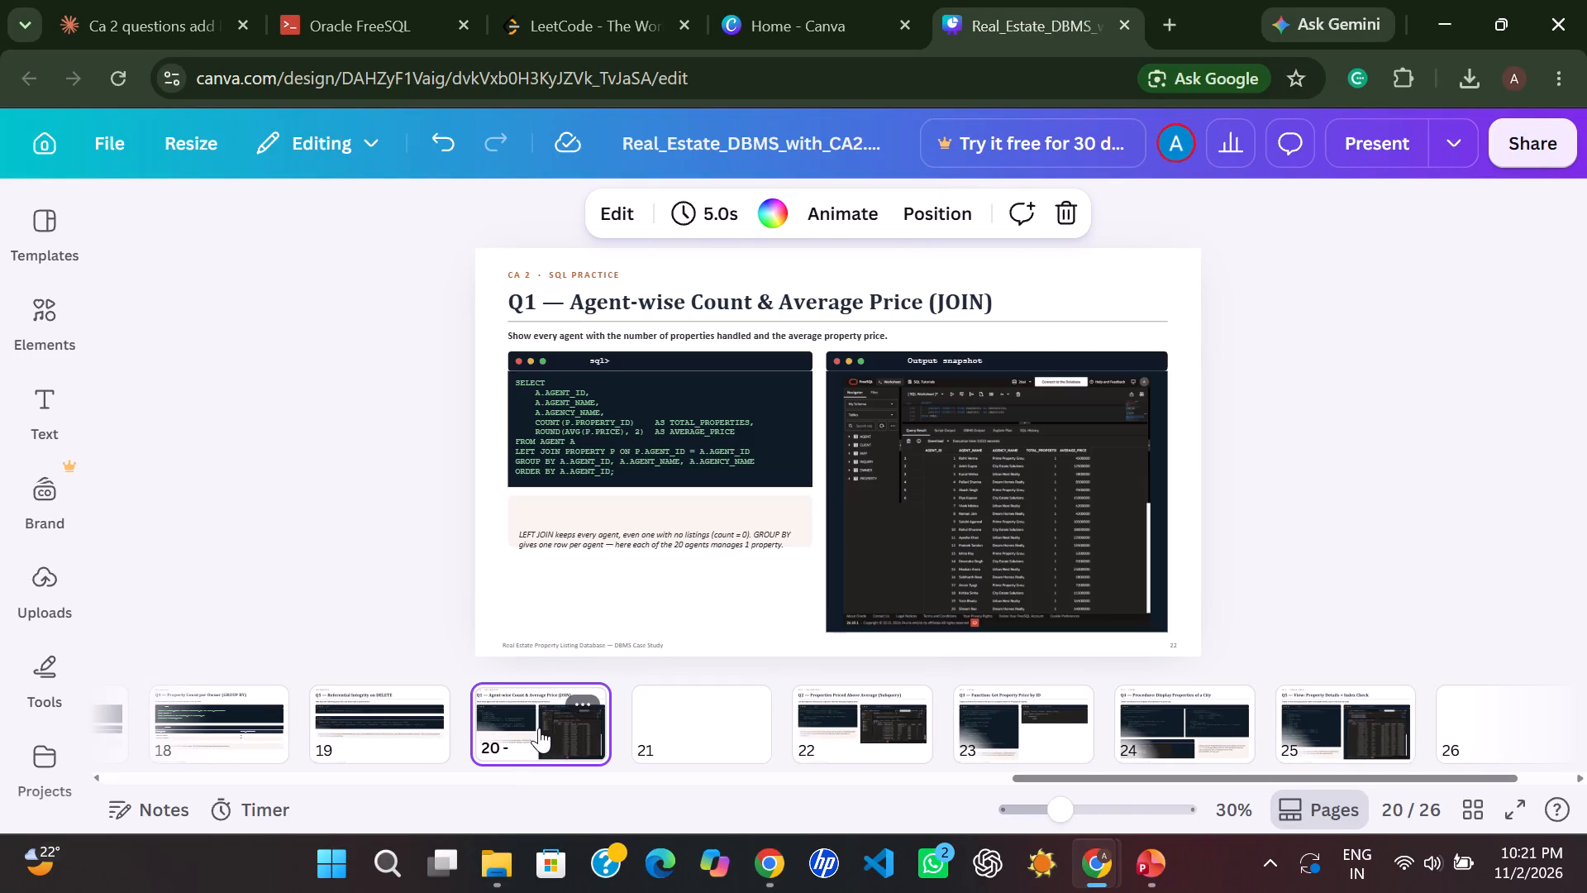
pyautogui.click(902, 461)
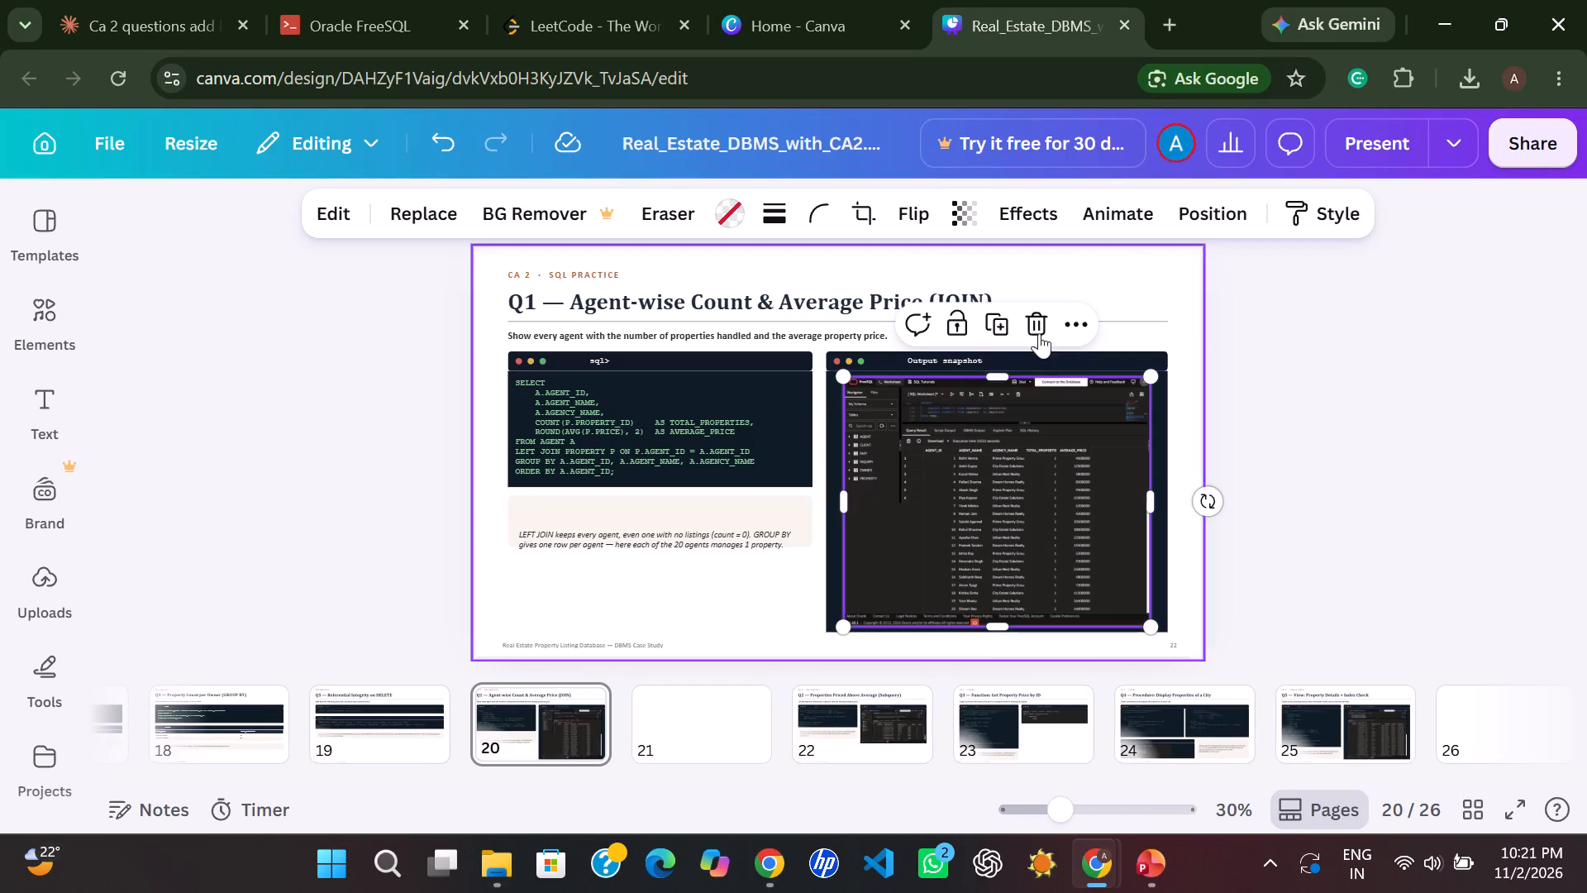
pyautogui.click(1077, 324)
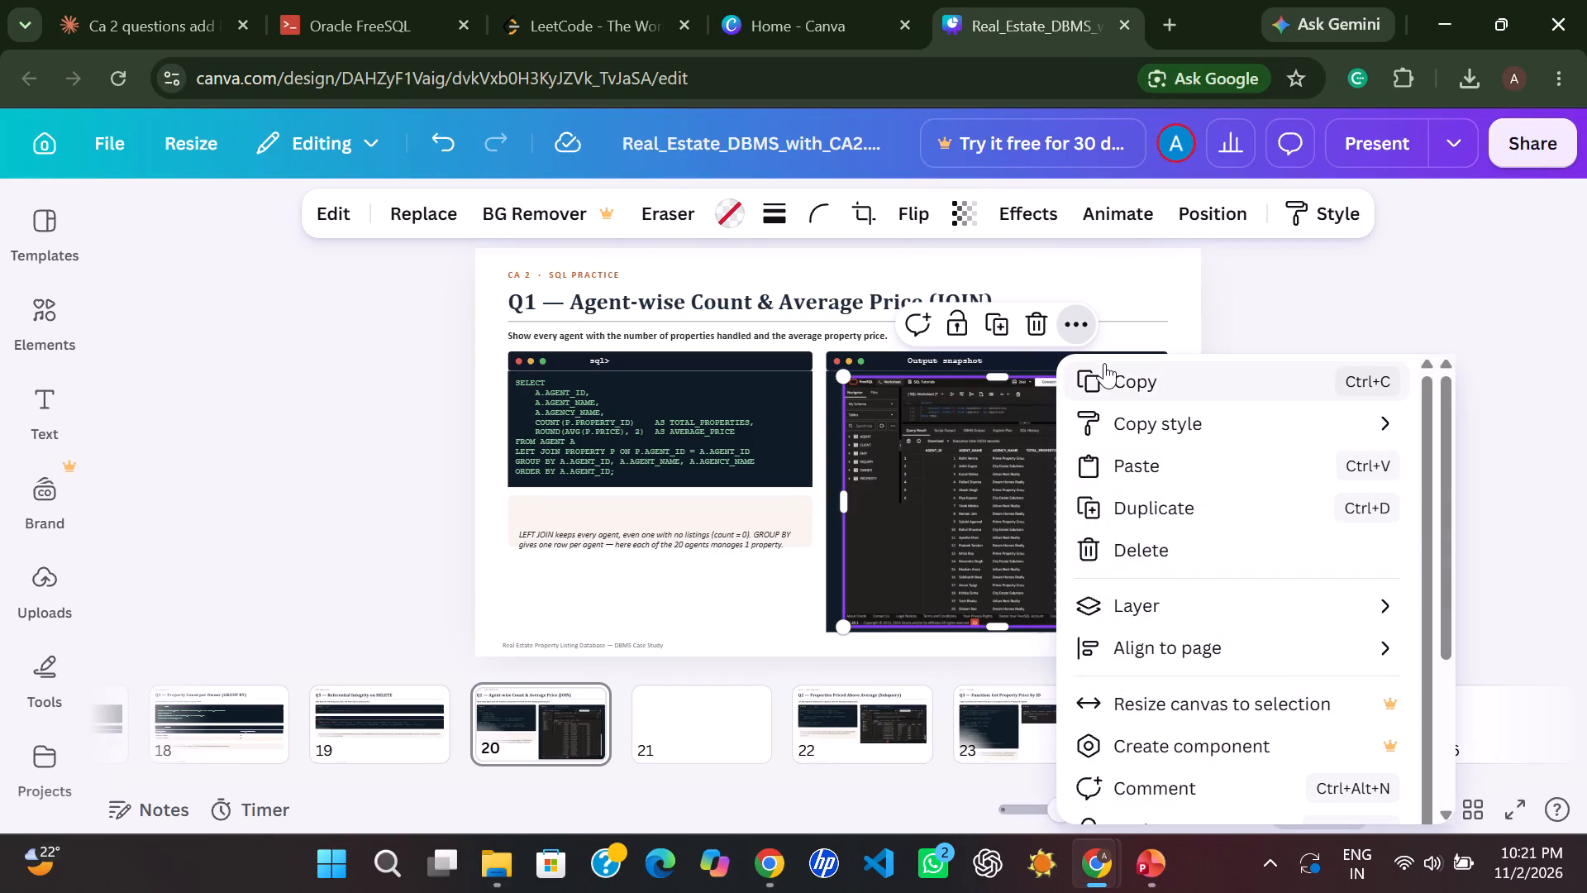
pyautogui.click(1104, 363)
pyautogui.click(703, 721)
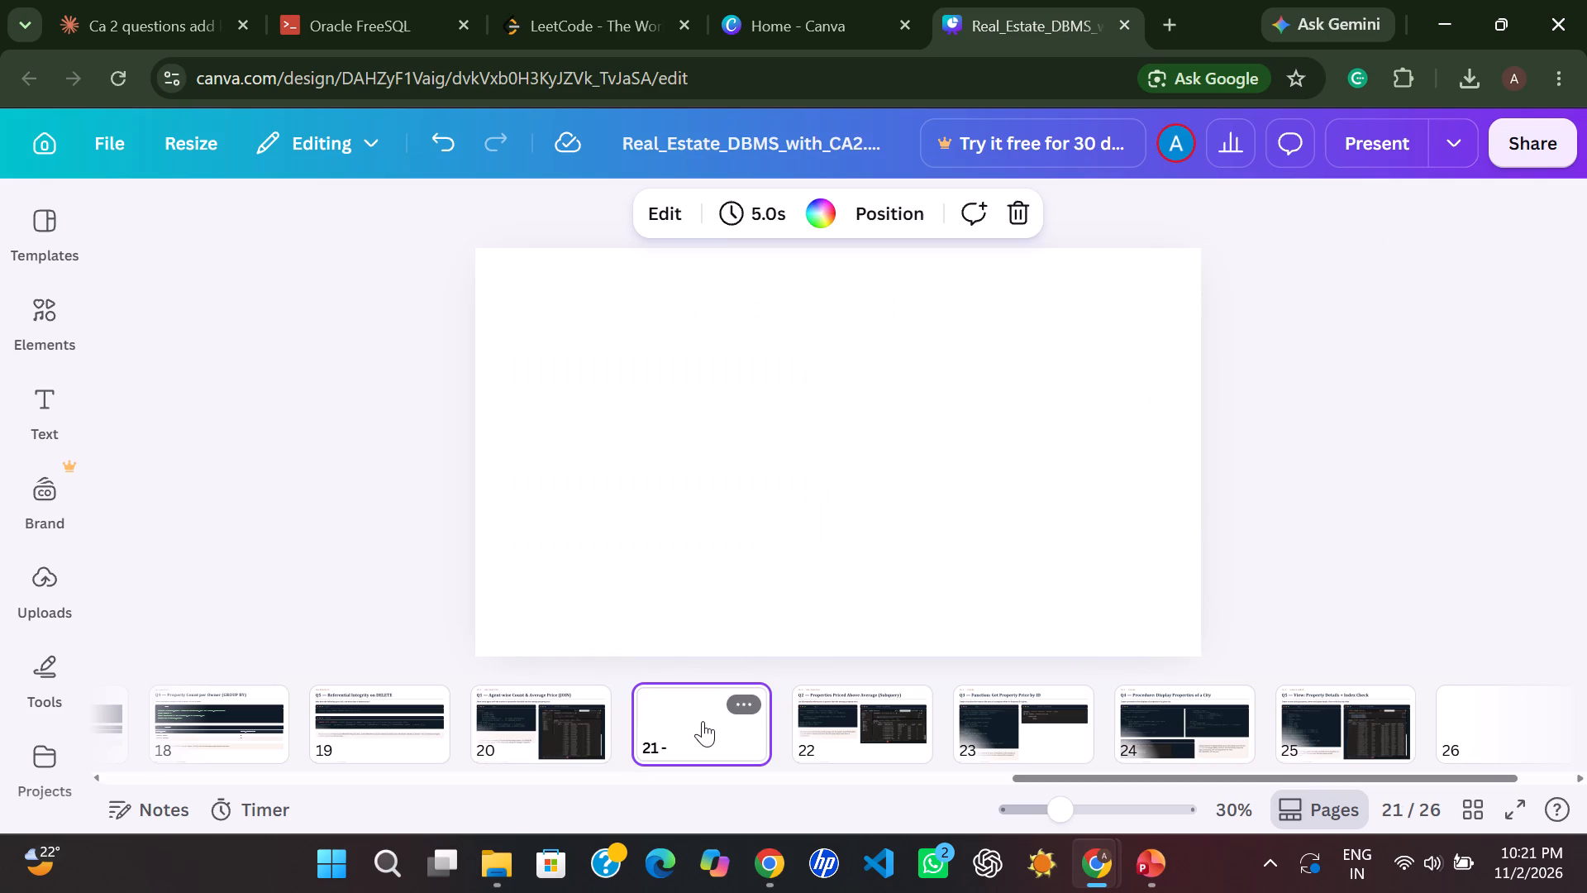
pyautogui.click(627, 399)
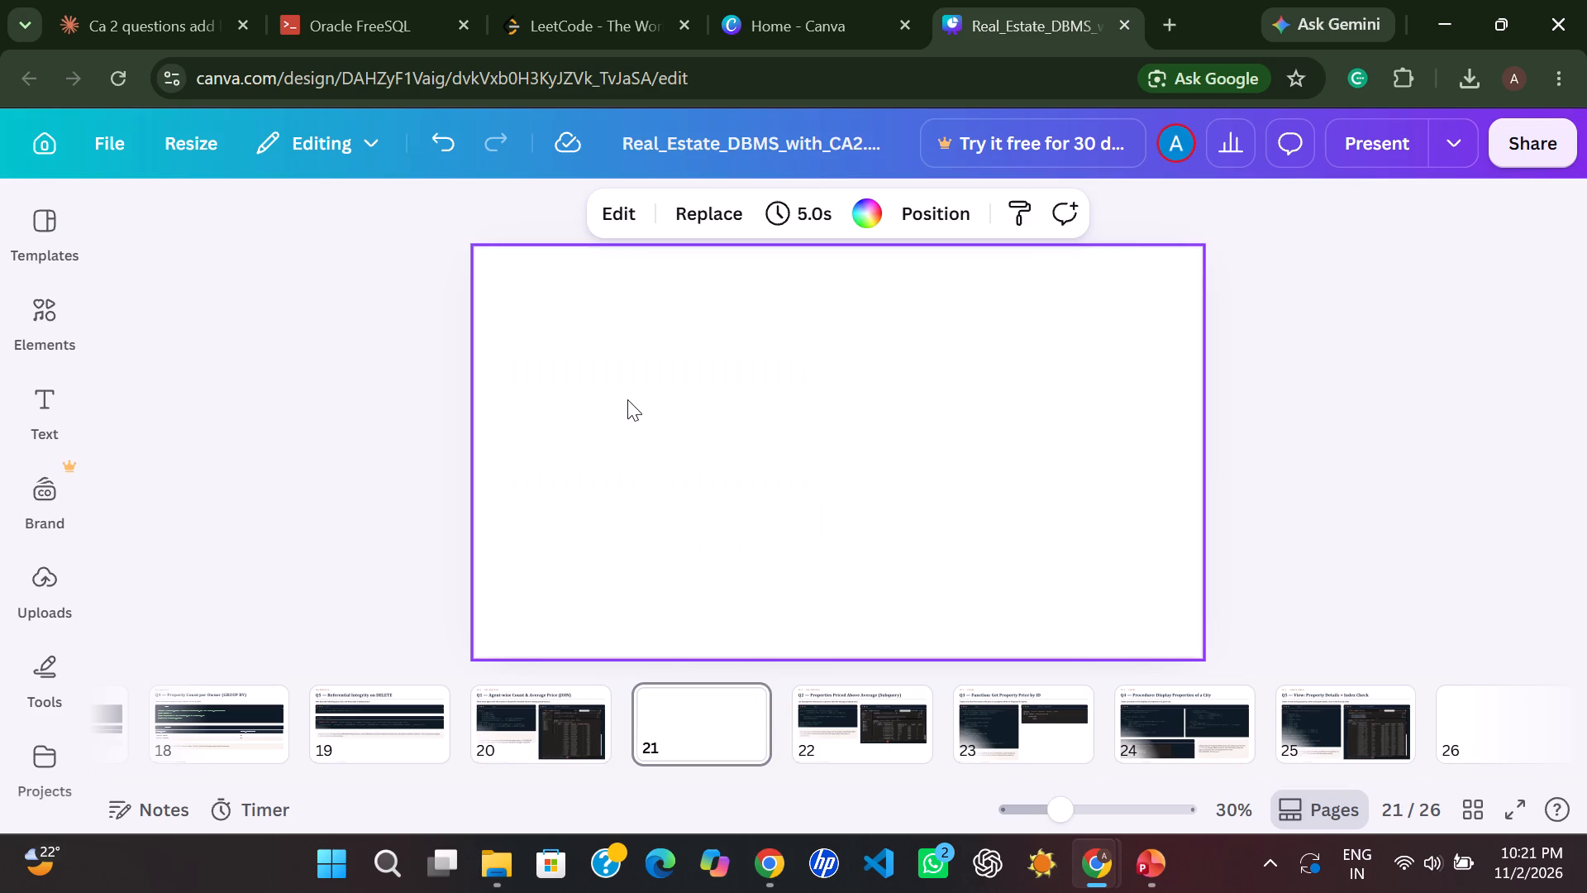
pyautogui.hotkey('ctrl', 'v')
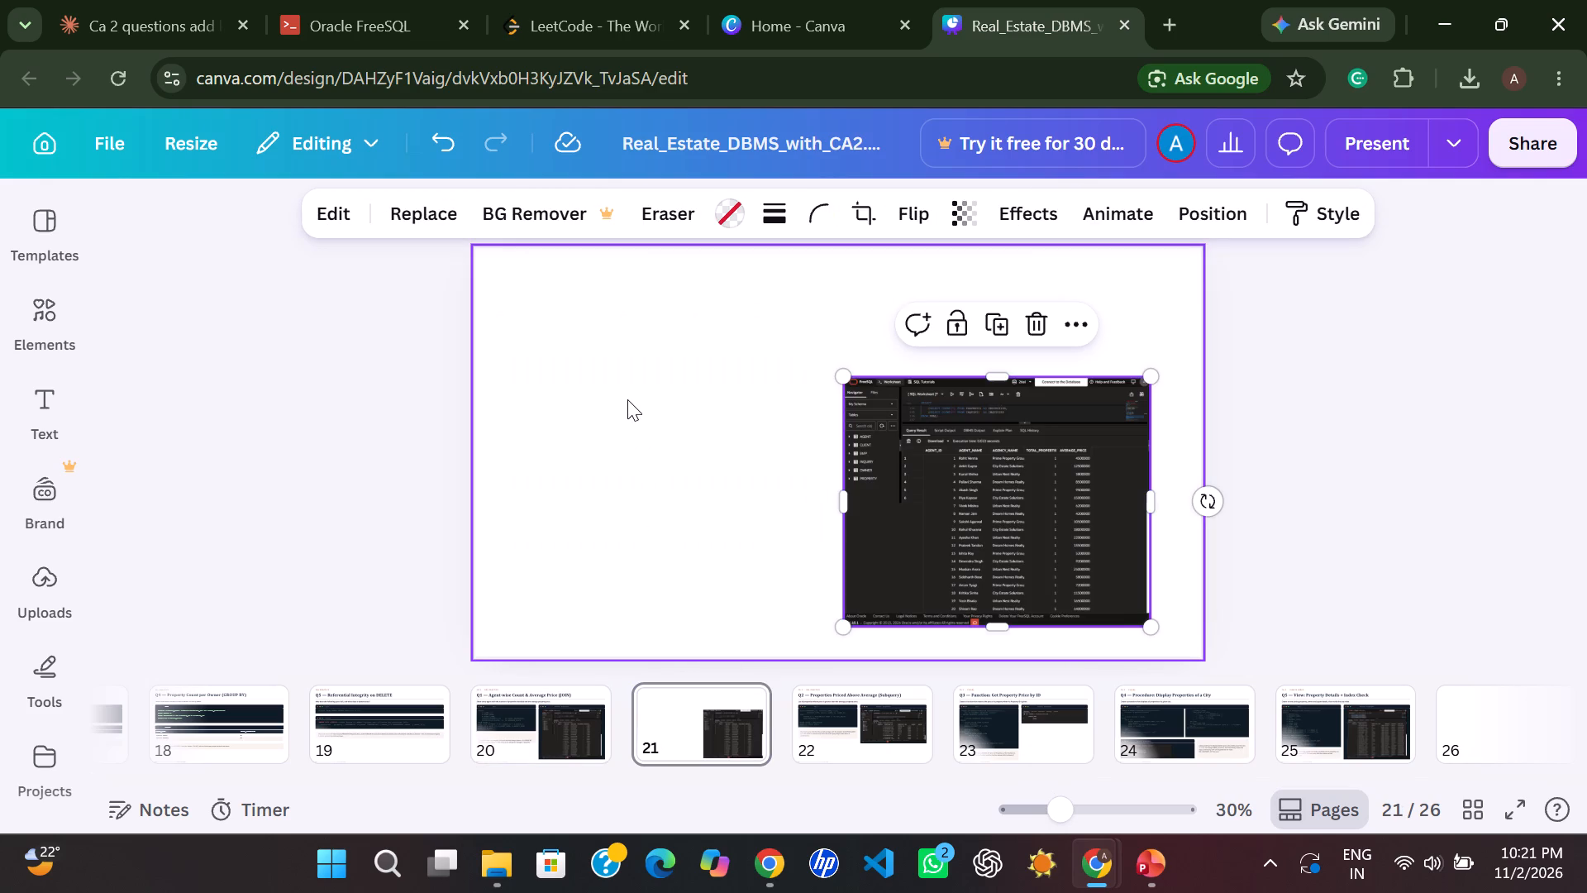
pyautogui.click(627, 399)
# Enlarge the pasted screenshot on page 21 to about 1,150 by 937 and move it roughly to the page's centre.
pyautogui.click(865, 384)
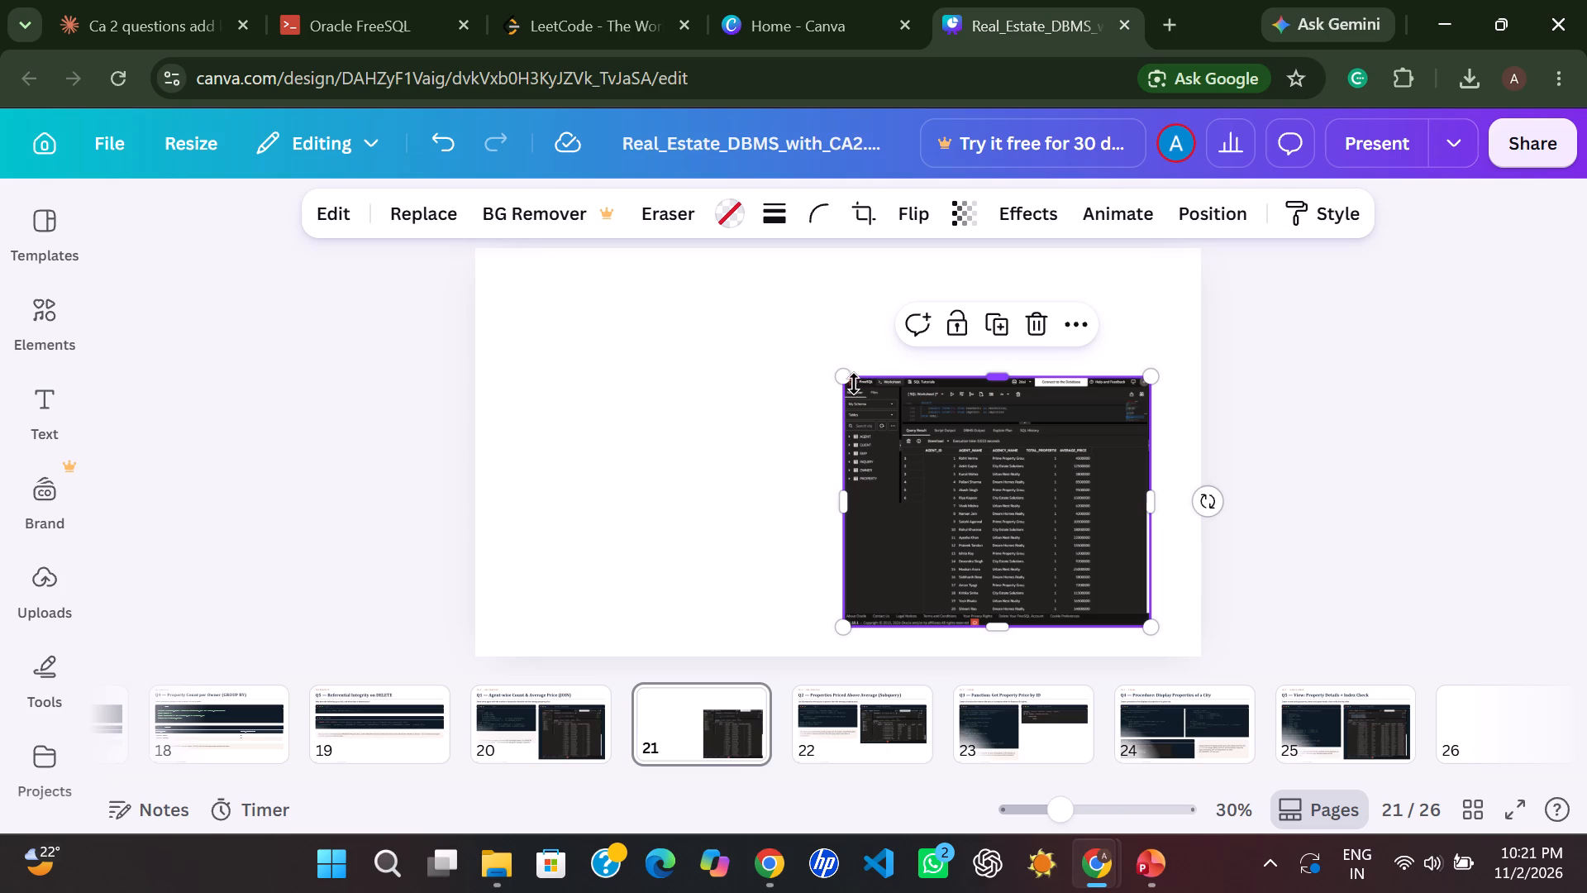
pyautogui.moveTo(843, 375); pyautogui.dragTo(650, 357)
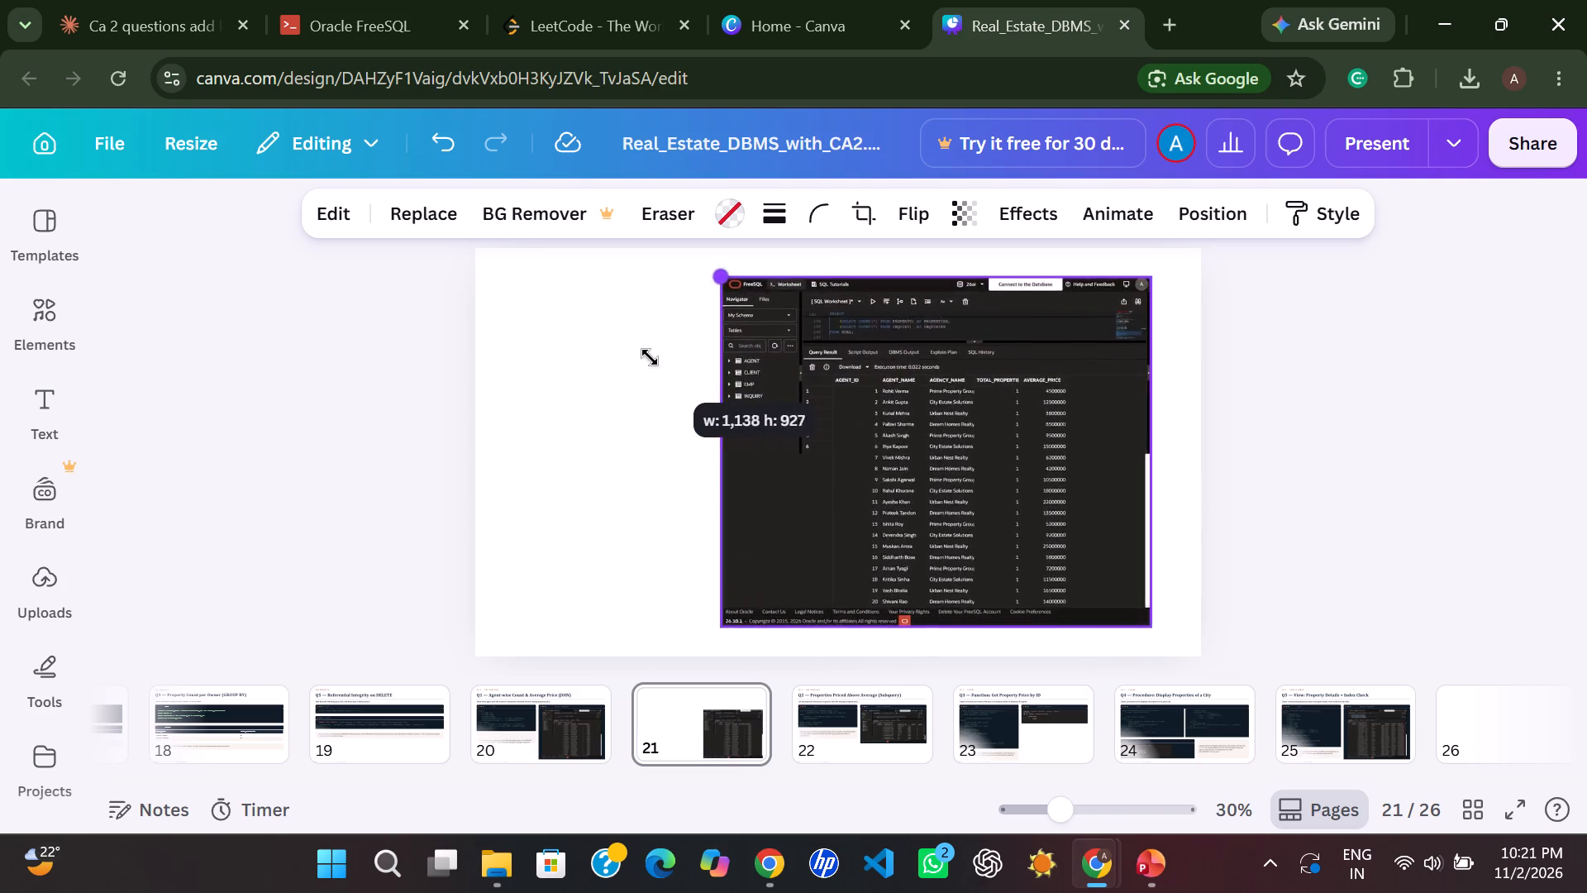
pyautogui.moveTo(650, 357); pyautogui.dragTo(636, 369)
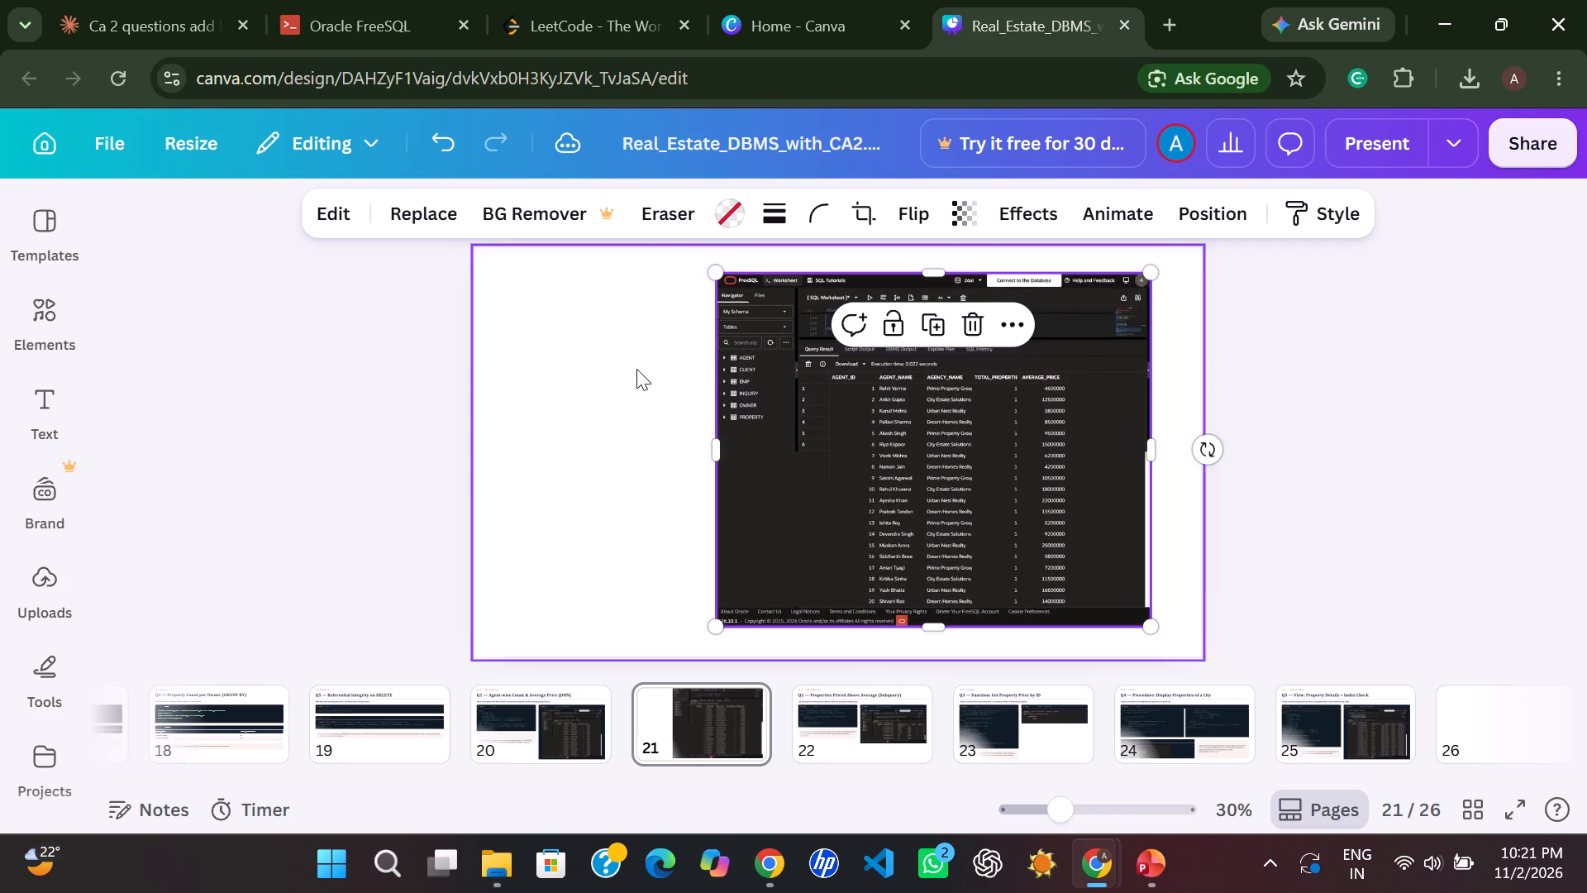
pyautogui.moveTo(866, 406); pyautogui.dragTo(799, 400)
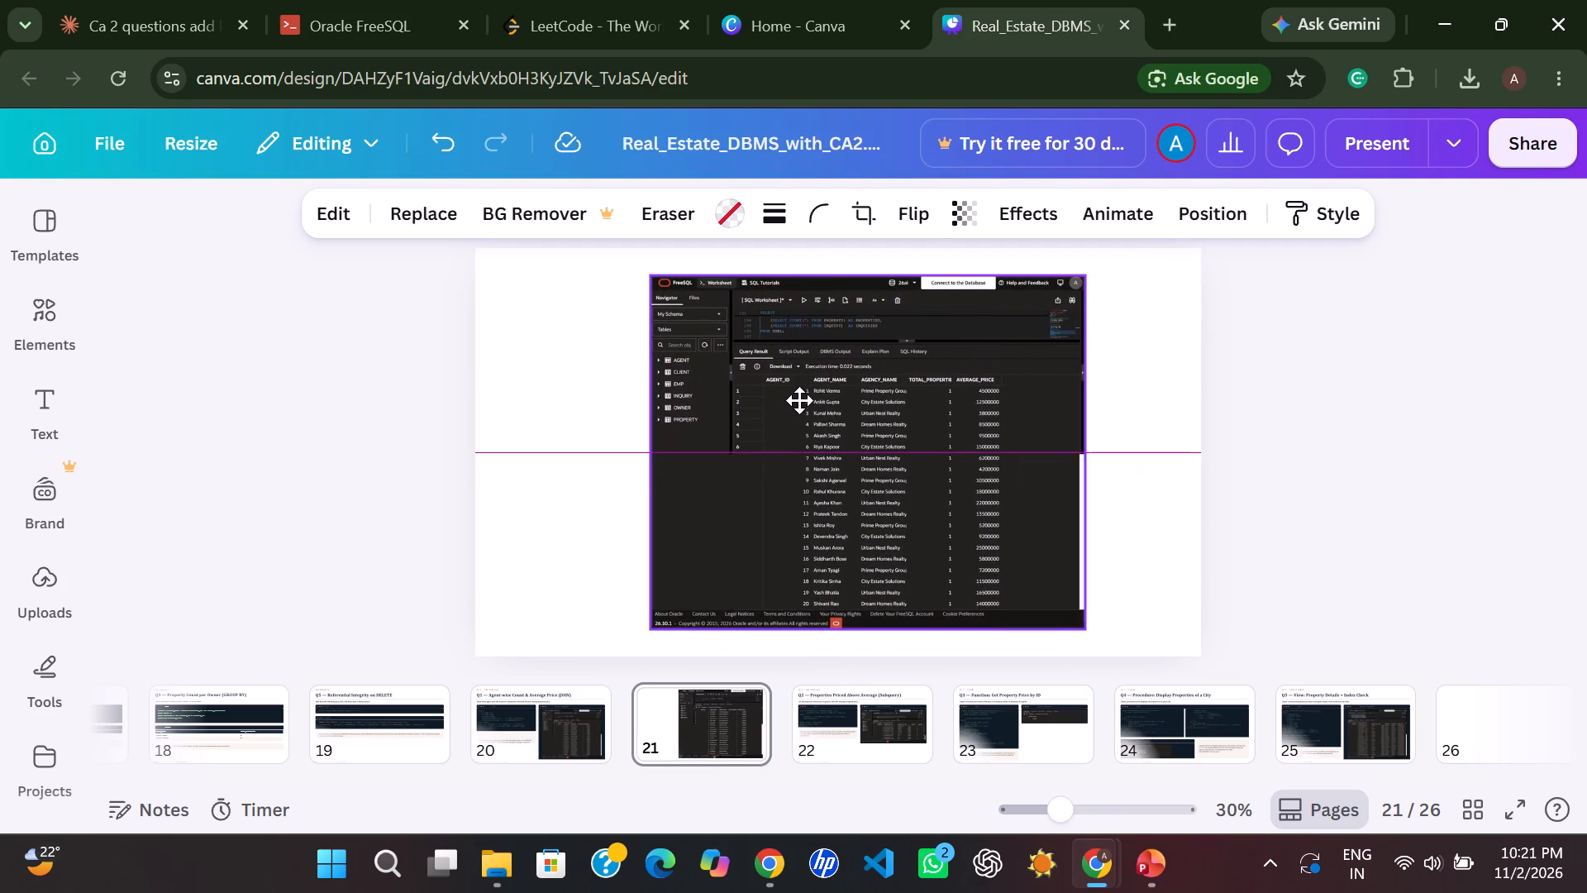
pyautogui.moveTo(799, 400); pyautogui.dragTo(788, 396)
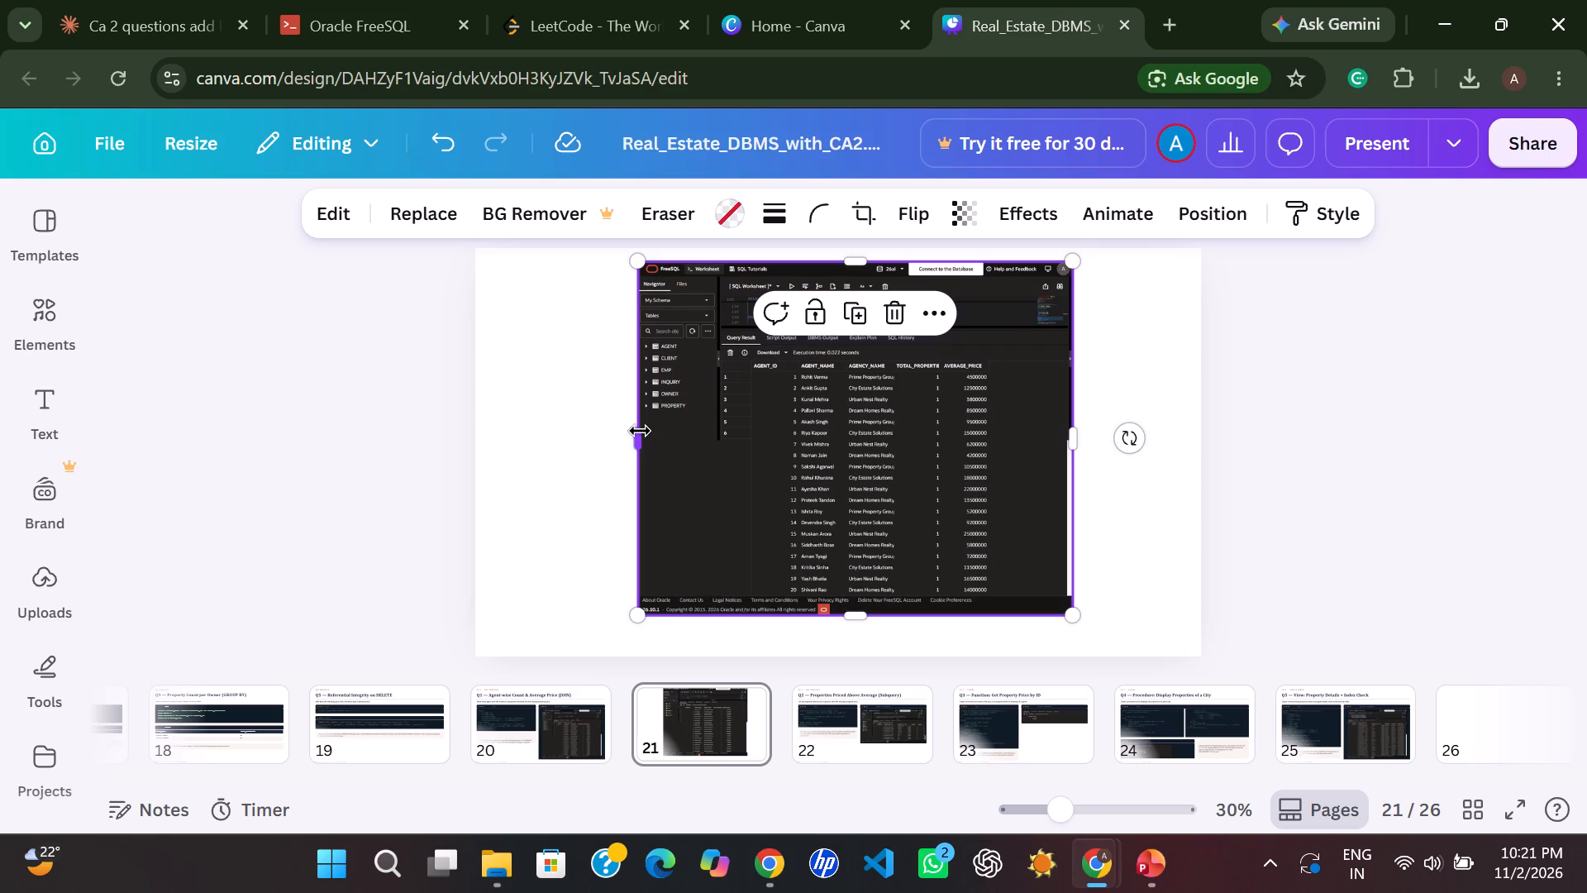
# Widen the page 21 screenshot on both sides to span nearly the full page width, shifting it slightly down.
pyautogui.moveTo(640, 431); pyautogui.dragTo(528, 471)
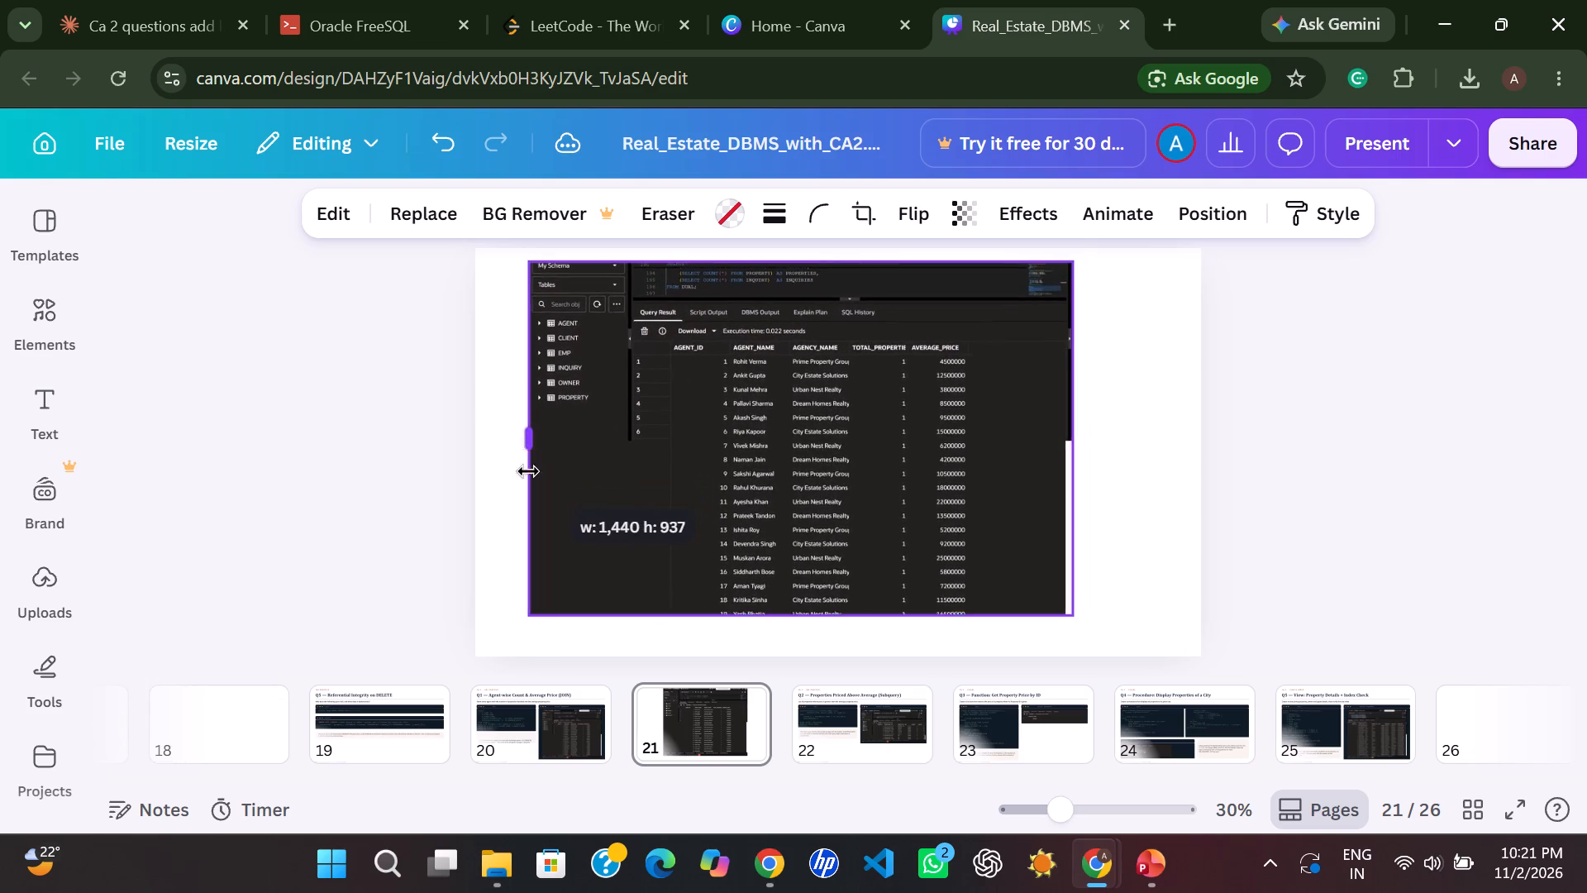
pyautogui.moveTo(528, 471); pyautogui.dragTo(509, 487)
pyautogui.scroll(1, 793, 457)
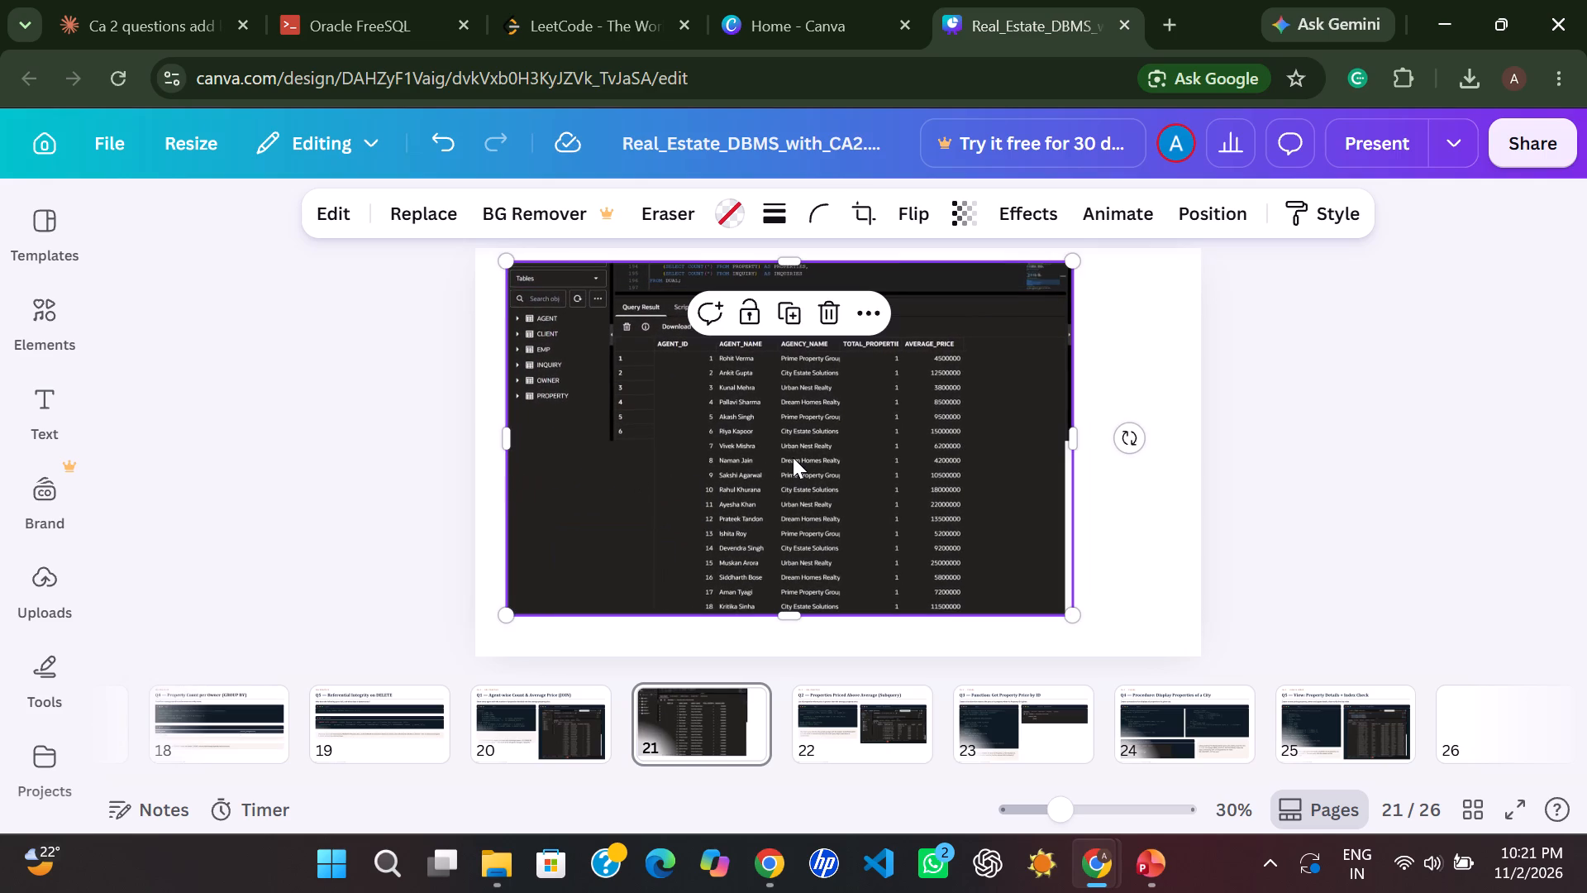
pyautogui.scroll(1, 793, 457)
pyautogui.click(1149, 467)
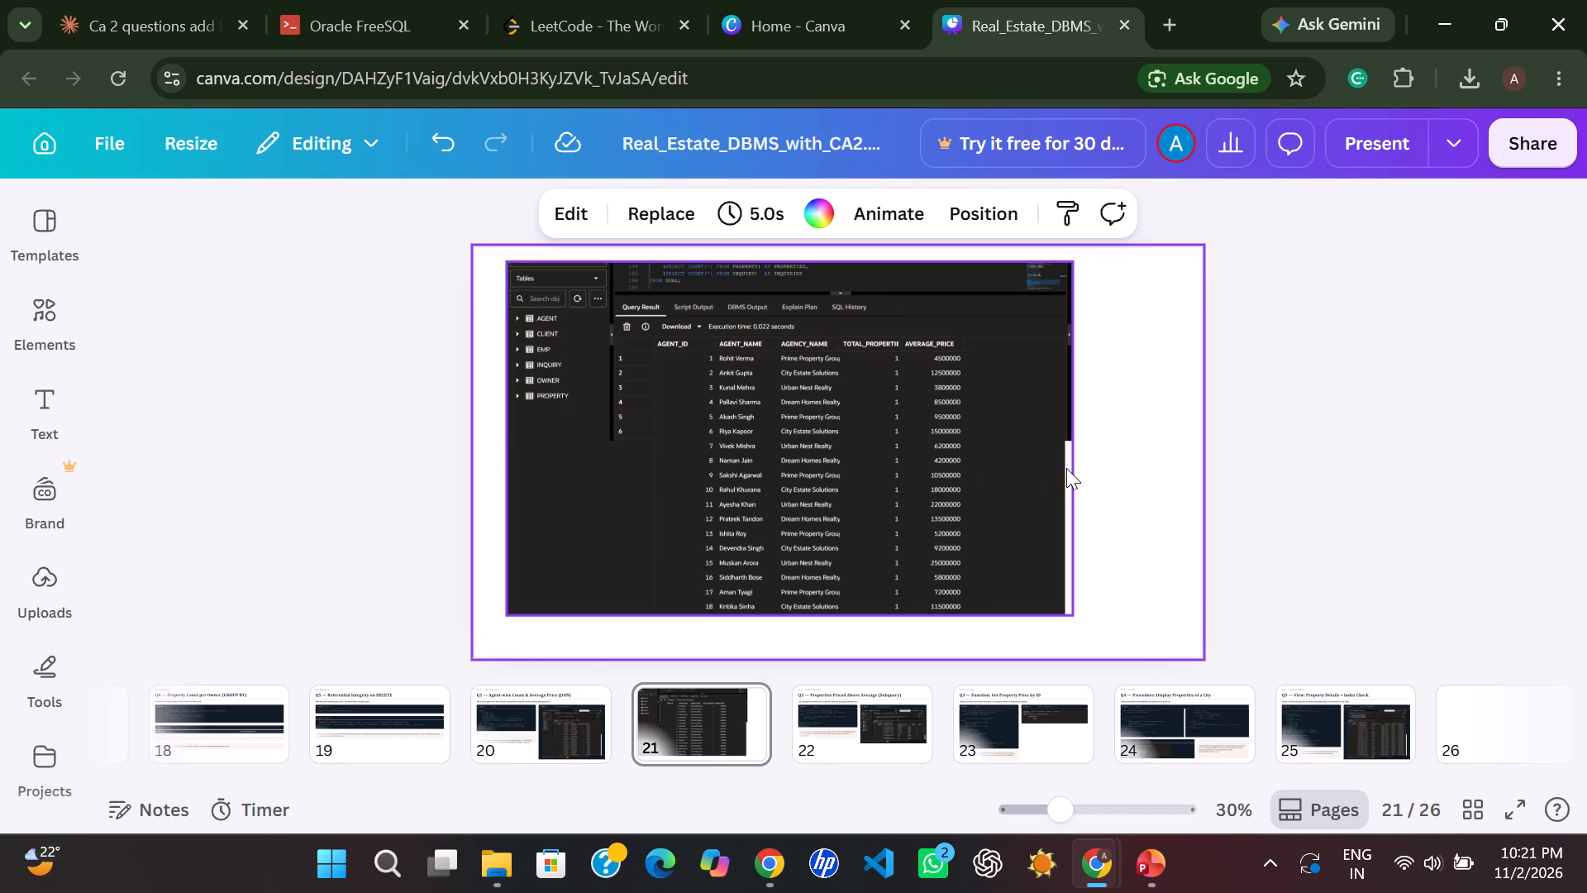
pyautogui.moveTo(1066, 470); pyautogui.dragTo(1079, 486)
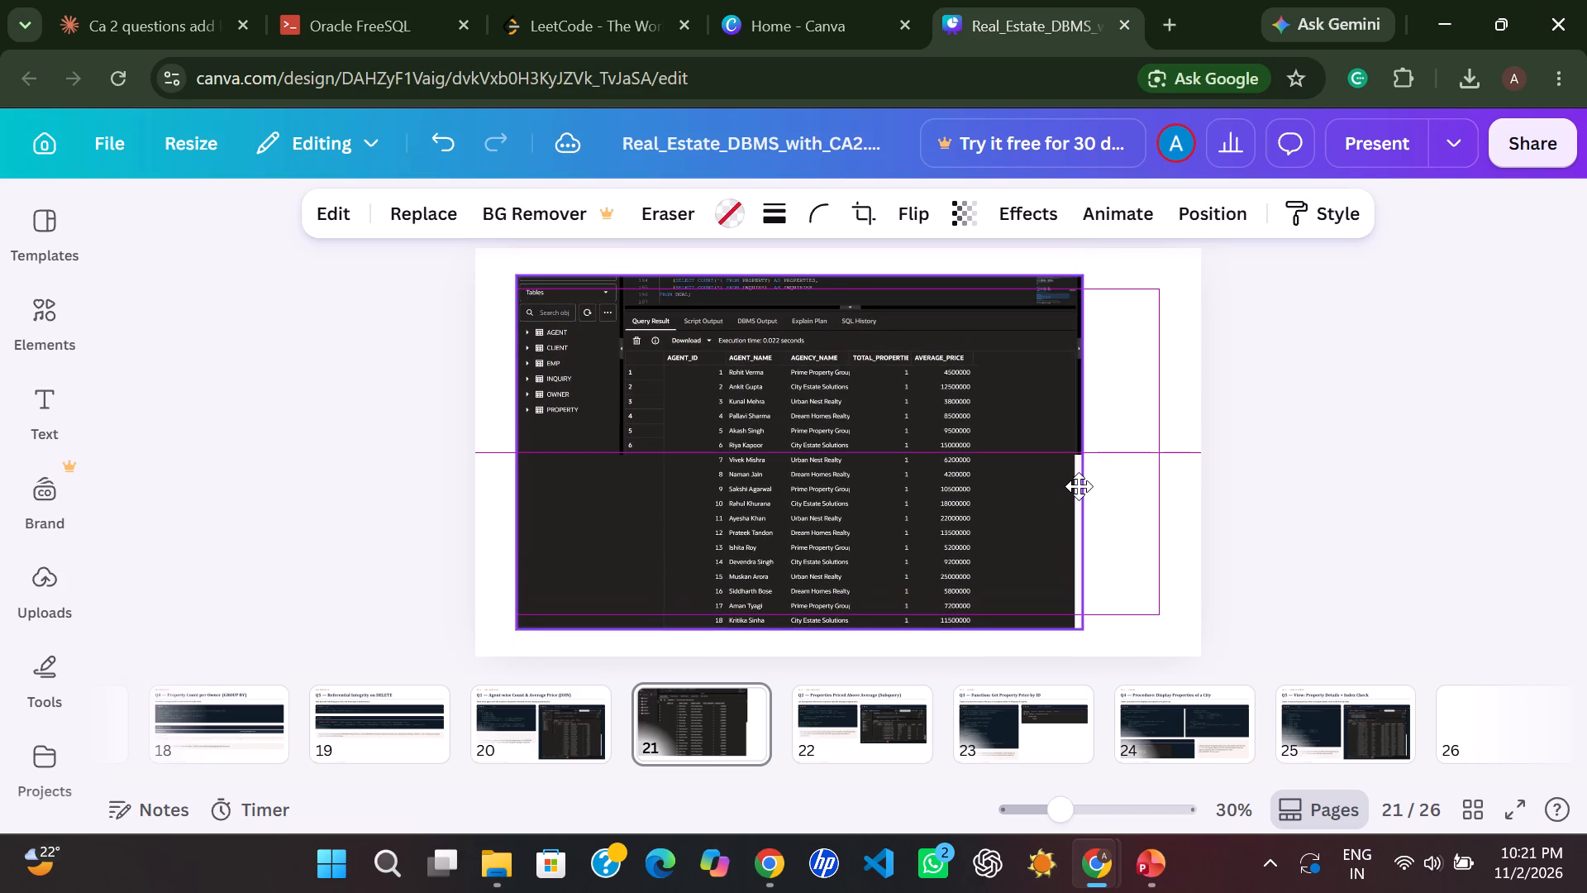
pyautogui.moveTo(1079, 486); pyautogui.dragTo(1079, 492)
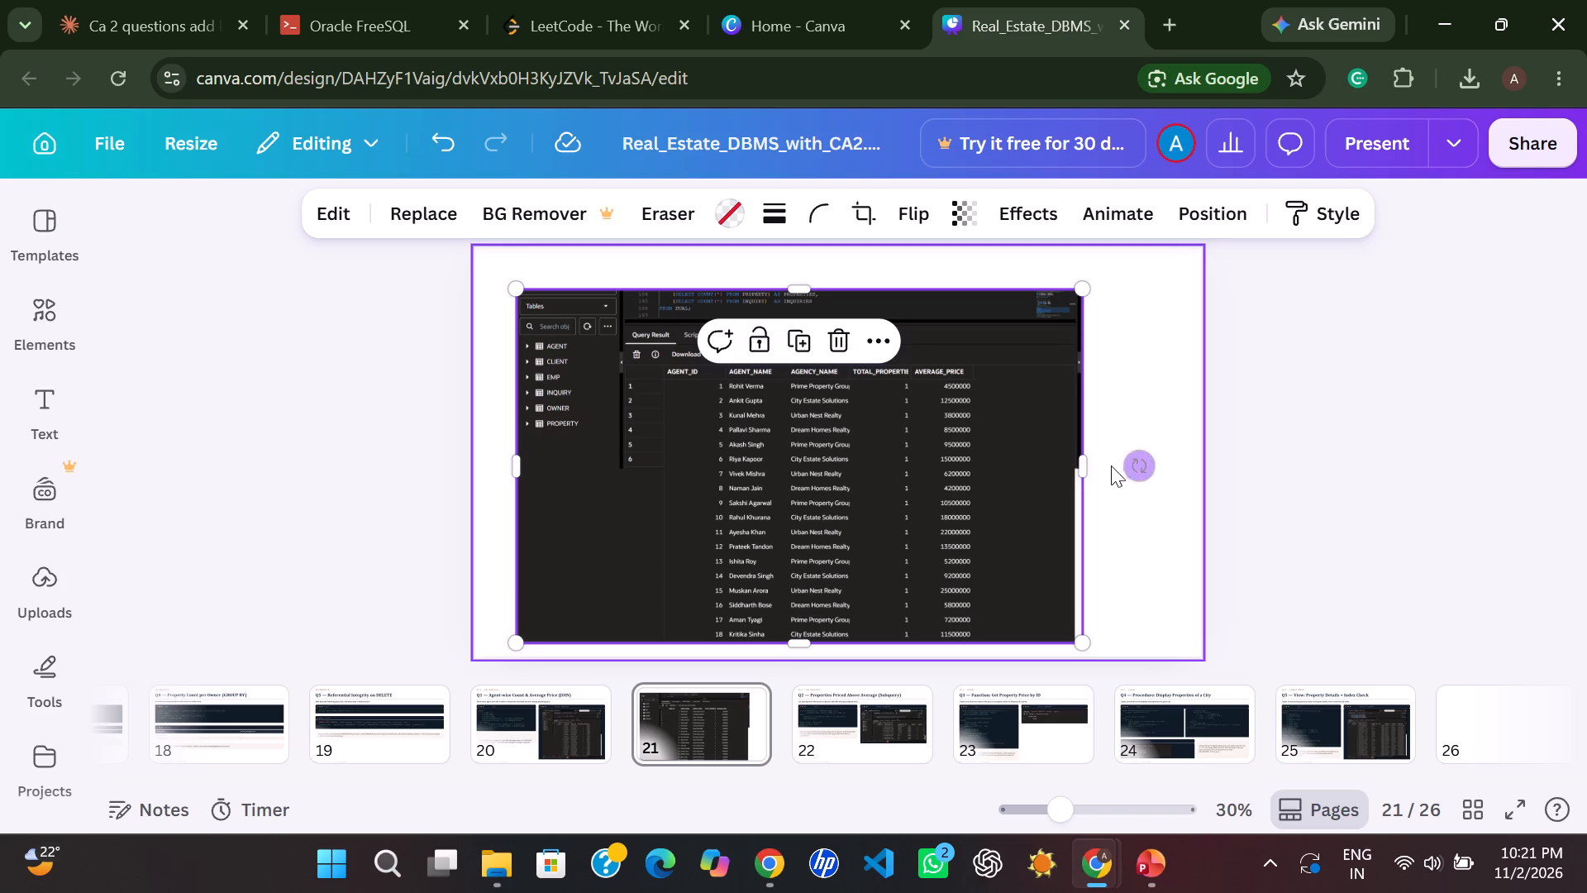
pyautogui.moveTo(1084, 462); pyautogui.dragTo(1115, 462)
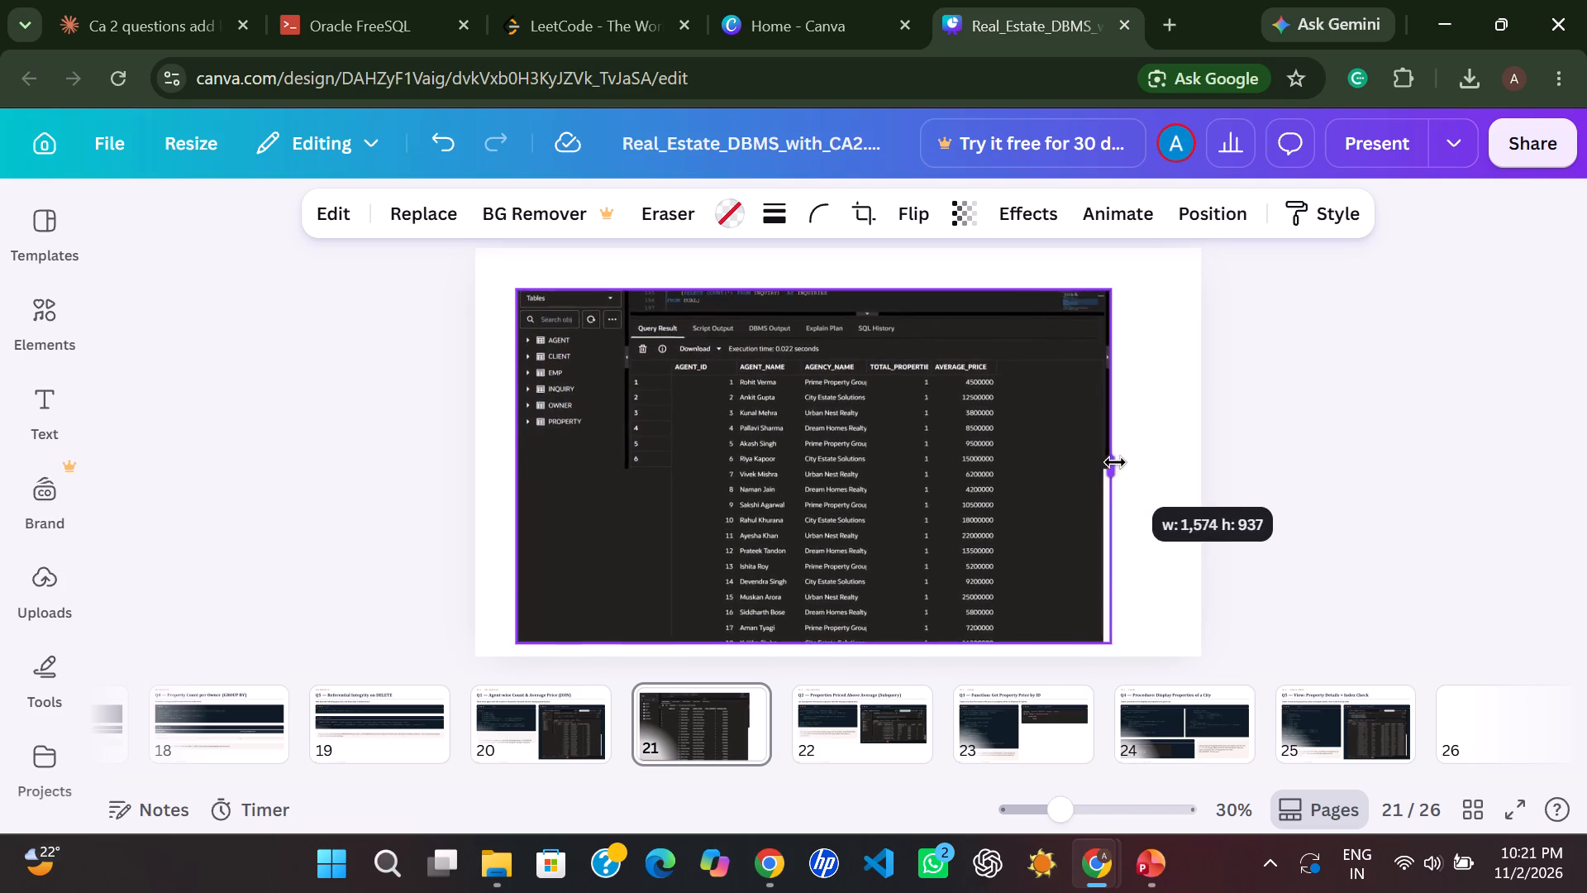
pyautogui.moveTo(1115, 462); pyautogui.dragTo(1170, 480)
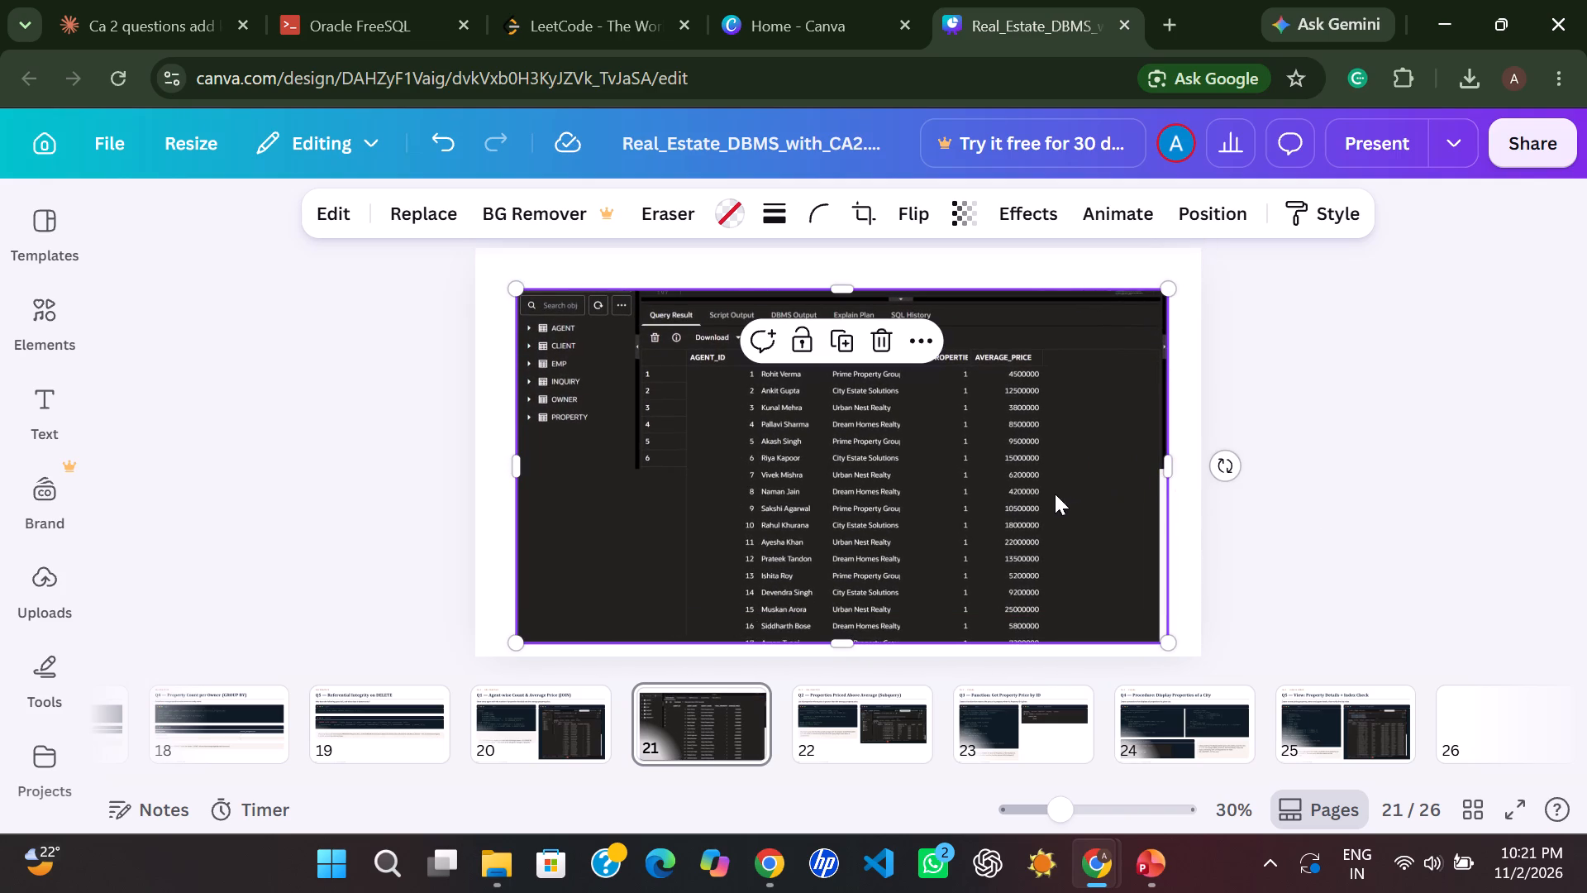
pyautogui.click(1300, 508)
# Delete the query output image on page 20, keeping its frame.
pyautogui.click(567, 725)
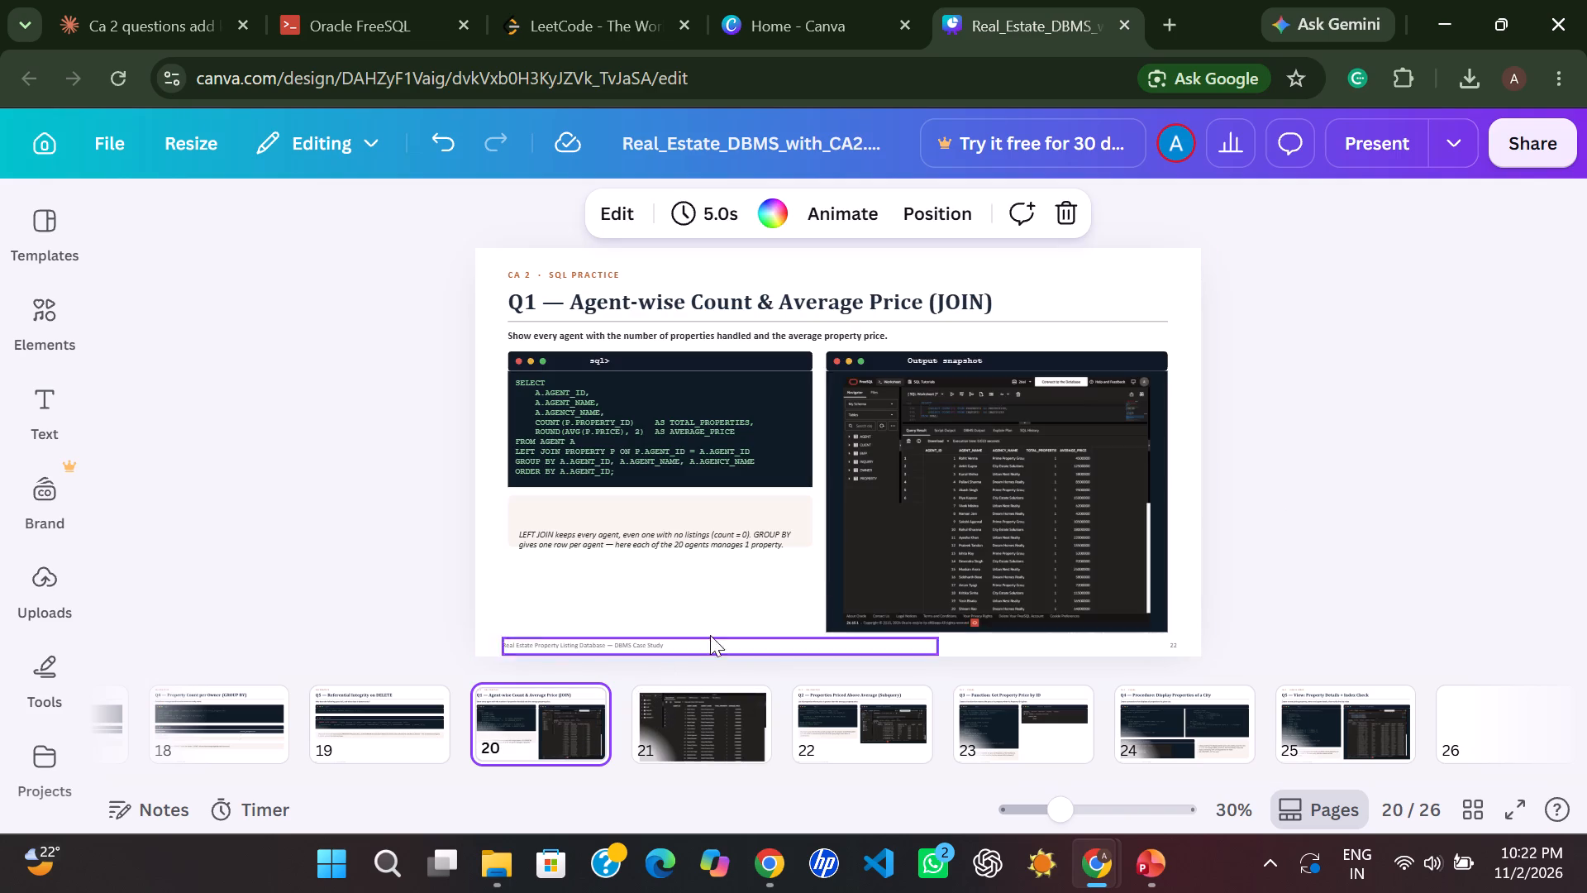
pyautogui.click(997, 481)
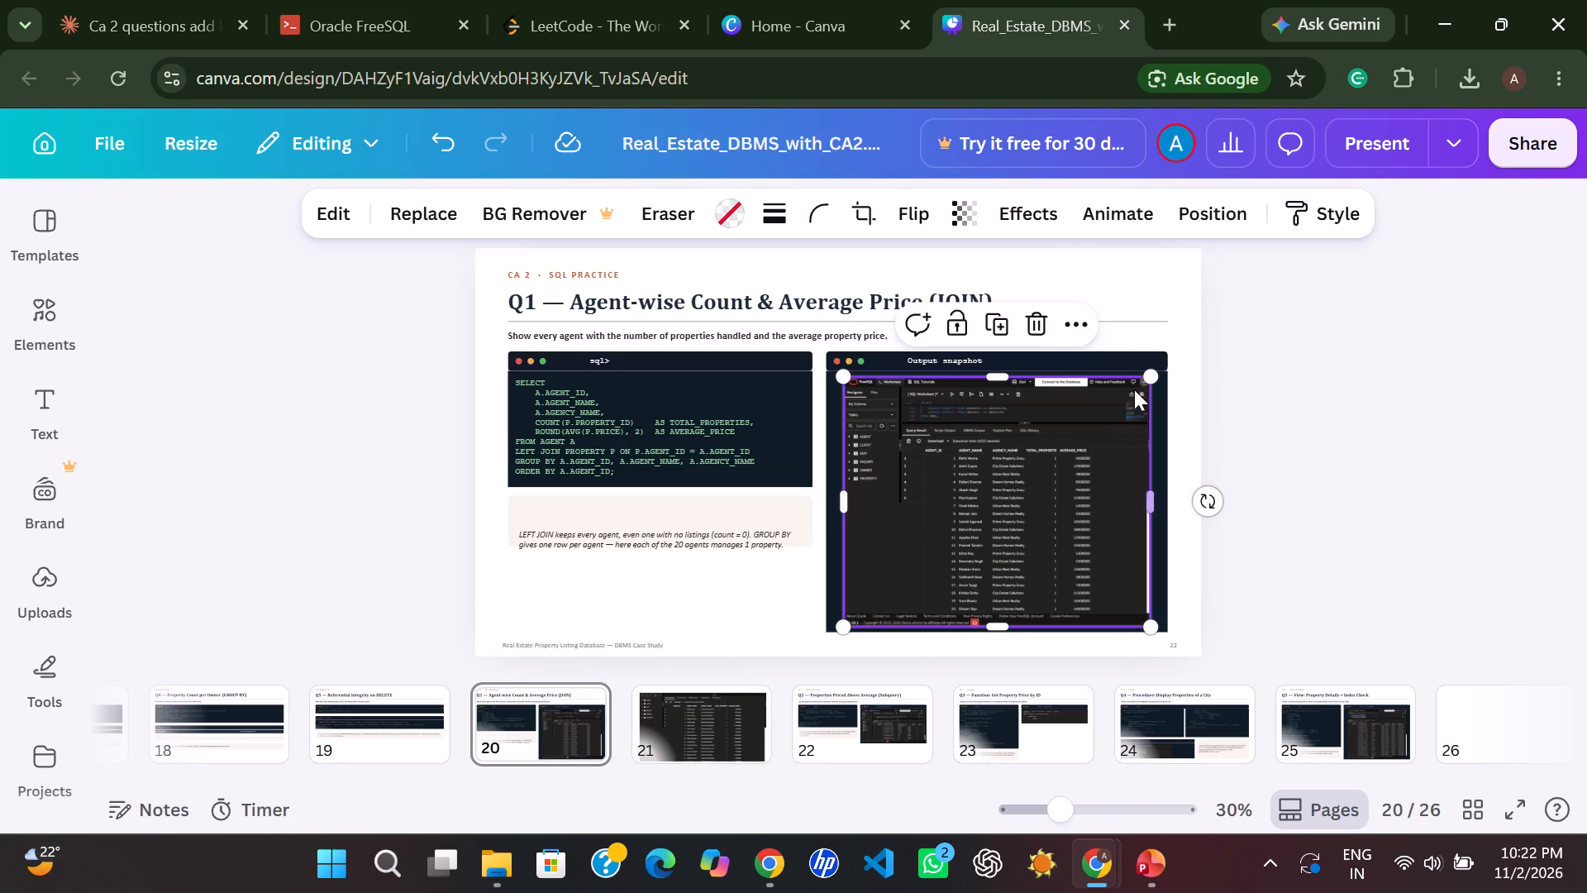
pyautogui.click(1048, 326)
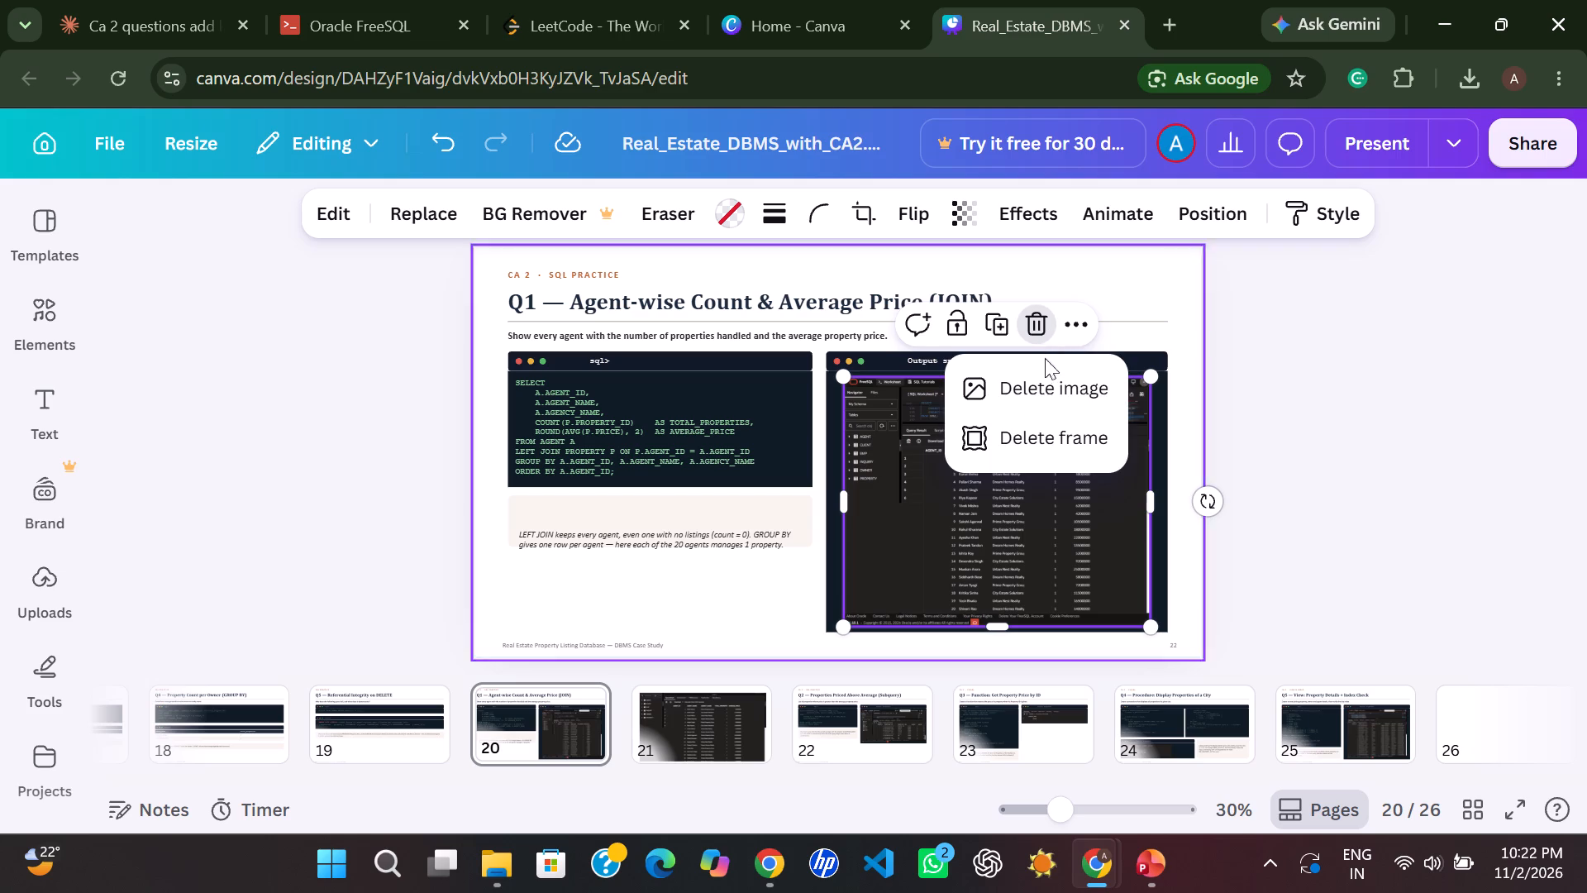
pyautogui.click(1058, 380)
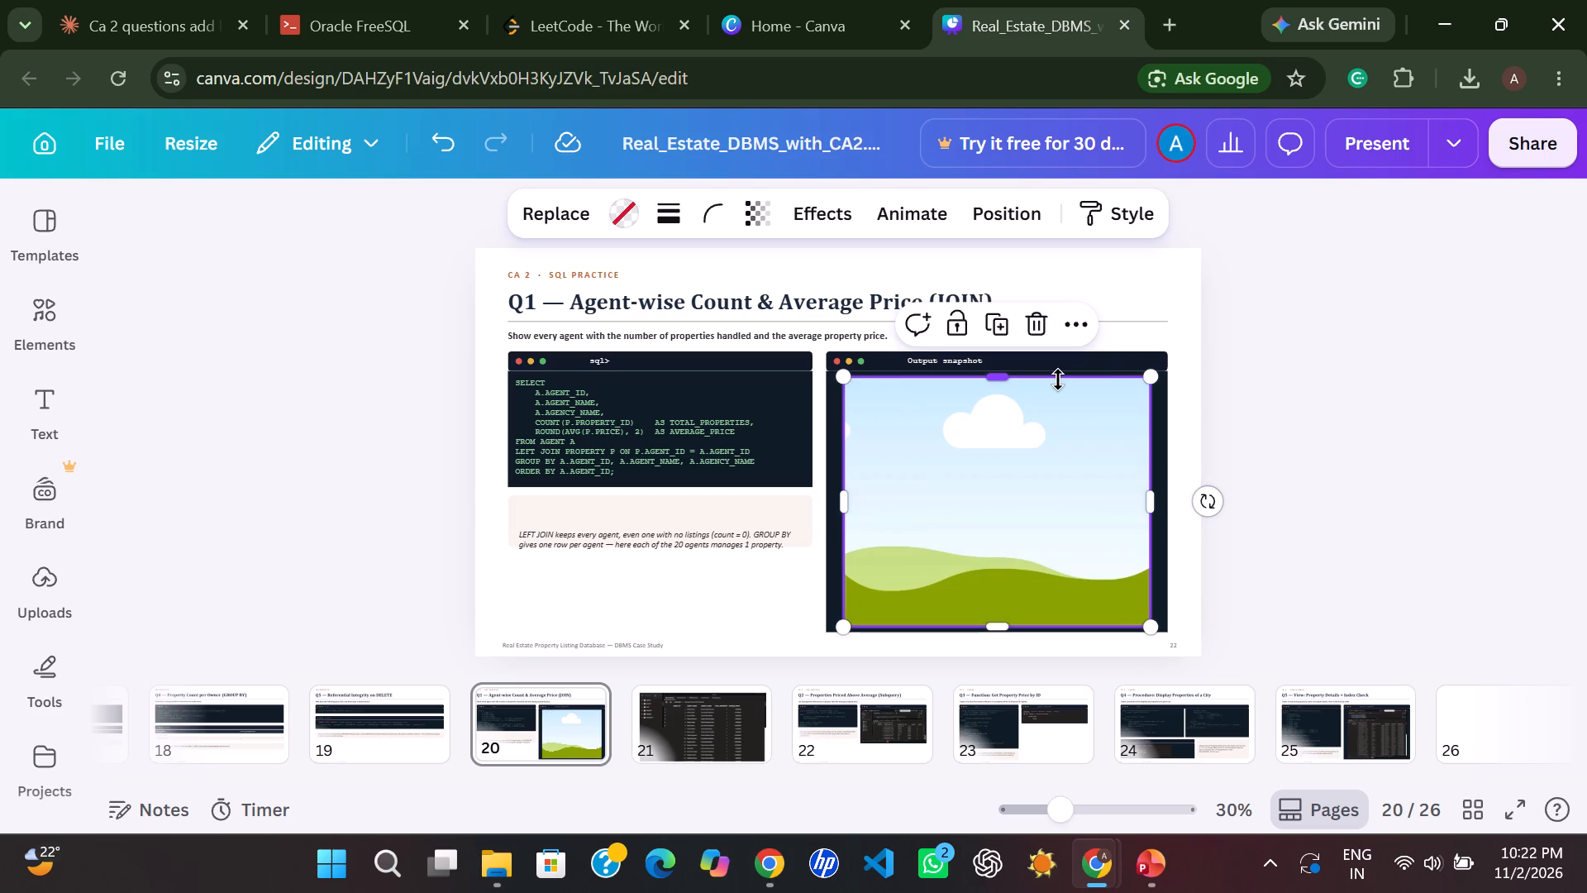
# Delete the "Output snapshot" label from the output window's header on page 20.
pyautogui.click(1160, 351)
pyautogui.click(1160, 351)
pyautogui.moveTo(1160, 351); pyautogui.dragTo(1074, 420)
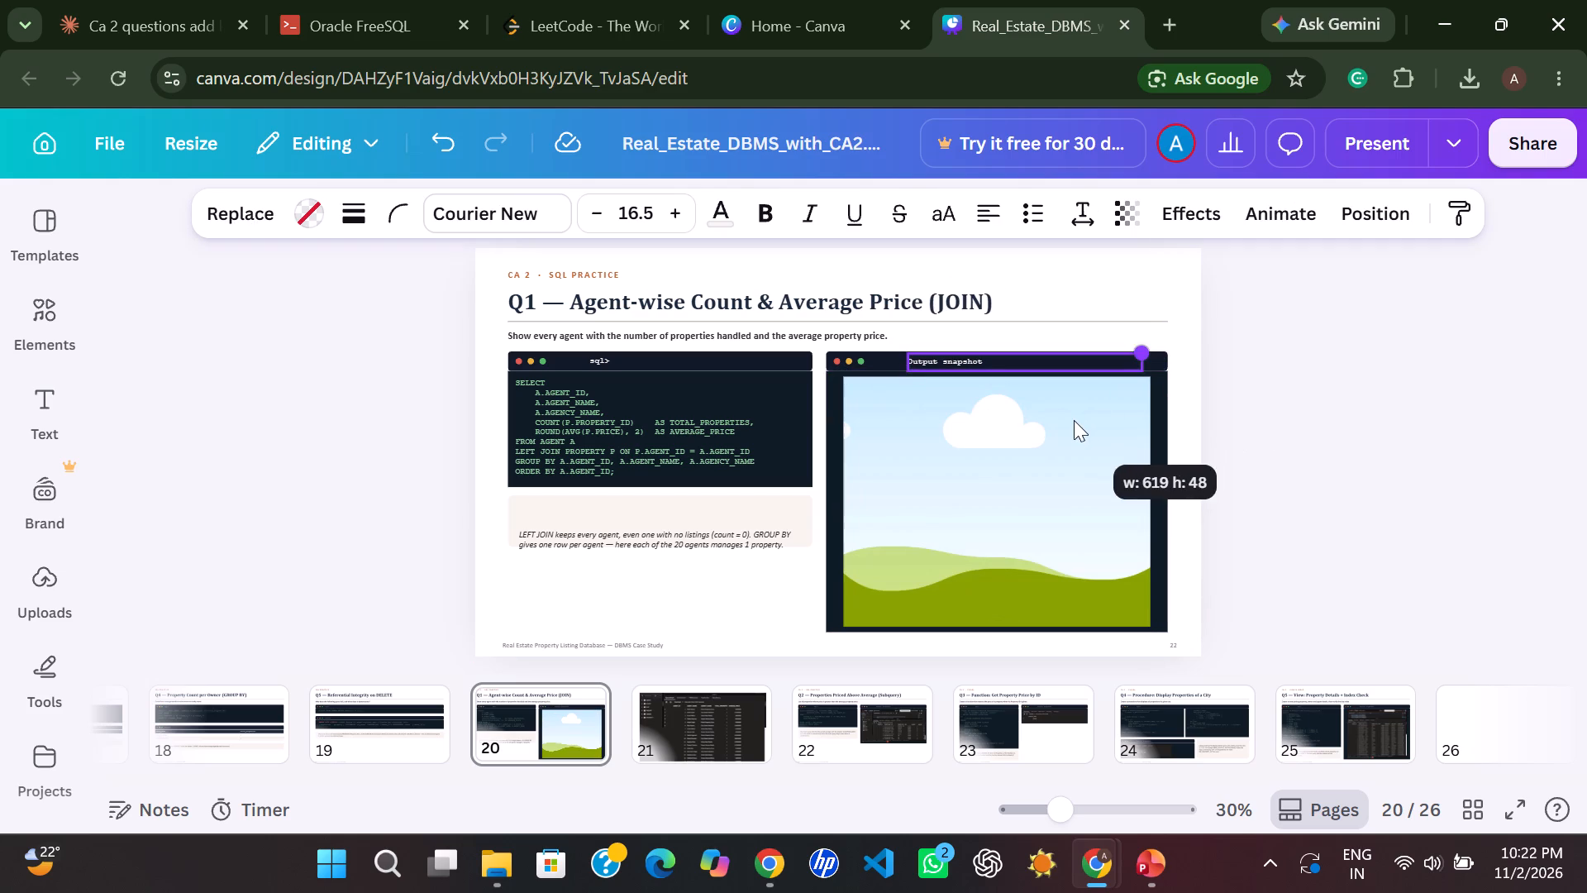
pyautogui.moveTo(1074, 420); pyautogui.dragTo(1073, 420)
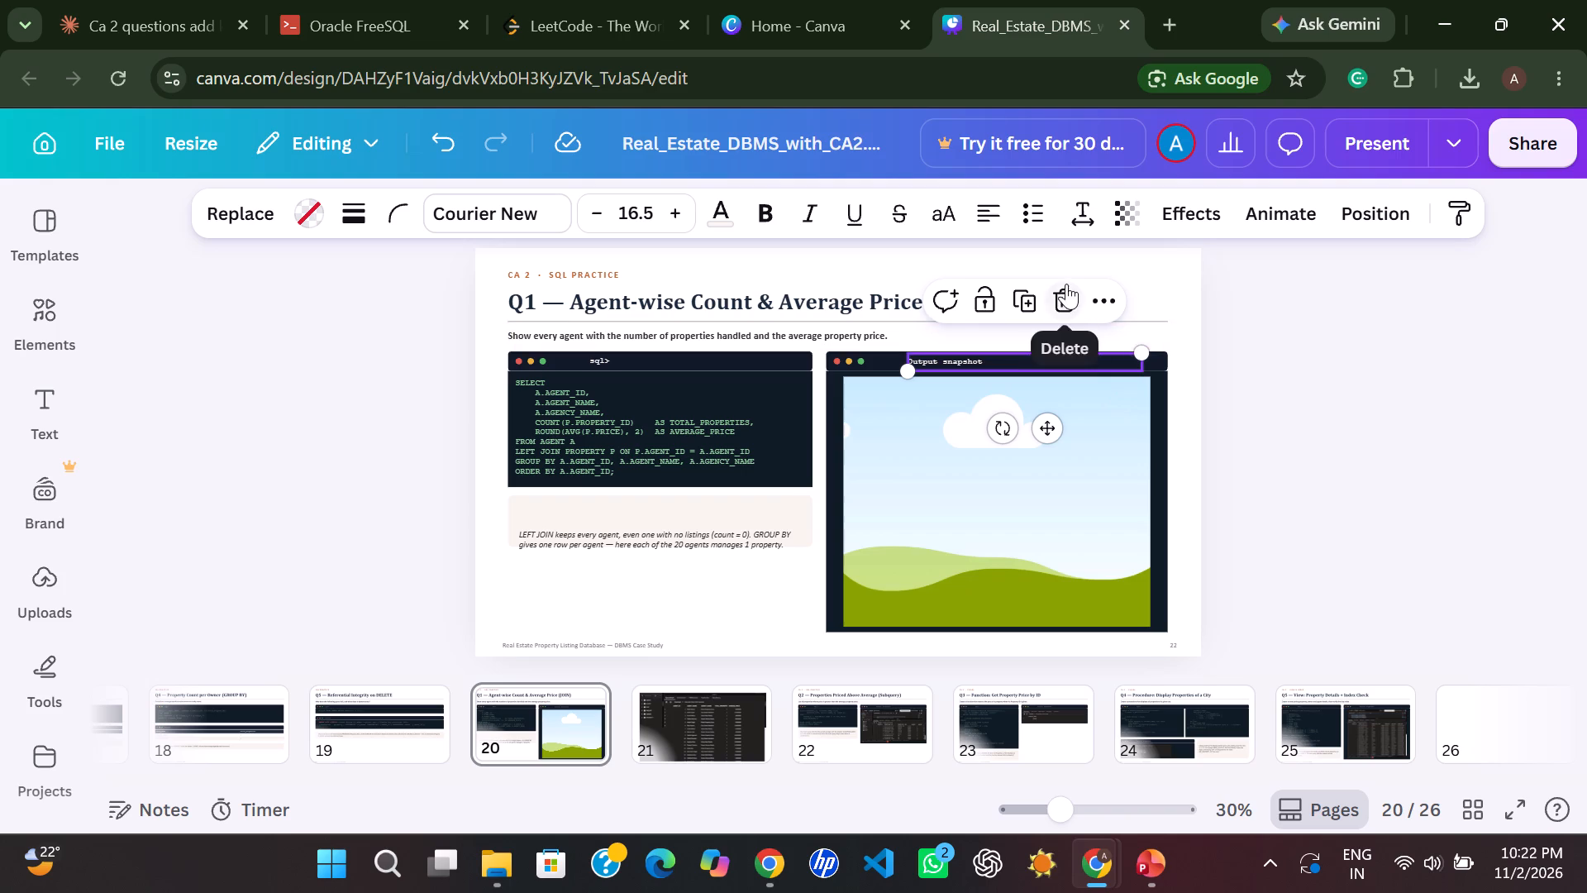
pyautogui.click(1066, 284)
# Delete the empty image frame from the output window on page 20.
pyautogui.click(1022, 527)
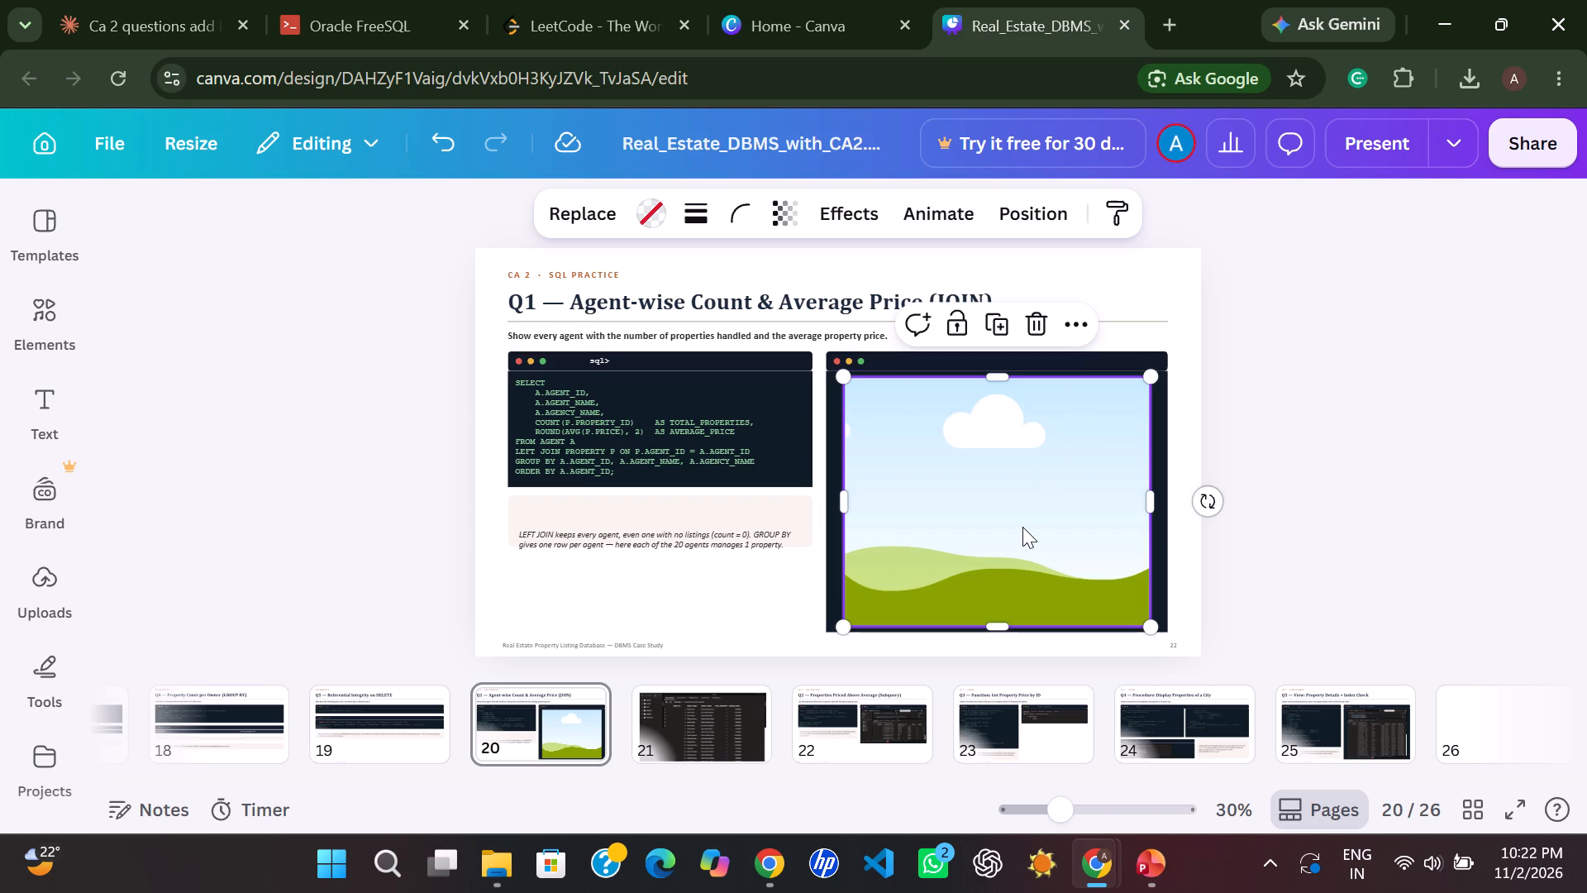
pyautogui.click(1008, 461)
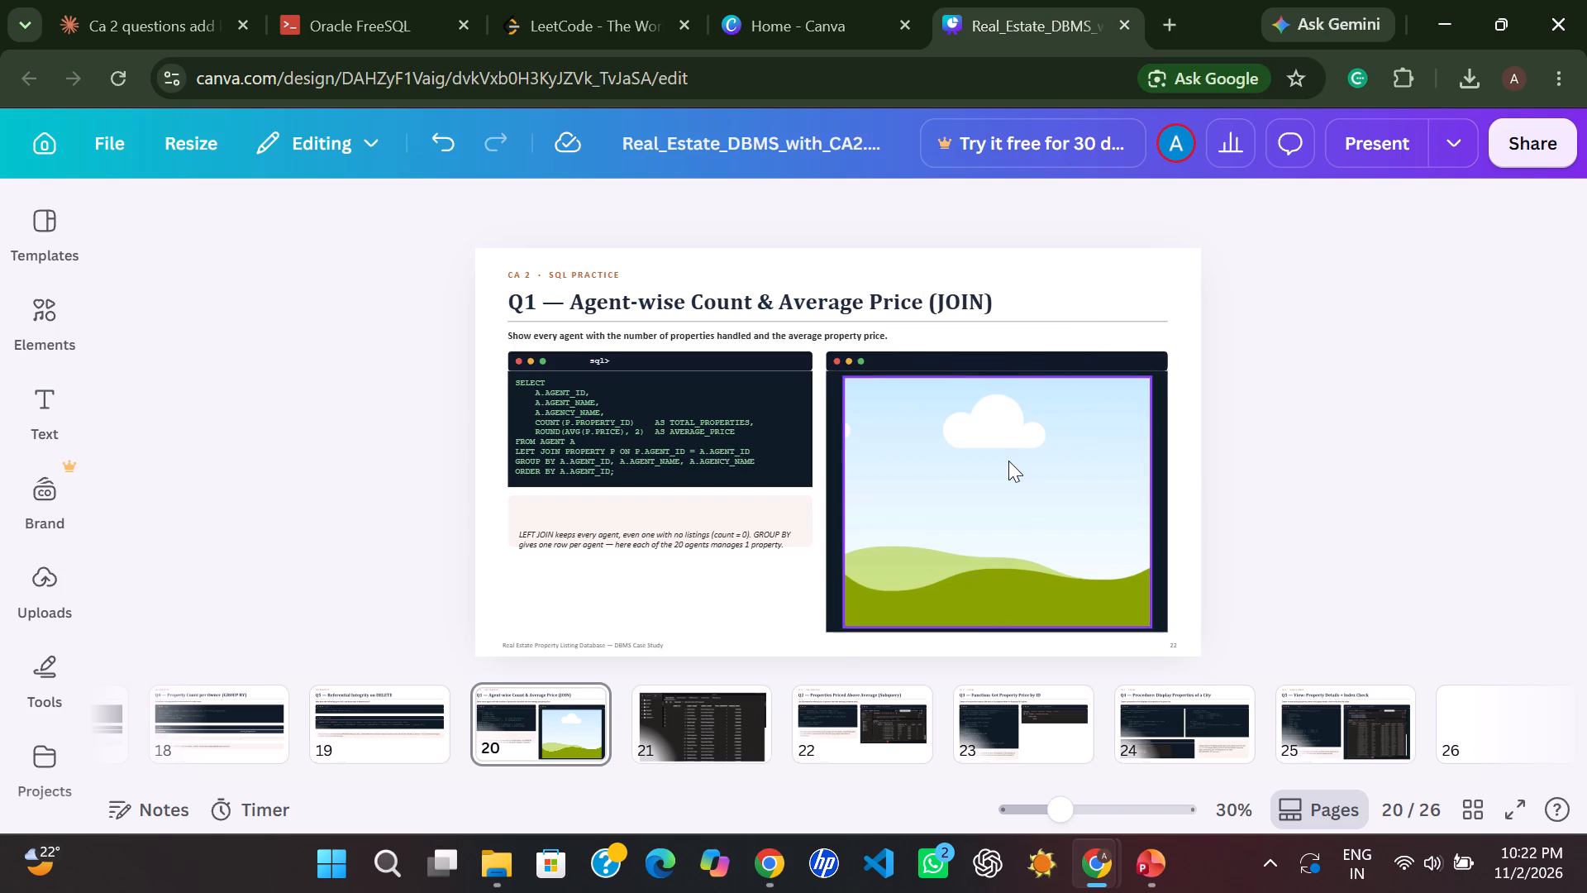
pyautogui.press('Delete')
pyautogui.press('Delete')
pyautogui.rightClick(1008, 461)
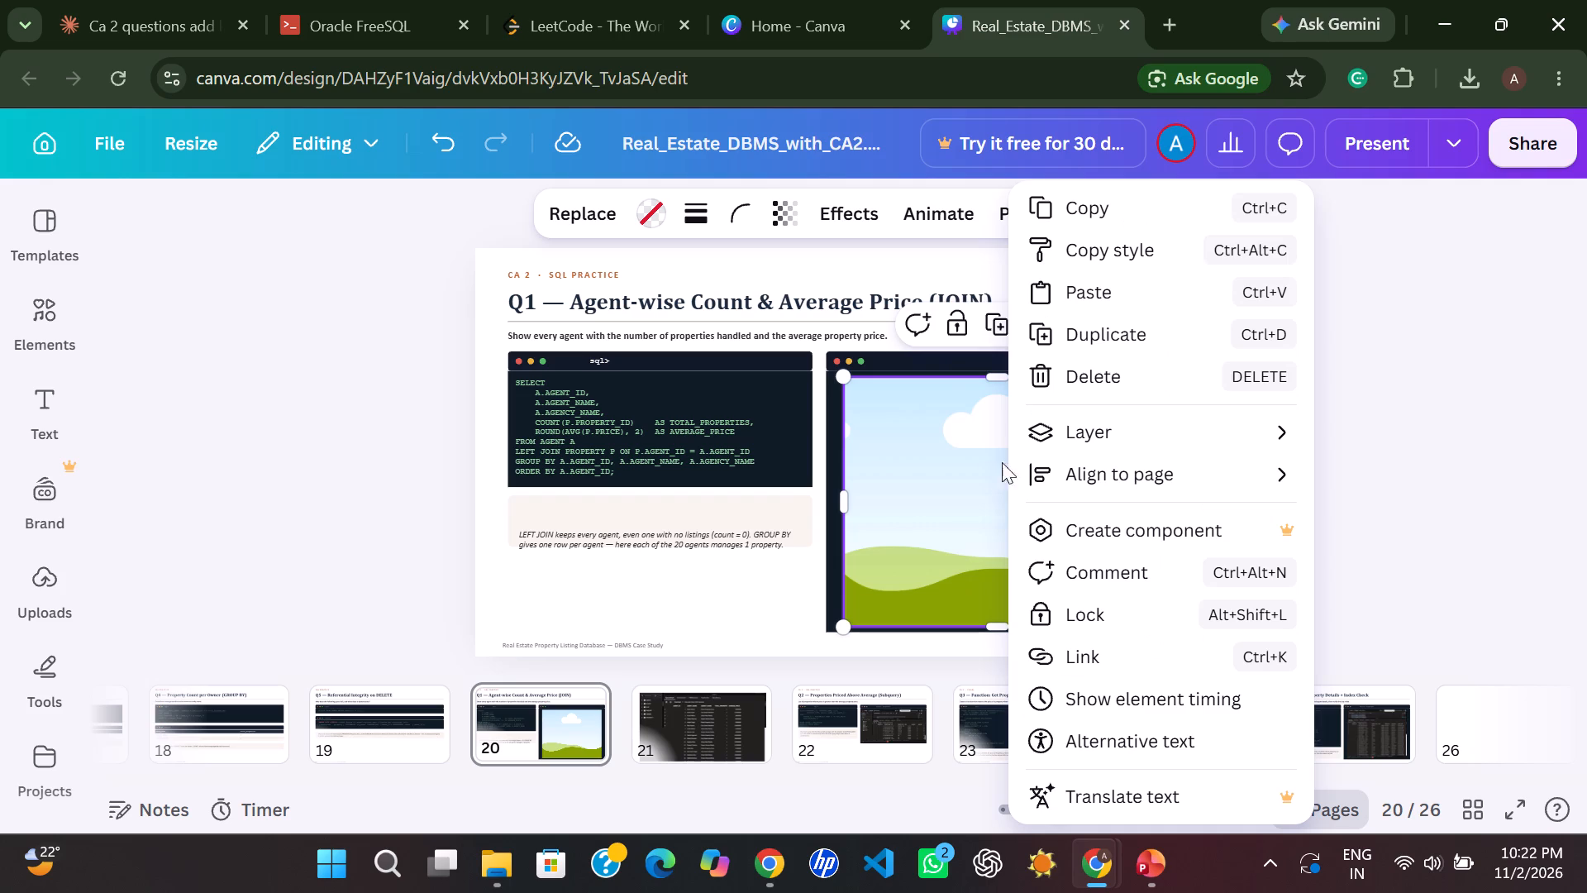
pyautogui.click(1132, 364)
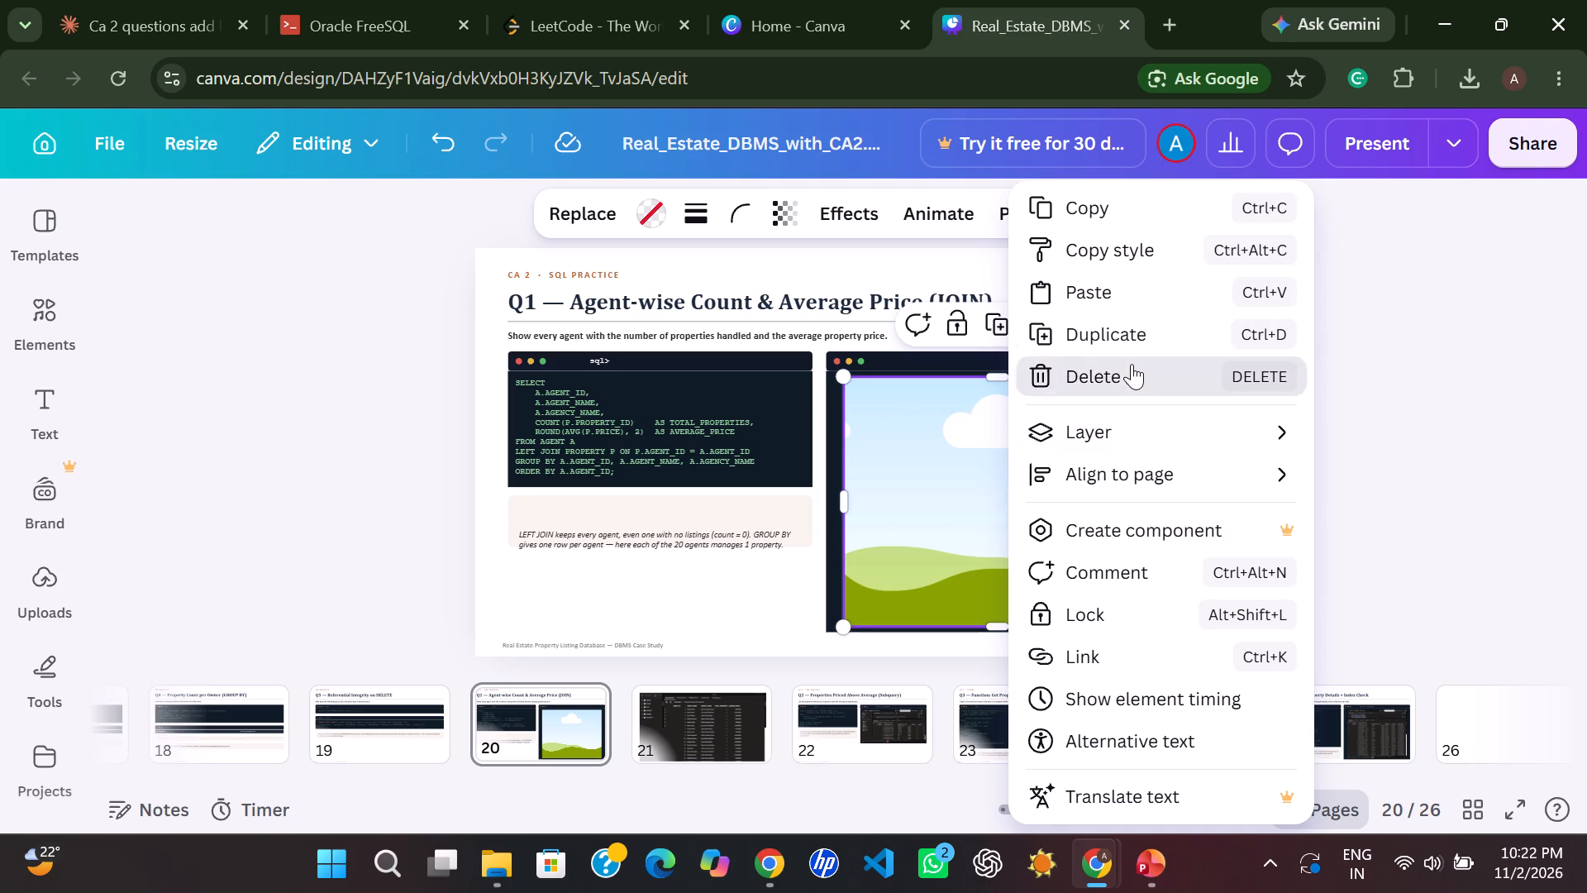
# Delete the large dark background panel of the output window on page 20.
pyautogui.click(1071, 418)
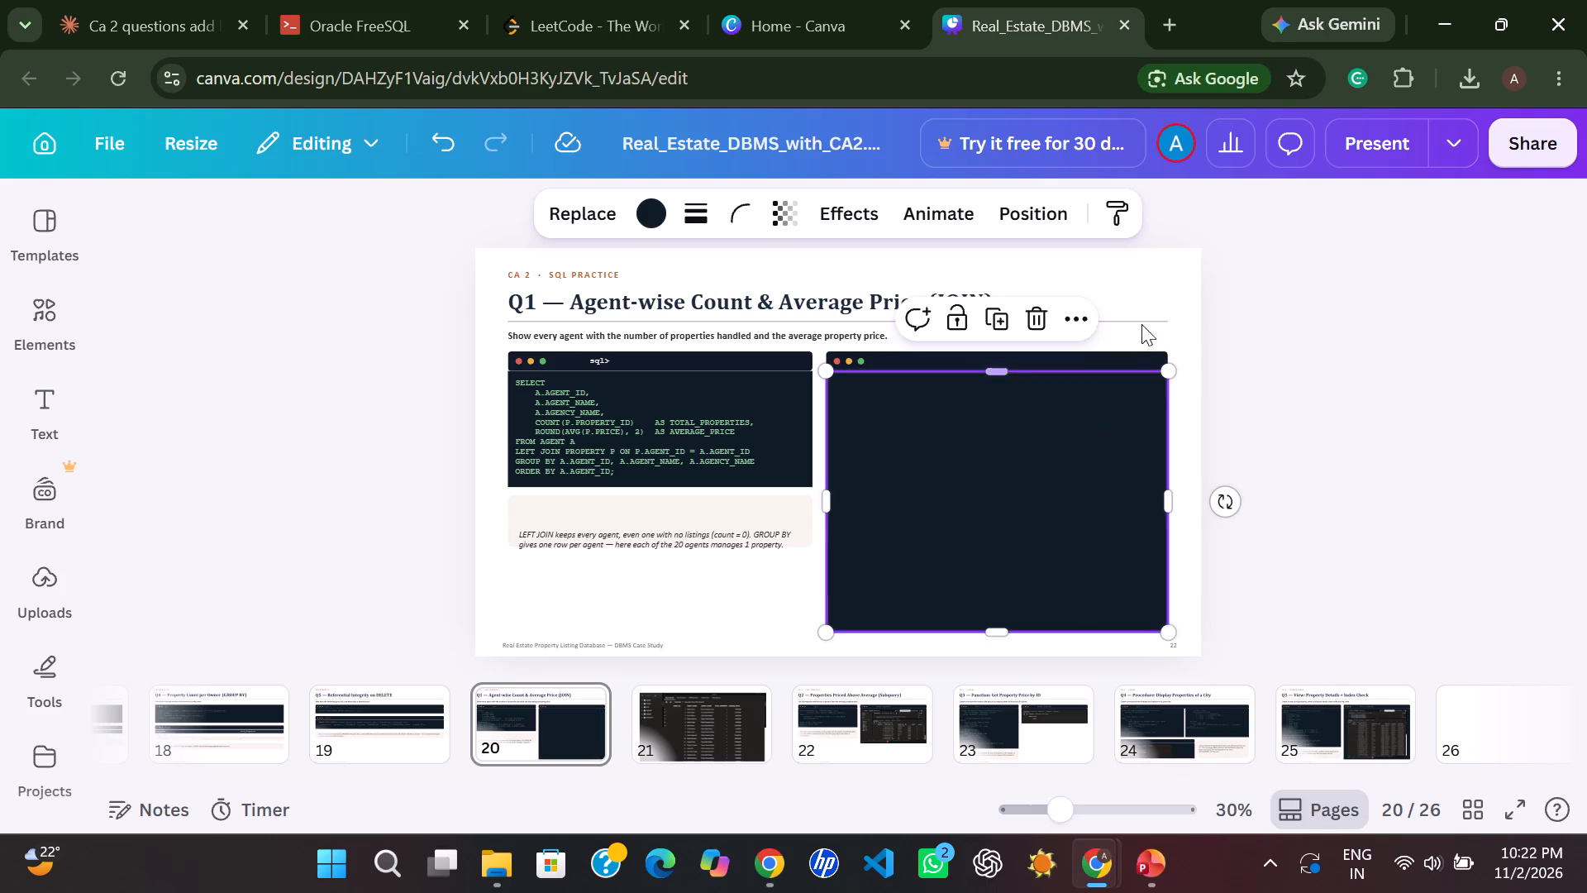
pyautogui.rightClick(1060, 430)
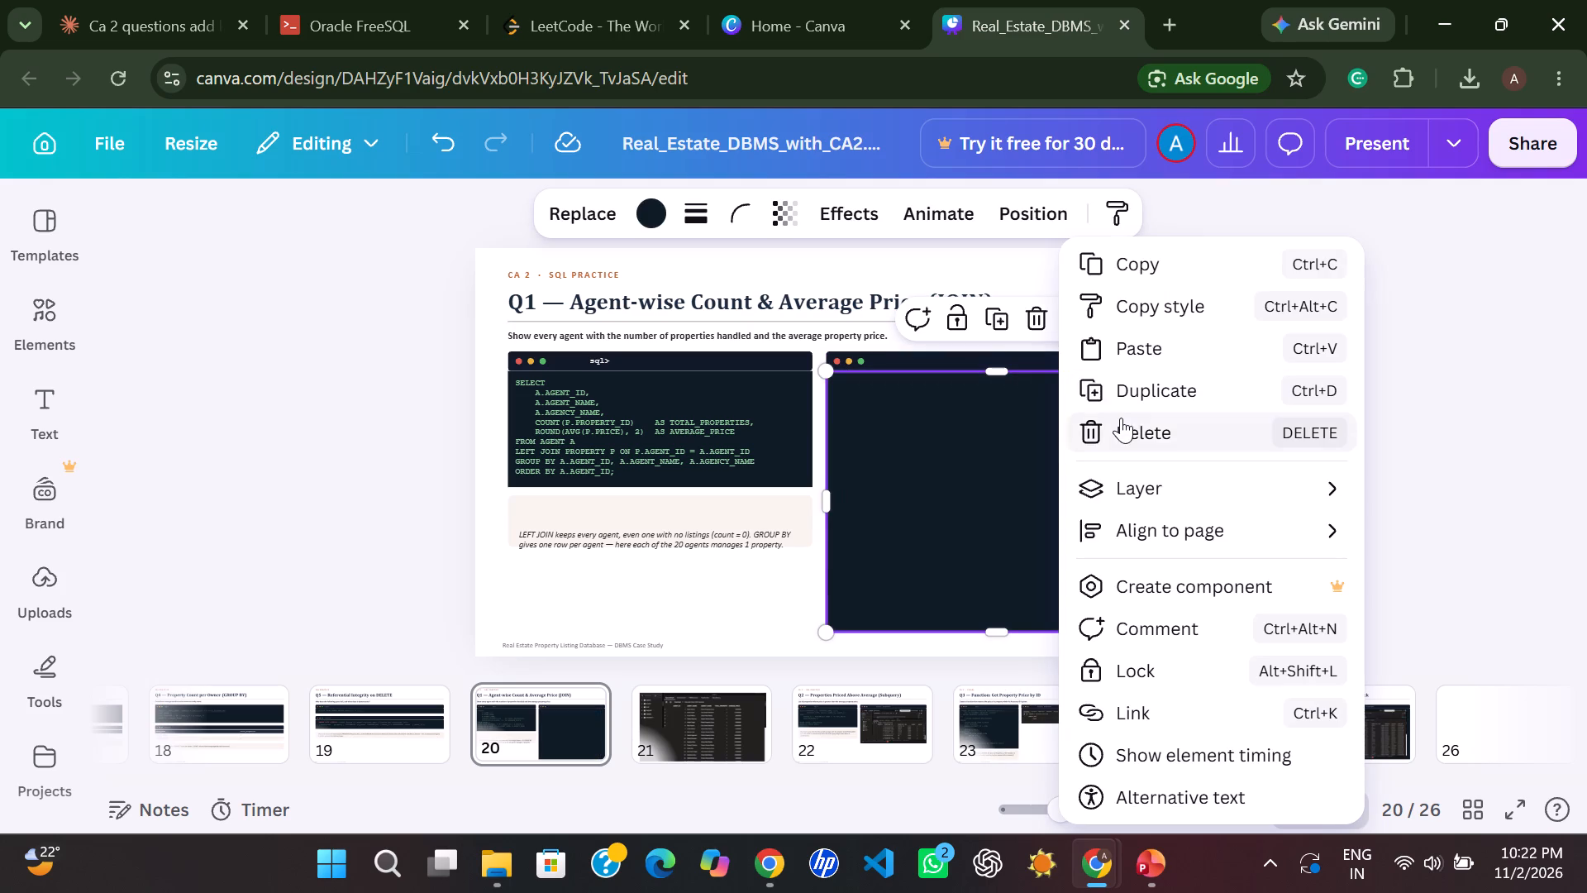
pyautogui.click(1121, 418)
# Delete the dark header bar of the output window on page 20.
pyautogui.click(1105, 361)
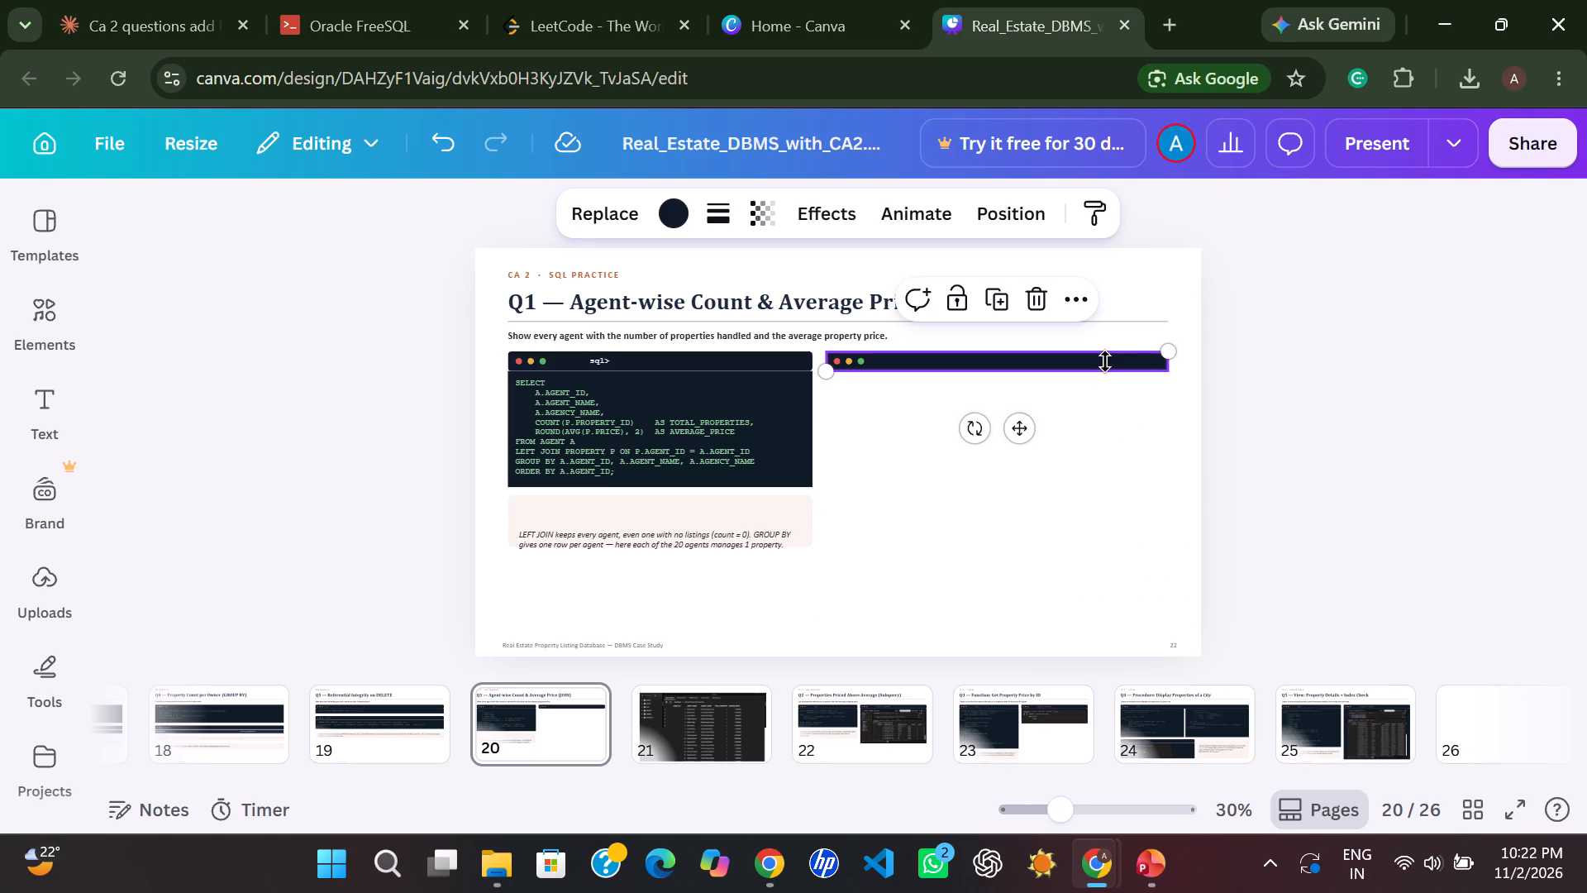
pyautogui.rightClick(1105, 361)
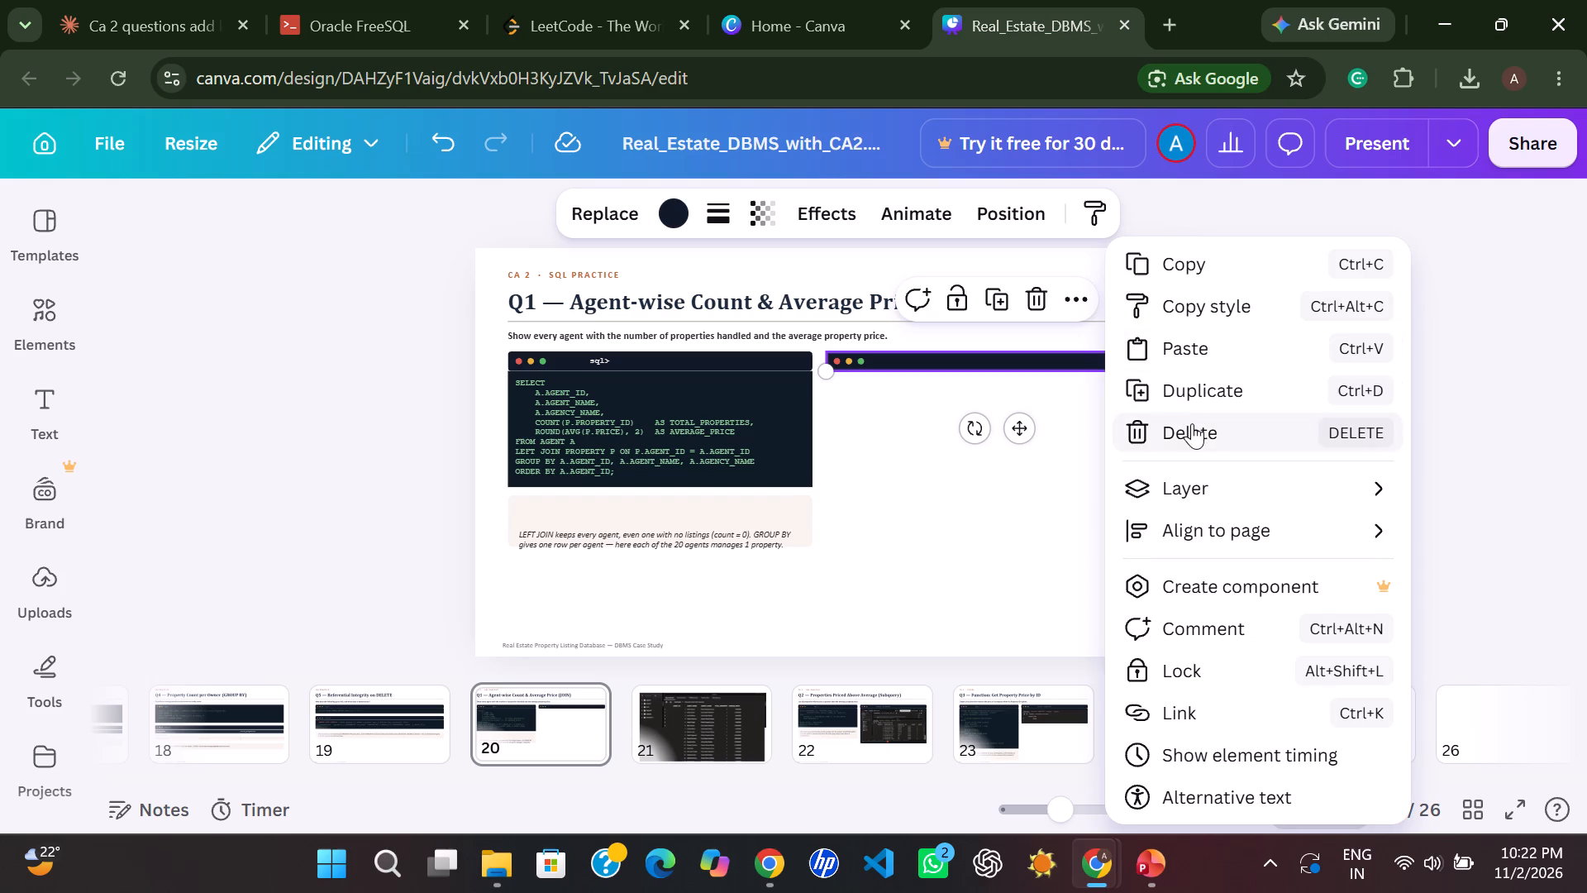
pyautogui.click(1192, 423)
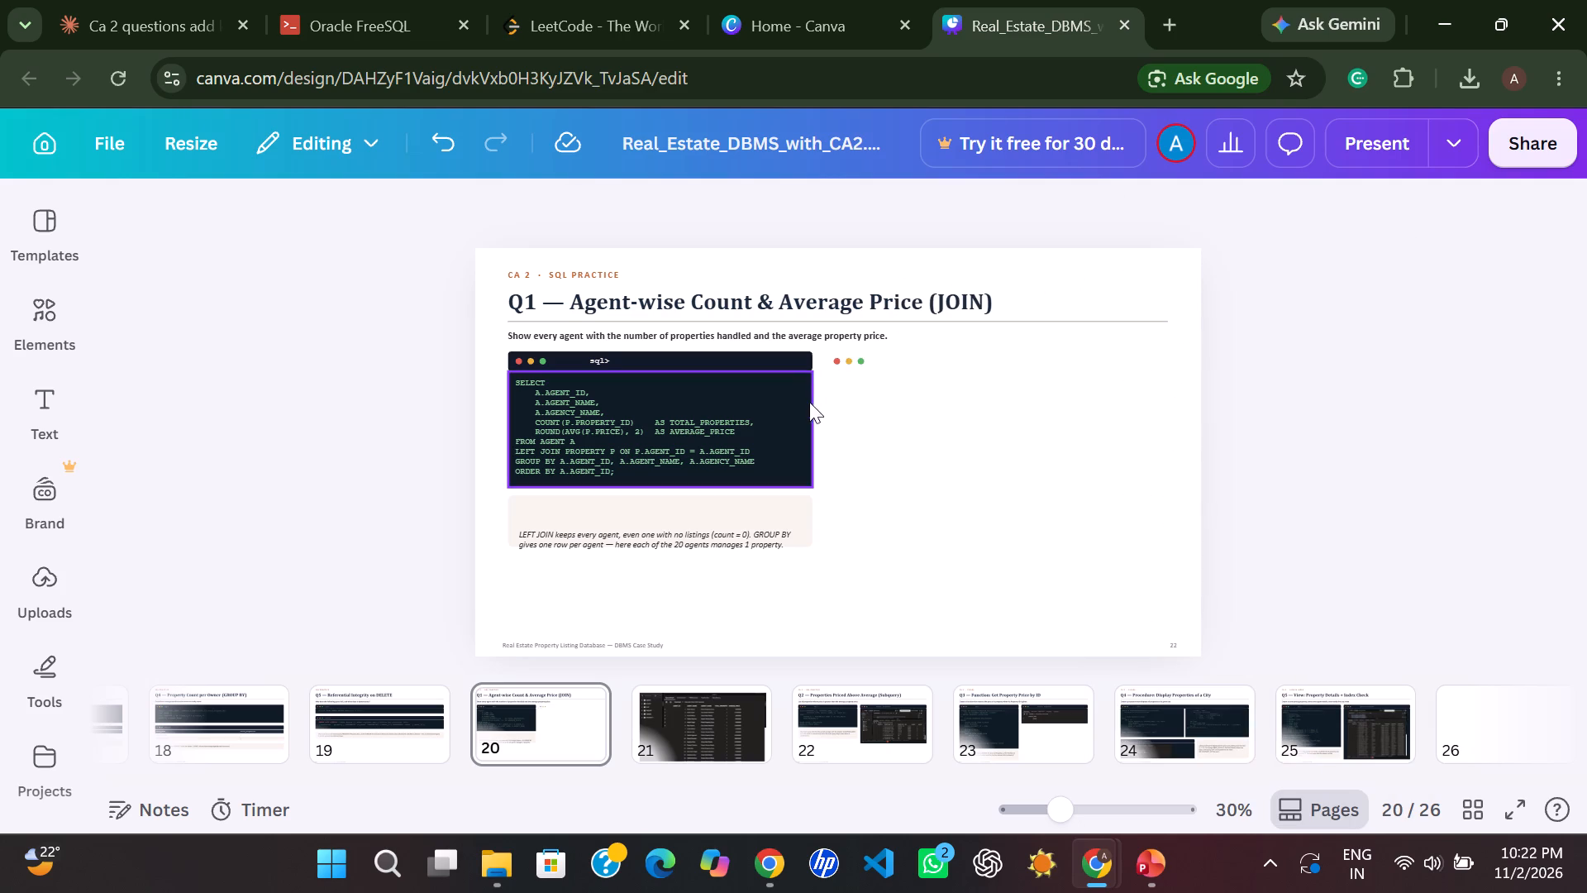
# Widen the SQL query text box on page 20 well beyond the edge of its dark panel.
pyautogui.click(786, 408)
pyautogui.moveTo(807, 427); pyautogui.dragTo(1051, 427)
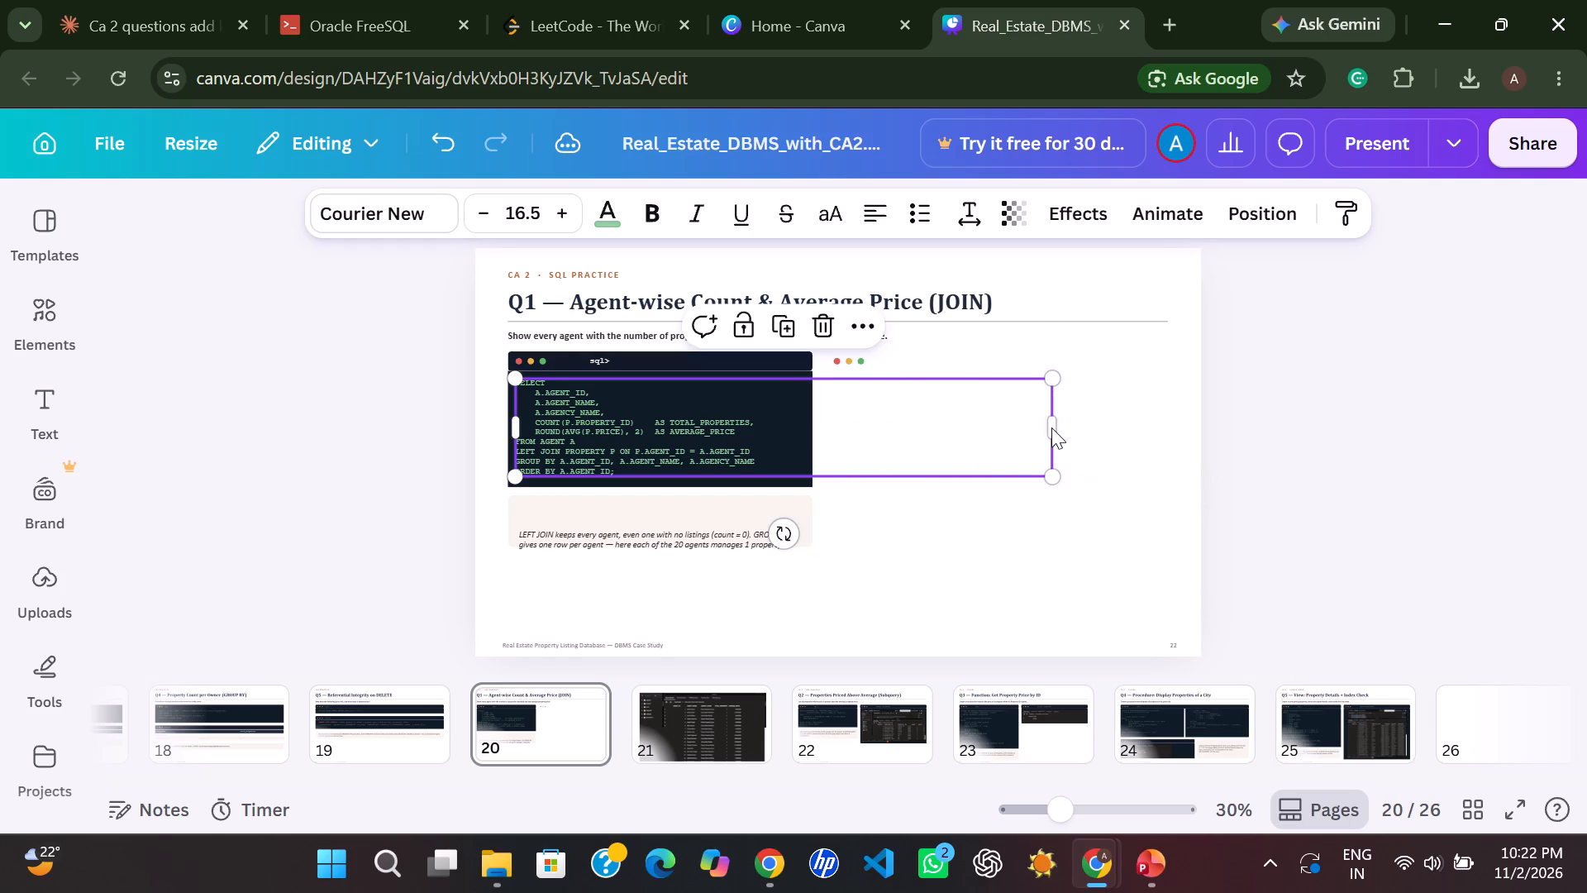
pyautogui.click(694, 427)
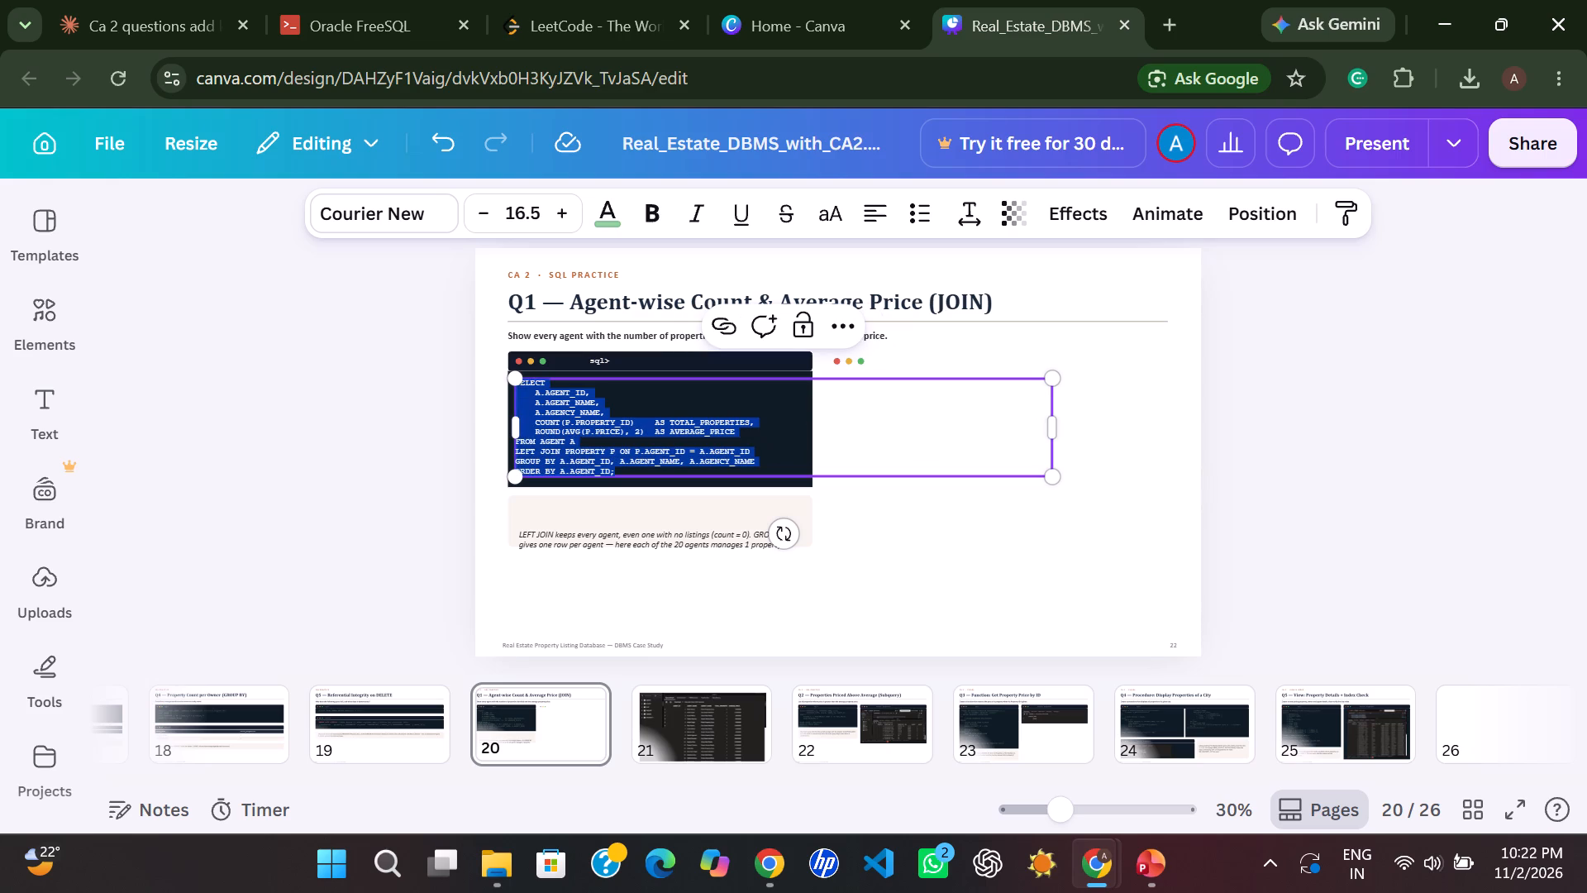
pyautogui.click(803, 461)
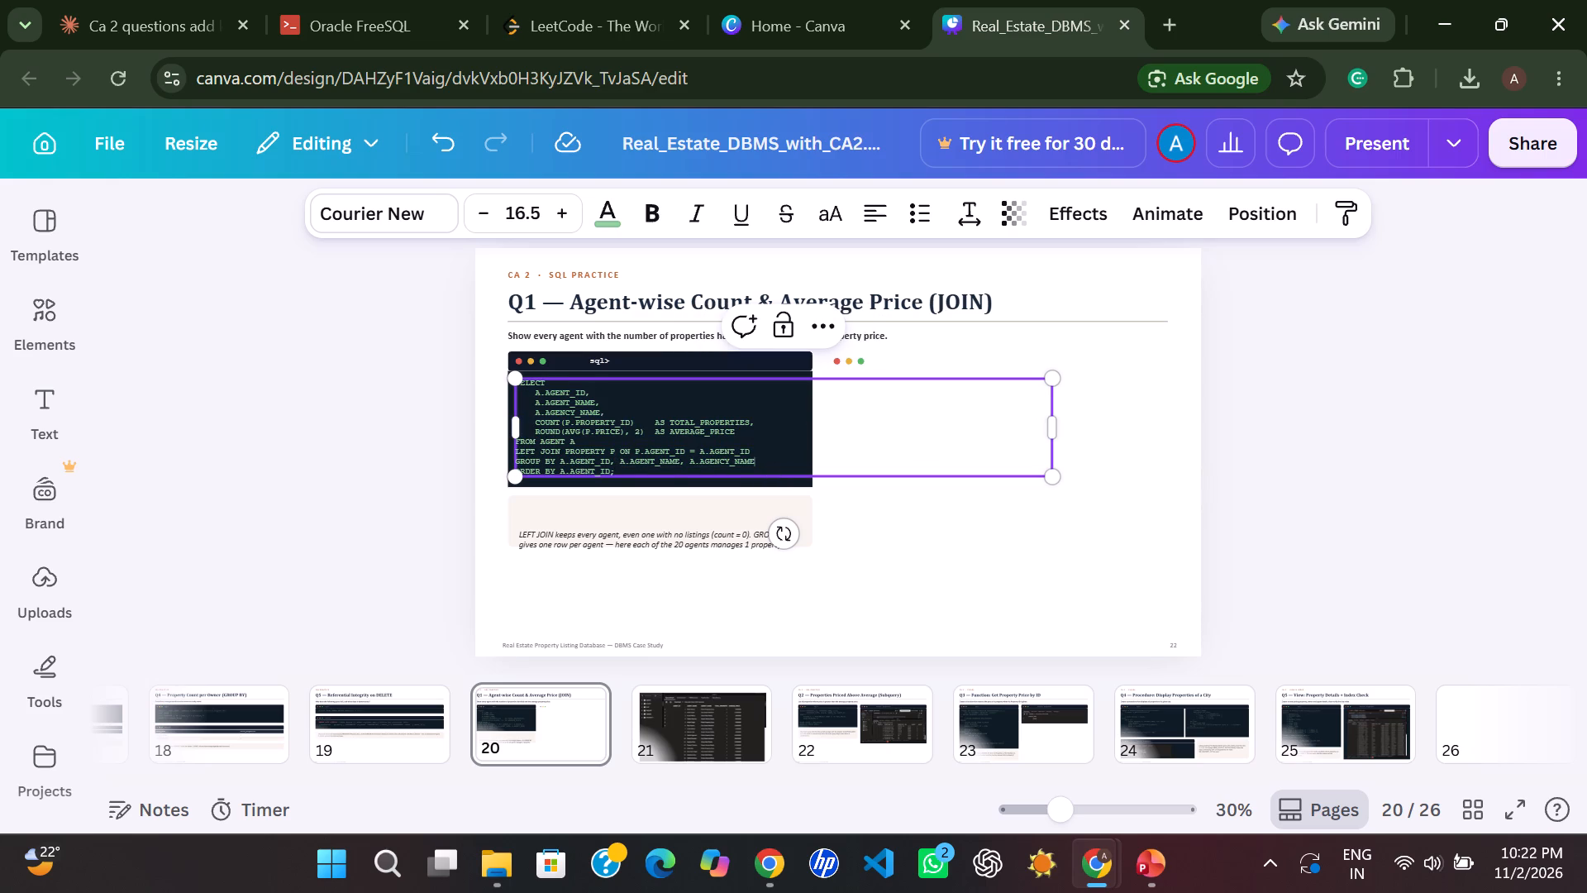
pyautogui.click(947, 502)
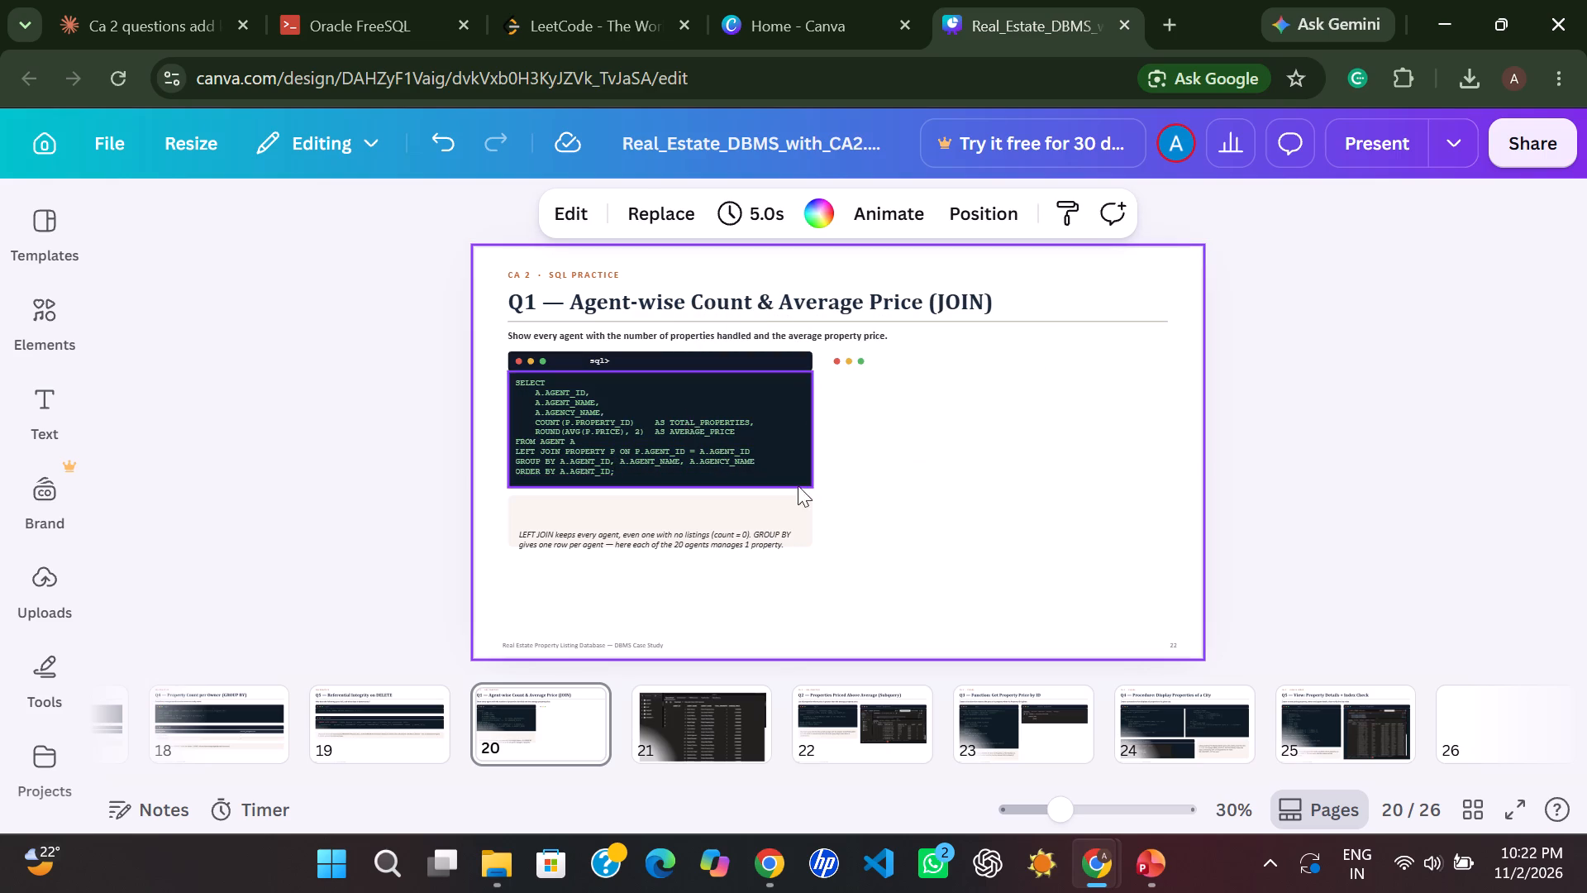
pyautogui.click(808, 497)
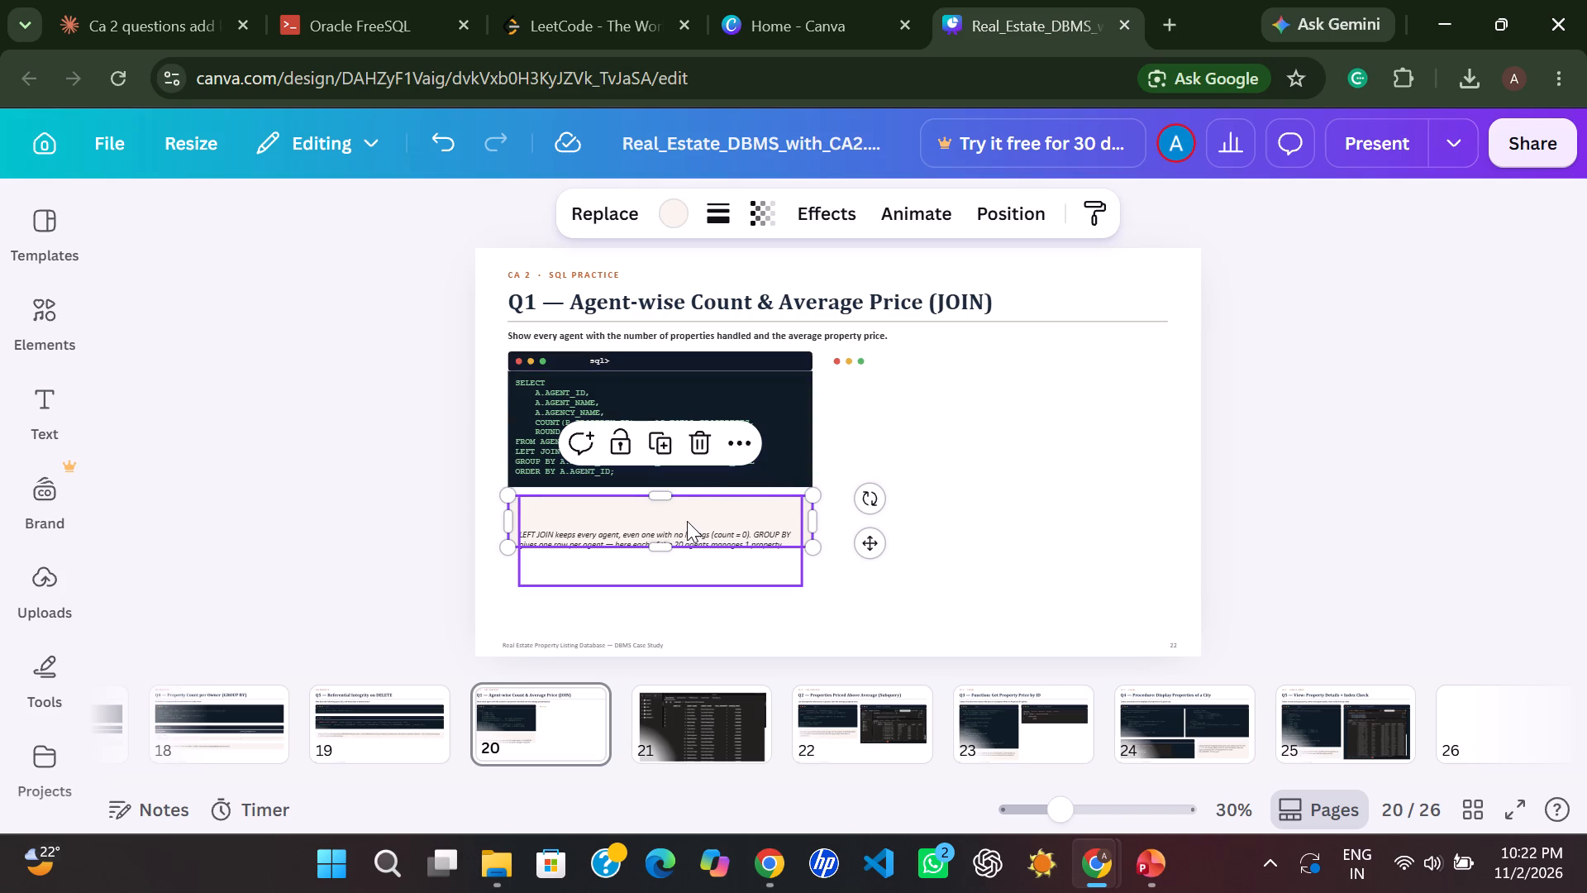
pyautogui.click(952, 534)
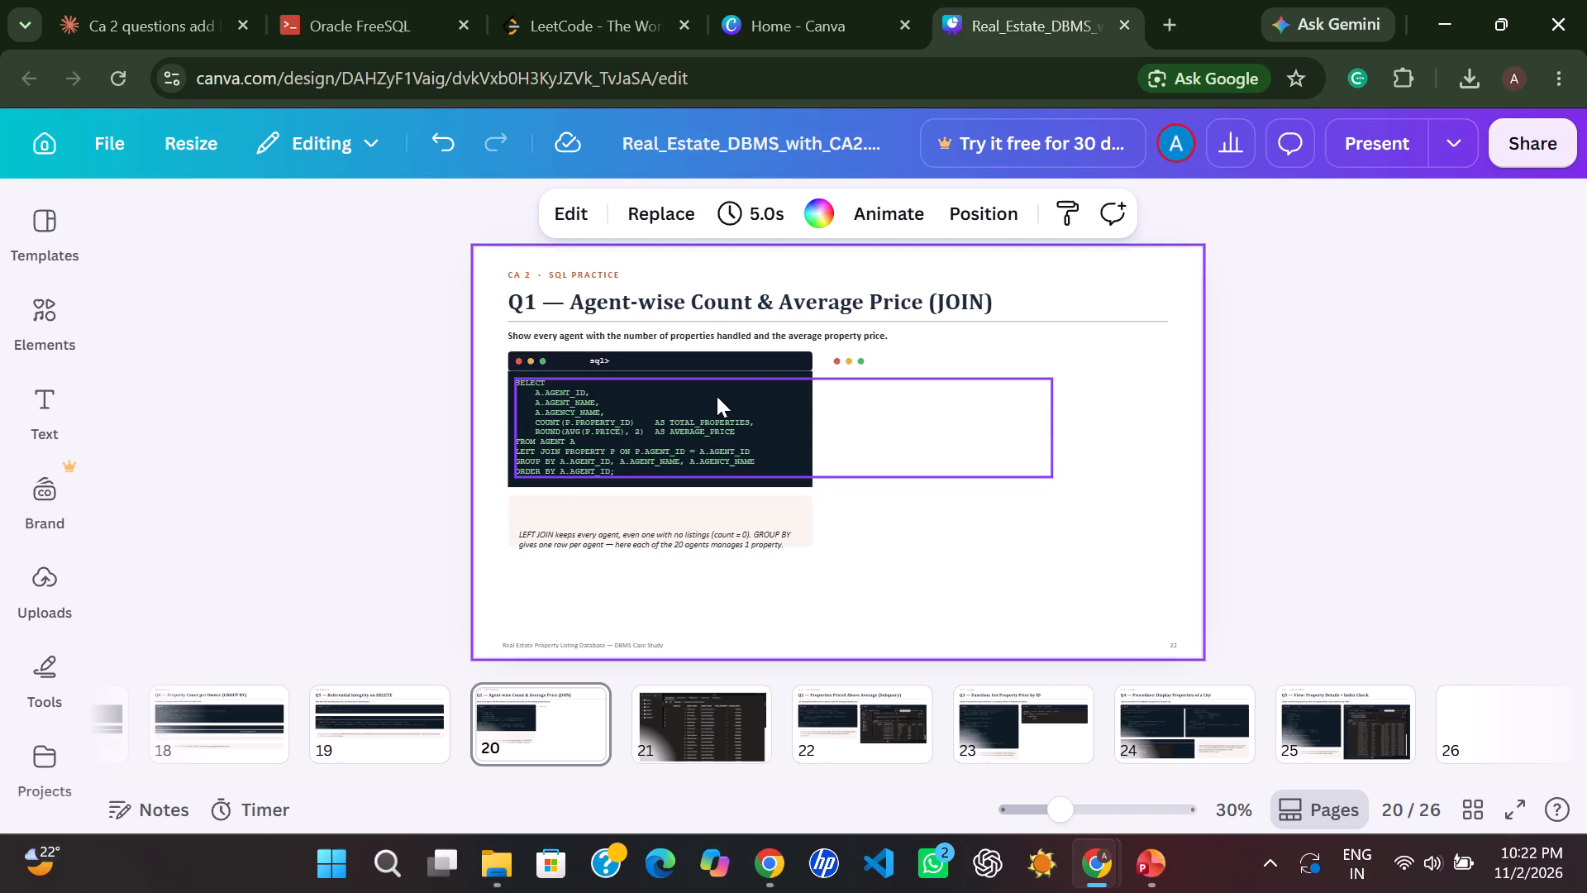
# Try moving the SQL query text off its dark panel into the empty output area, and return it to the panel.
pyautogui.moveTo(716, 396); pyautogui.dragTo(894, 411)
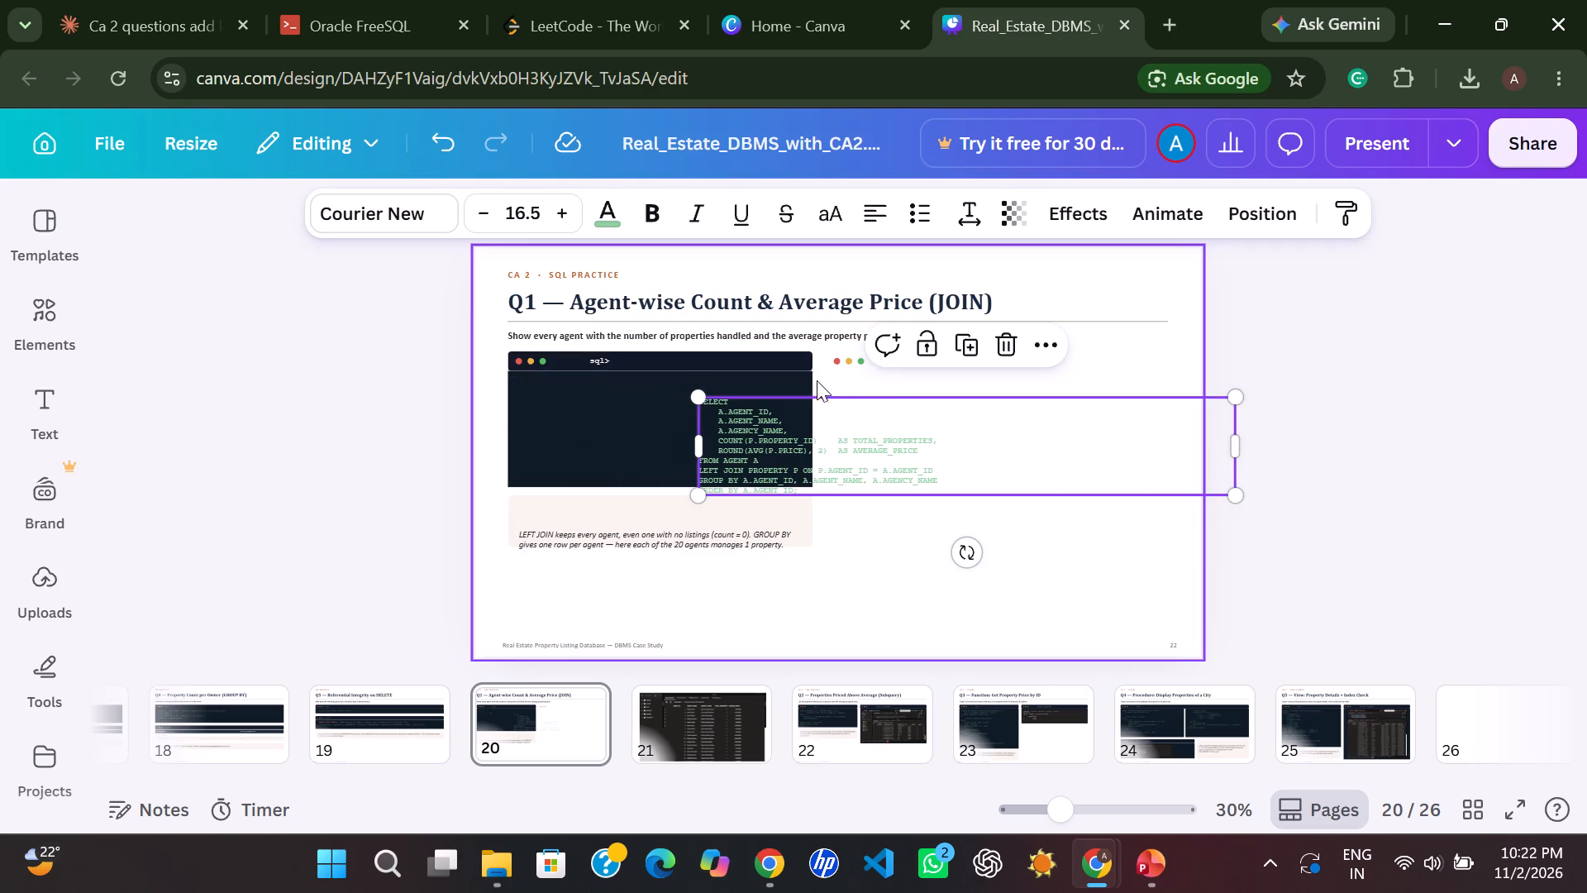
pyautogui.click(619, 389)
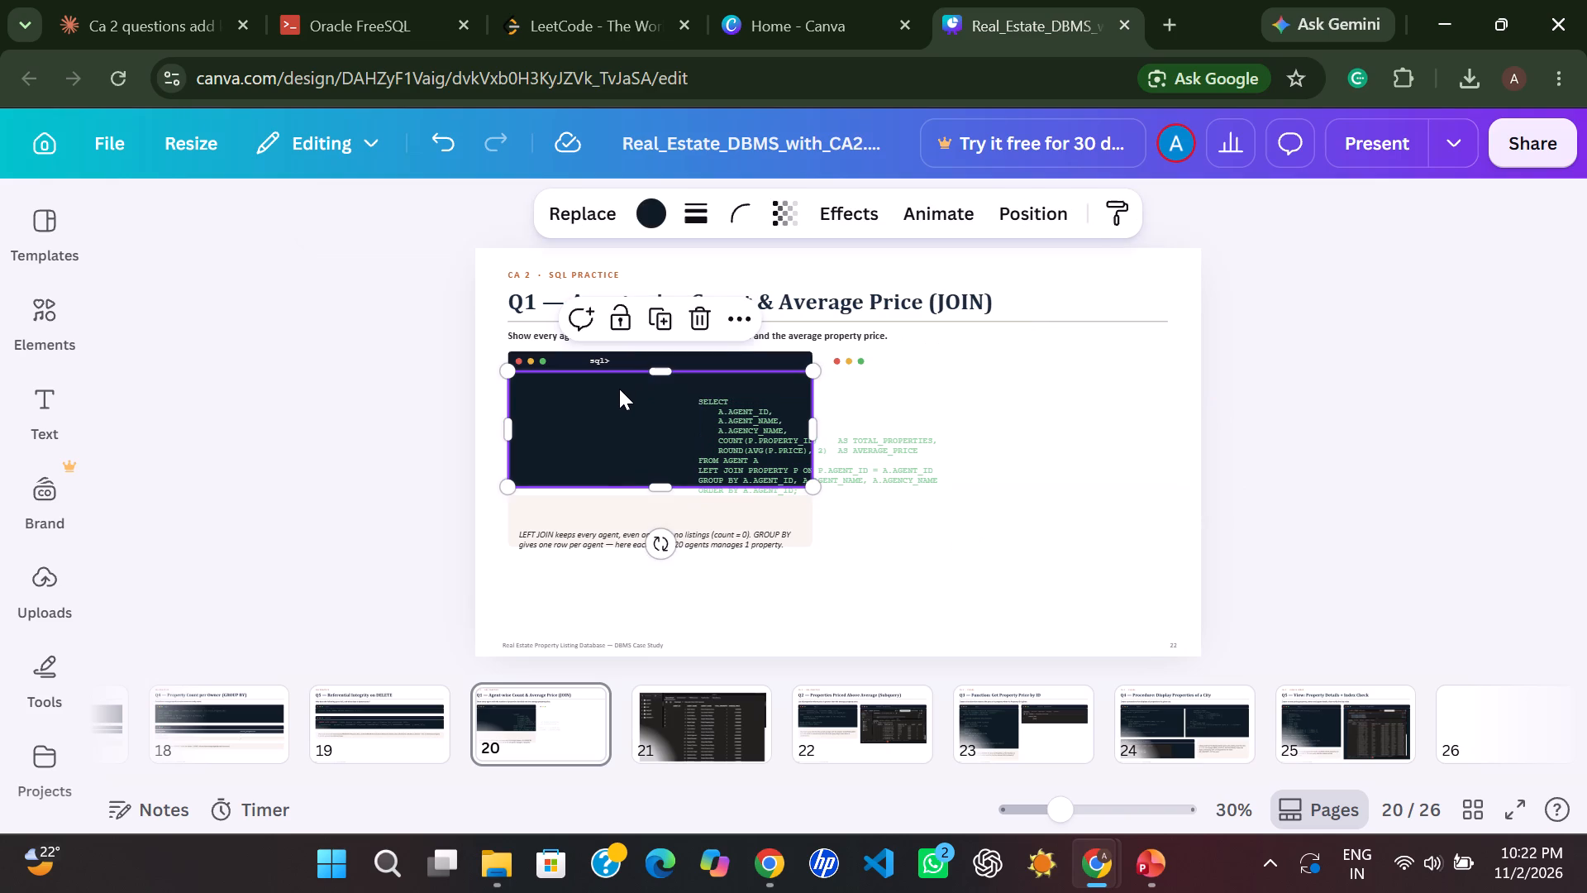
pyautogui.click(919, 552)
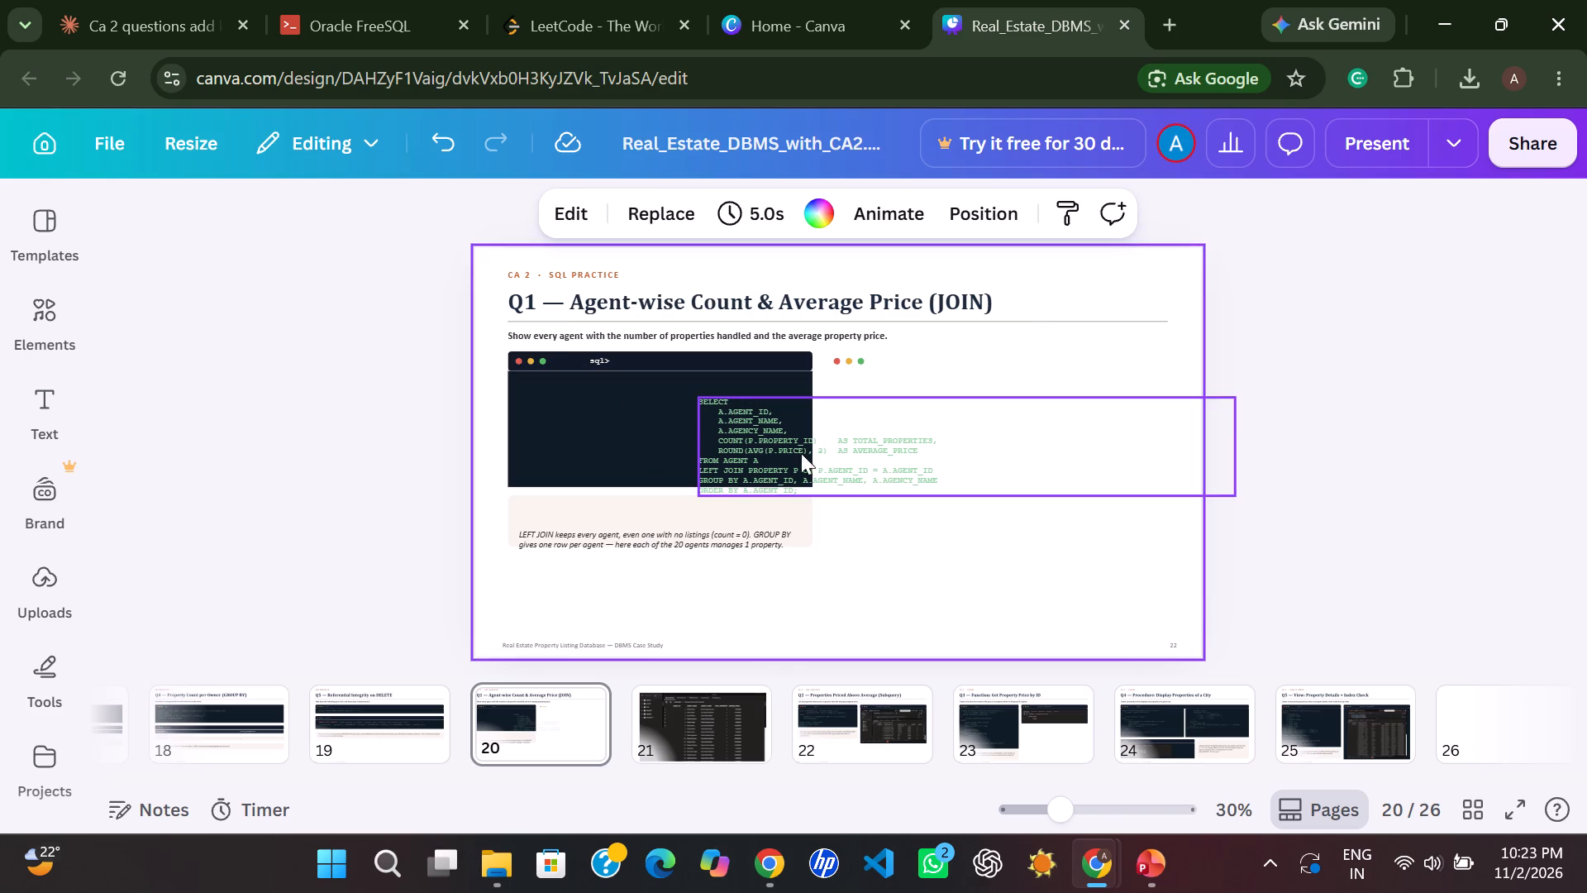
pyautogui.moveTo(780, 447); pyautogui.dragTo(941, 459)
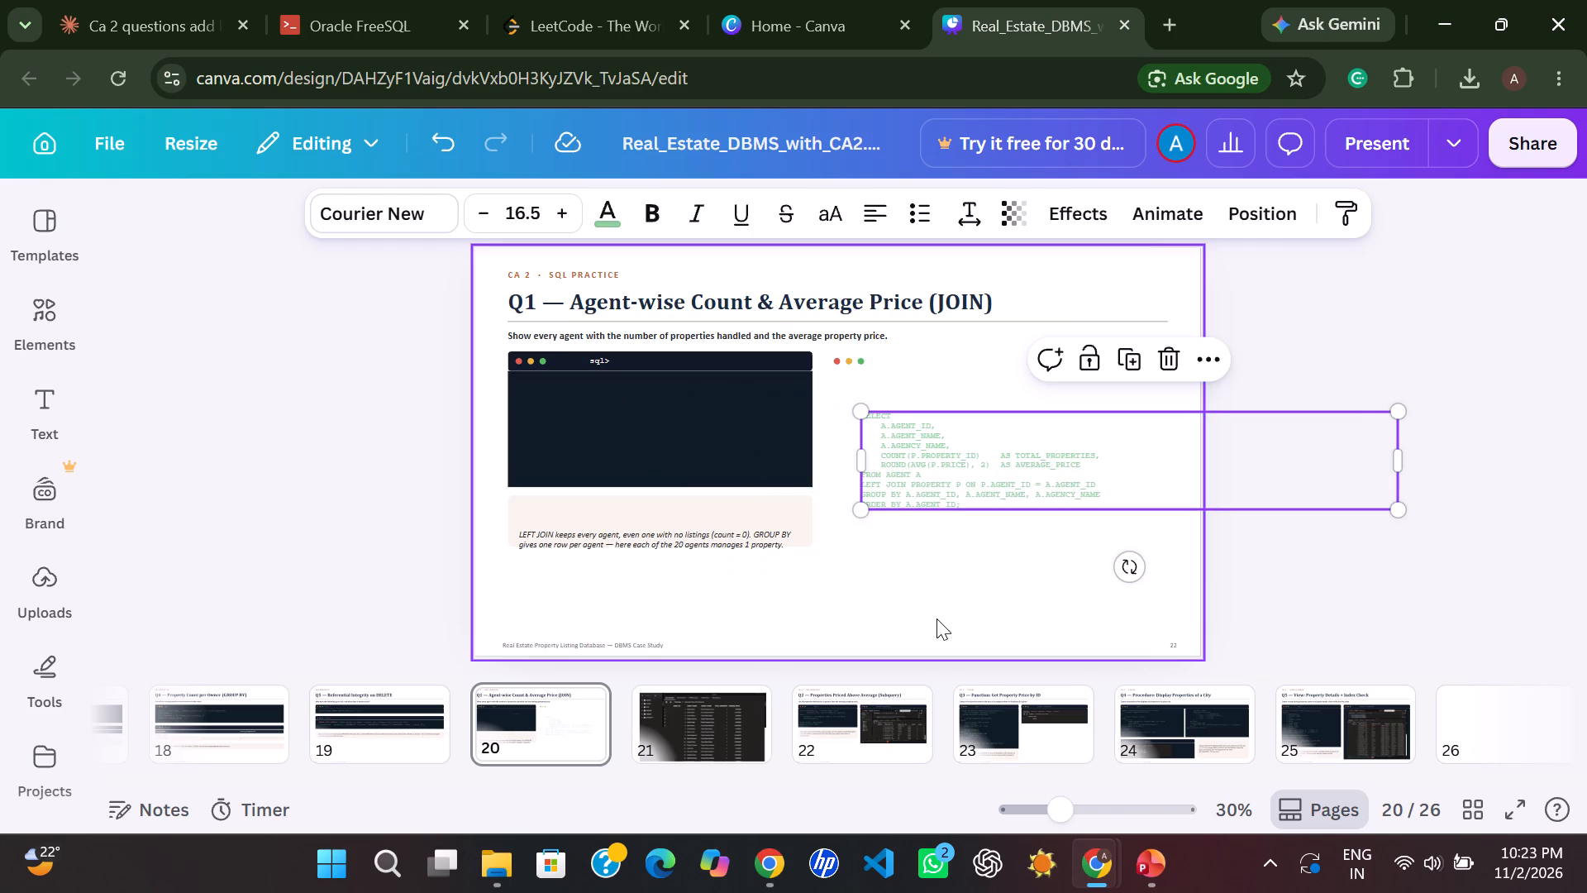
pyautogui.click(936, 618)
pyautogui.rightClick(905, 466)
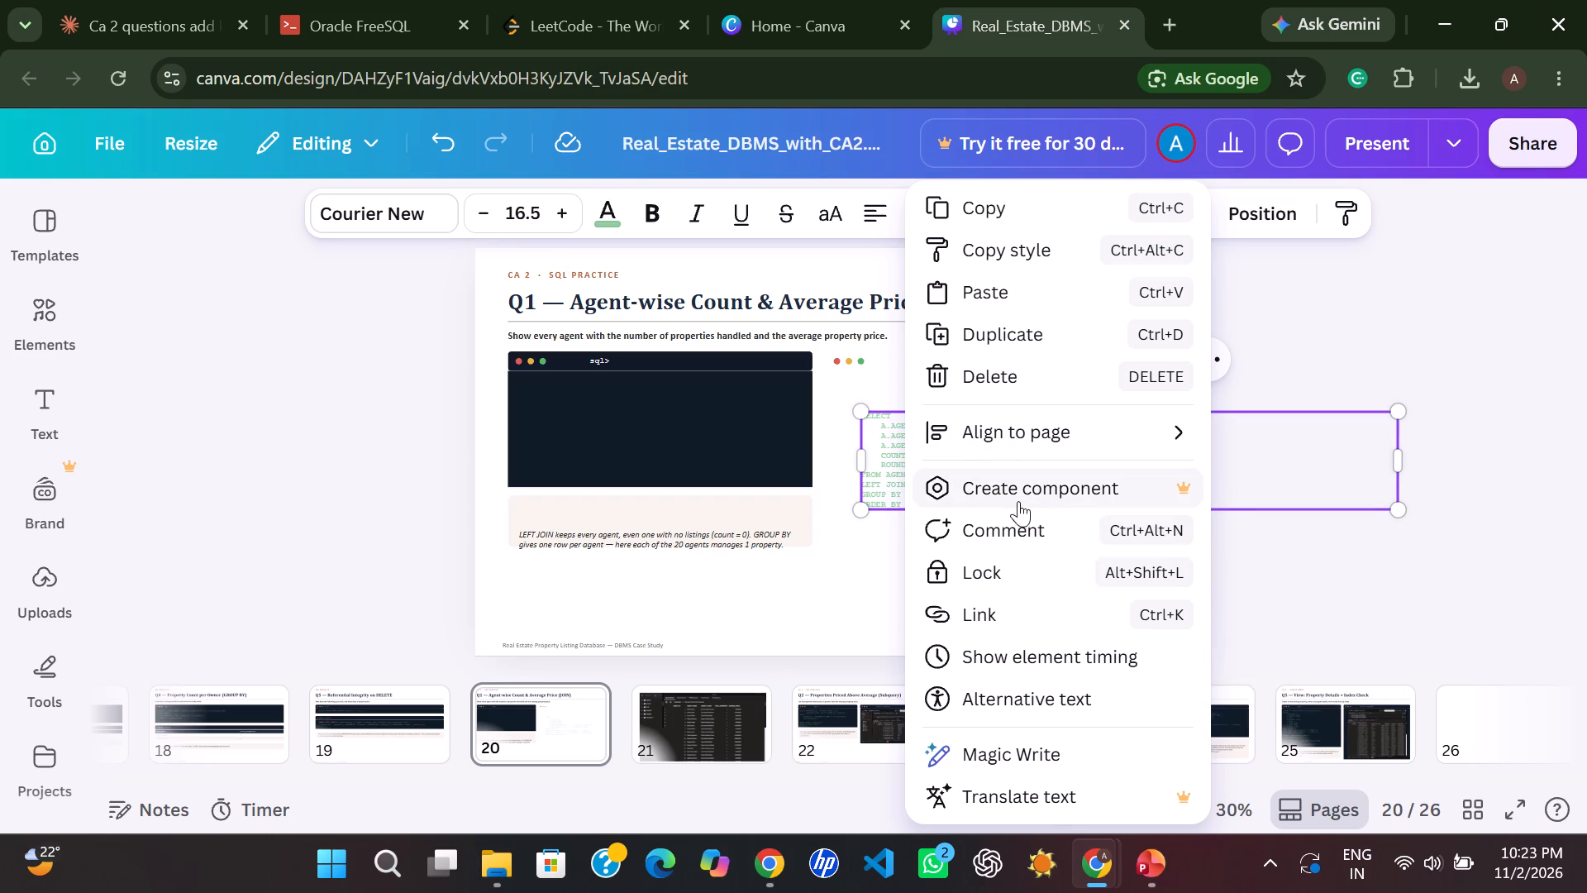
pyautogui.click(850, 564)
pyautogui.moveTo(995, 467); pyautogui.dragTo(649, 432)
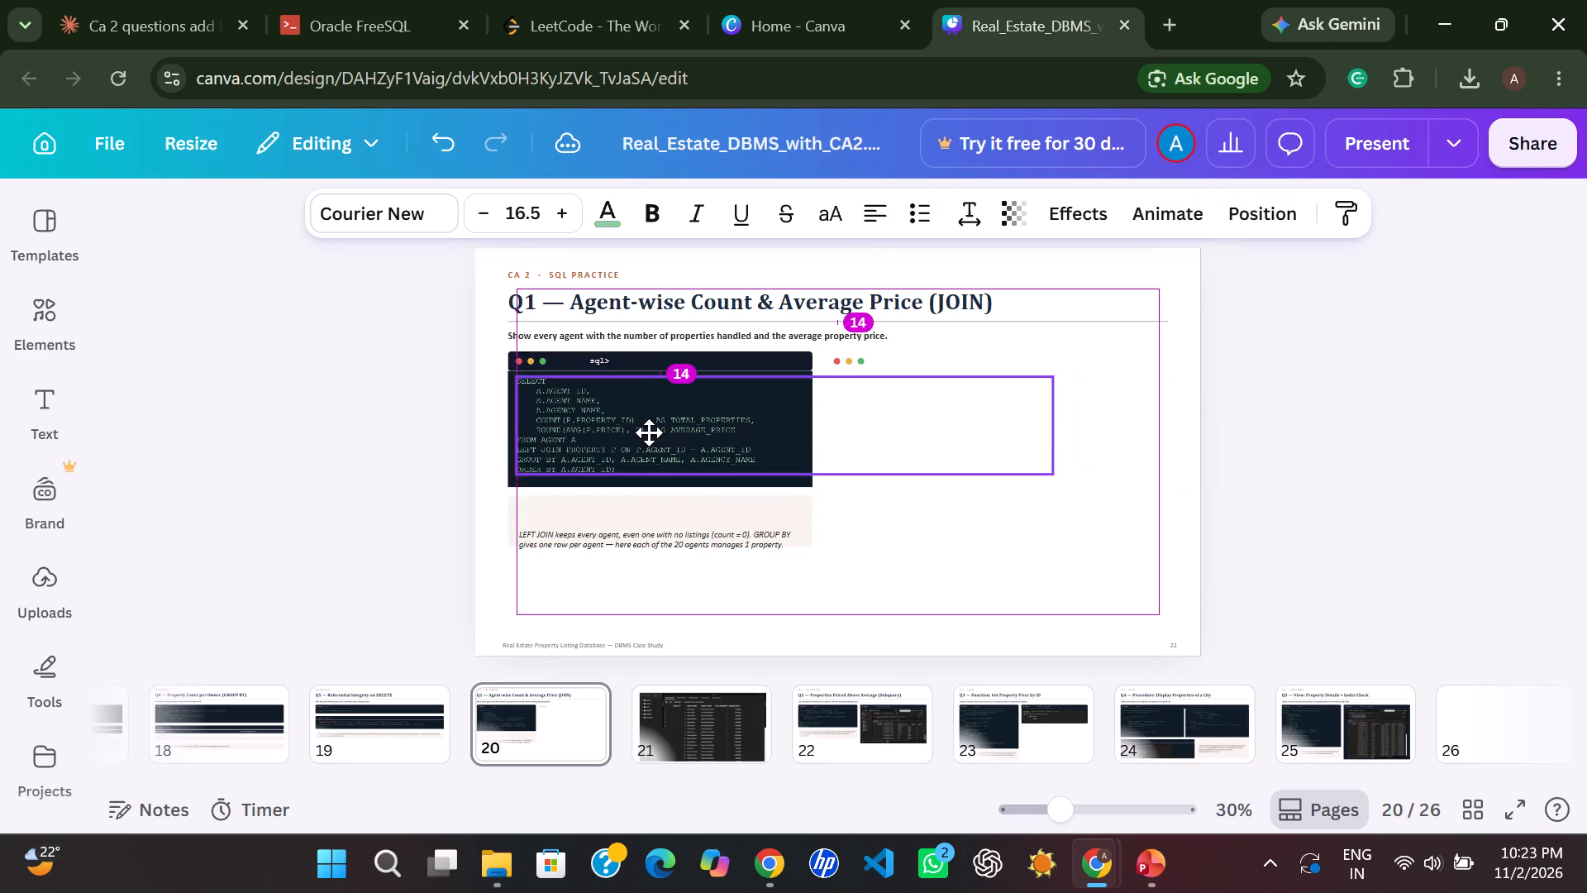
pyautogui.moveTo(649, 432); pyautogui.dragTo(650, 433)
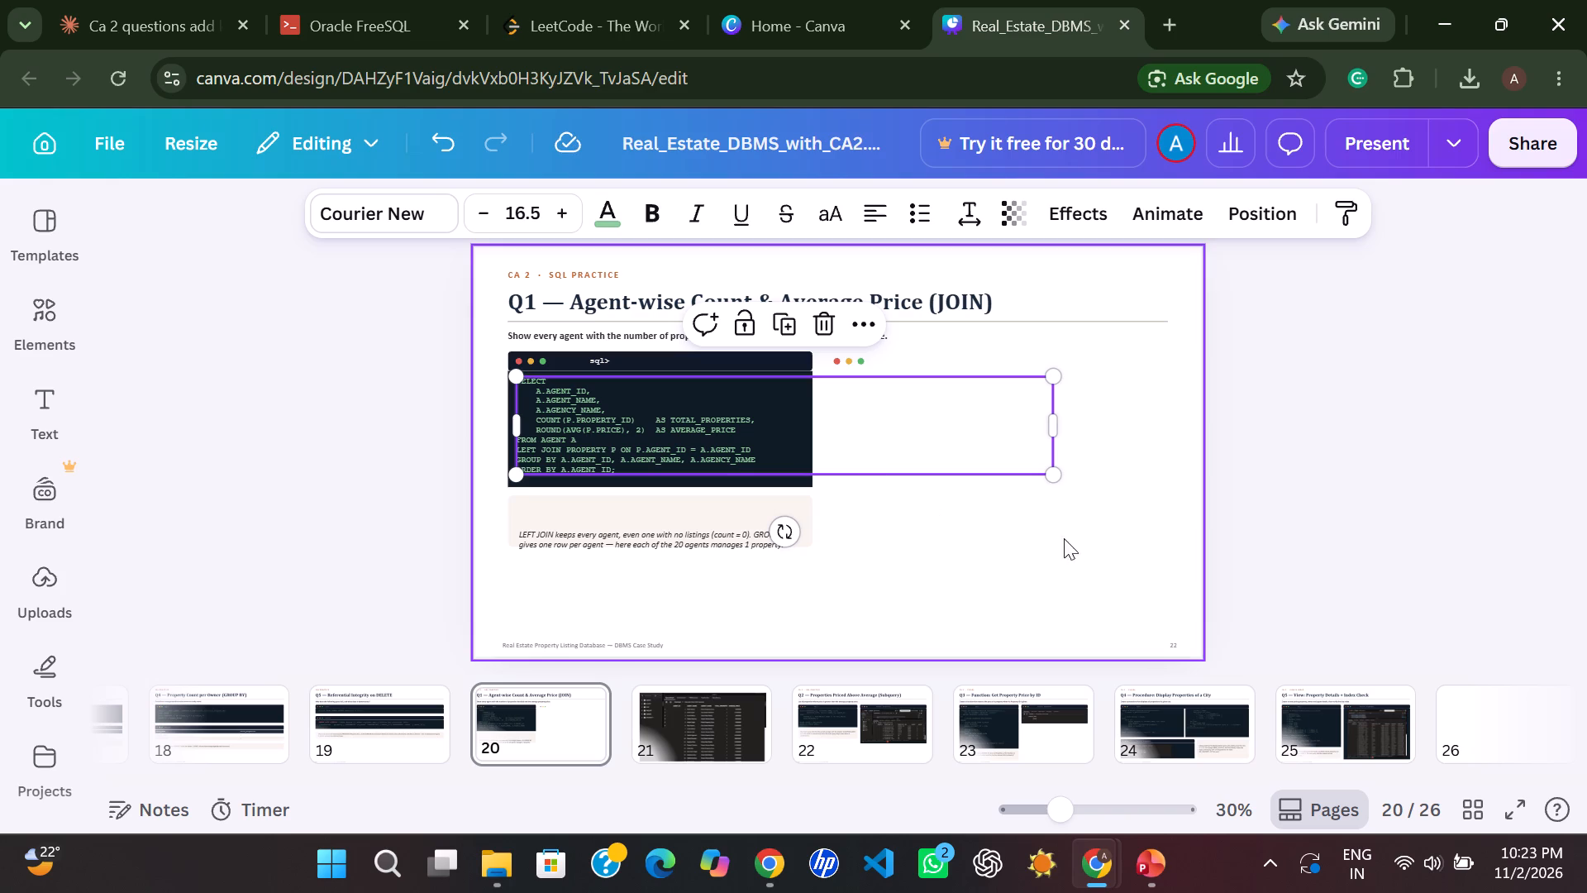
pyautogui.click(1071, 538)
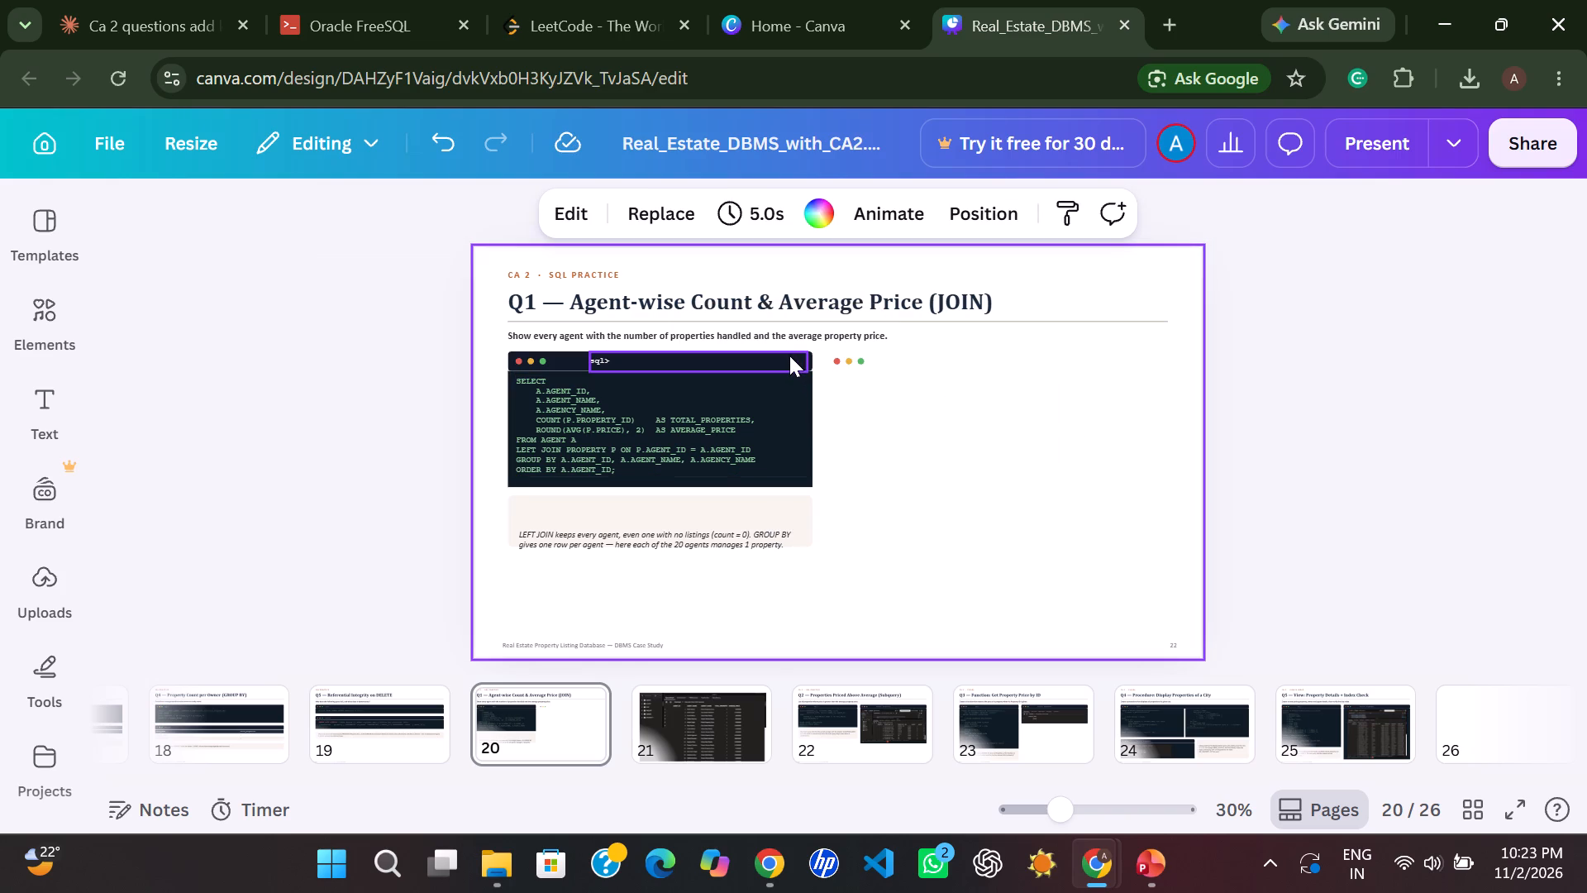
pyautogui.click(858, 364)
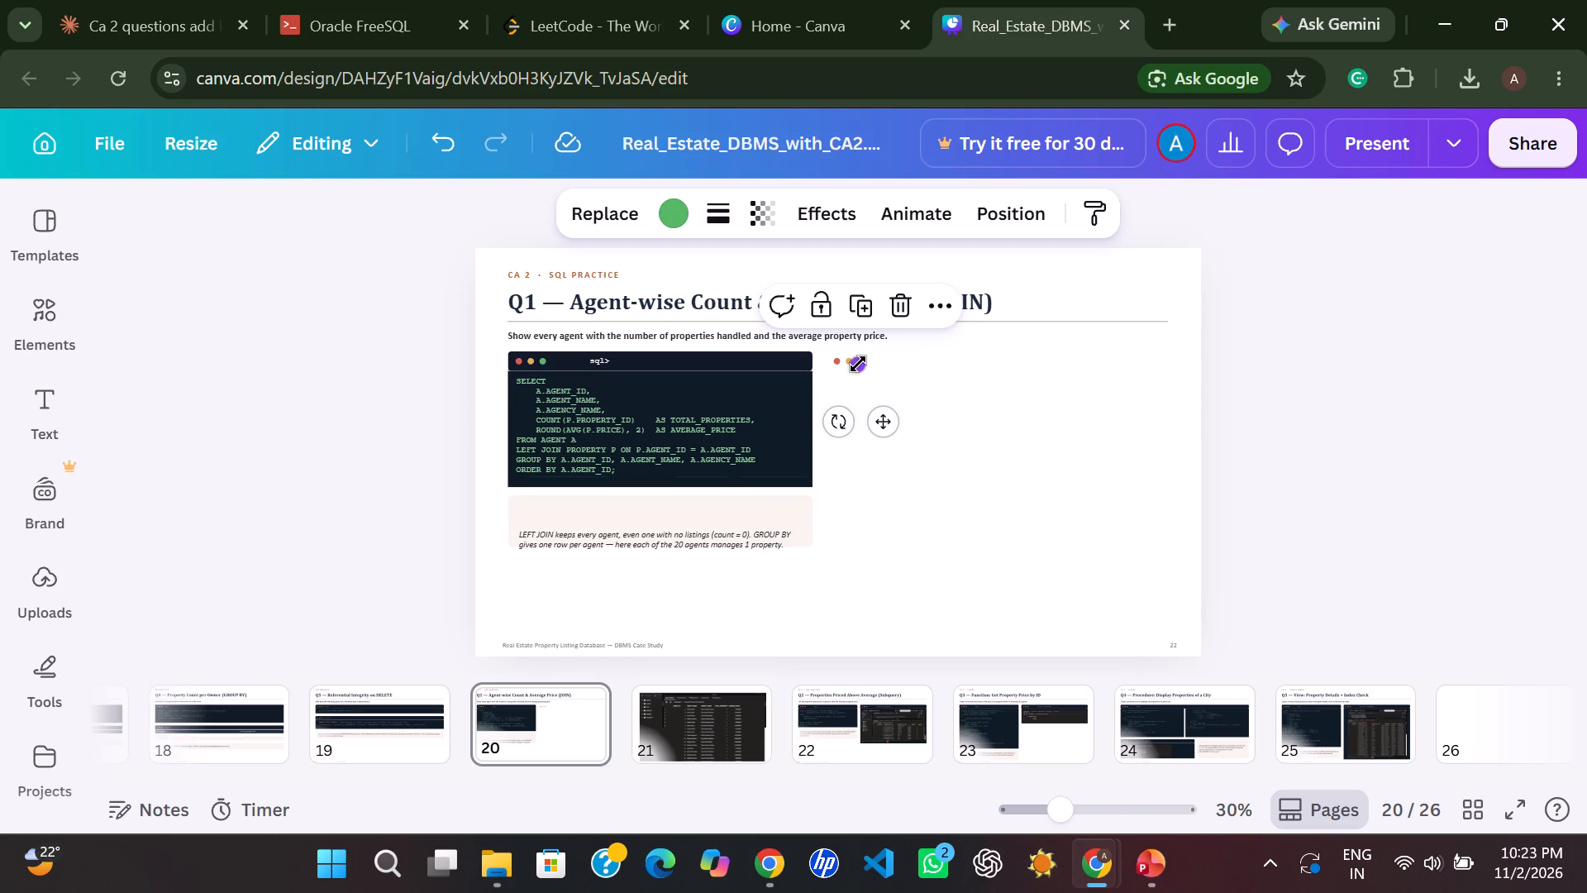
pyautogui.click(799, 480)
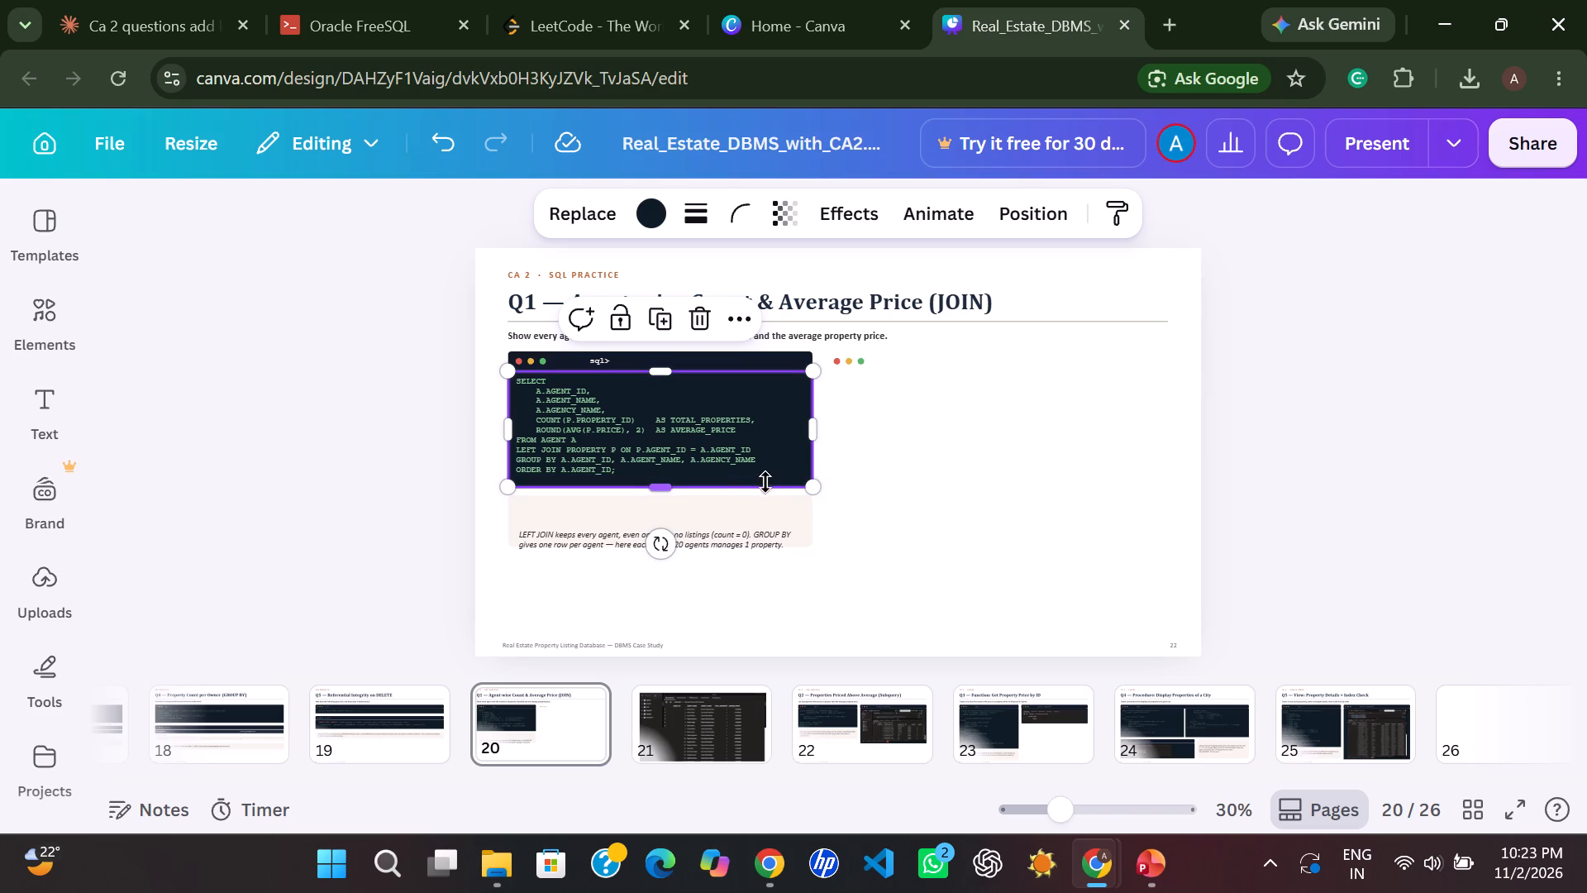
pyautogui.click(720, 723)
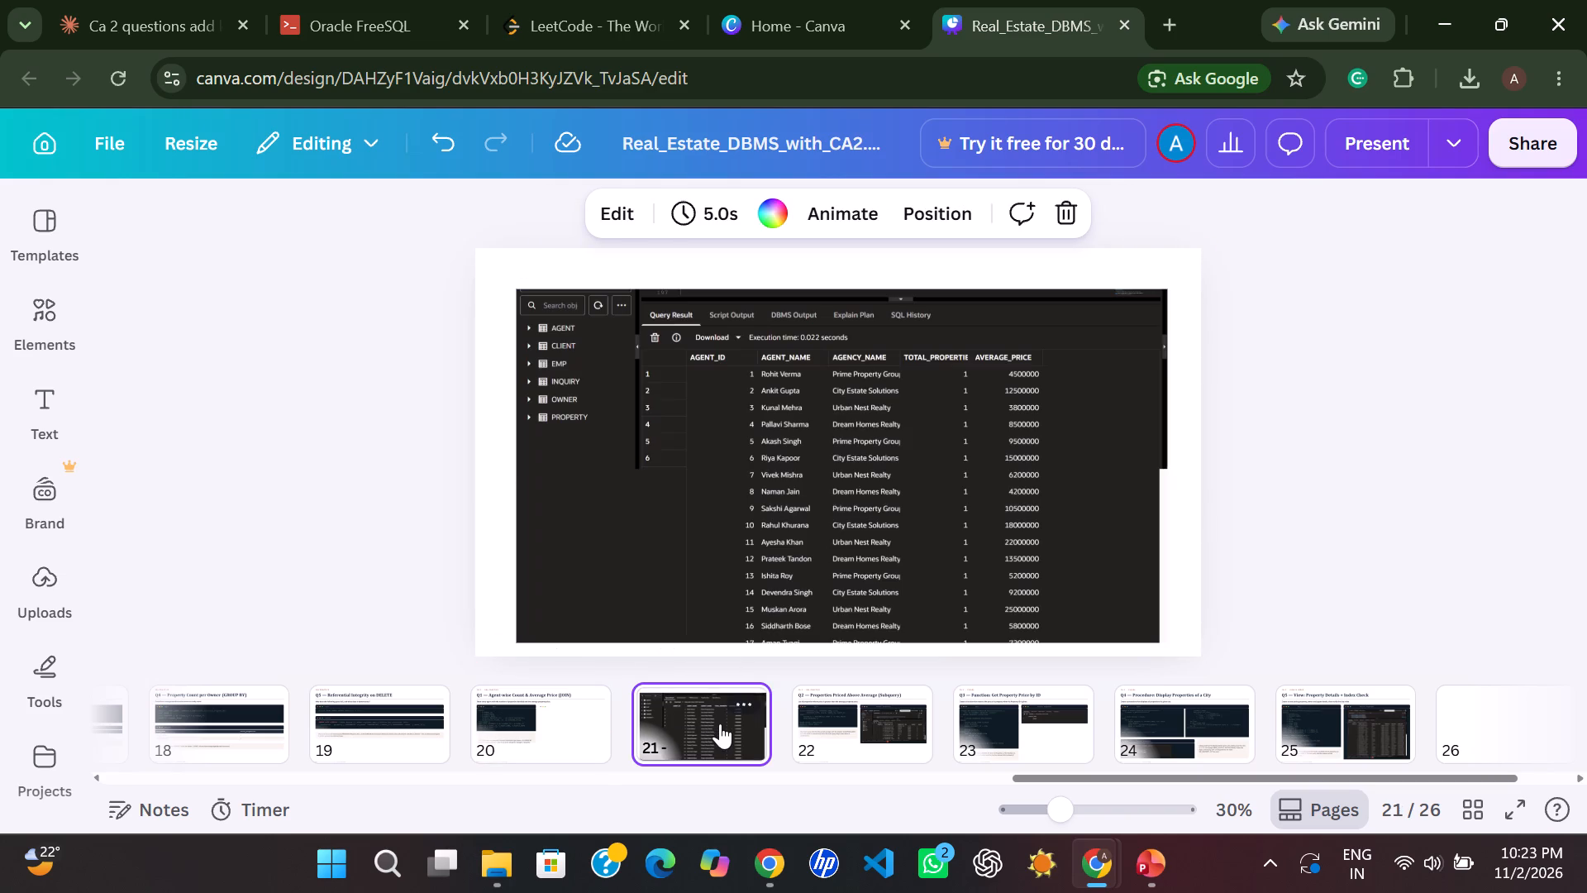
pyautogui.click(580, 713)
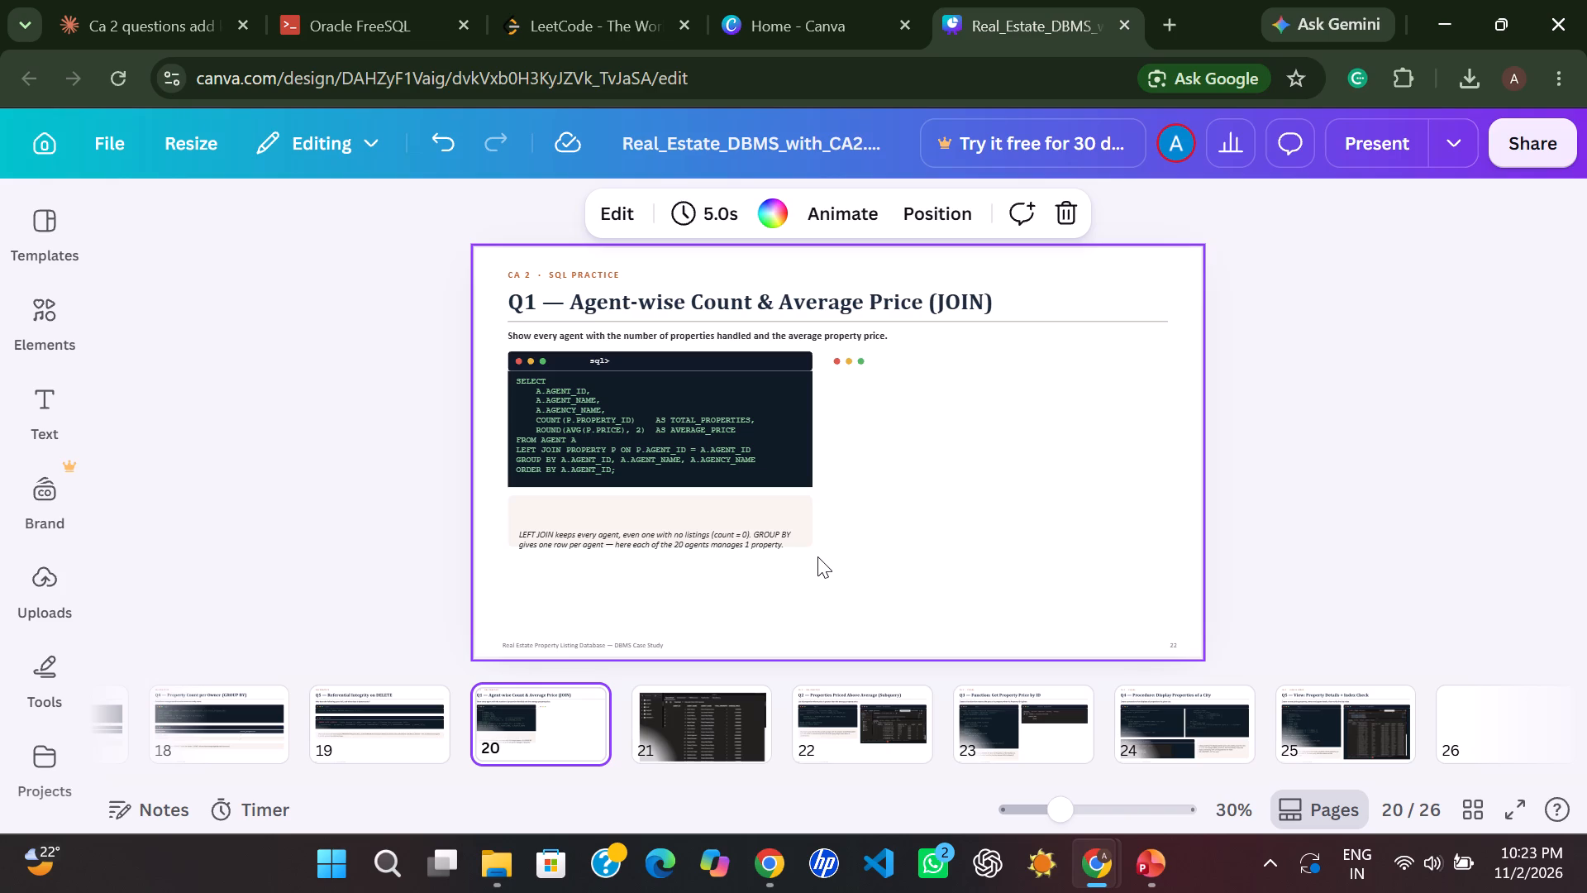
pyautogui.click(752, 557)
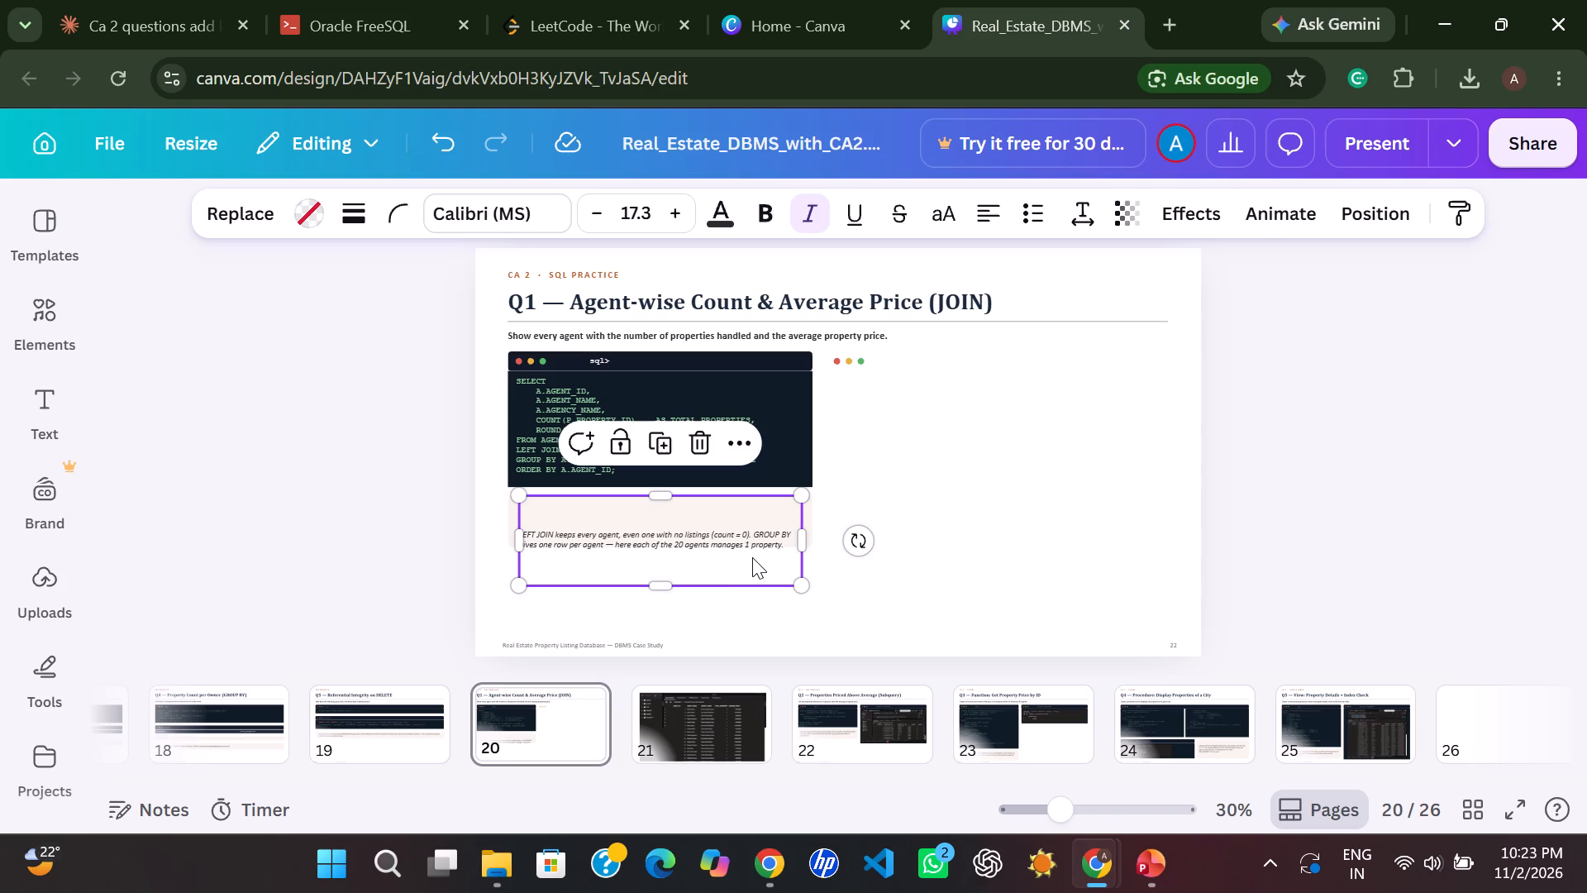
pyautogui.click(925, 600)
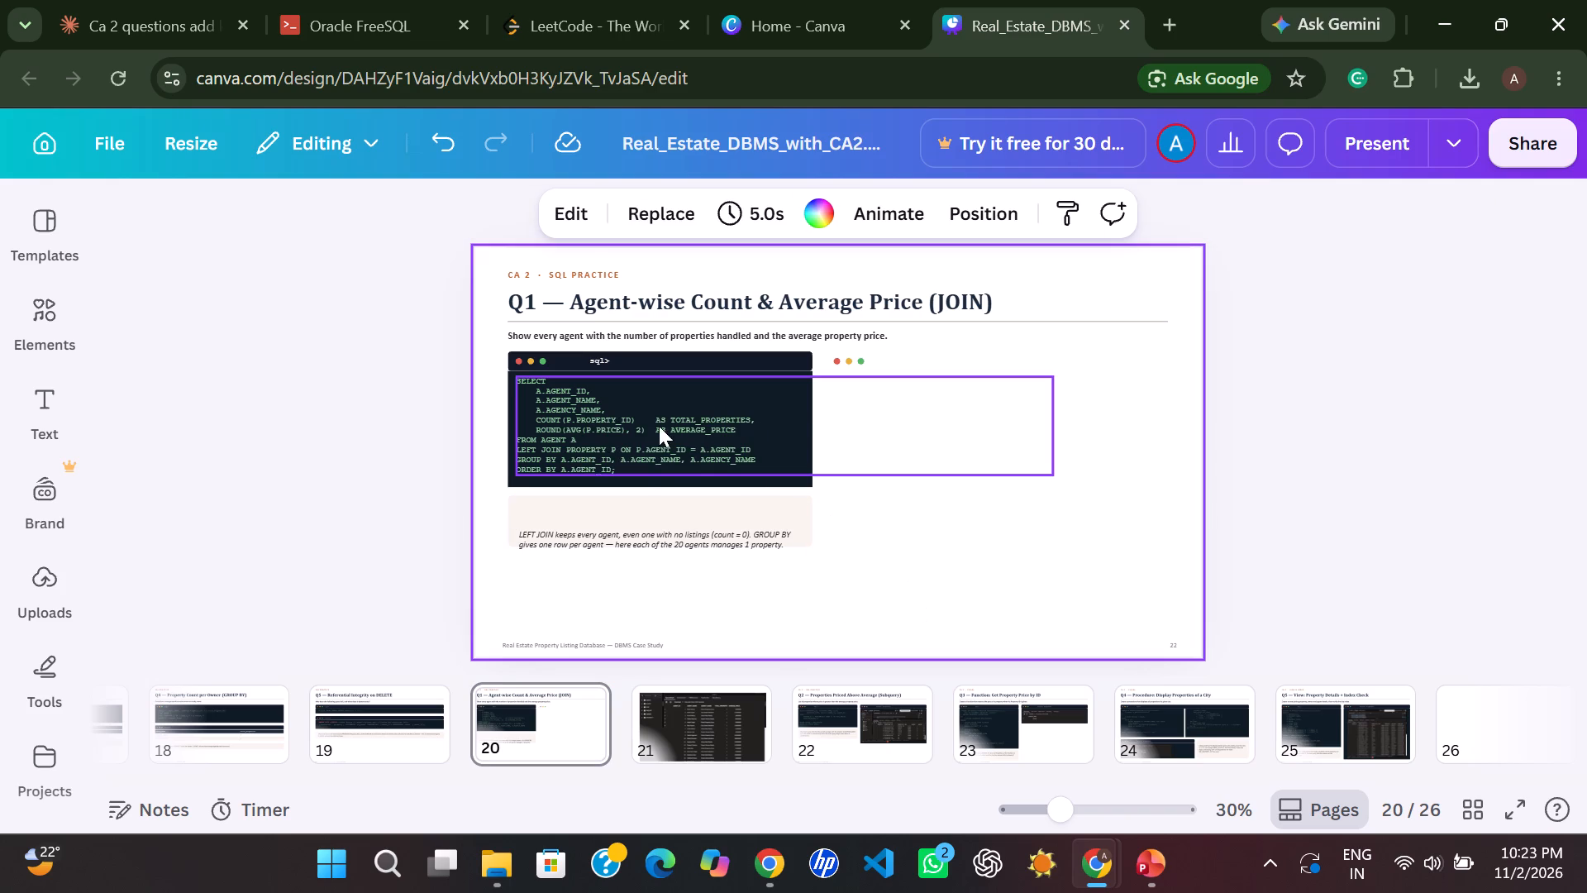
# Narrow the SQL query text box to about 698 wide so that it fits inside the dark code panel.
pyautogui.click(778, 426)
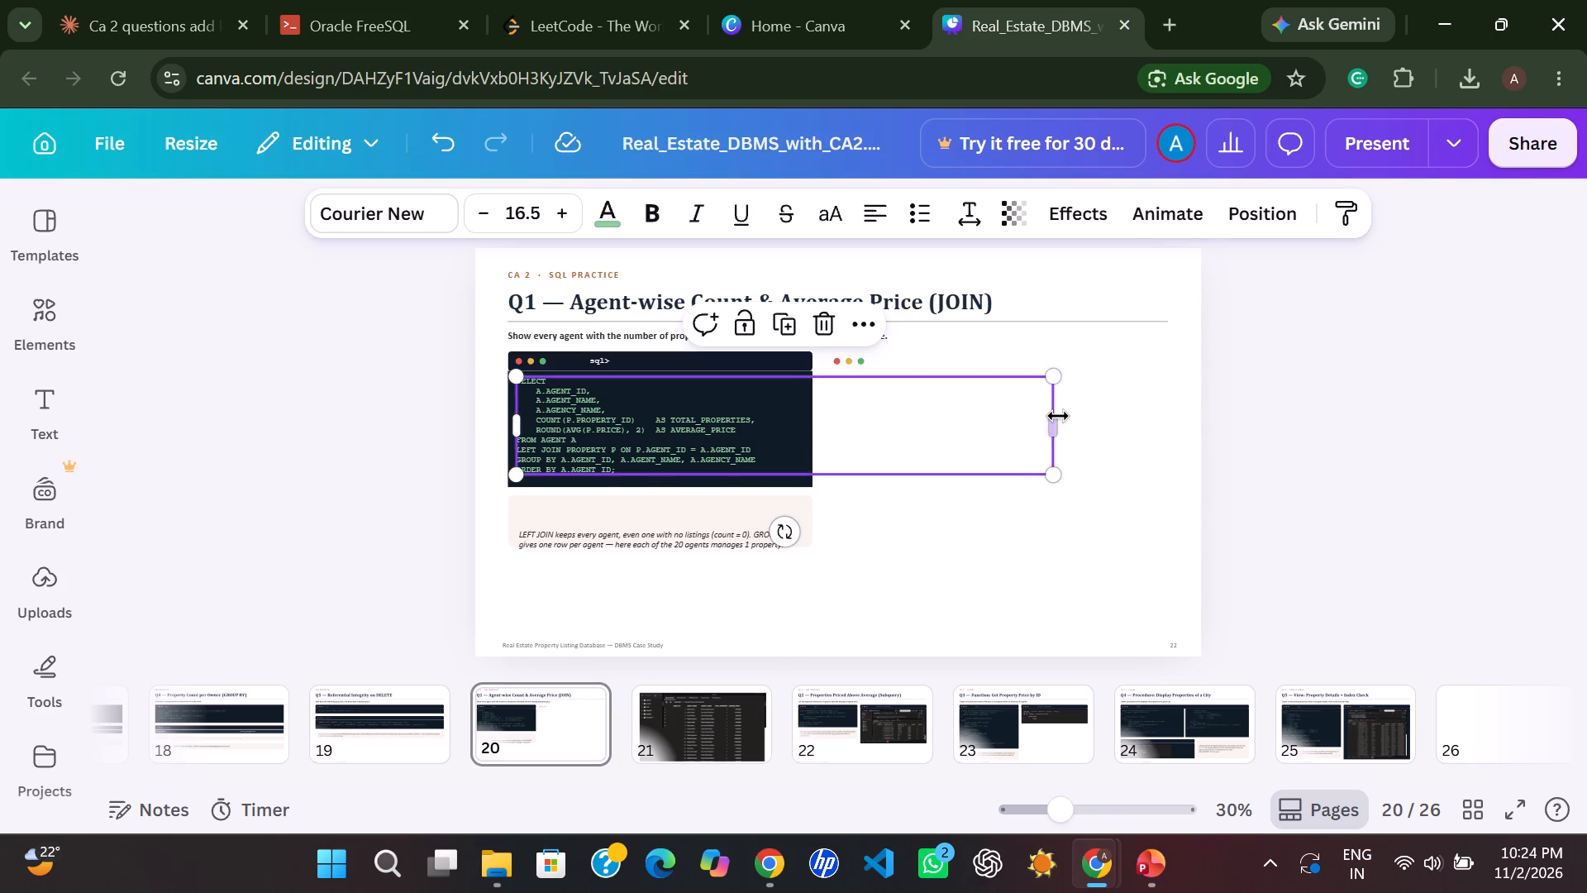
pyautogui.moveTo(1055, 418); pyautogui.dragTo(776, 425)
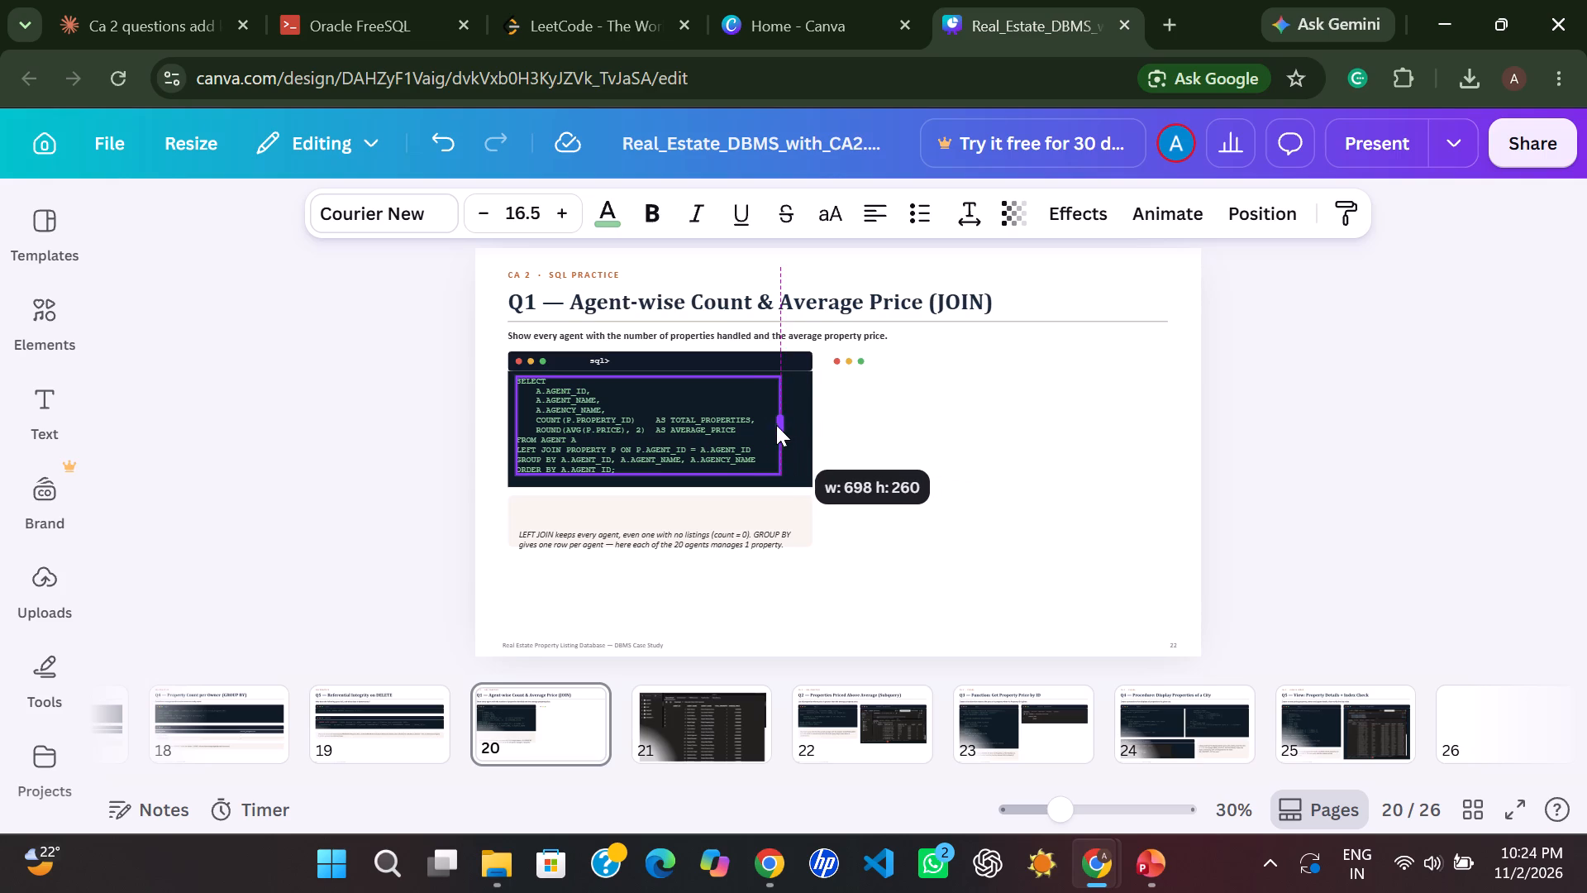
pyautogui.moveTo(776, 425); pyautogui.dragTo(781, 427)
pyautogui.click(915, 482)
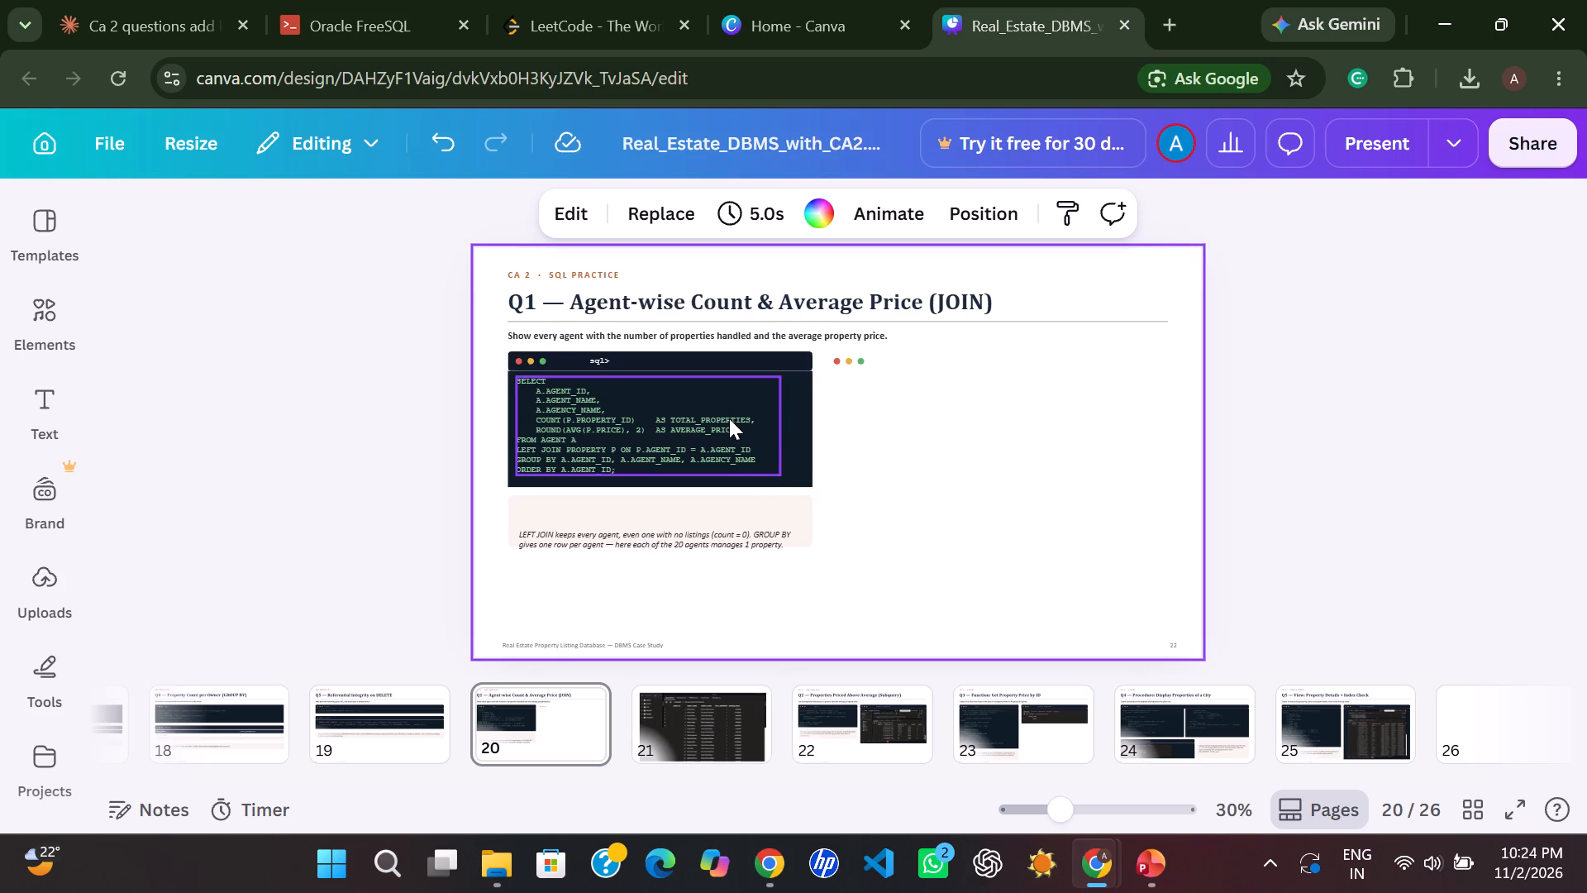
# Move the SQL query text and its dark panel together to about the middle of page 20, keeping the panel behind the text.
pyautogui.moveTo(729, 418); pyautogui.dragTo(805, 435)
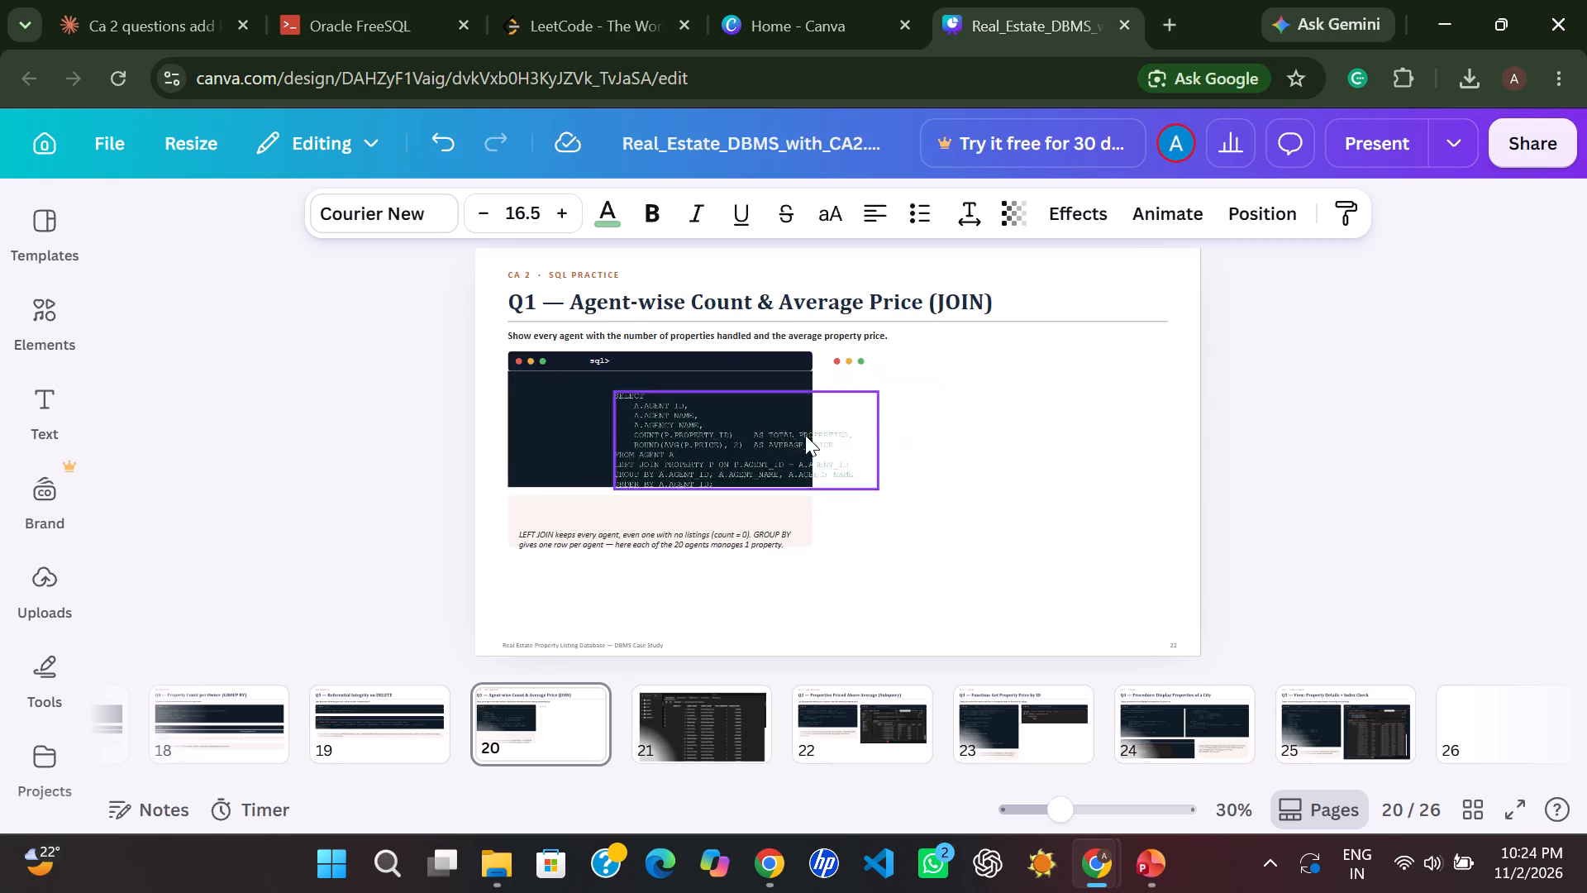
pyautogui.moveTo(805, 435); pyautogui.dragTo(930, 436)
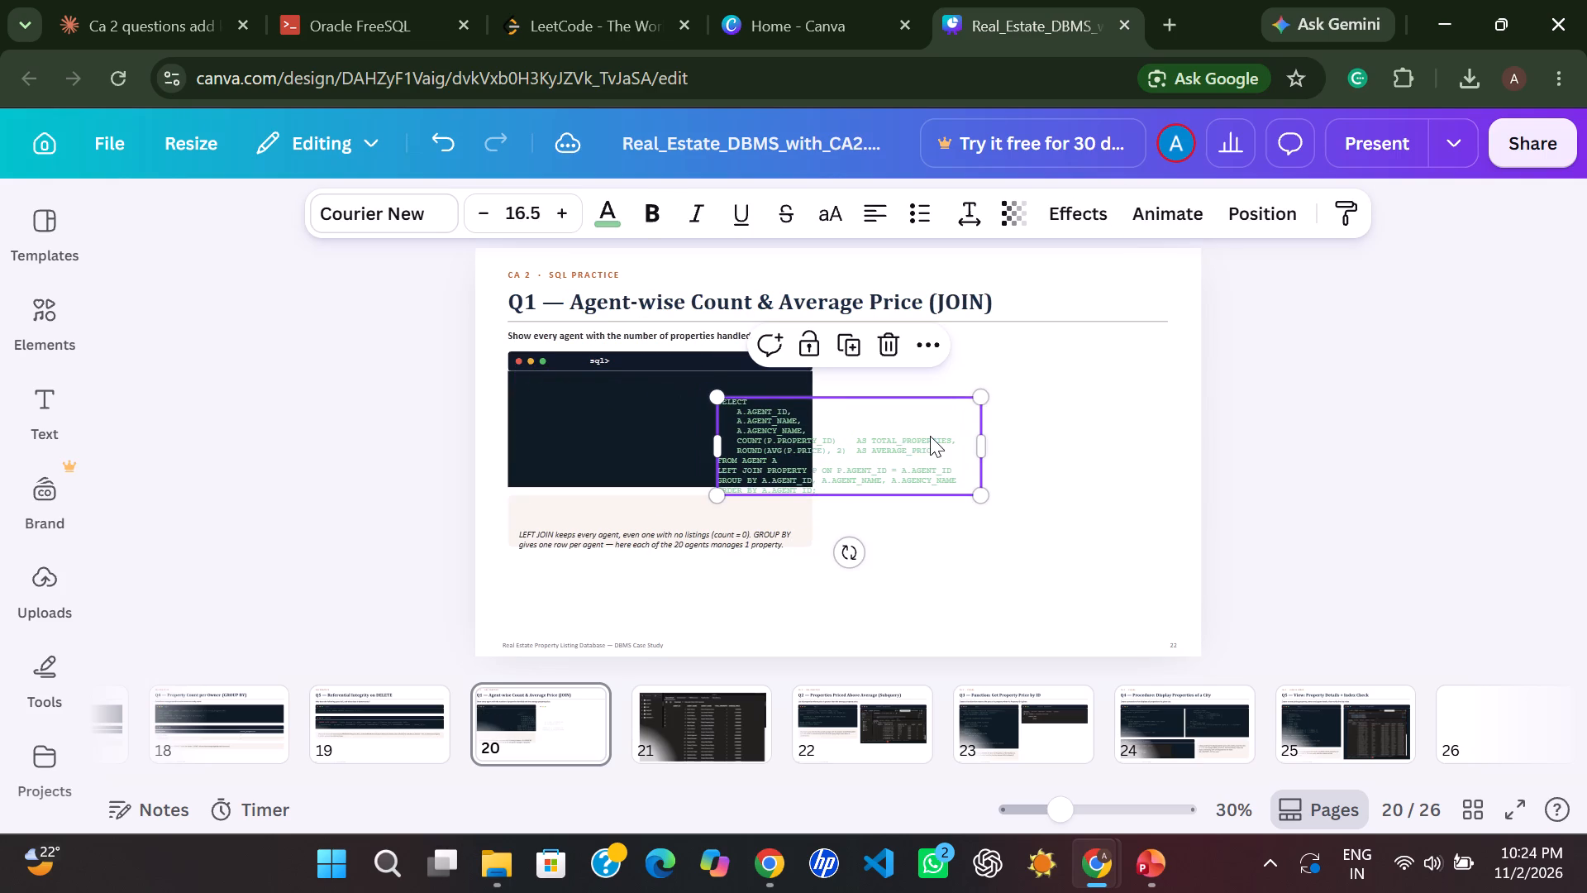
pyautogui.click(918, 559)
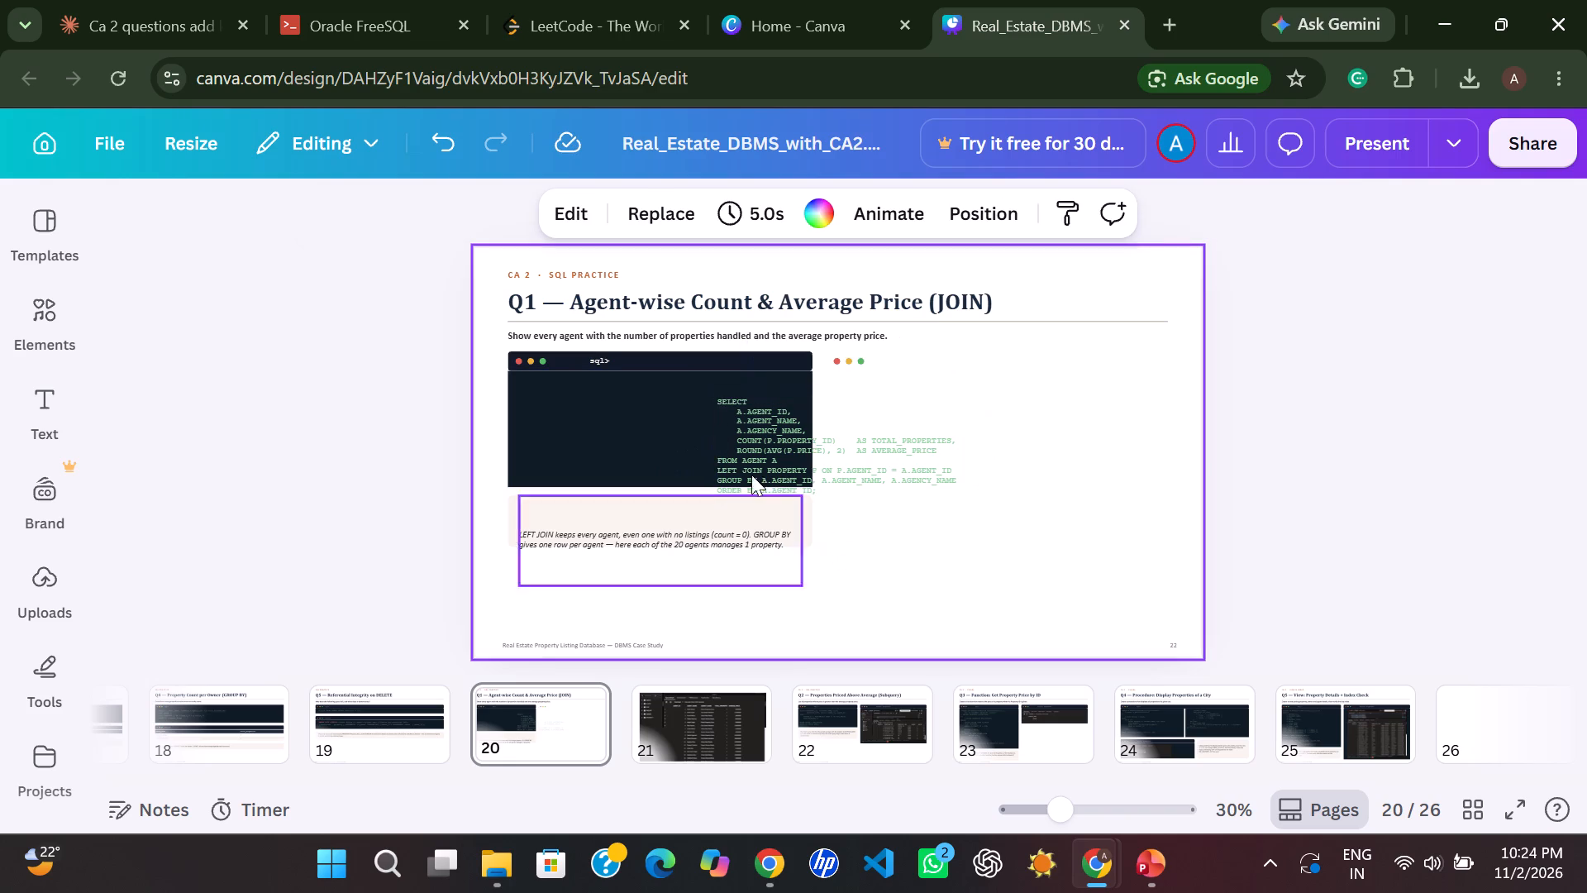
pyautogui.click(635, 434)
pyautogui.moveTo(635, 434); pyautogui.dragTo(770, 450)
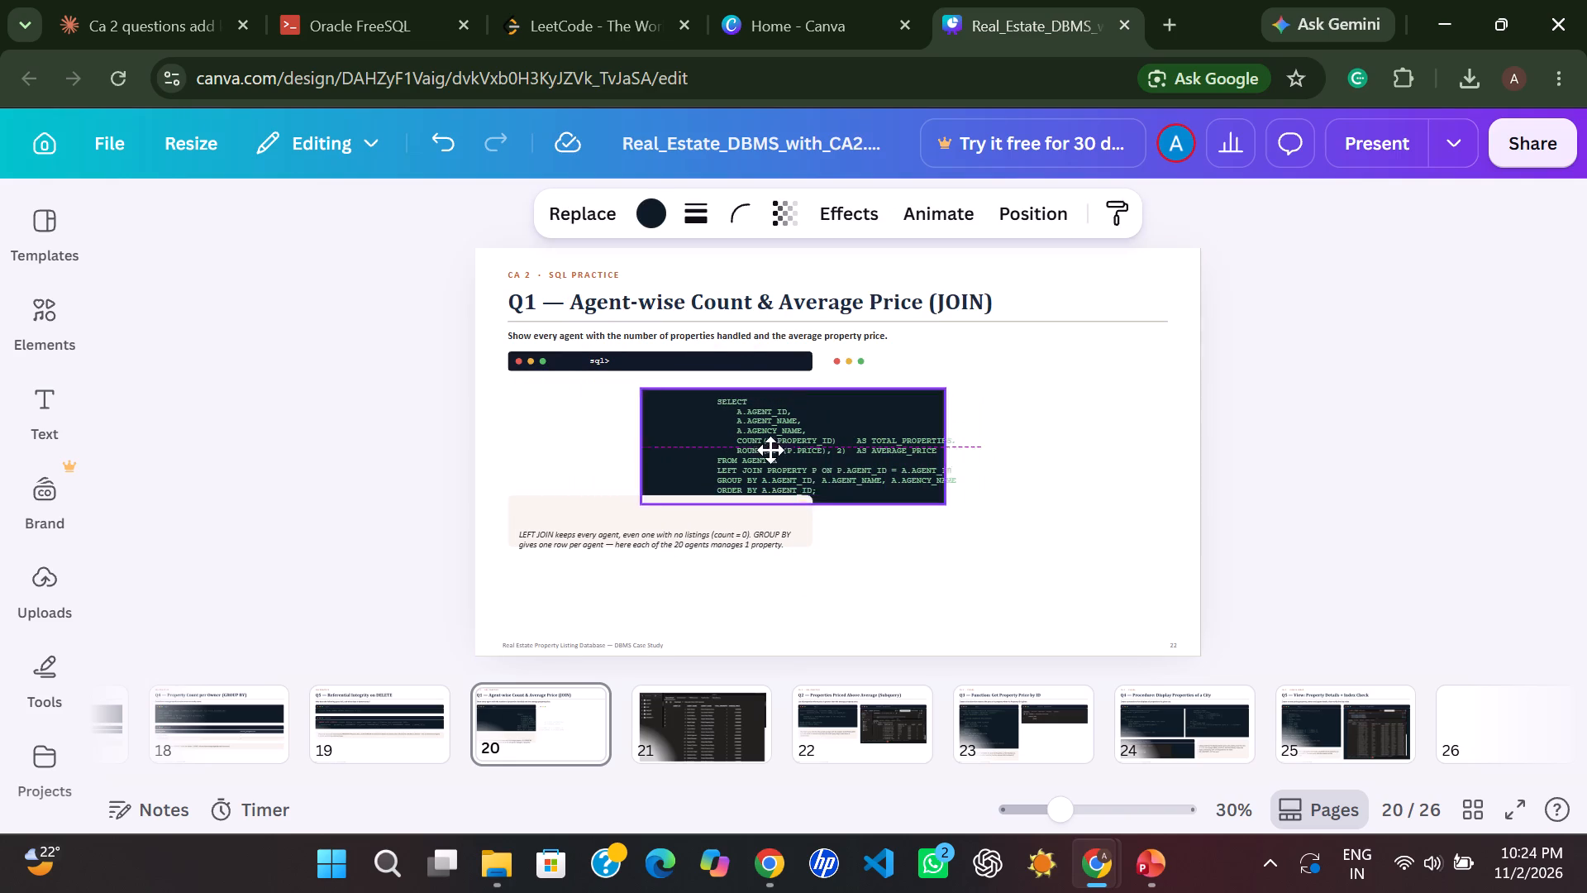
pyautogui.moveTo(770, 450); pyautogui.dragTo(808, 451)
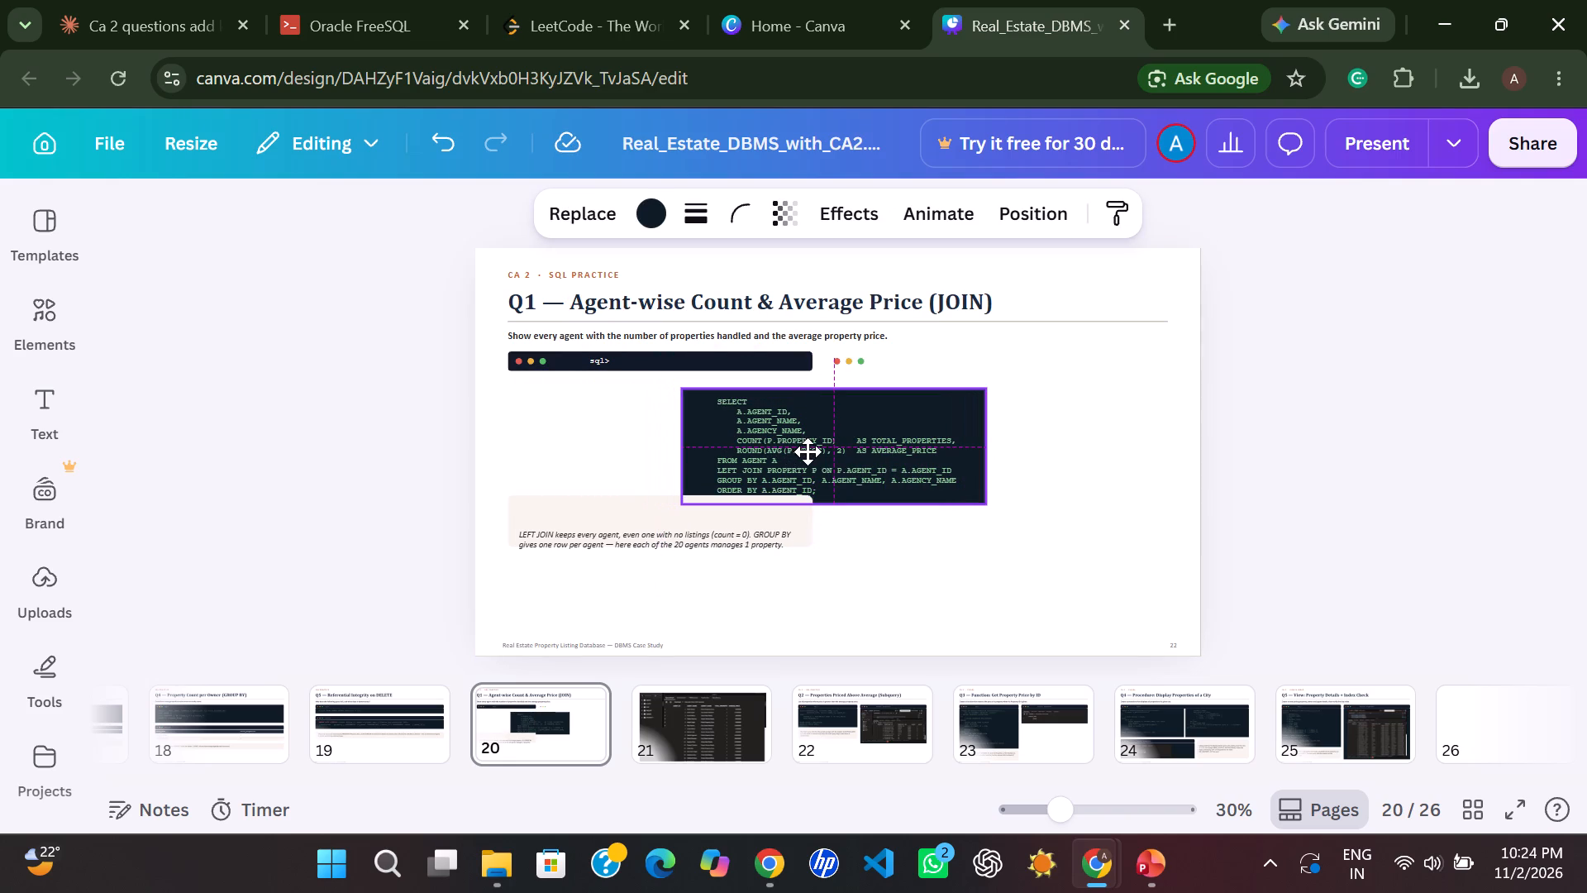
pyautogui.moveTo(808, 451); pyautogui.dragTo(810, 451)
pyautogui.click(1087, 589)
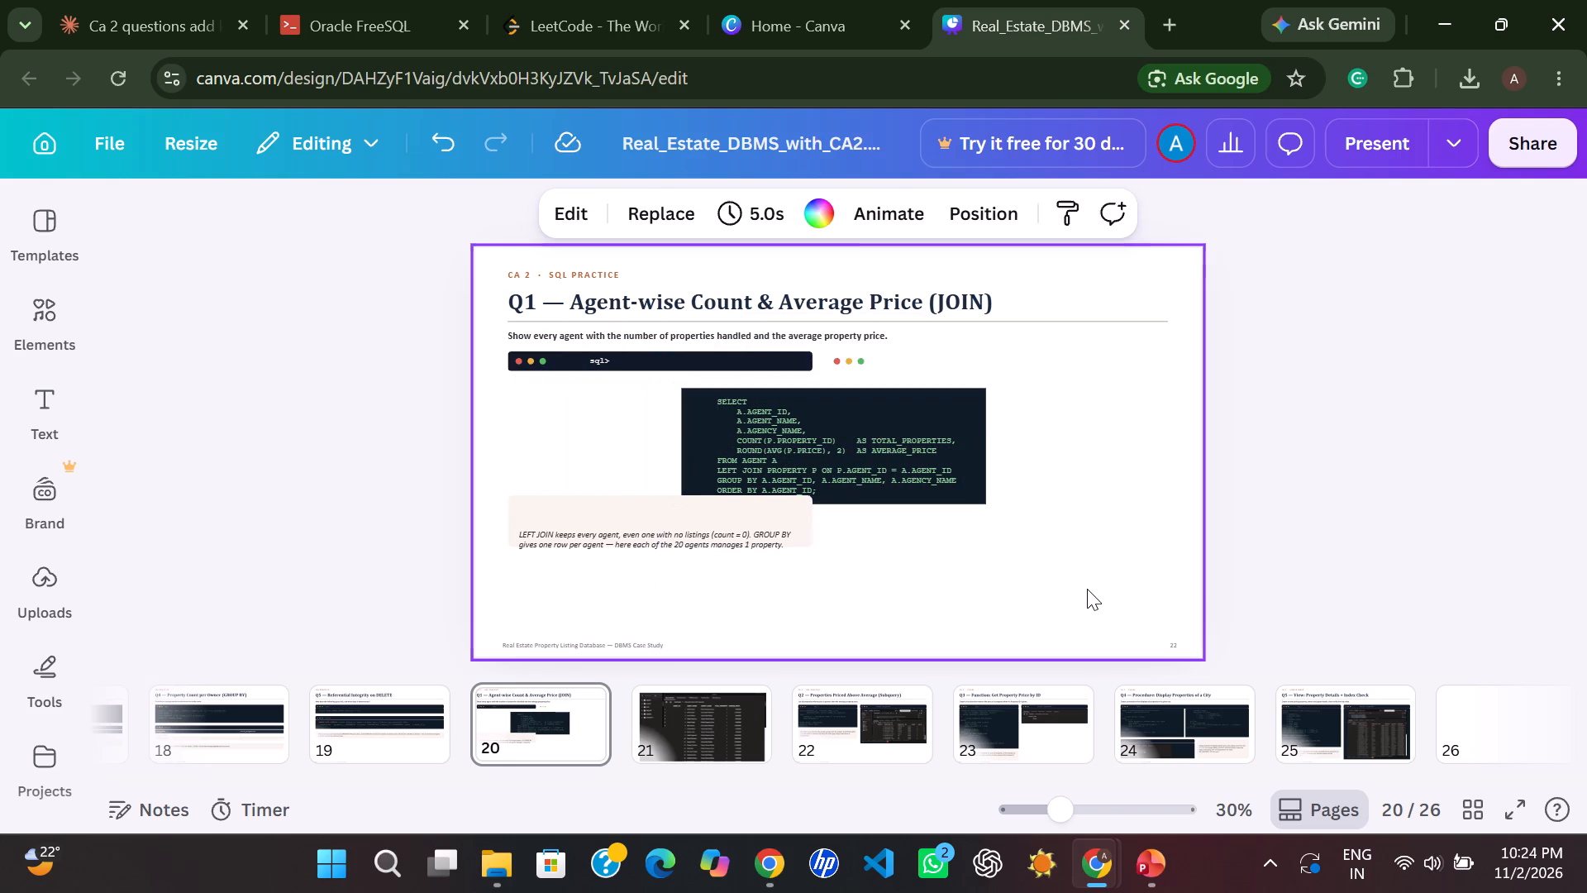
# Move the italic LEFT JOIN explanation text below the relocated code panel.
pyautogui.moveTo(682, 539); pyautogui.dragTo(712, 547)
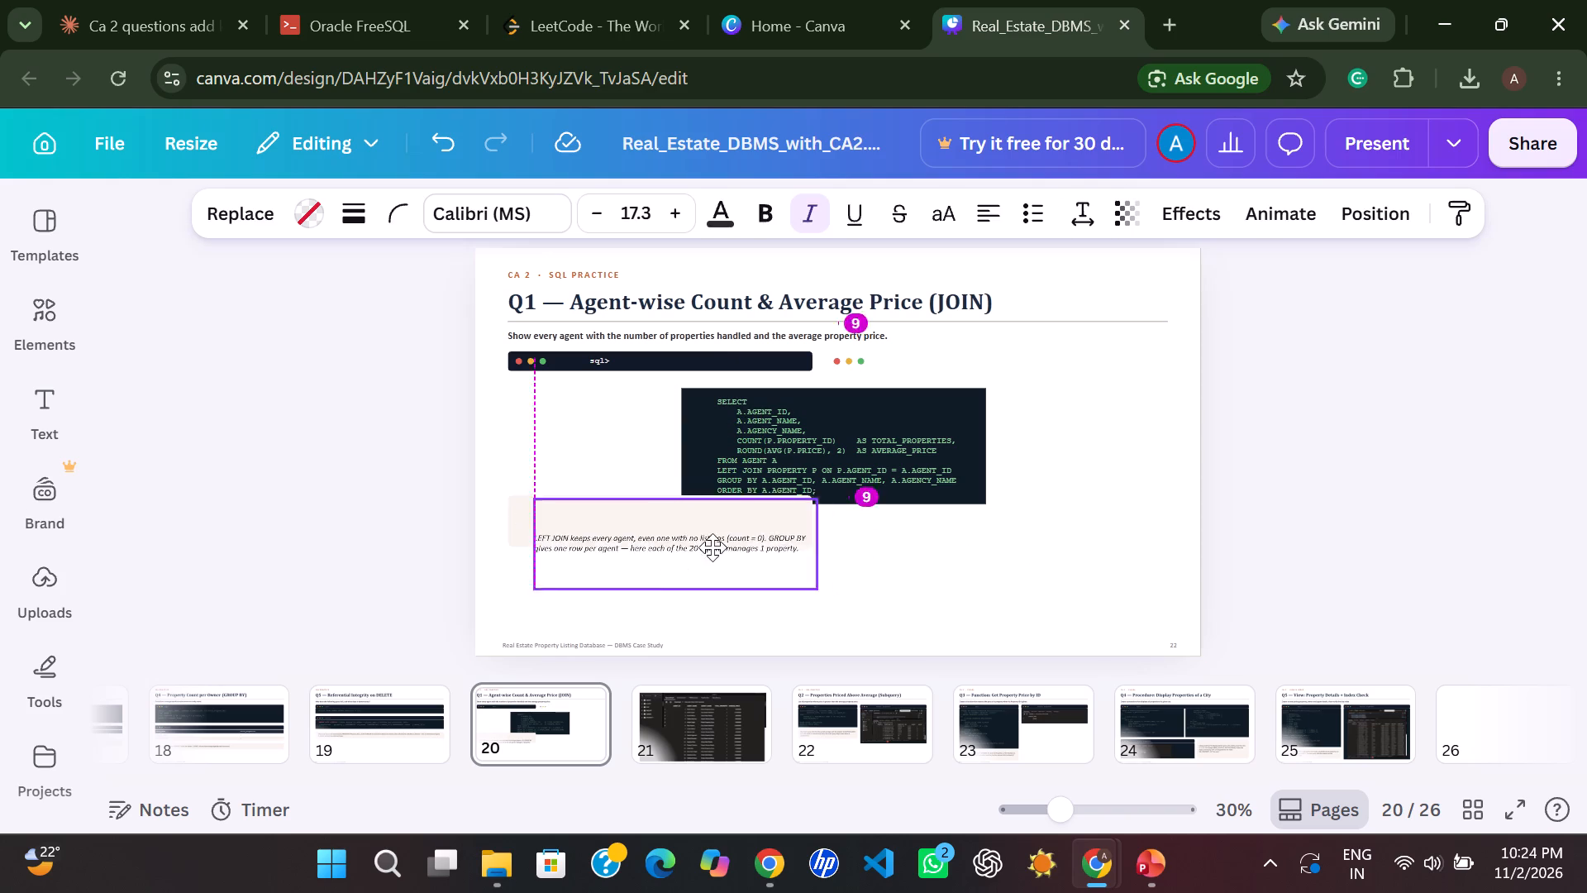
pyautogui.moveTo(712, 547); pyautogui.dragTo(837, 578)
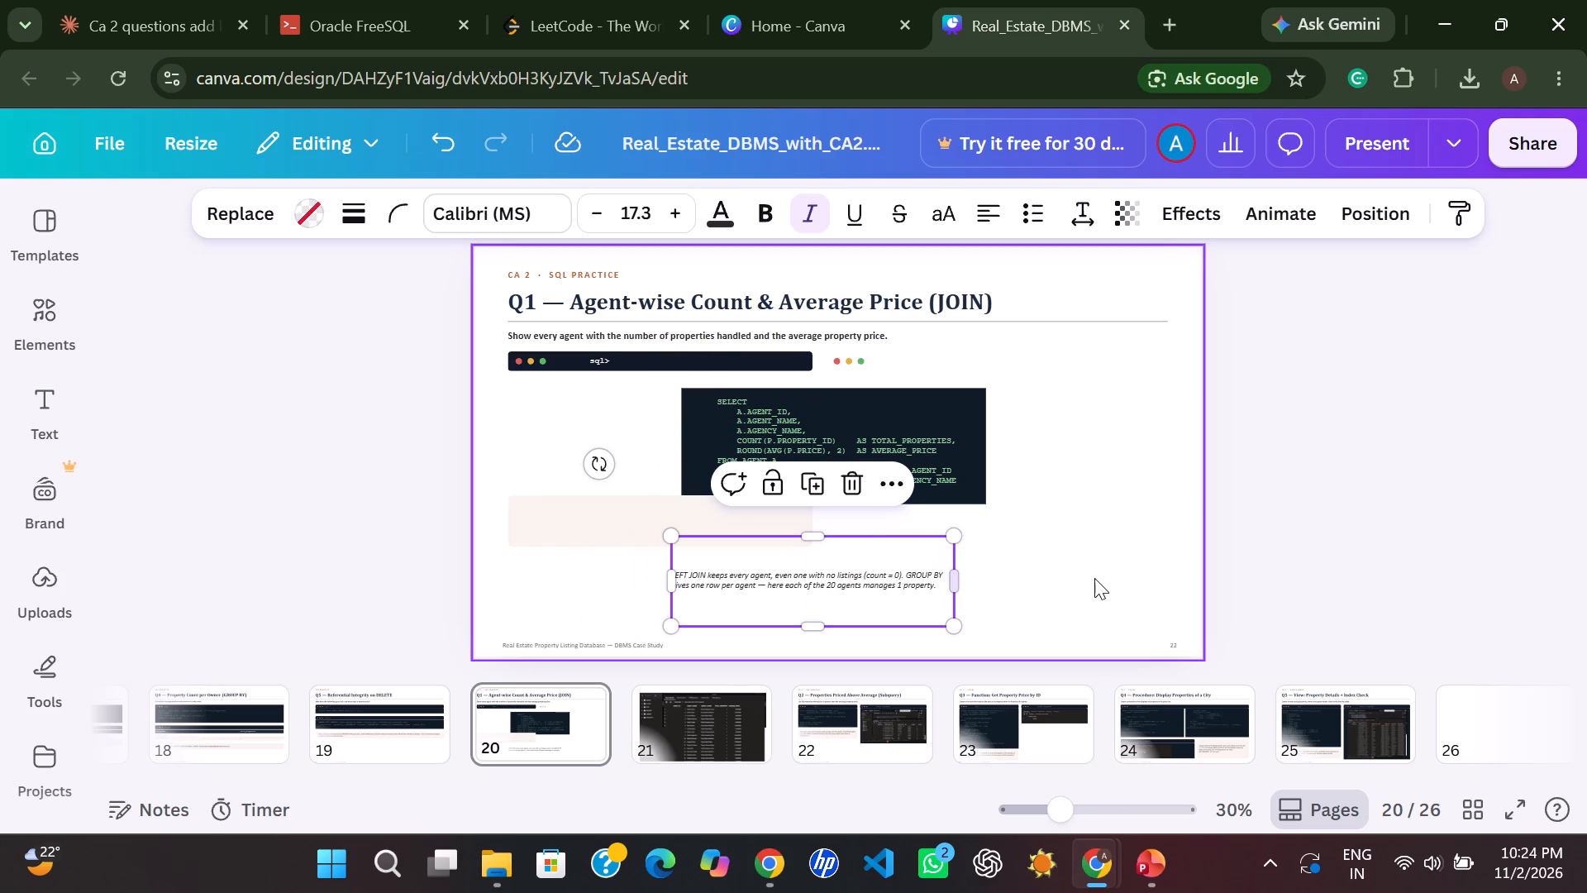
pyautogui.click(1094, 578)
# Delete the empty pale background box left at the explanation text's old place on page 20.
pyautogui.click(575, 520)
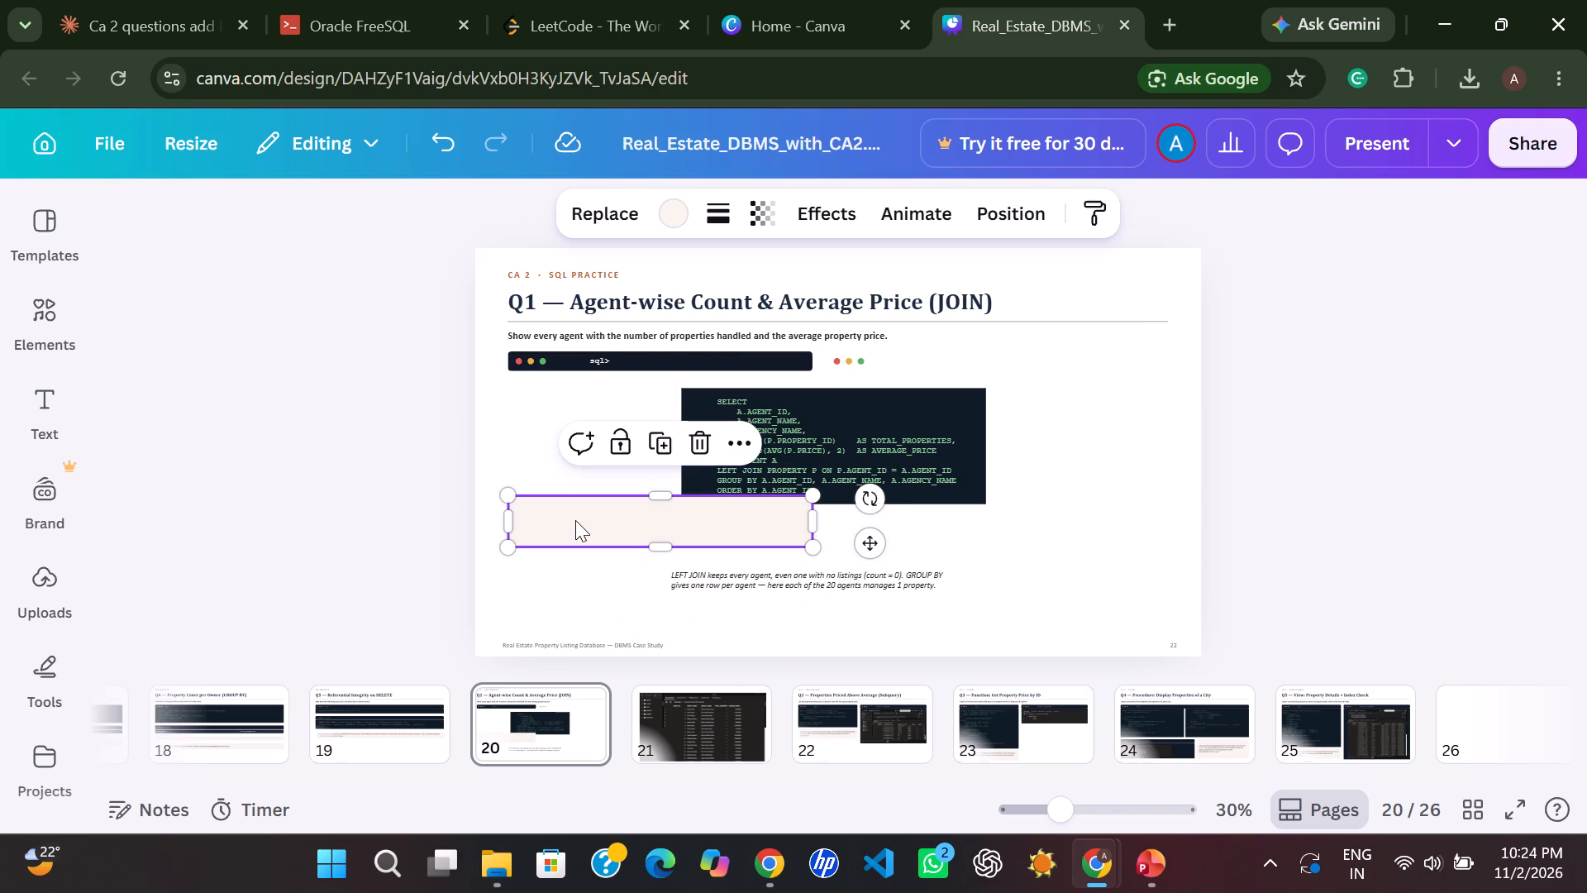
pyautogui.press('Delete')
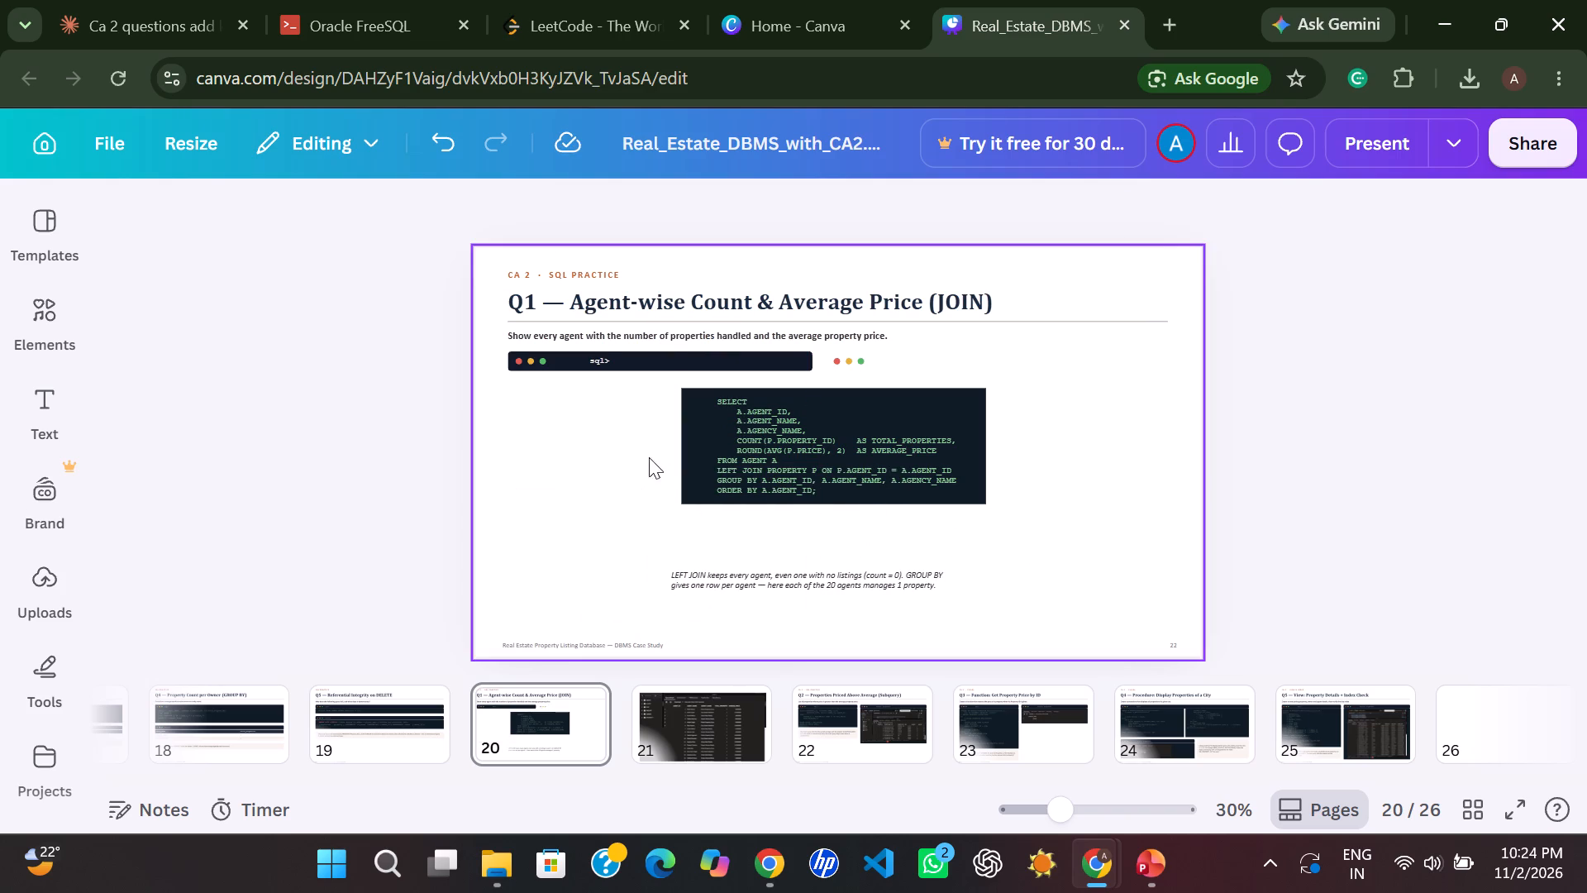
# Move the dark header bar and its sql> label directly above the relocated code panel, aligning the bar with the panel's edges and the label with the query text.
pyautogui.moveTo(621, 361); pyautogui.dragTo(739, 368)
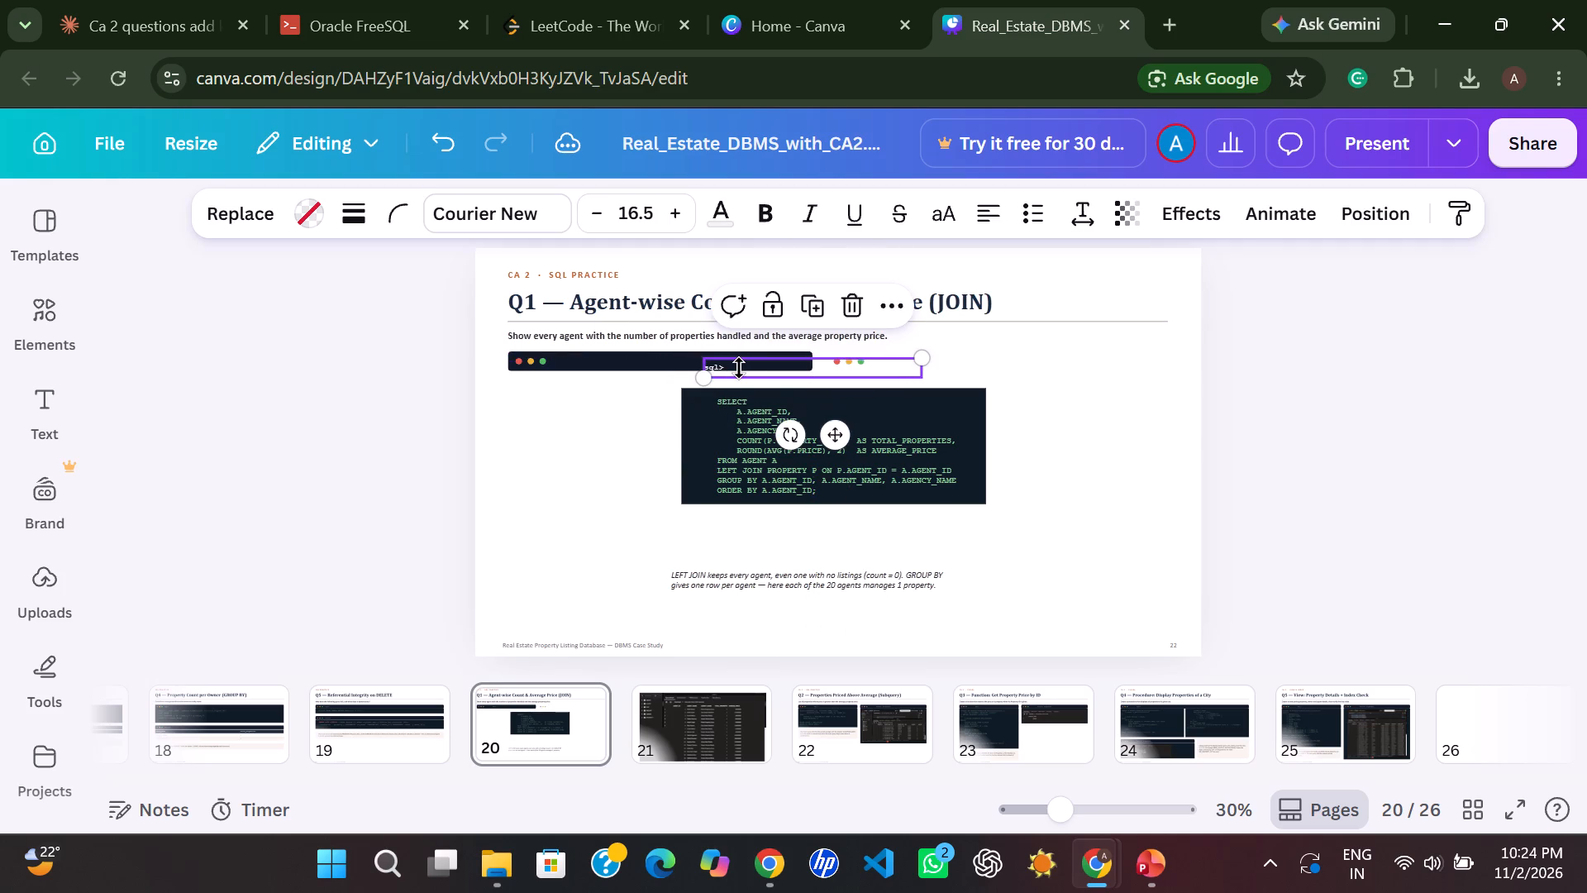
pyautogui.moveTo(575, 362); pyautogui.dragTo(725, 359)
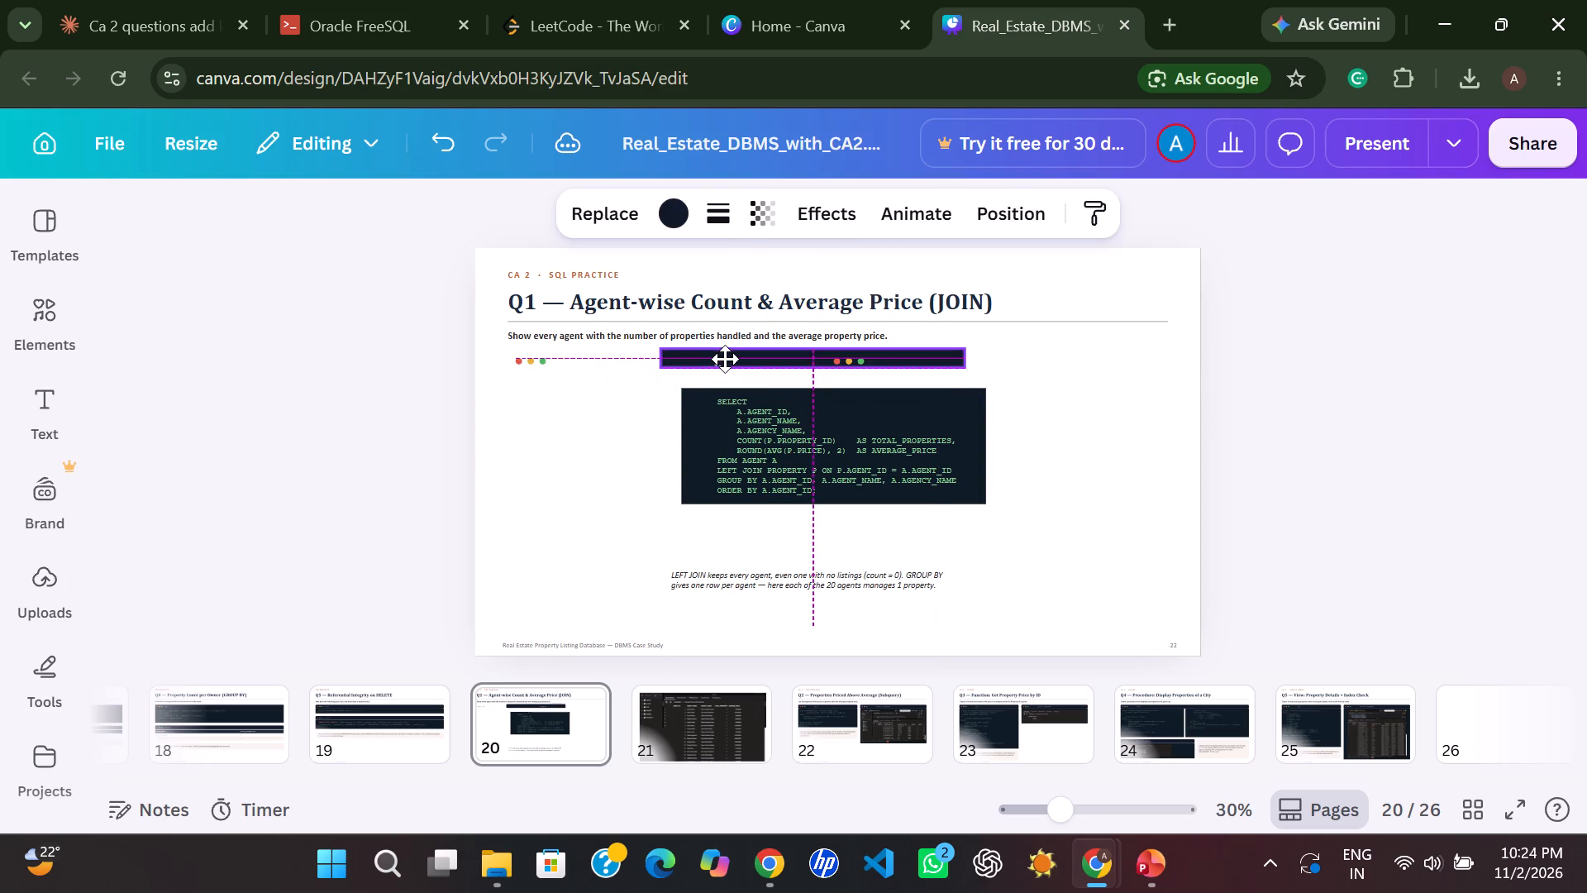
pyautogui.moveTo(725, 359); pyautogui.dragTo(740, 369)
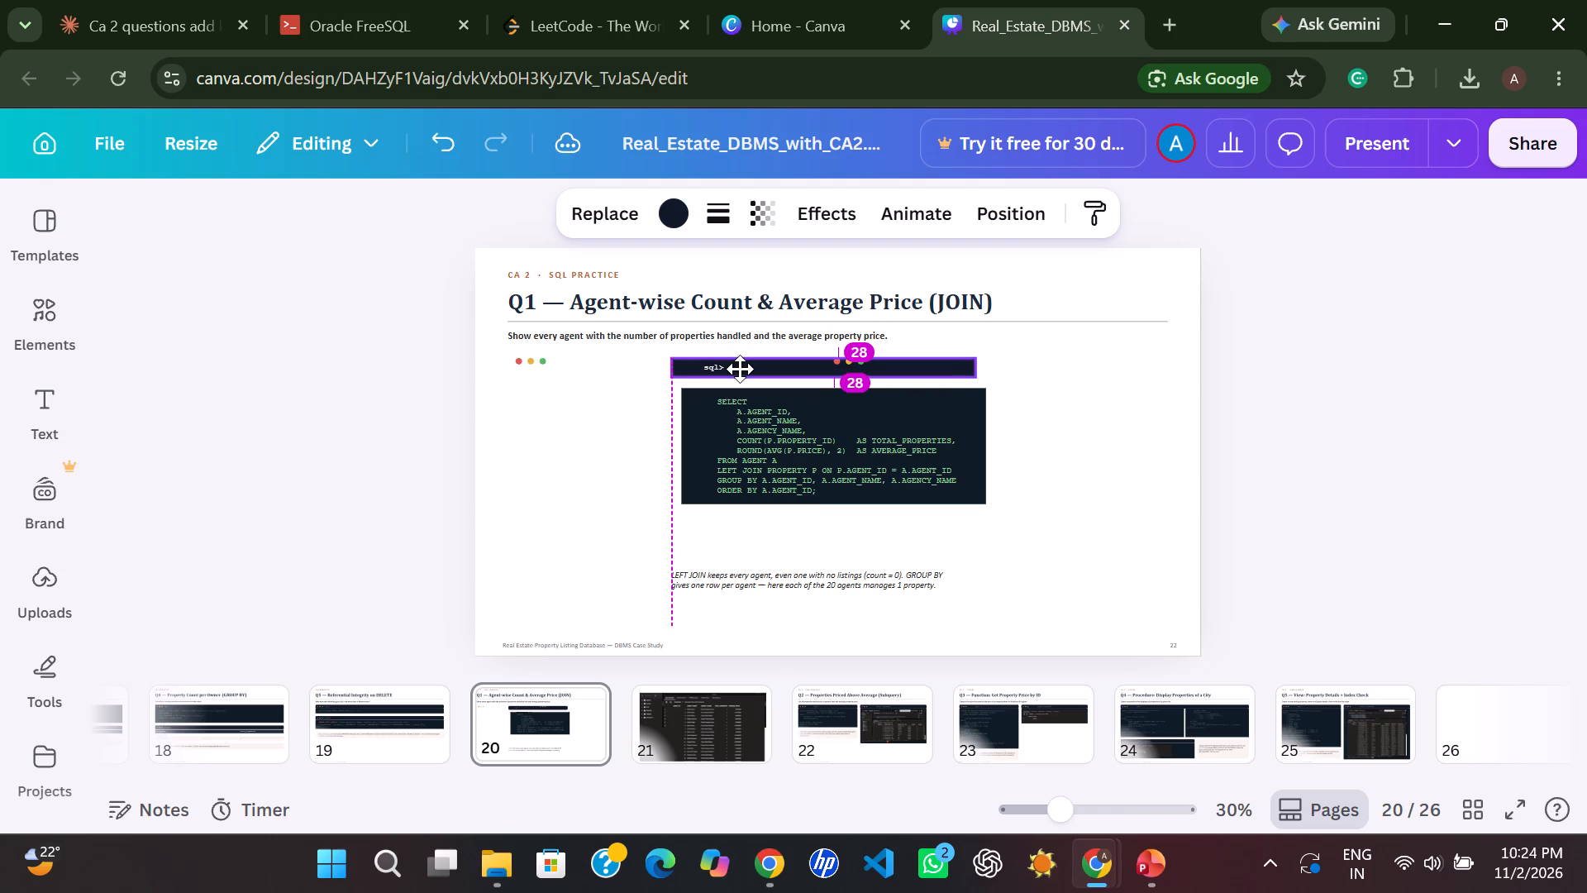
pyautogui.moveTo(740, 369); pyautogui.dragTo(746, 369)
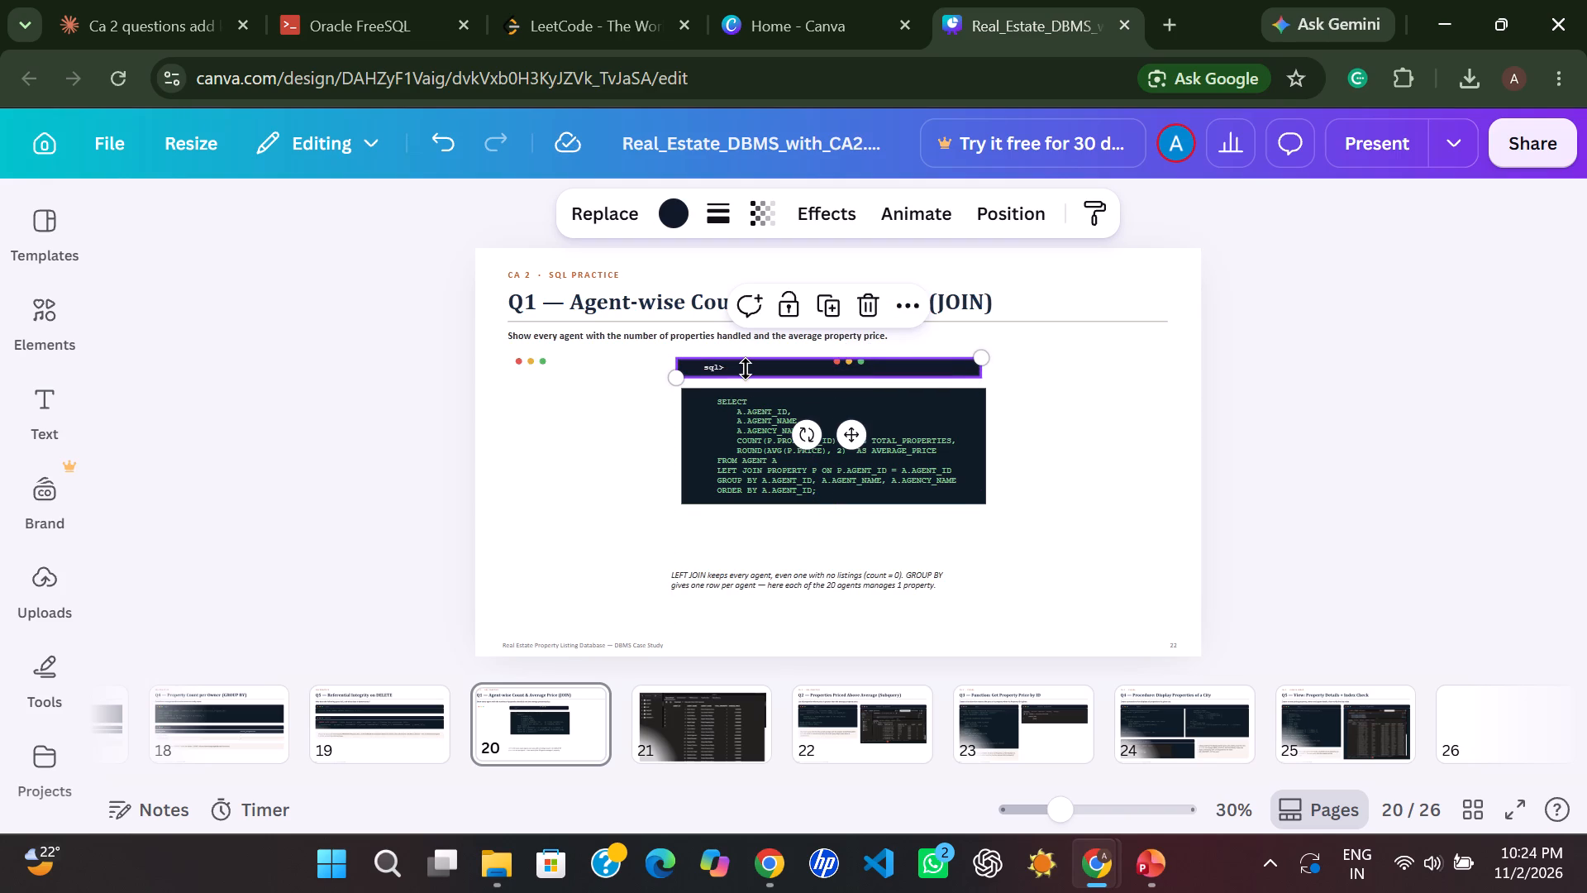
pyautogui.click(1079, 483)
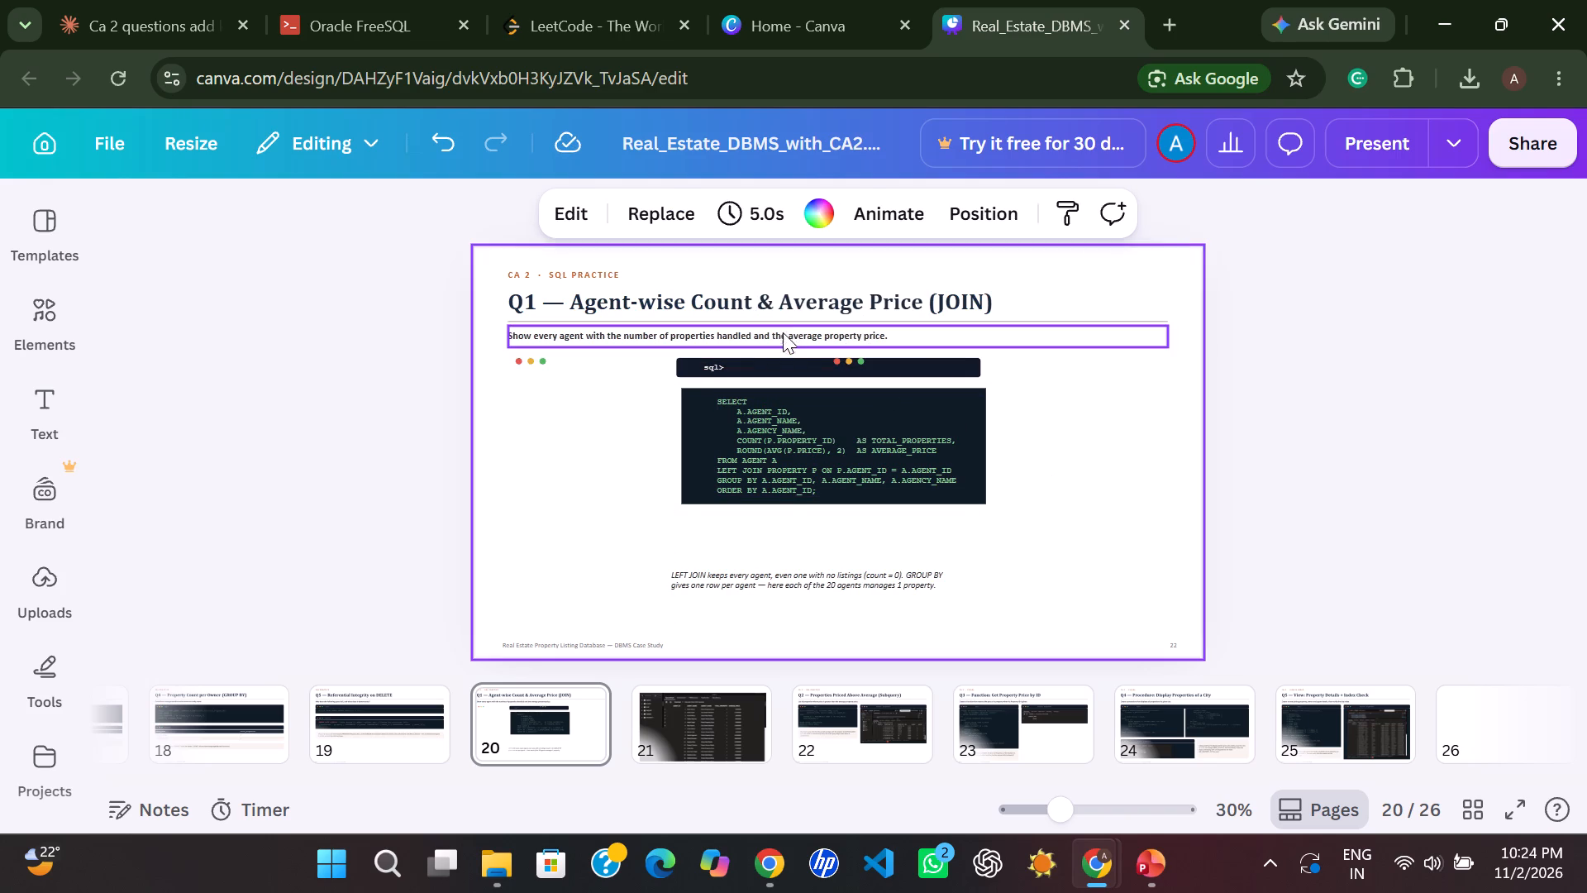
pyautogui.moveTo(779, 361); pyautogui.dragTo(790, 362)
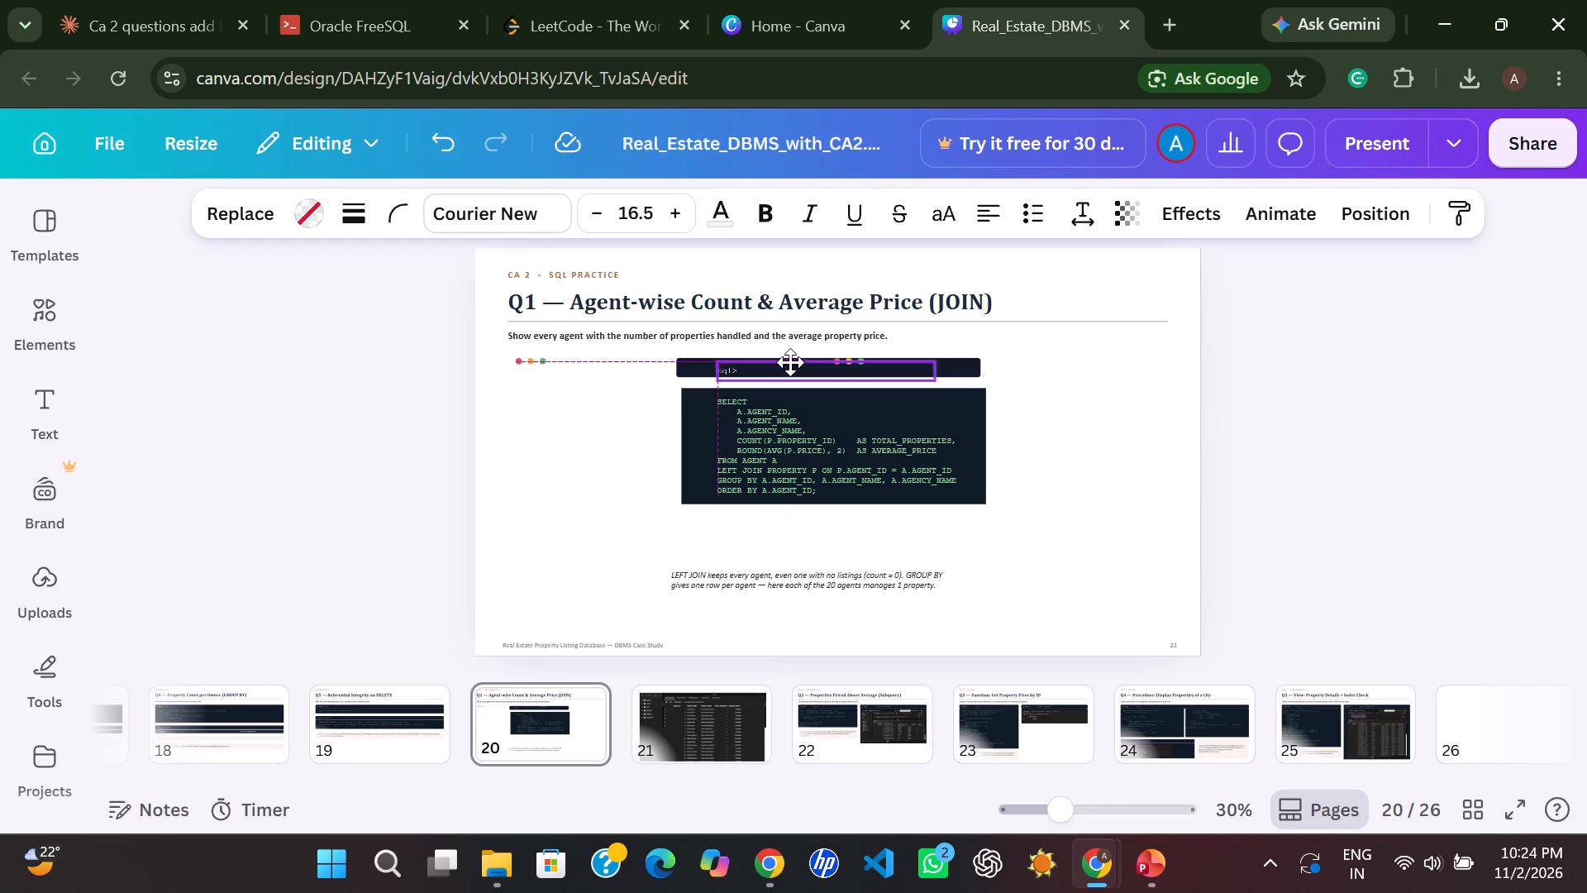
pyautogui.moveTo(790, 362); pyautogui.dragTo(789, 362)
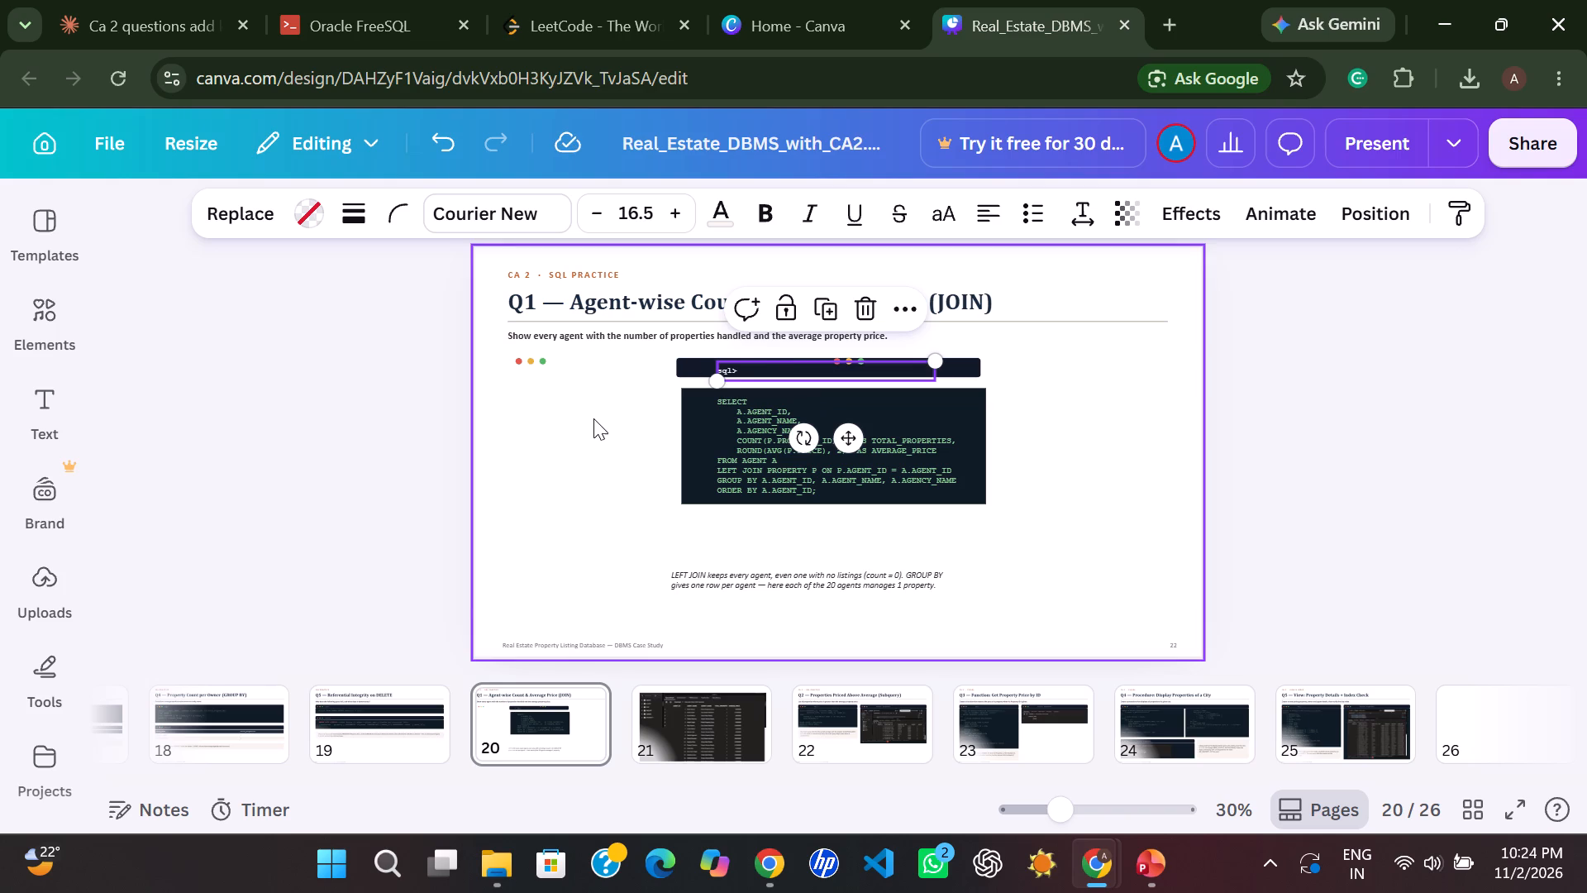
pyautogui.click(593, 418)
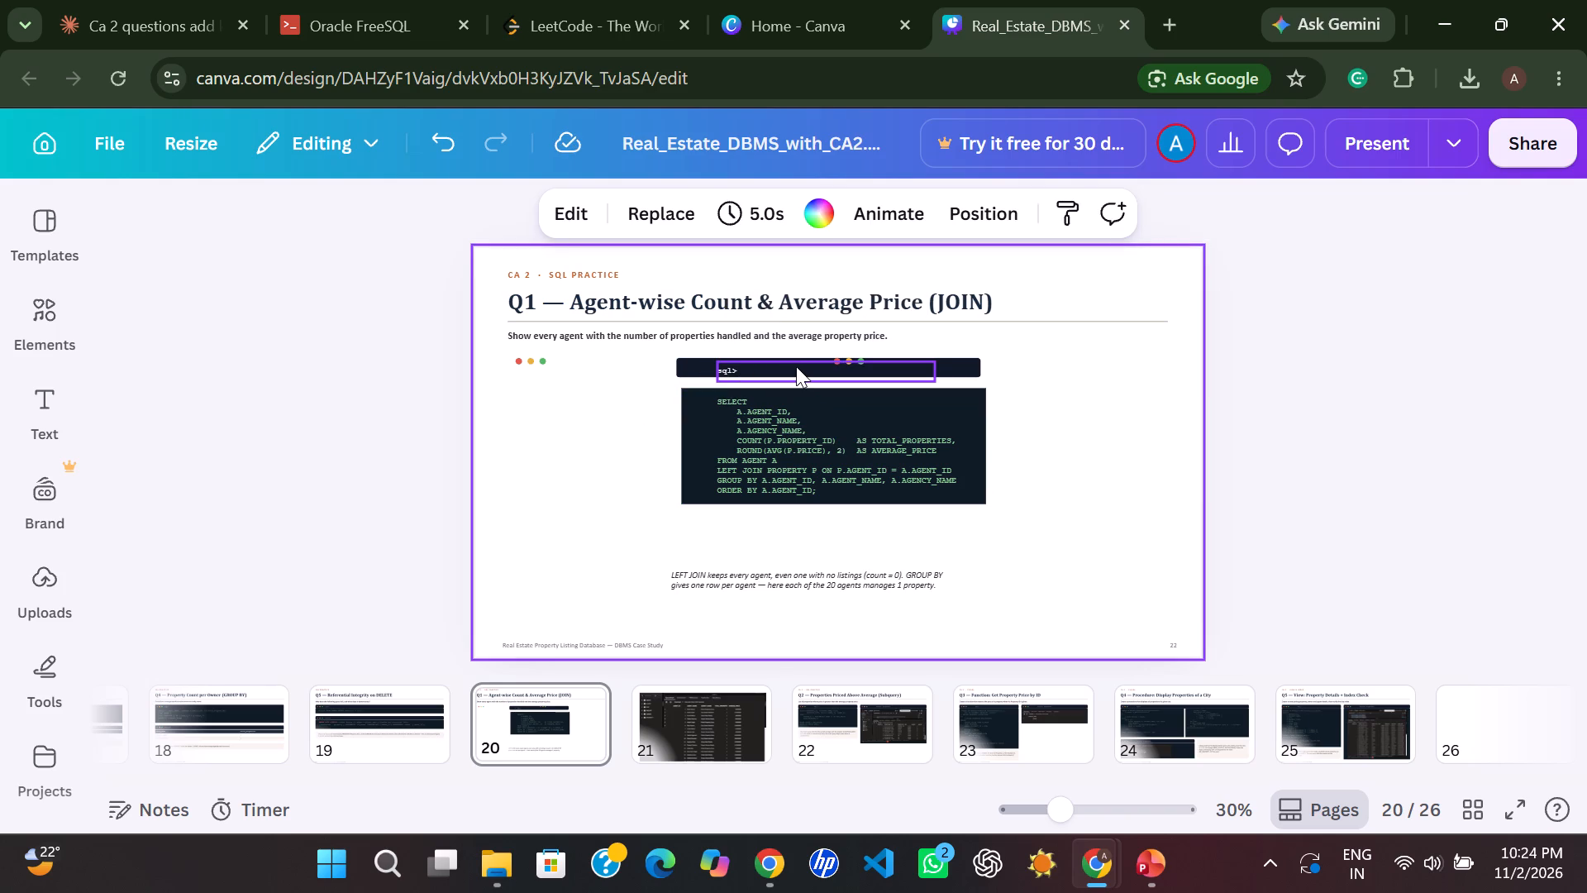
pyautogui.click(796, 366)
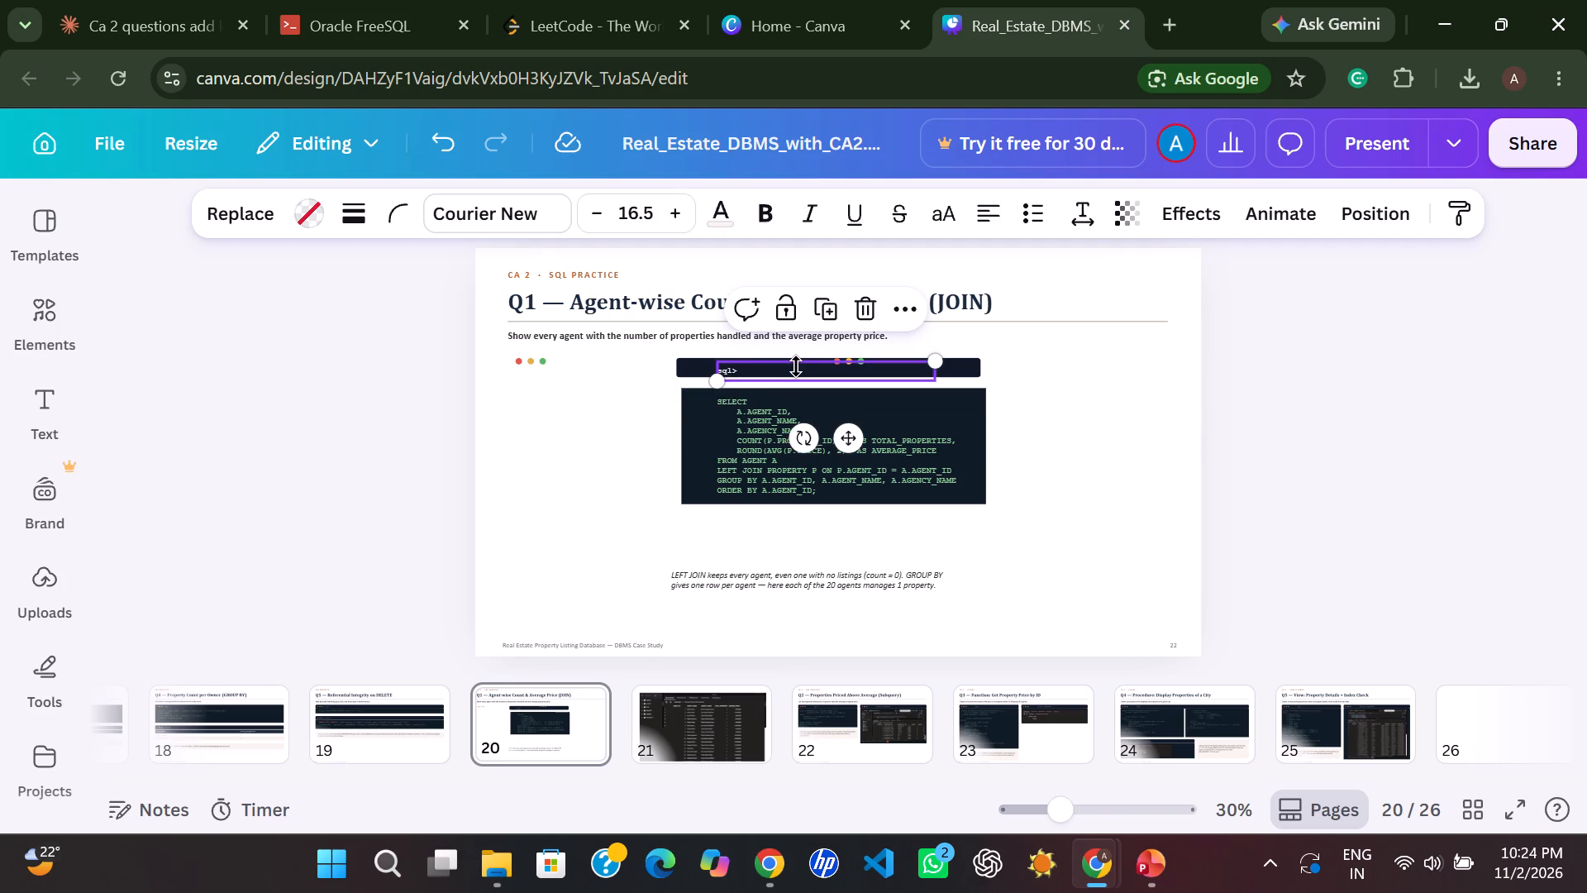
pyautogui.click(553, 454)
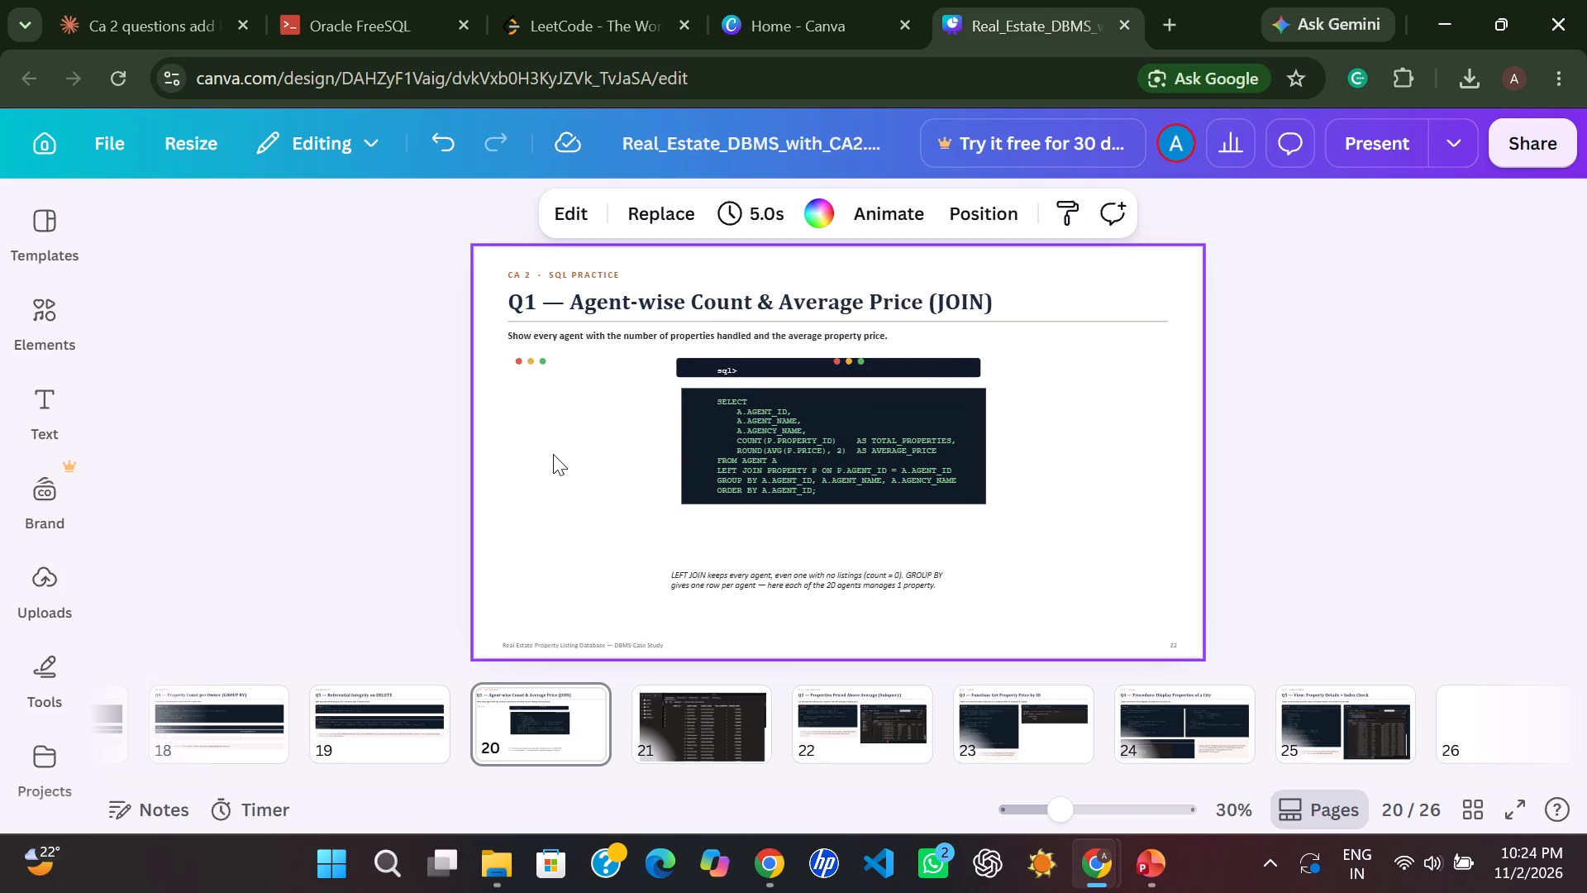
pyautogui.click(694, 368)
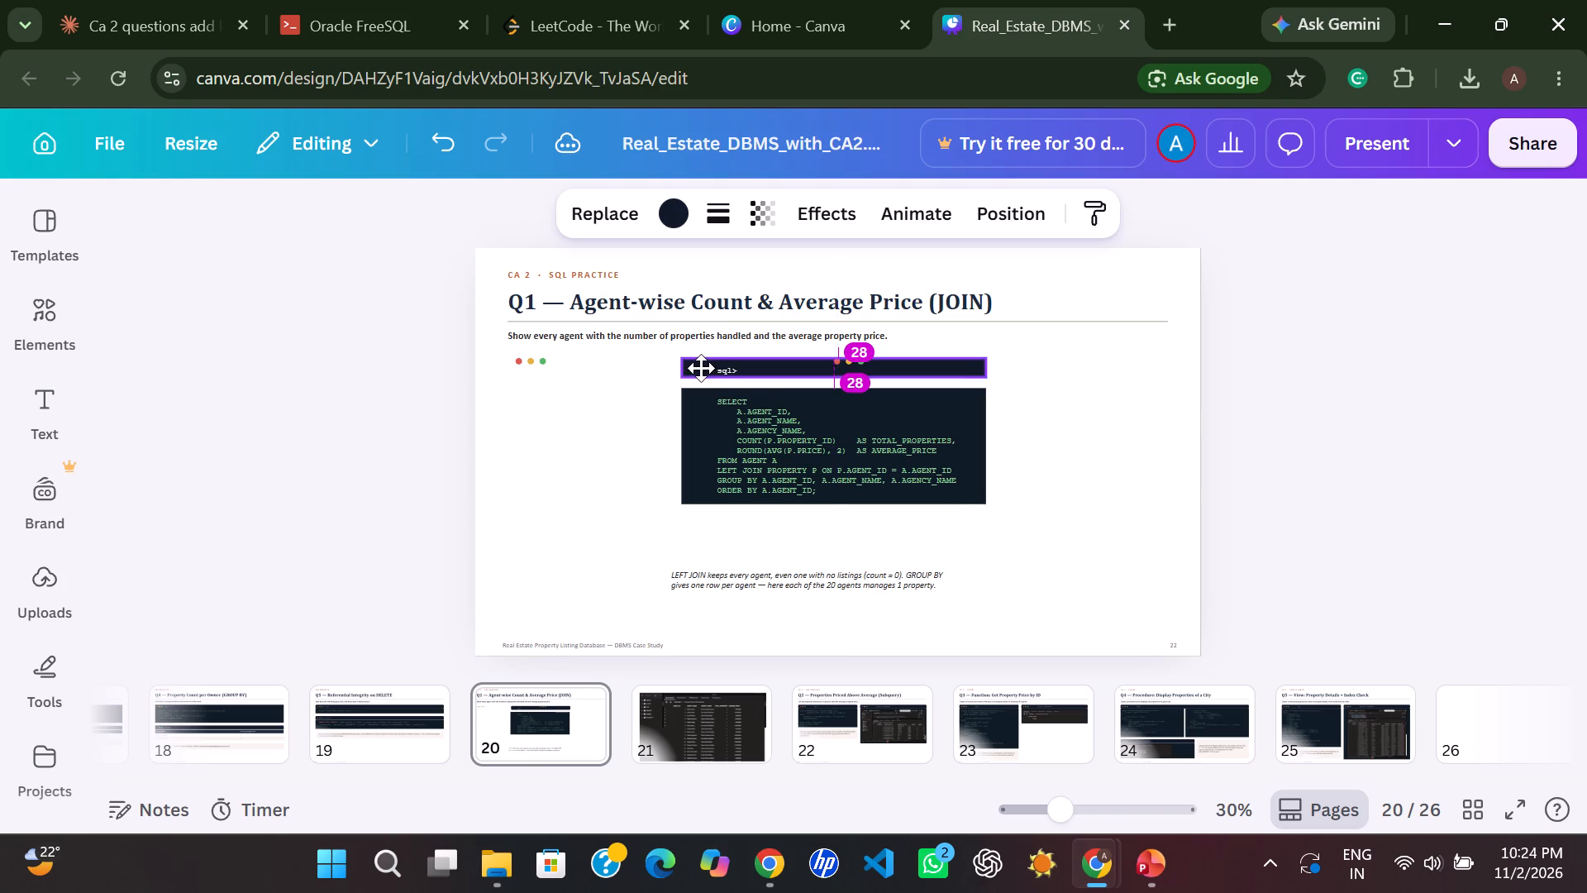
pyautogui.click(1092, 489)
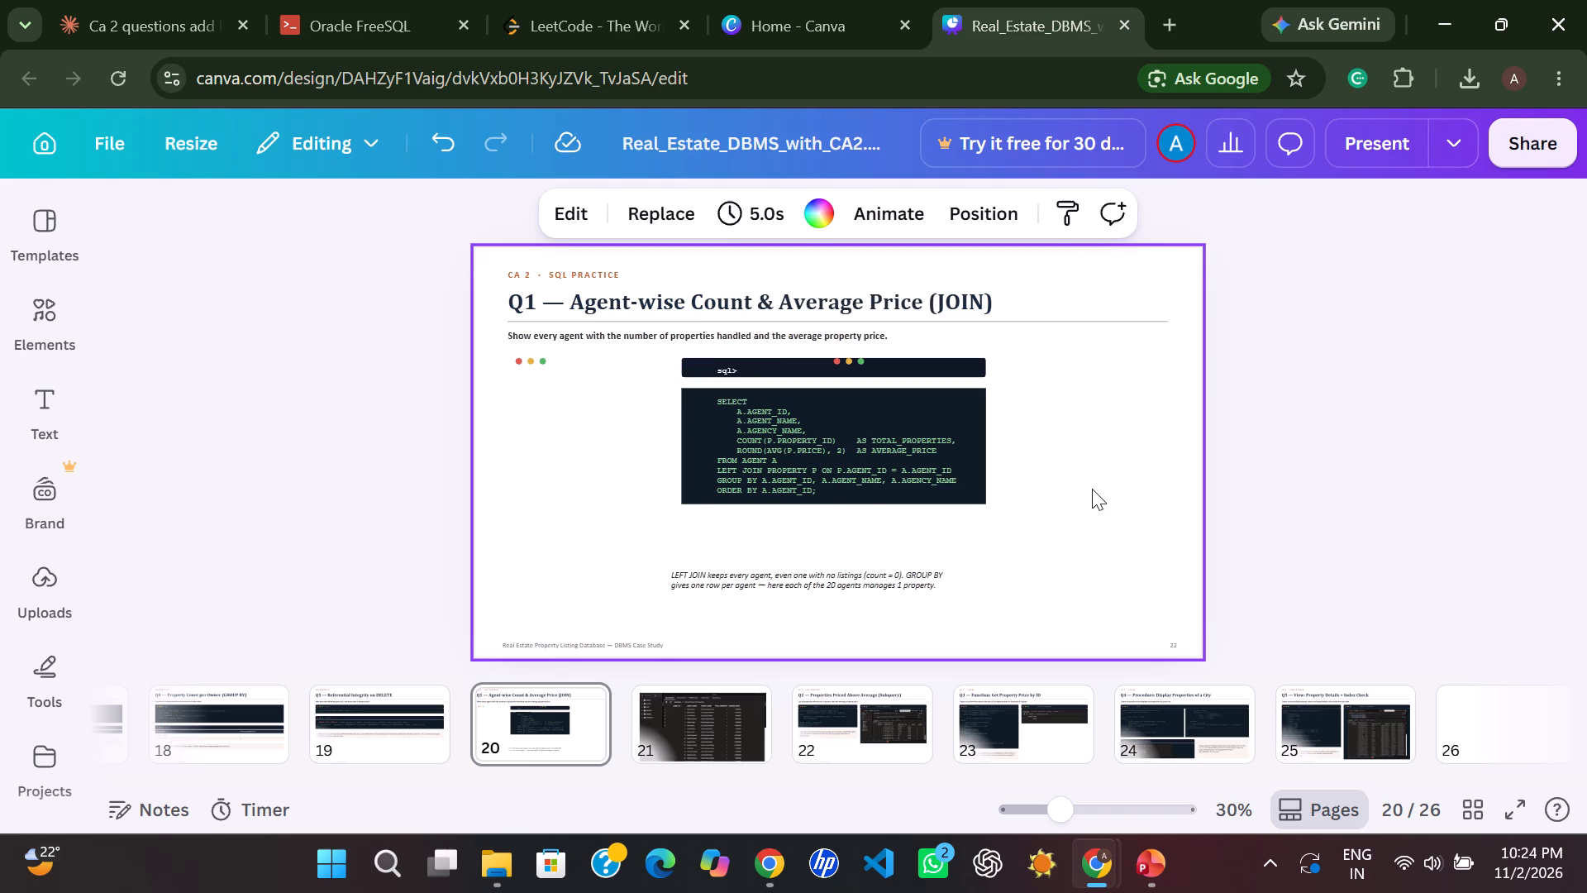
# Delete the stray yellow, red and green dots left on the white background where the header bar used to be.
pyautogui.click(864, 363)
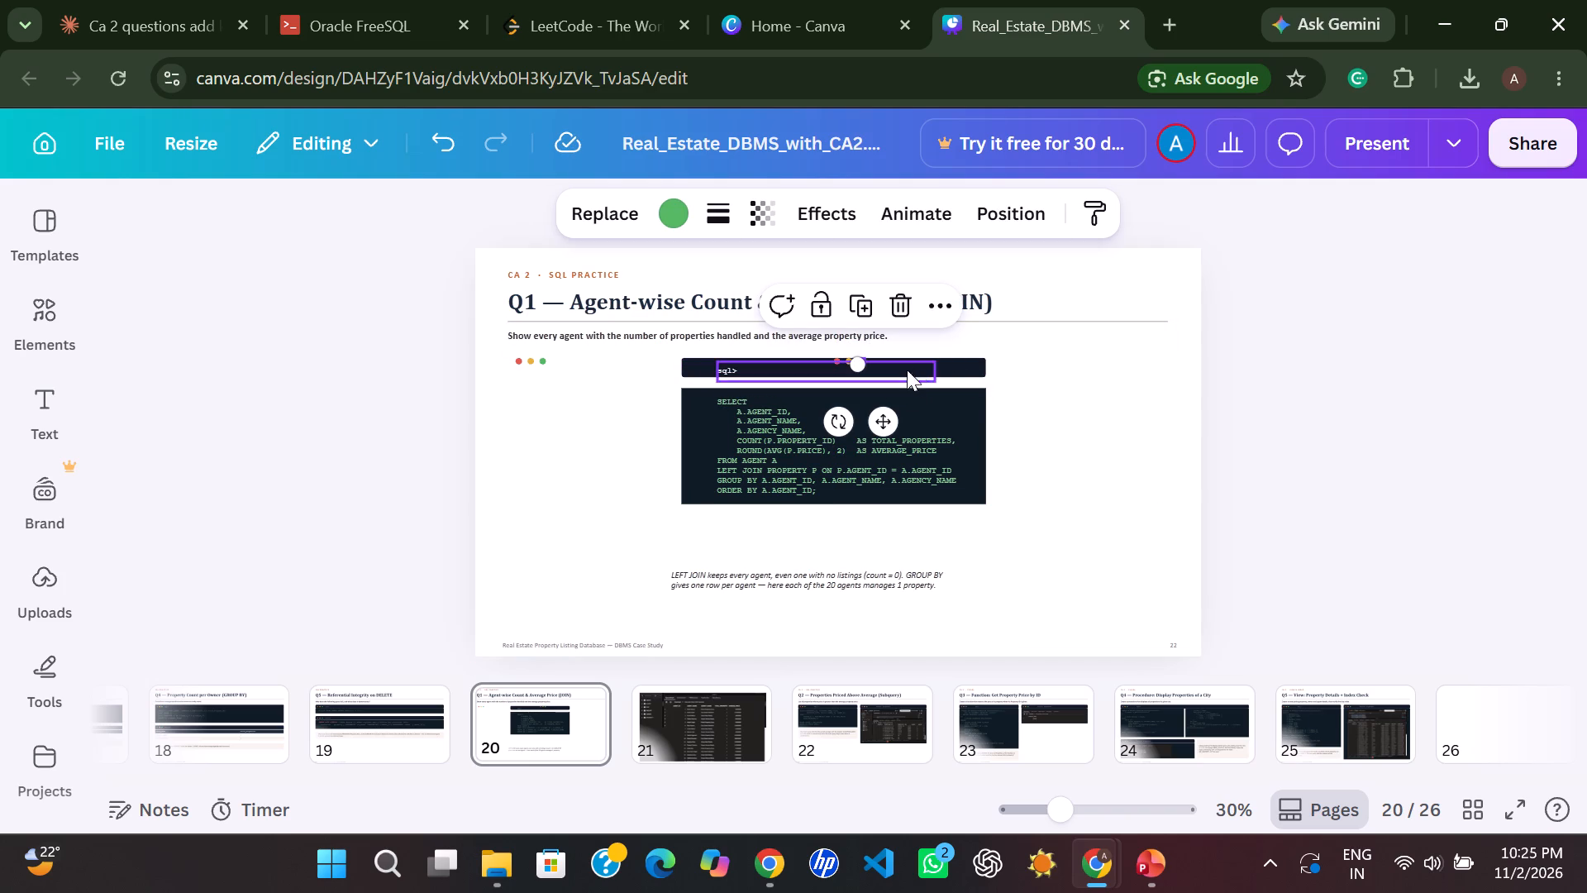
pyautogui.click(1064, 430)
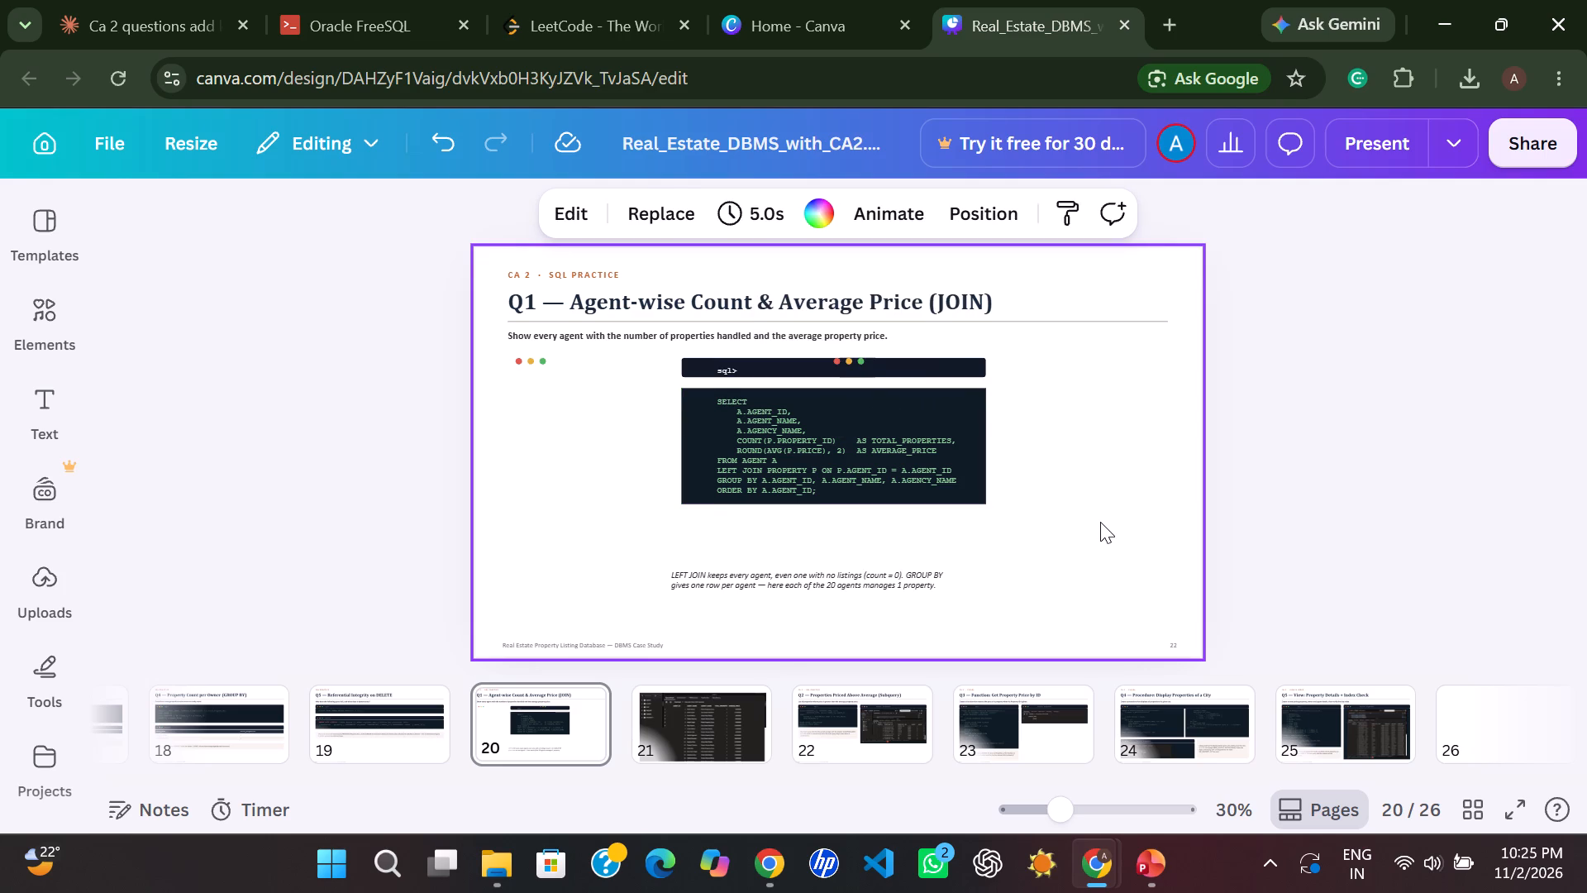
pyautogui.scroll(-1, 1100, 522)
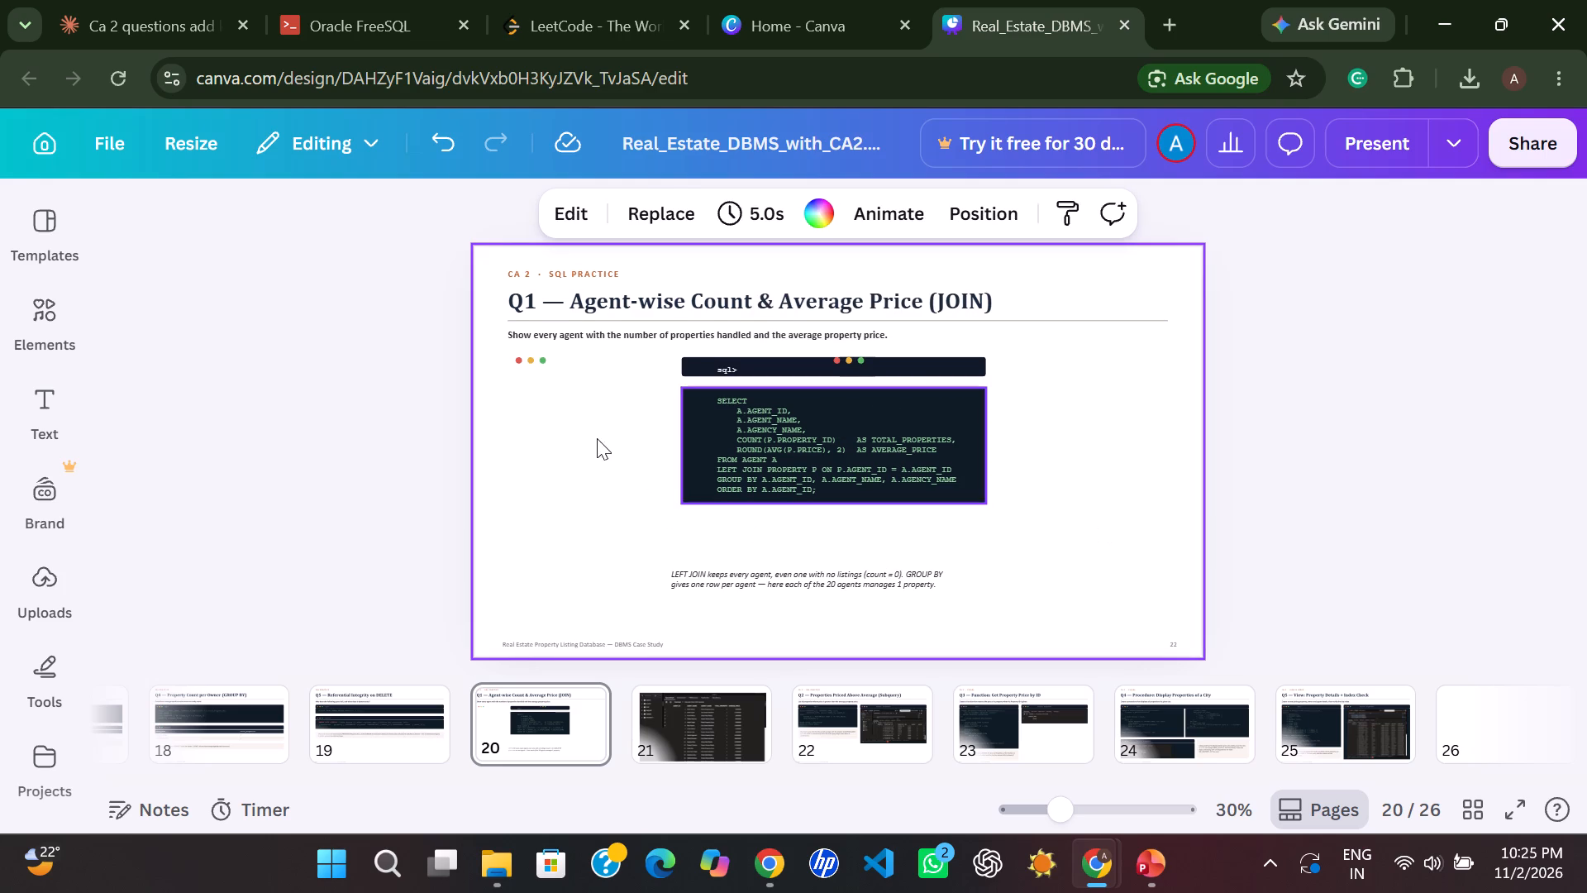
pyautogui.click(533, 356)
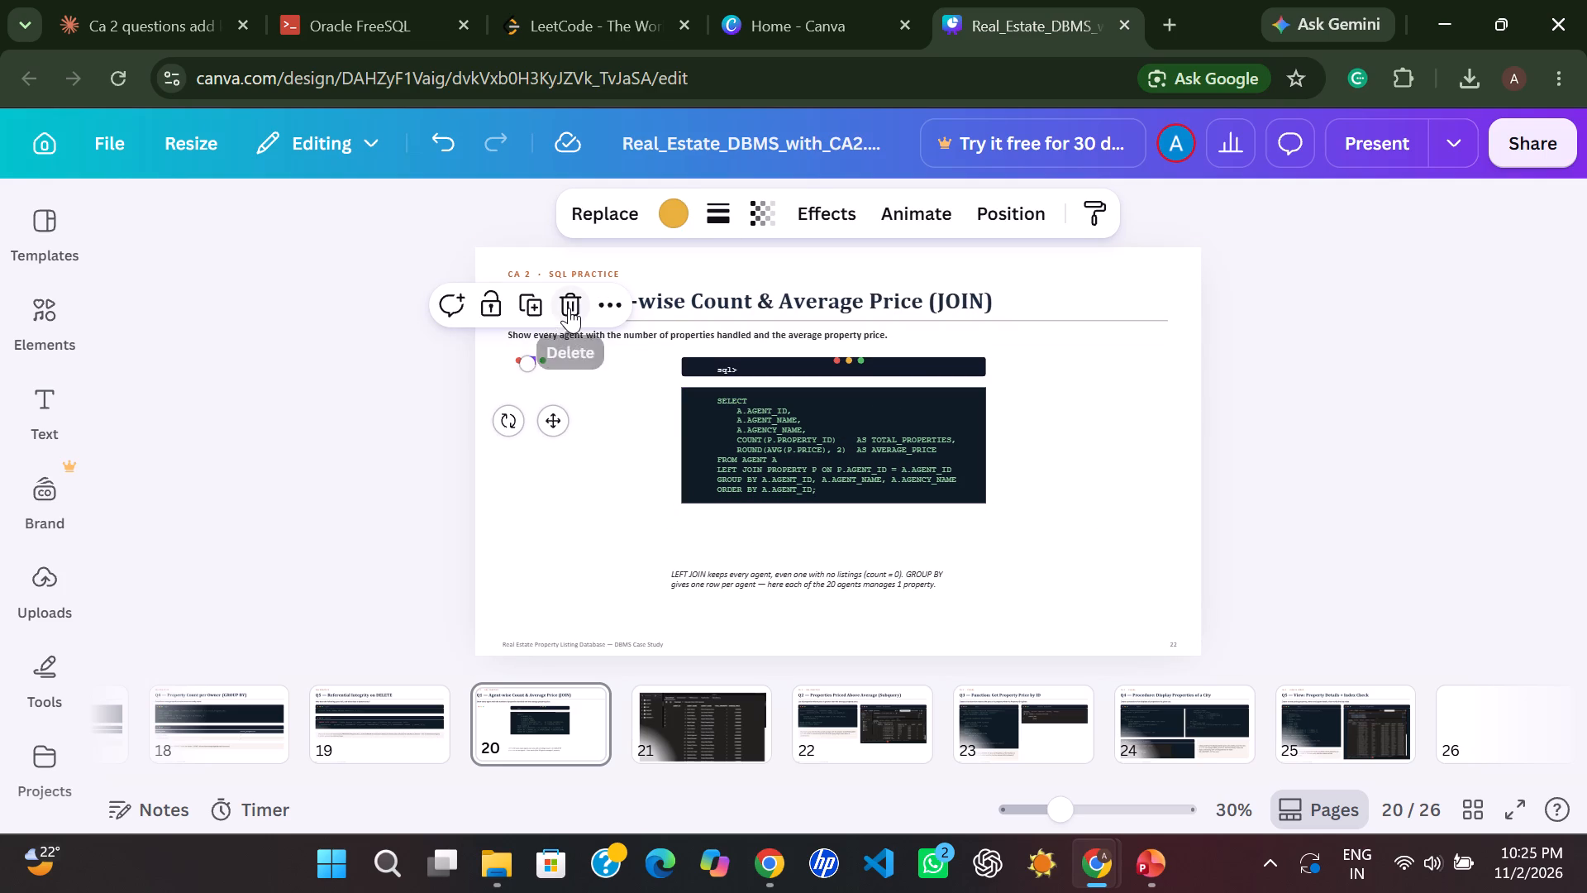
pyautogui.click(569, 308)
pyautogui.click(517, 359)
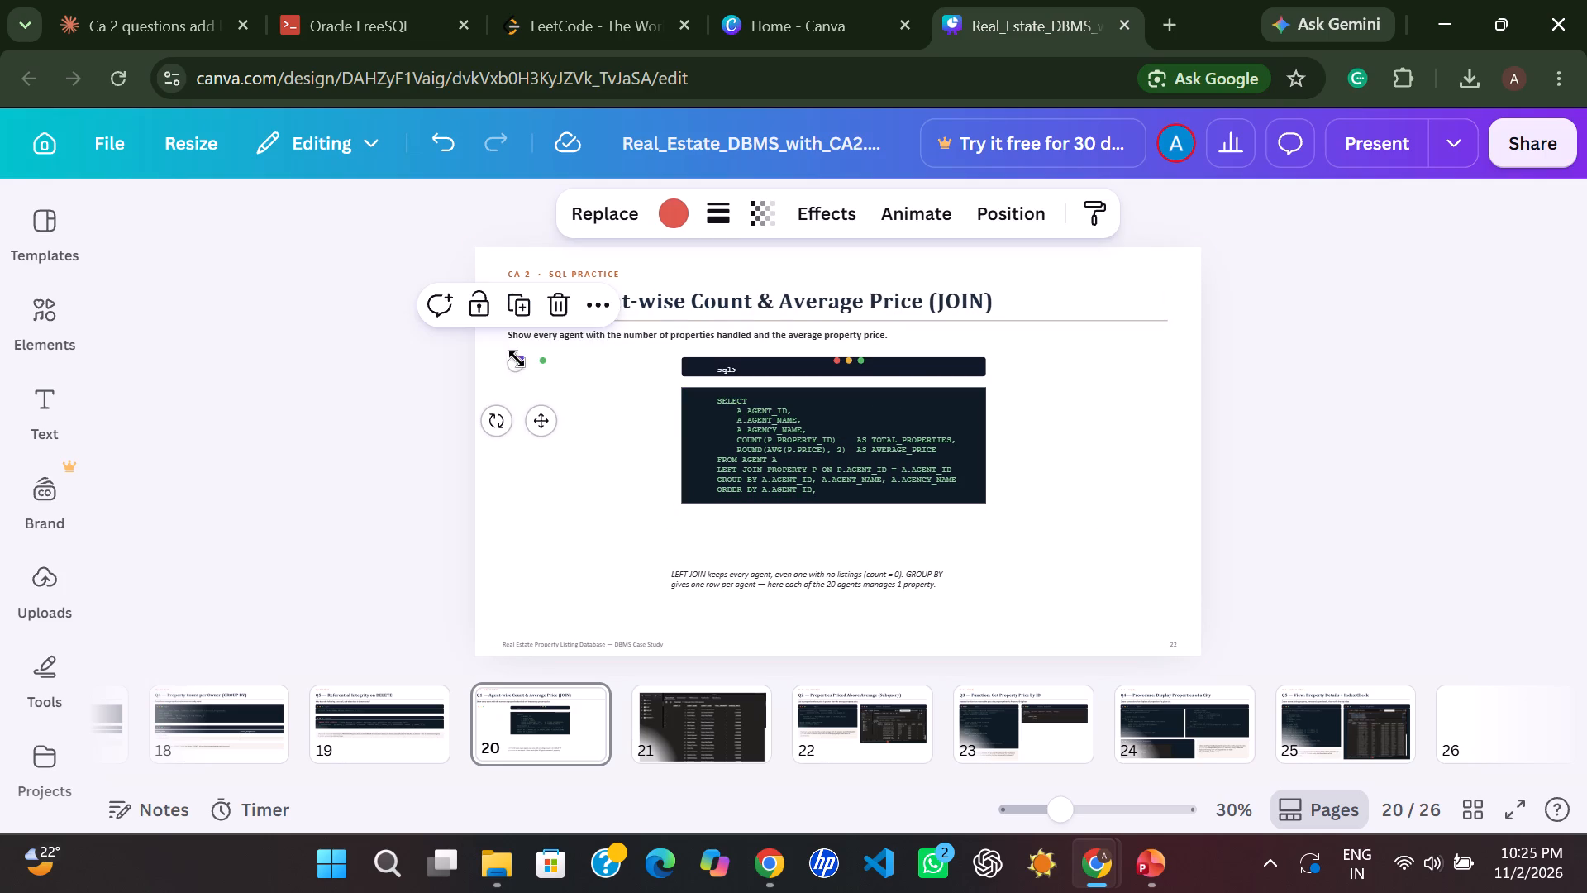
pyautogui.click(569, 304)
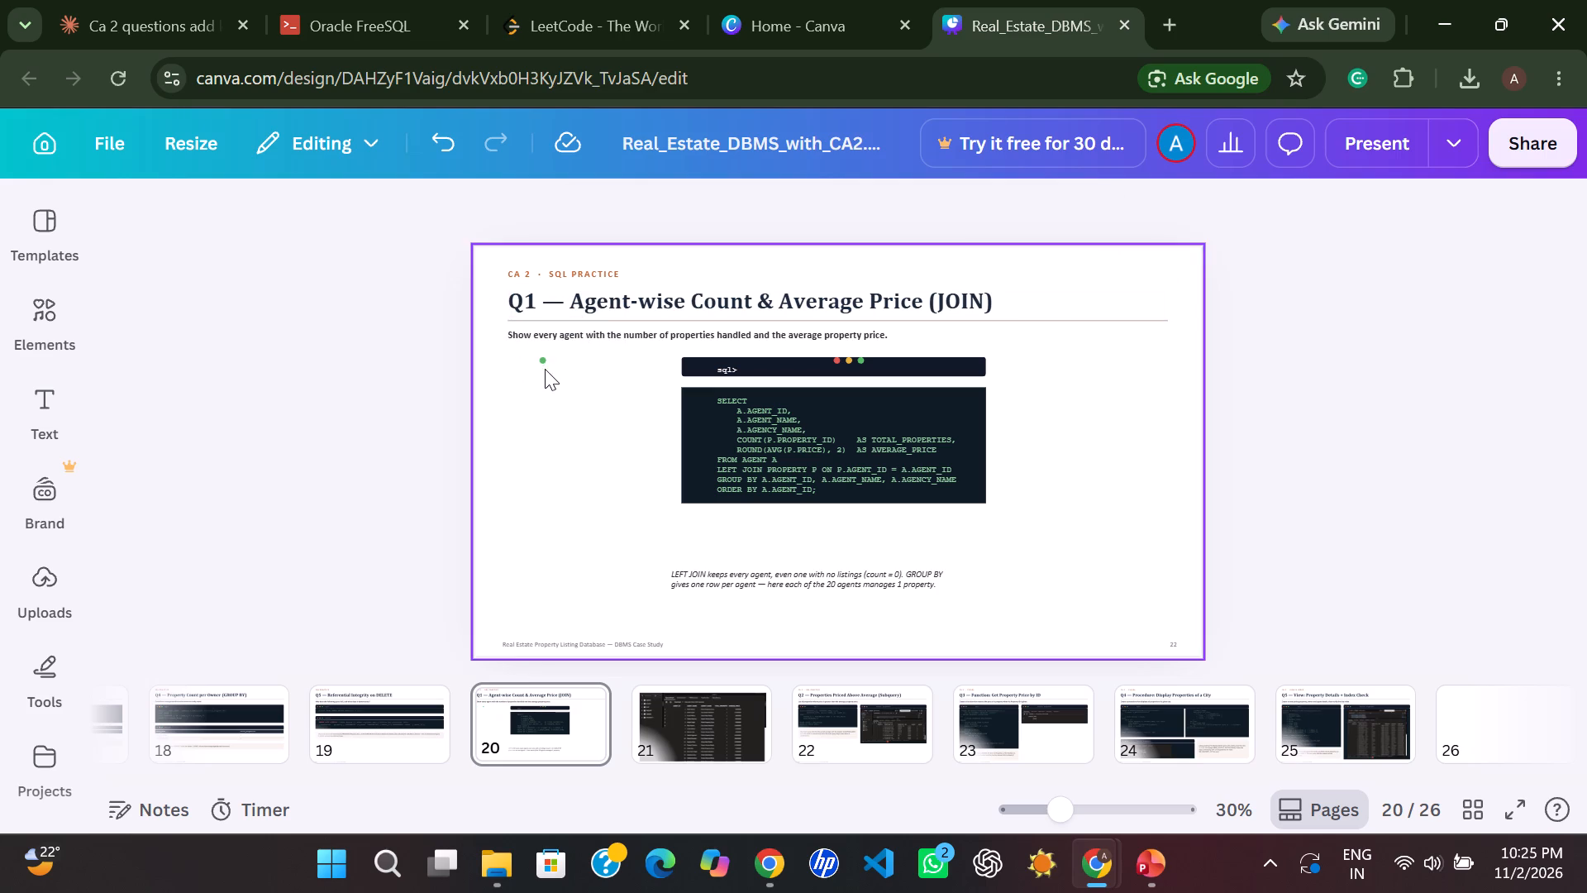
pyautogui.click(545, 361)
pyautogui.click(584, 288)
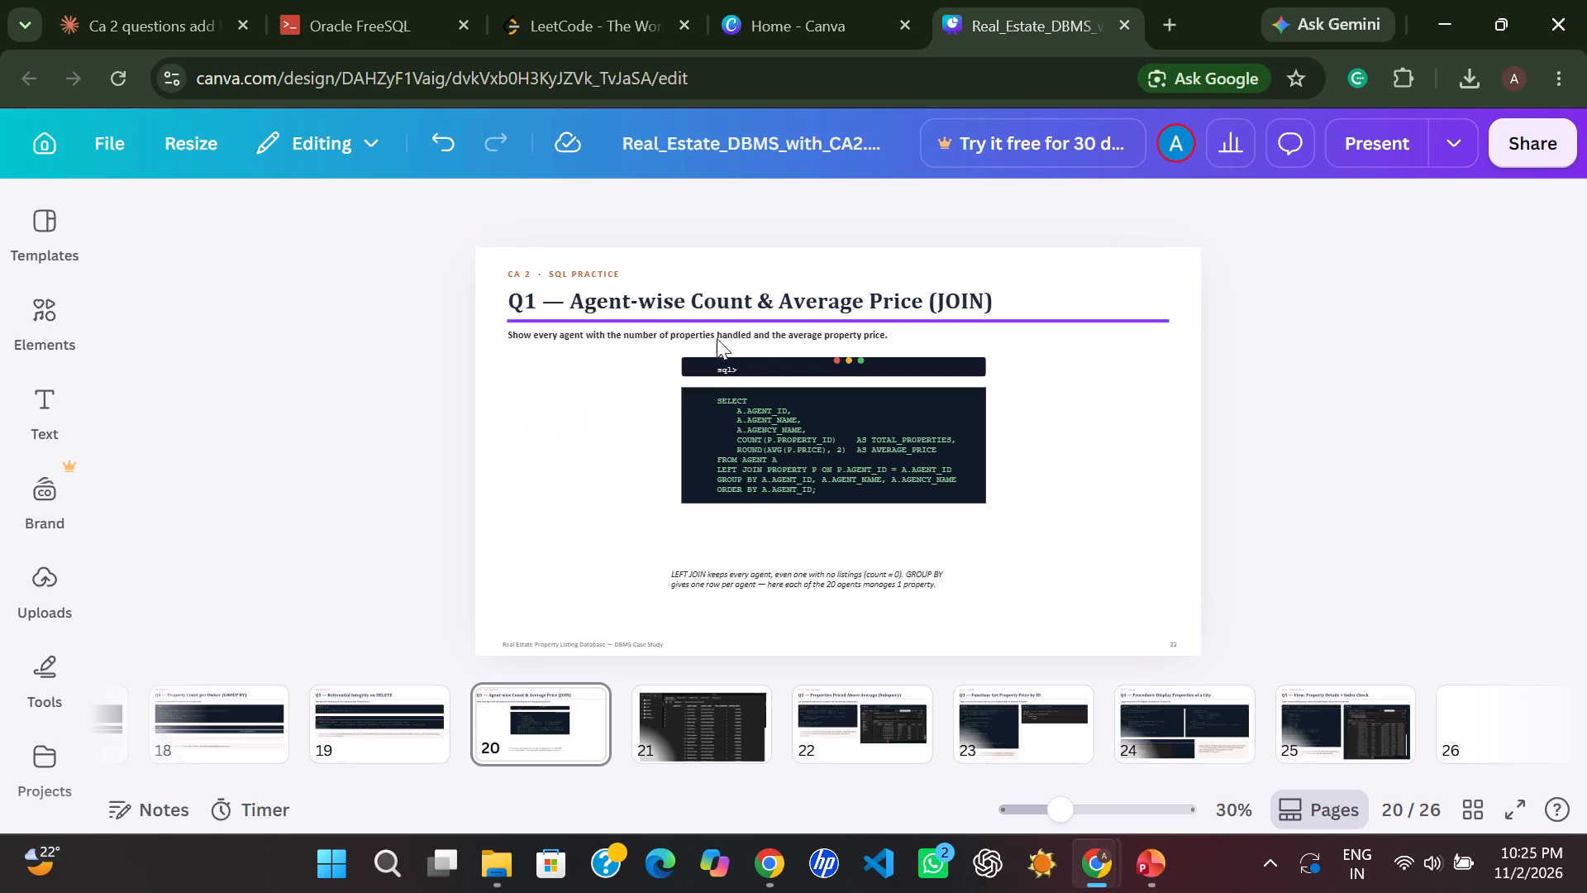
# Delete the red, yellow and green dots overlapping the sql> header bar on page 20.
pyautogui.click(836, 359)
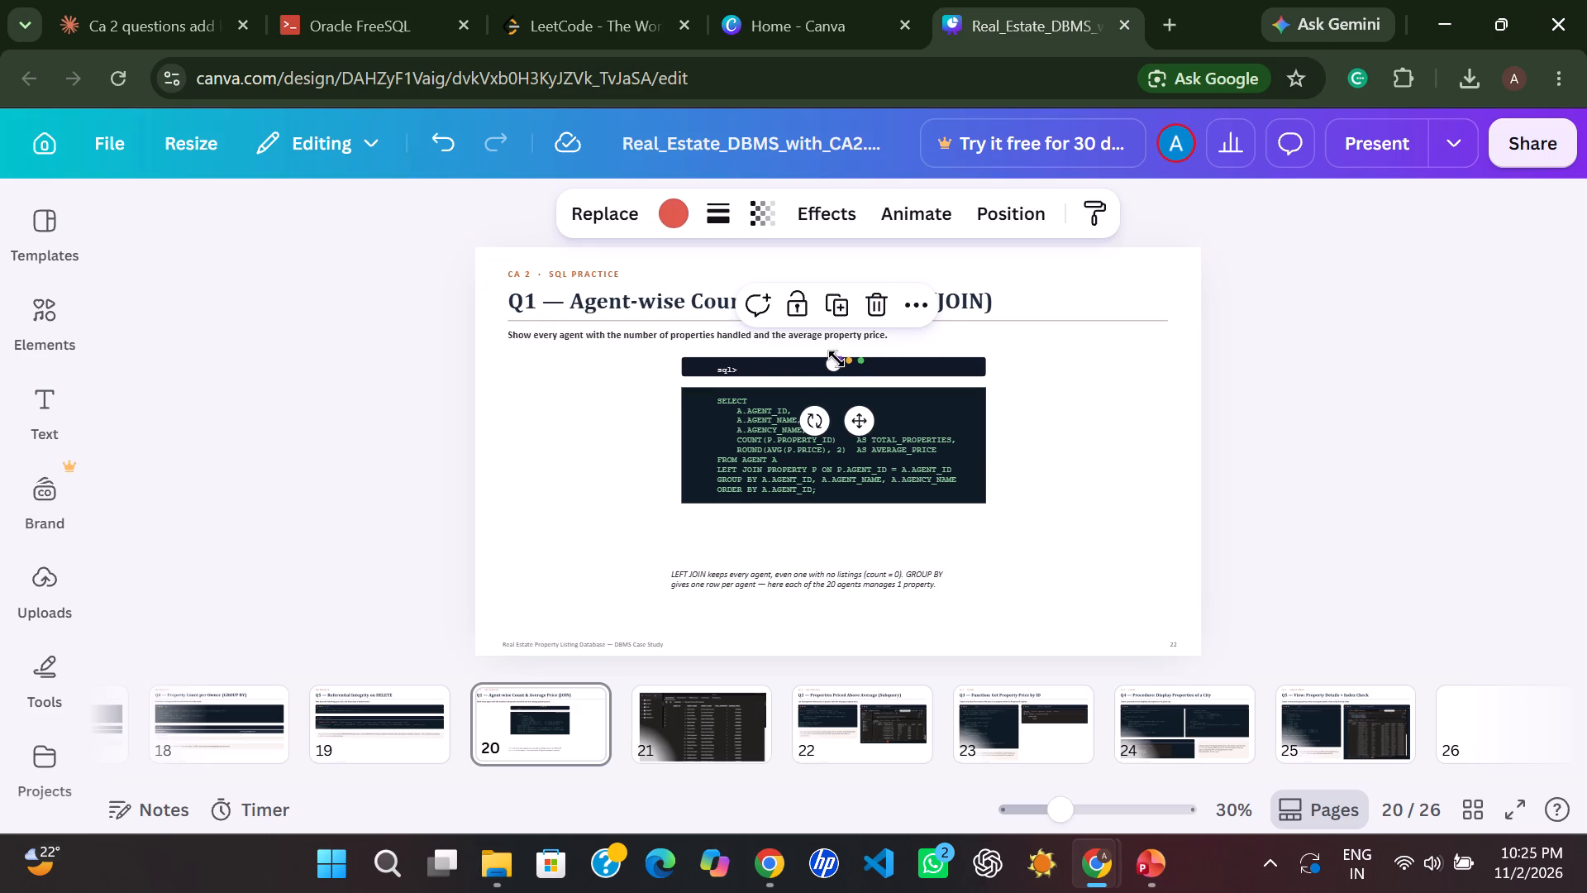
pyautogui.click(884, 312)
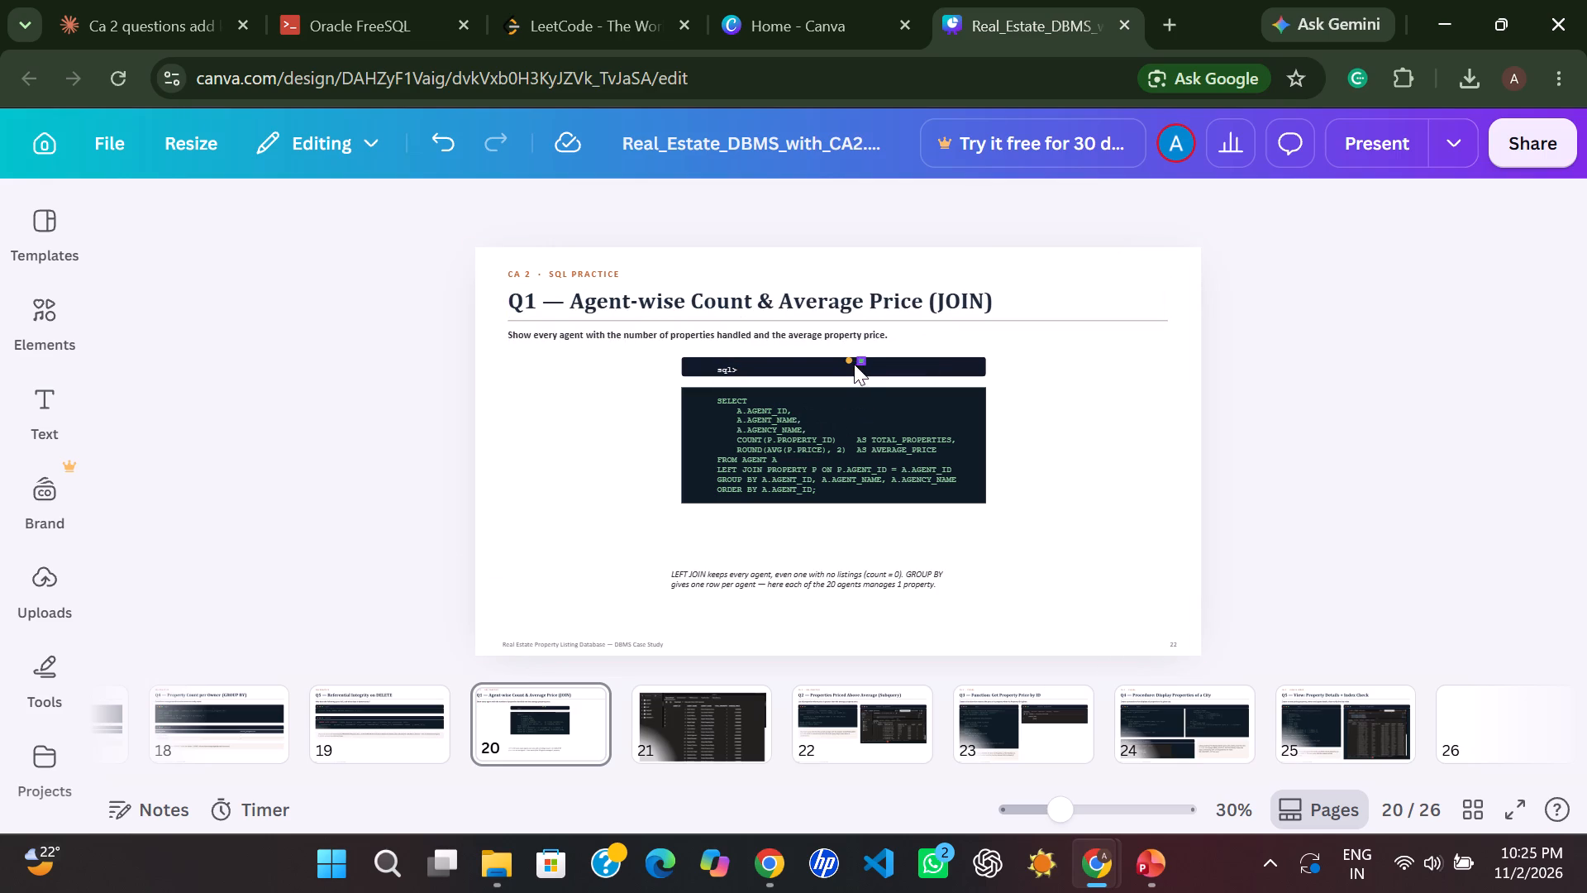
pyautogui.click(851, 356)
pyautogui.click(889, 301)
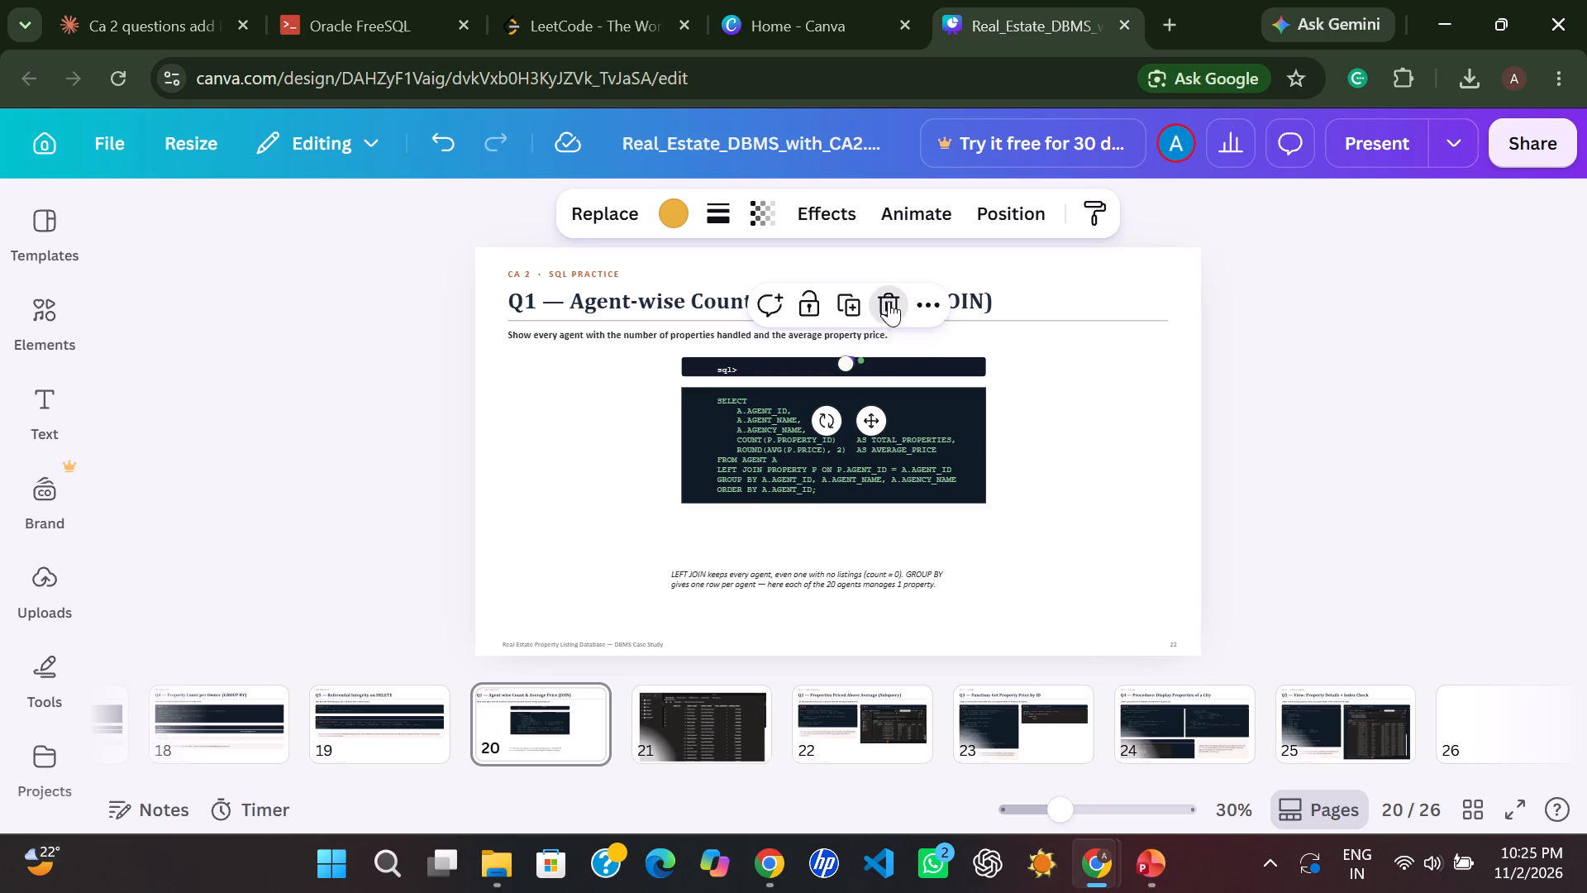
pyautogui.click(860, 362)
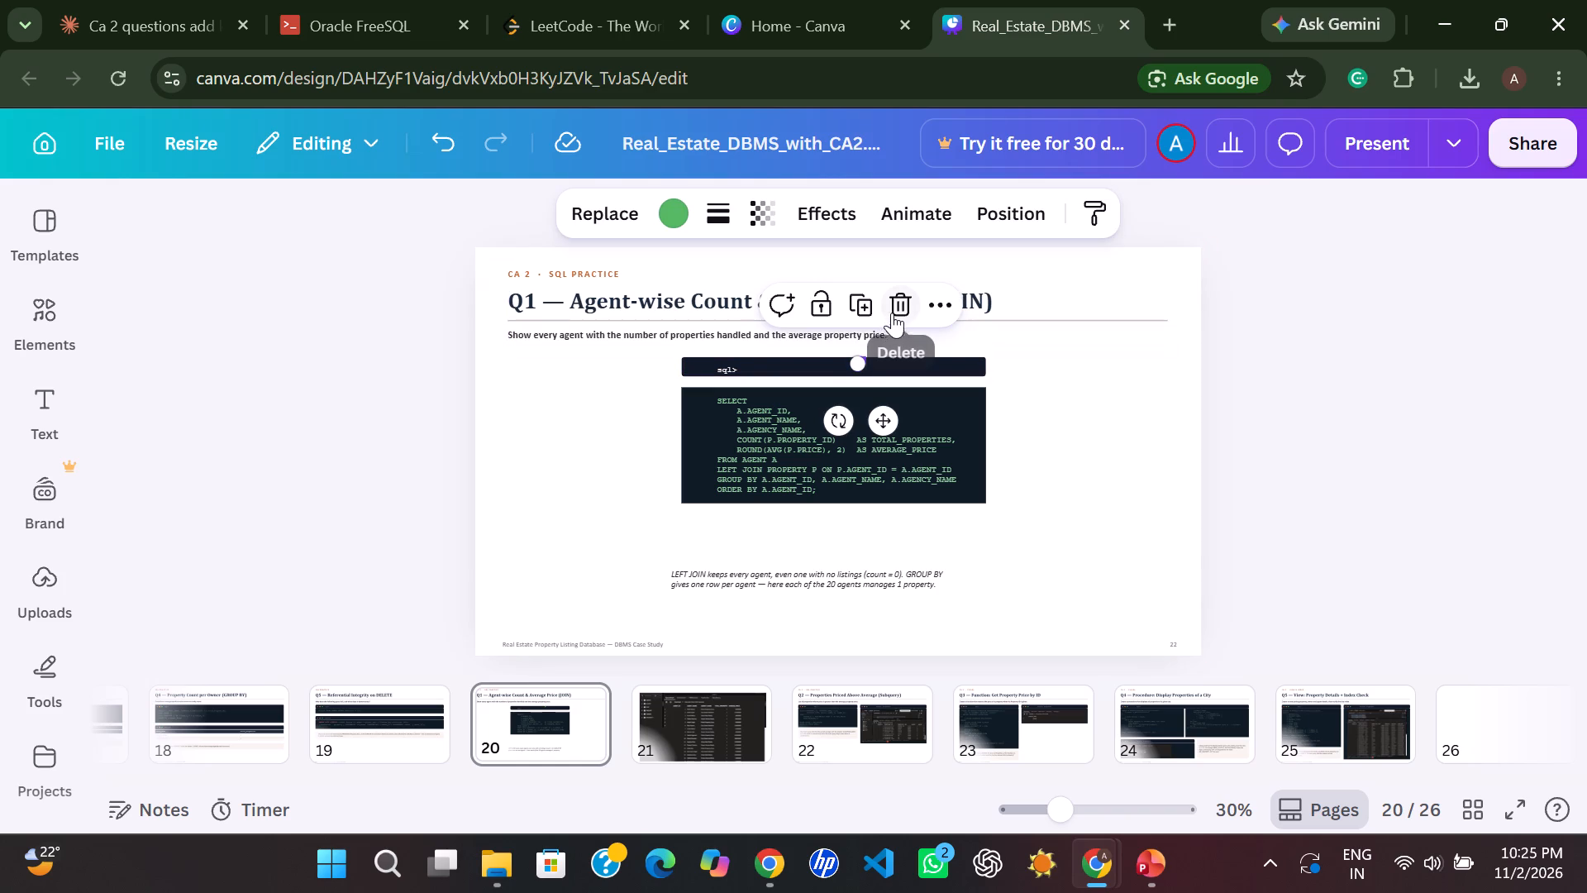
pyautogui.click(899, 305)
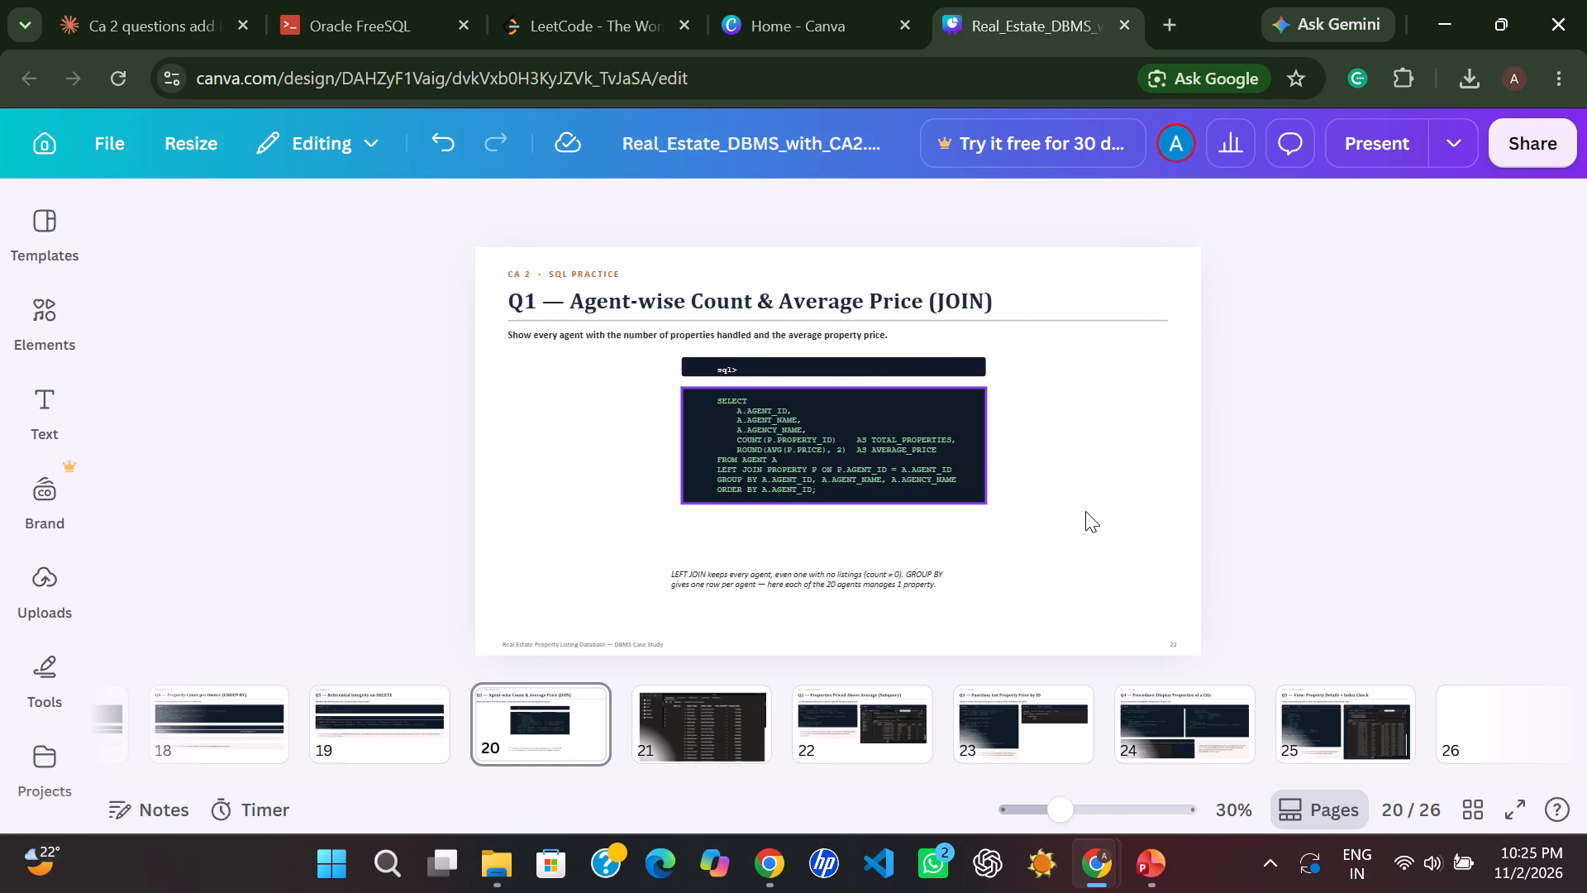
# Add a blank page directly after page 22, the Q2 Properties Priced Above Average slide.
pyautogui.click(730, 746)
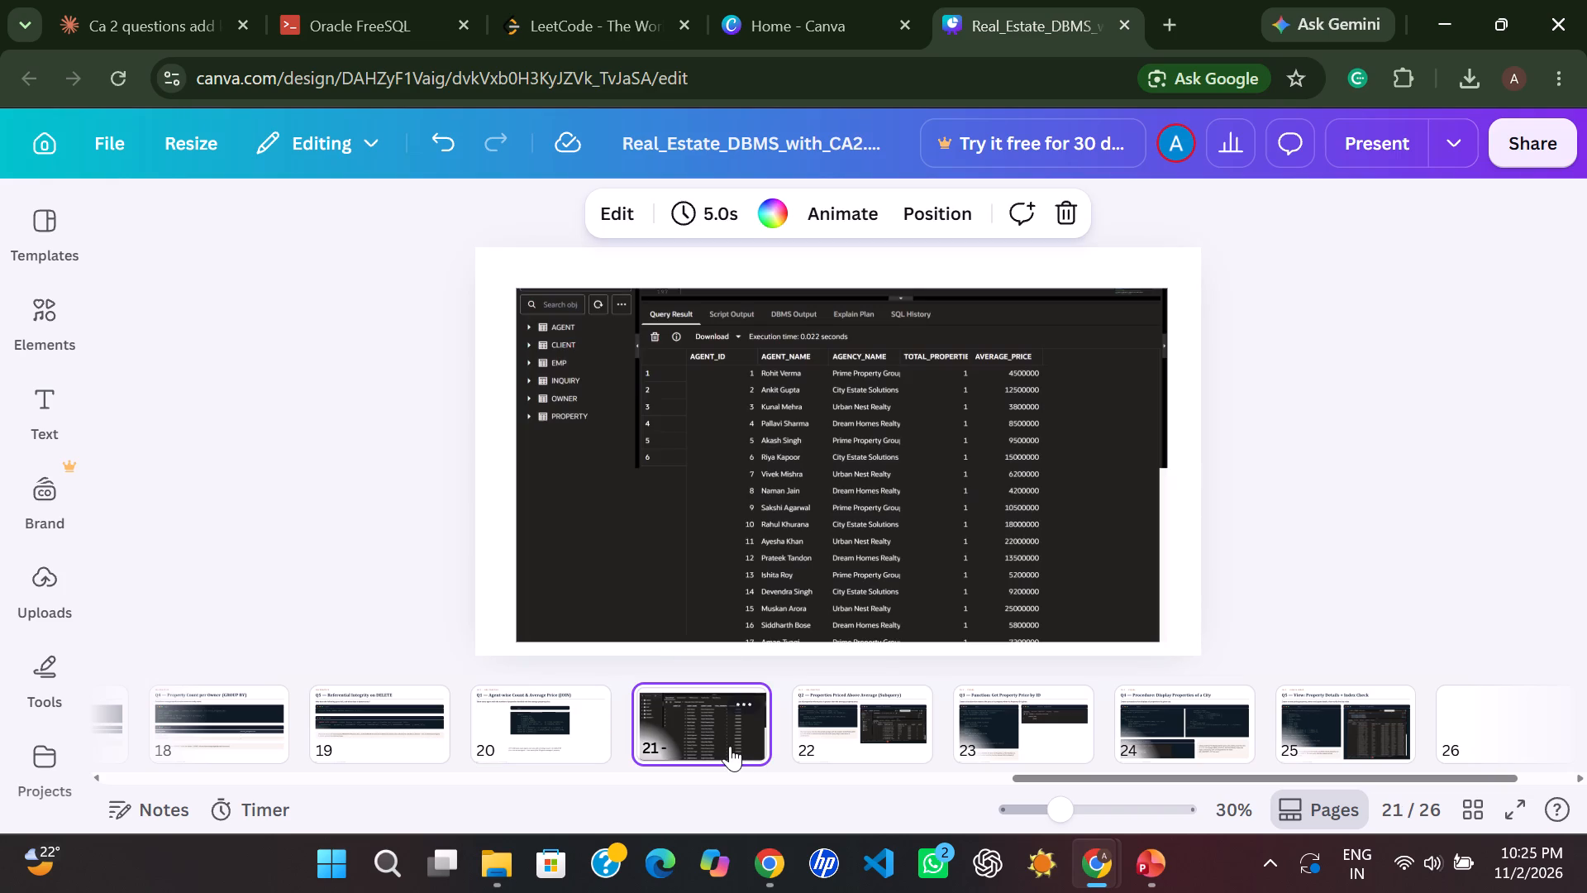
pyautogui.click(821, 736)
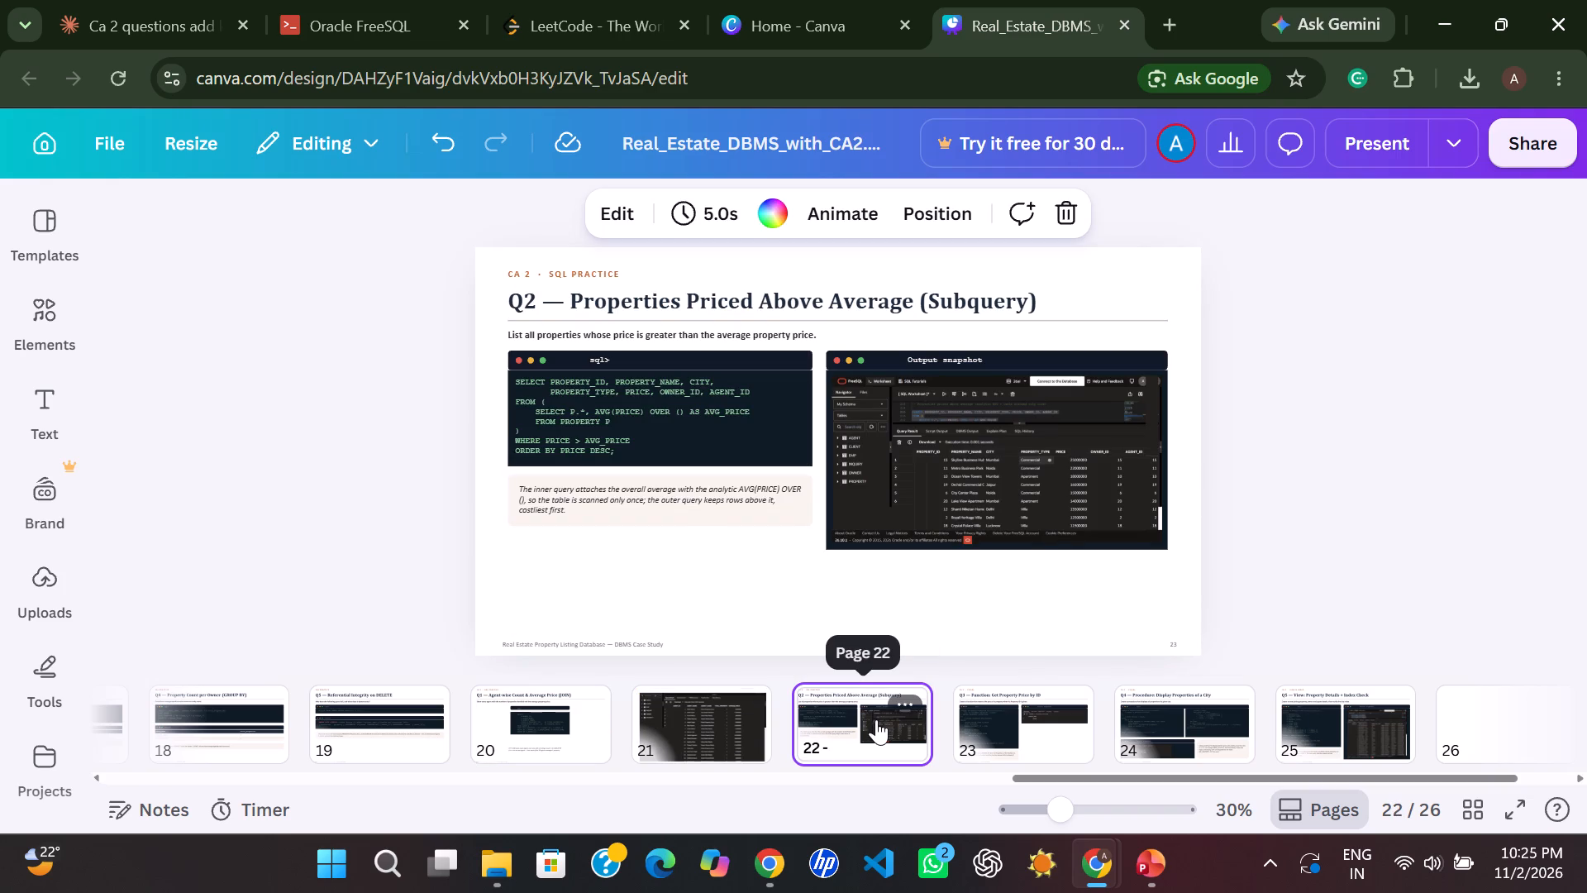
pyautogui.rightClick(903, 704)
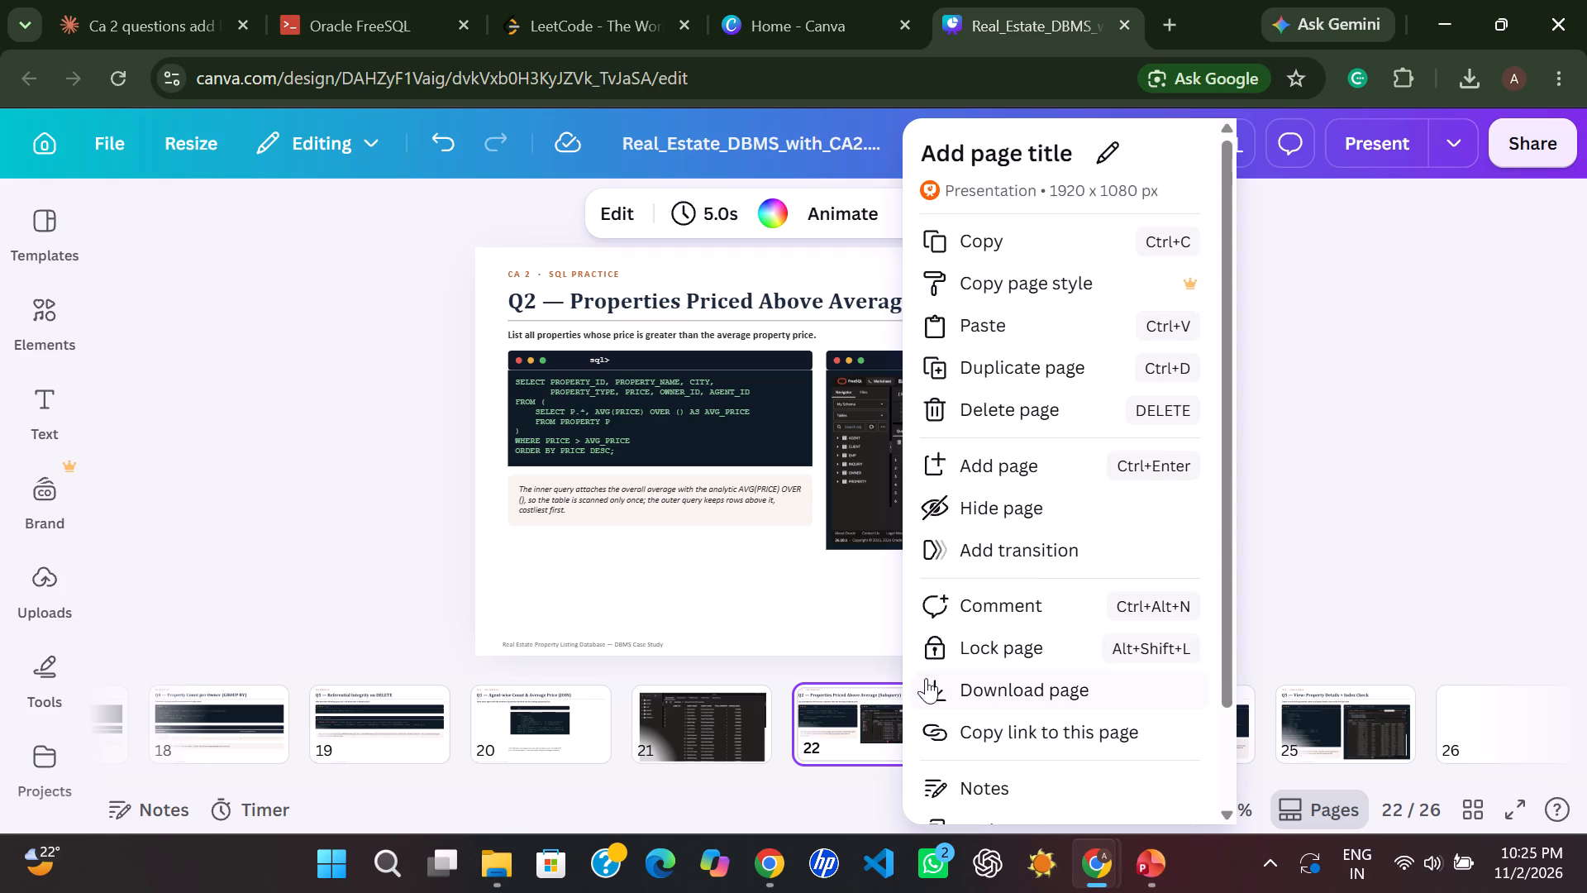
pyautogui.click(1096, 471)
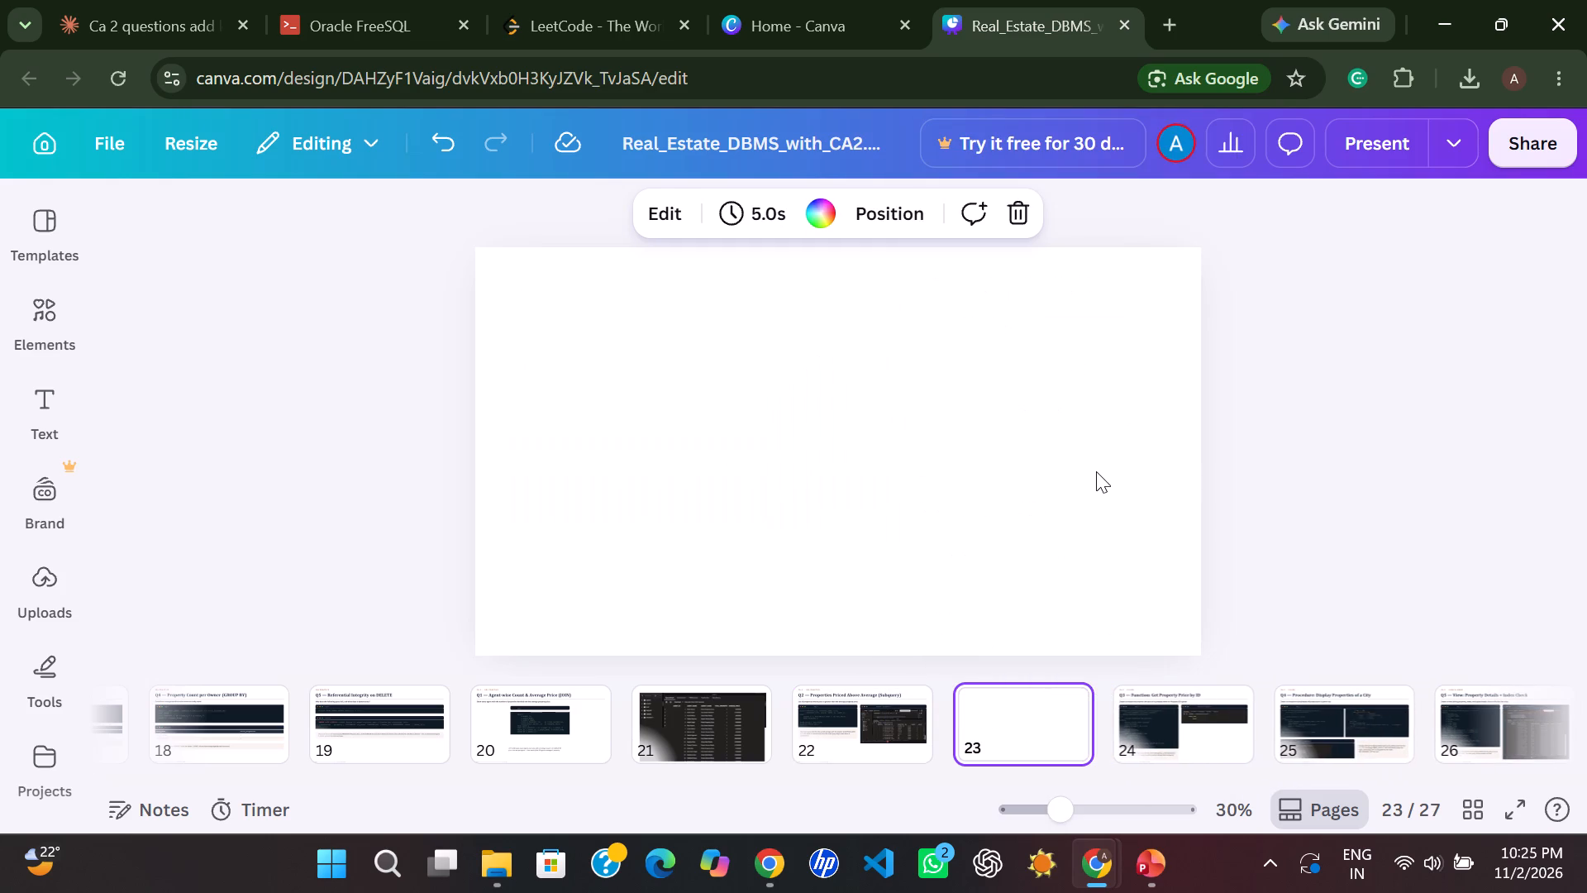
# Copy the Q2 output screenshot from page 22 and paste it onto the blank page 23.
pyautogui.click(843, 725)
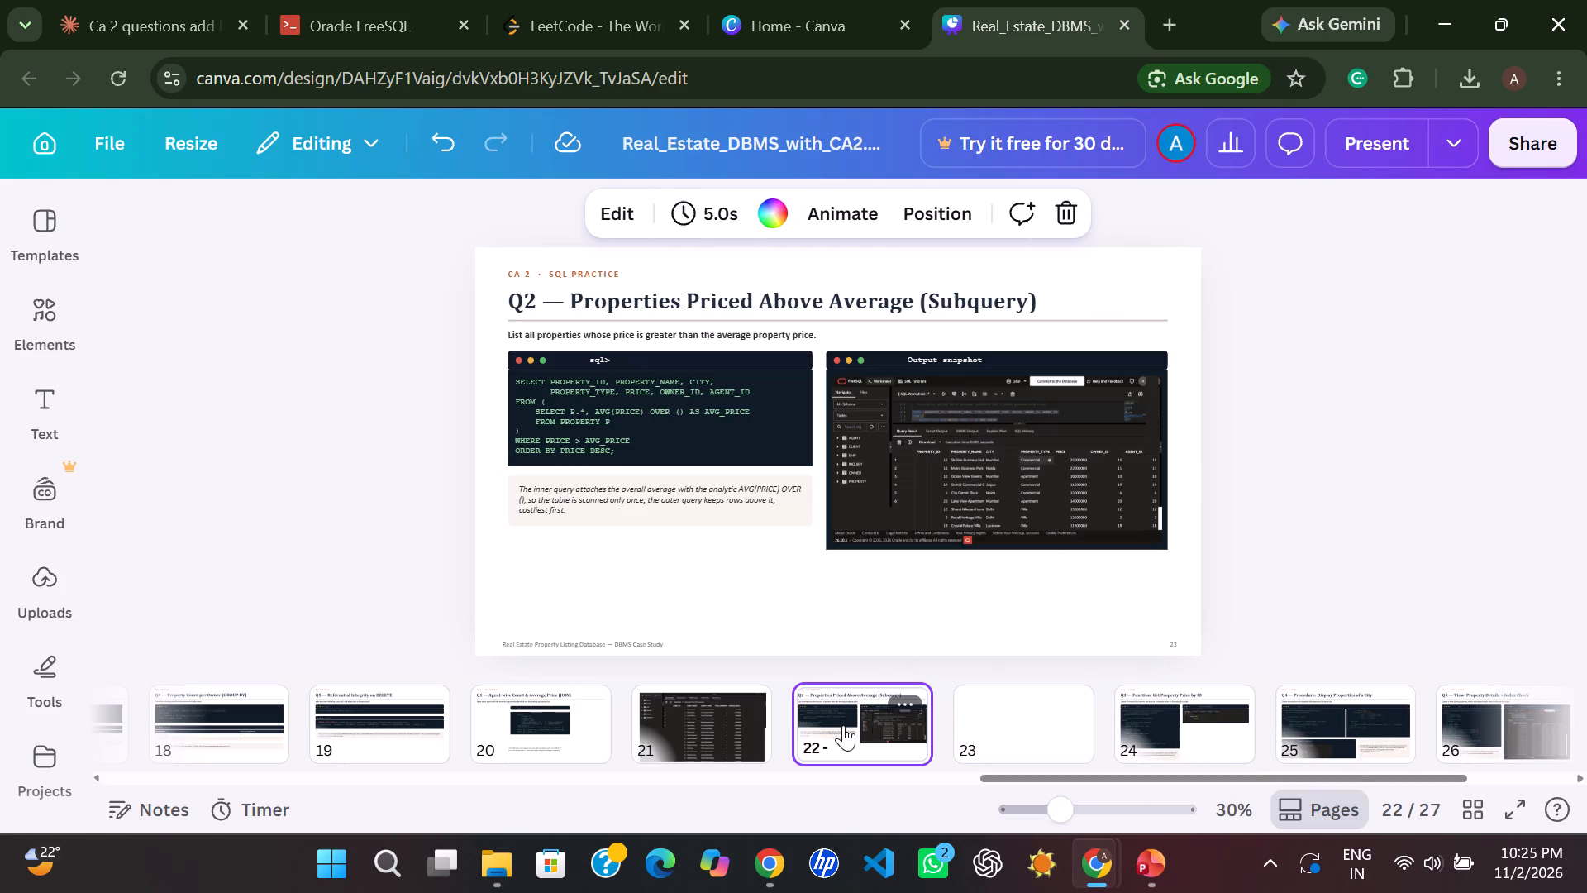
pyautogui.click(1010, 449)
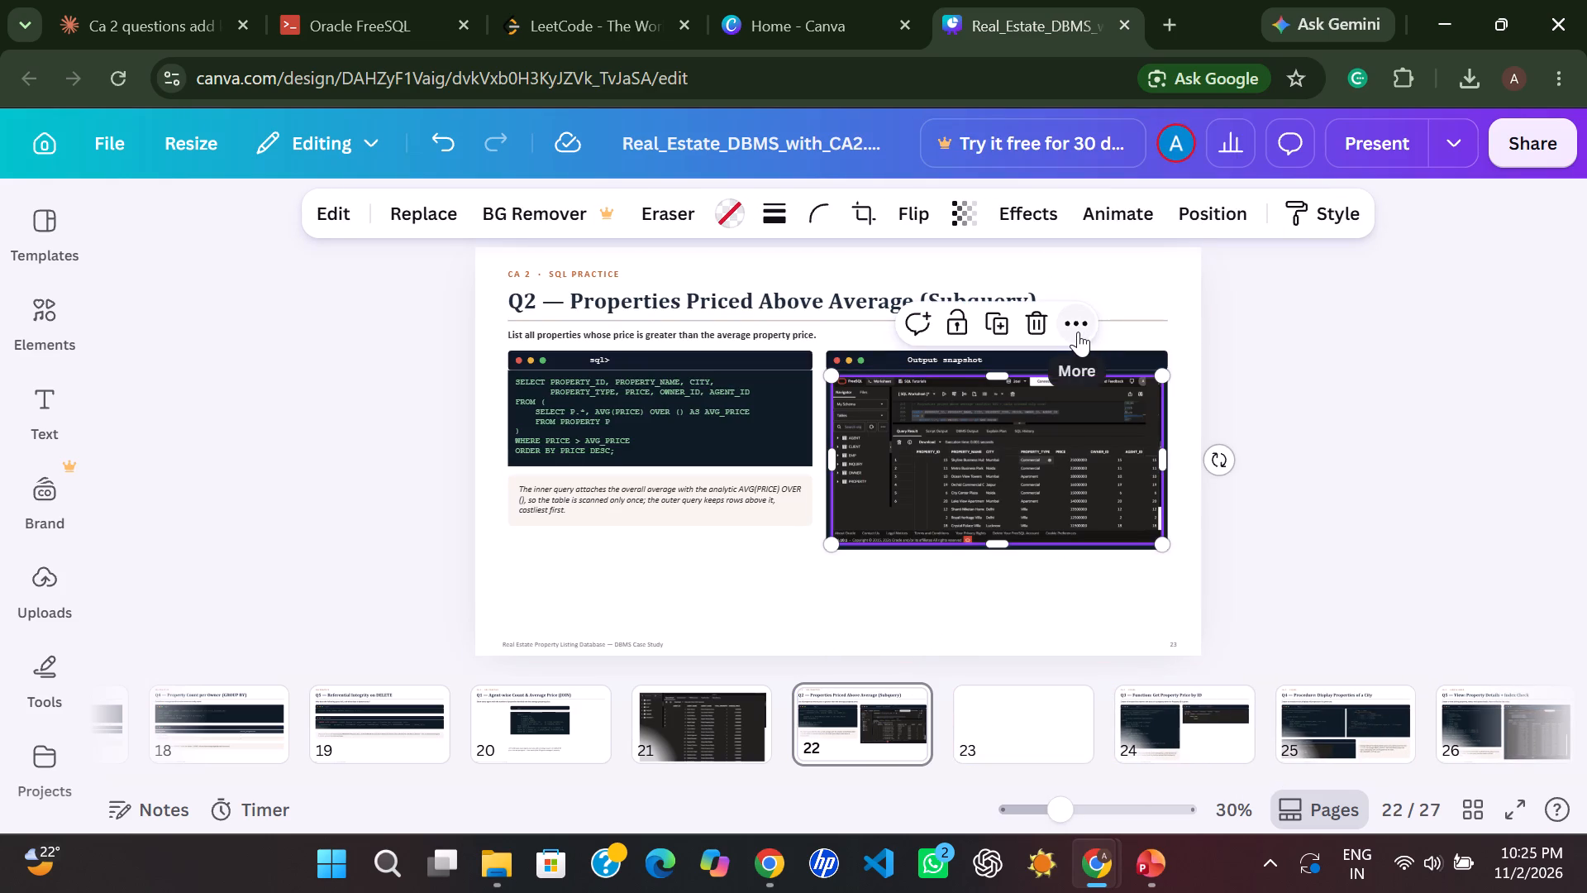
pyautogui.click(1078, 332)
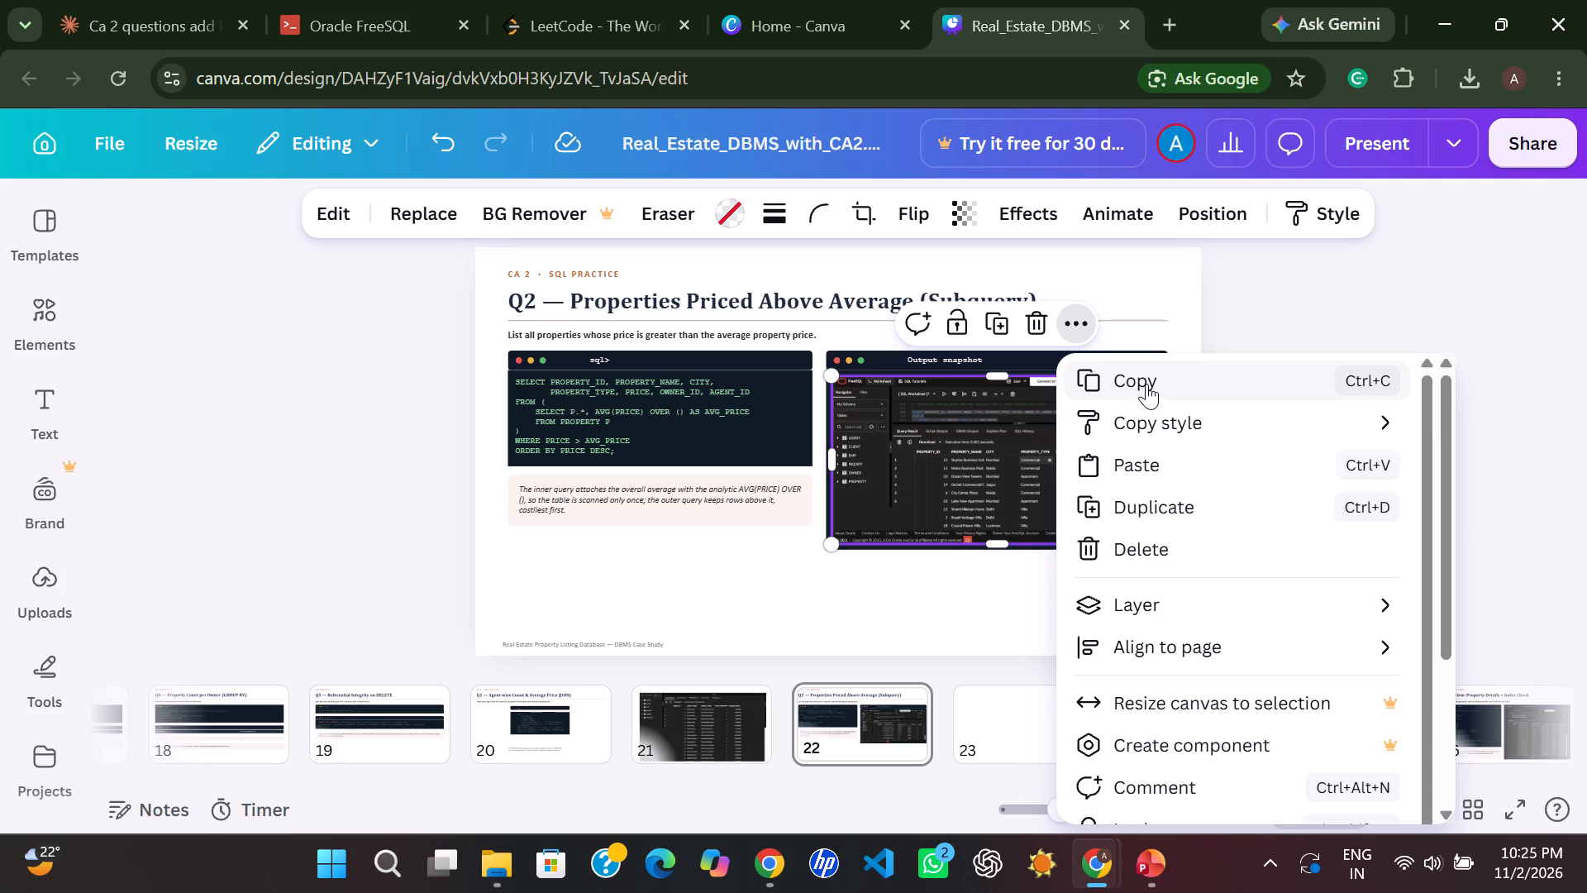
pyautogui.click(1146, 384)
pyautogui.click(979, 689)
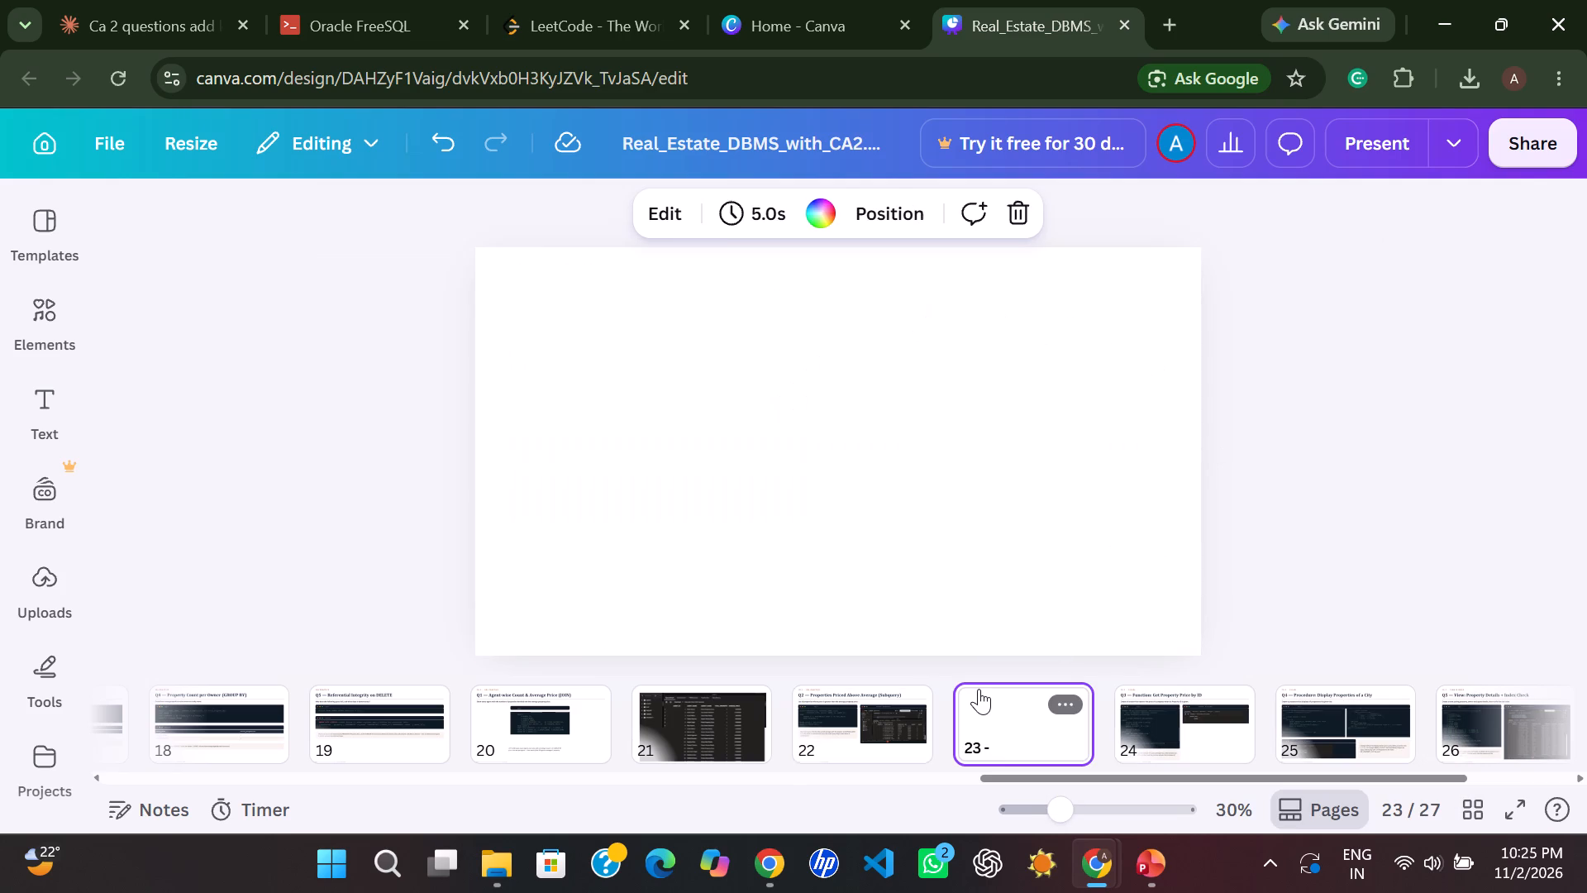
pyautogui.hotkey('ctrl', 'v')
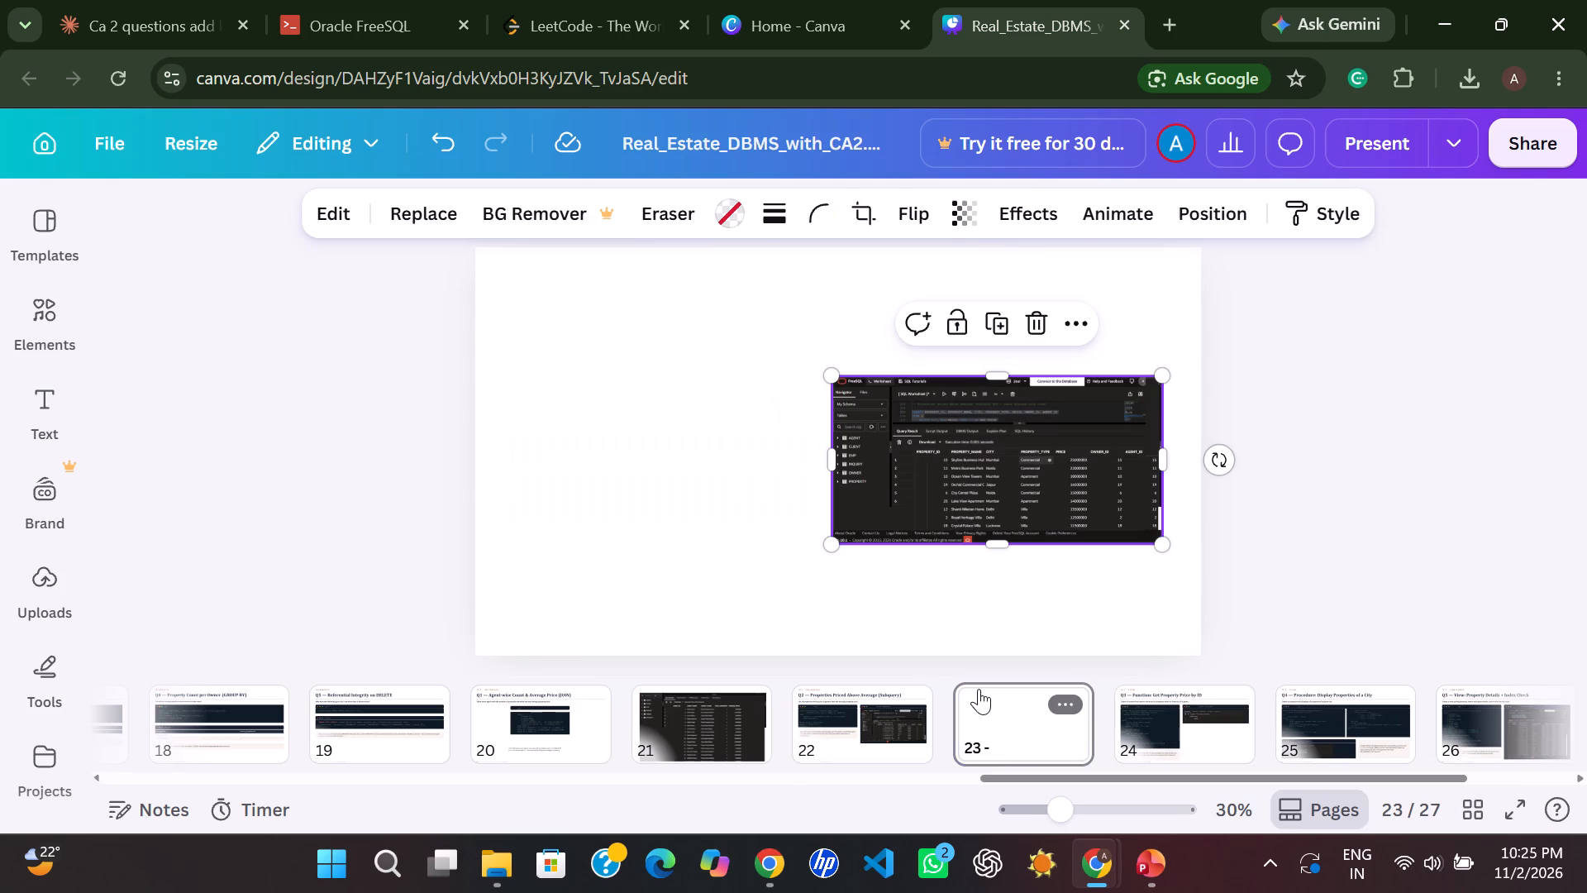
# Enlarge the Q2 output screenshot on page 23 in height and width and place it centrally across the page.
pyautogui.click(979, 689)
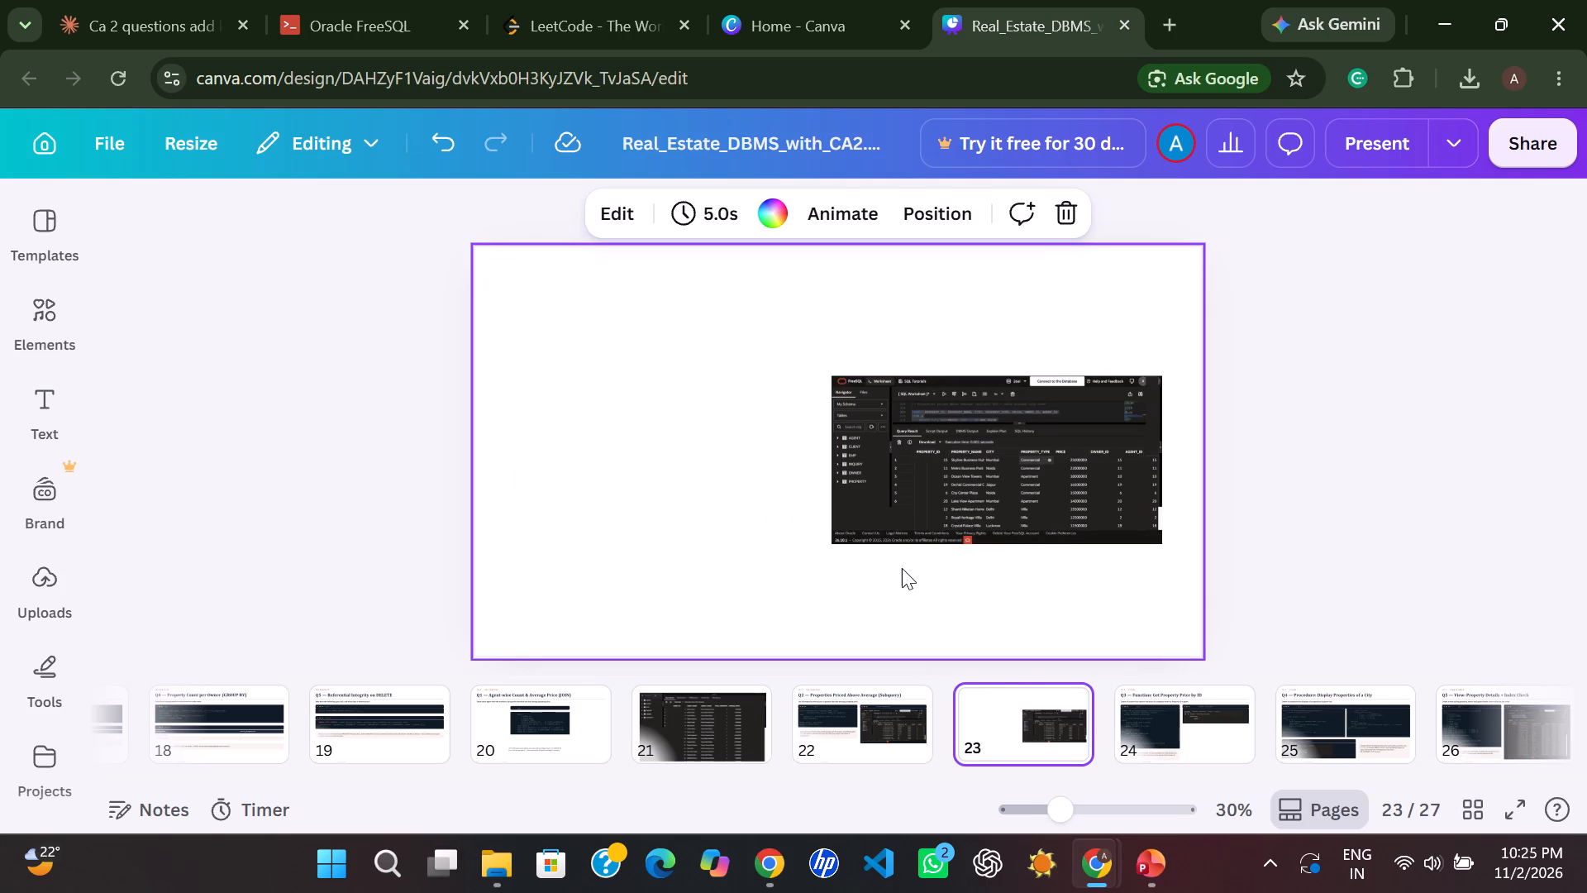
pyautogui.click(831, 466)
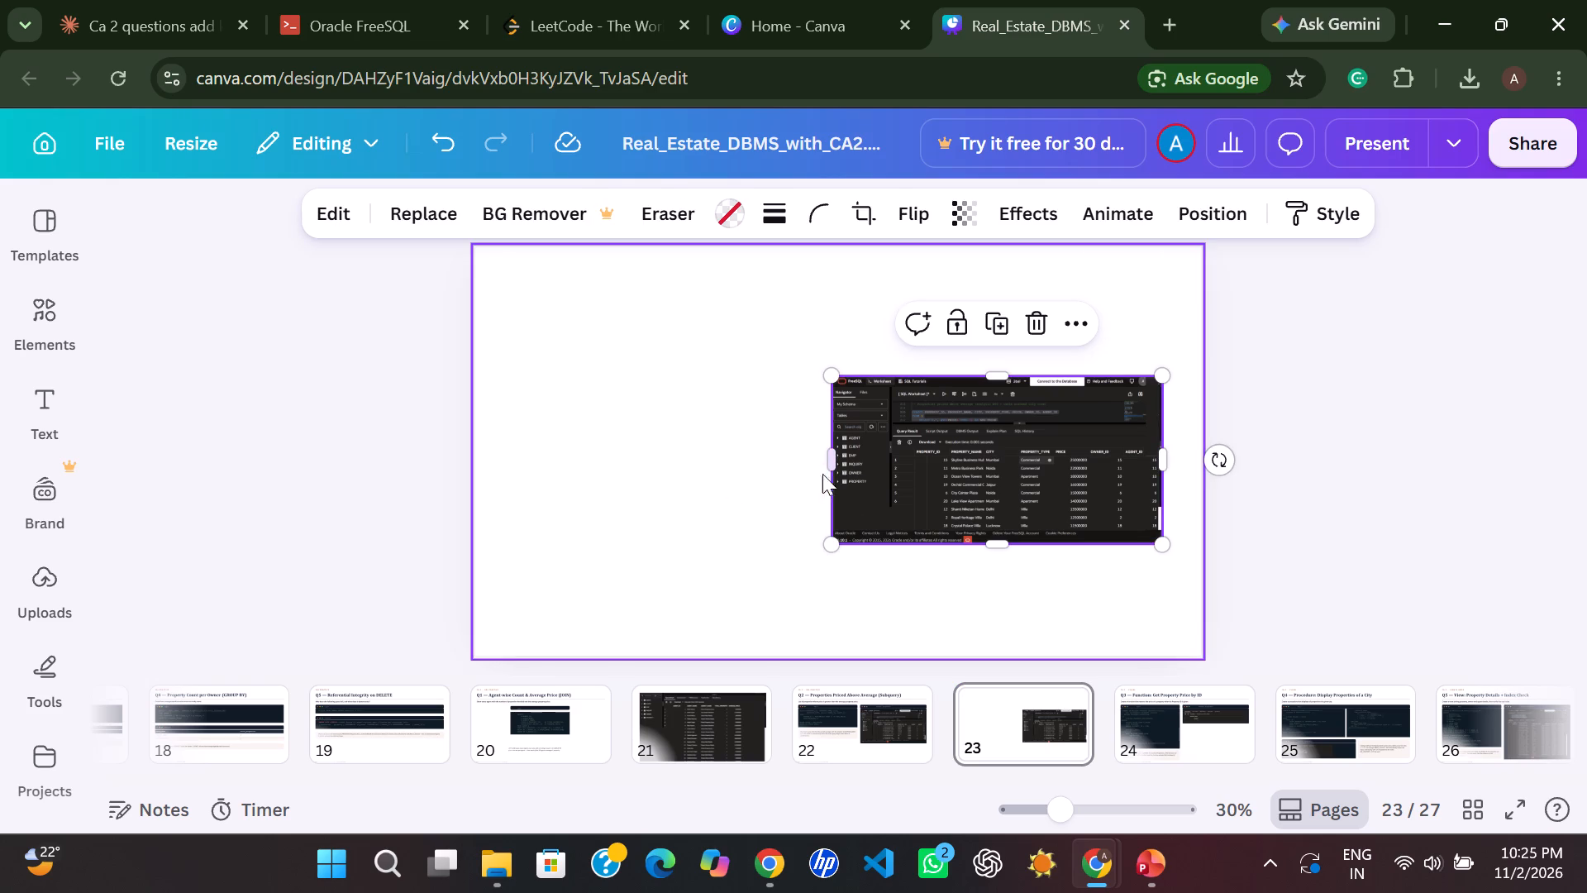
pyautogui.moveTo(835, 467); pyautogui.dragTo(551, 520)
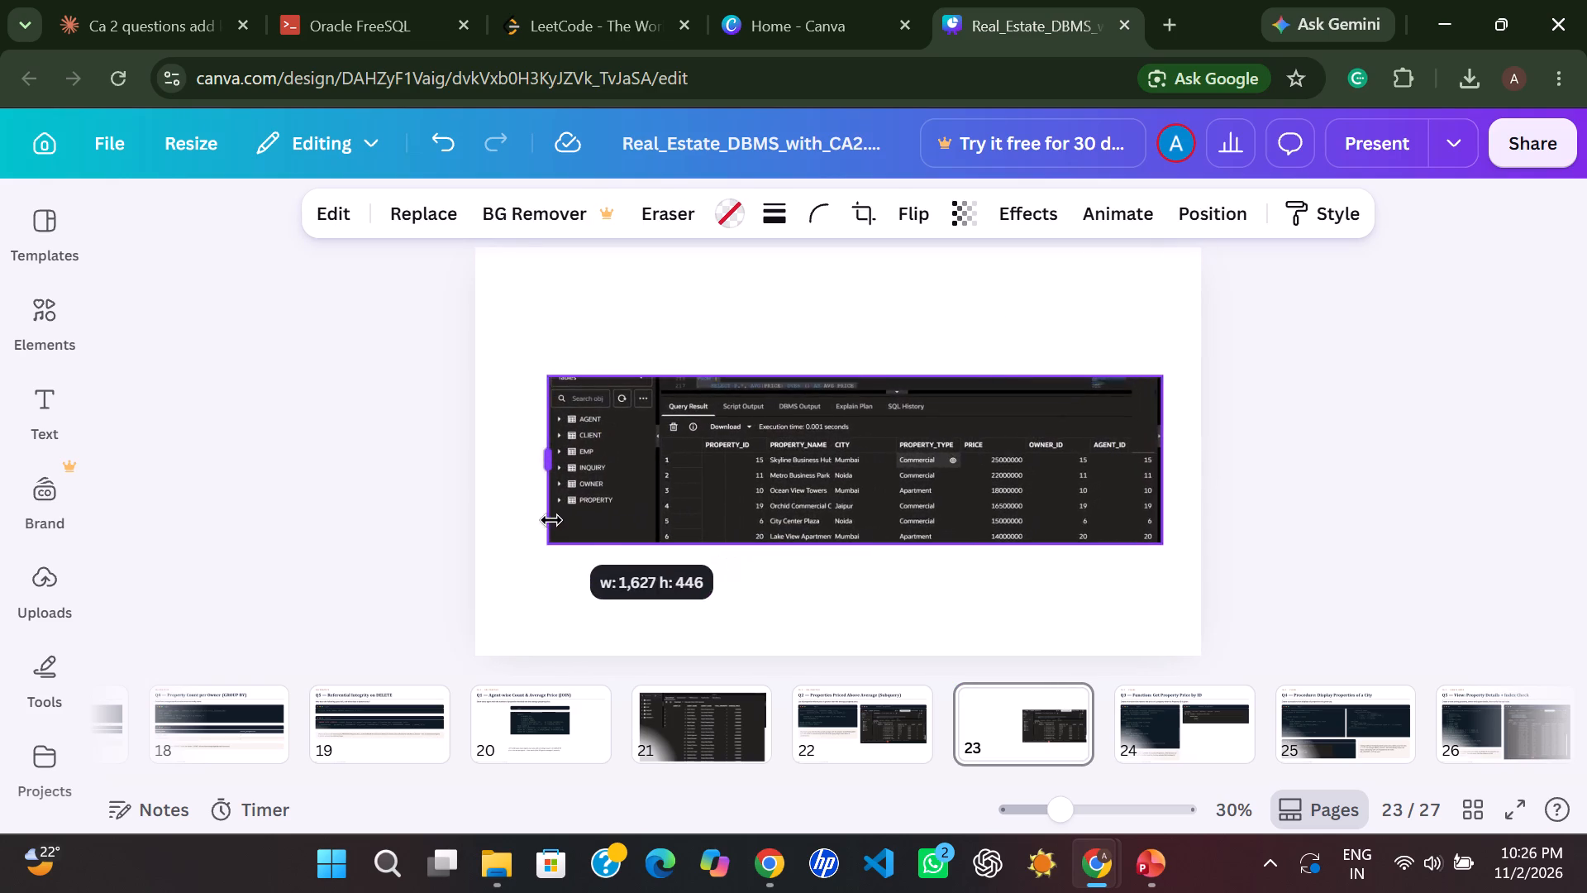
pyautogui.moveTo(551, 520); pyautogui.dragTo(853, 478)
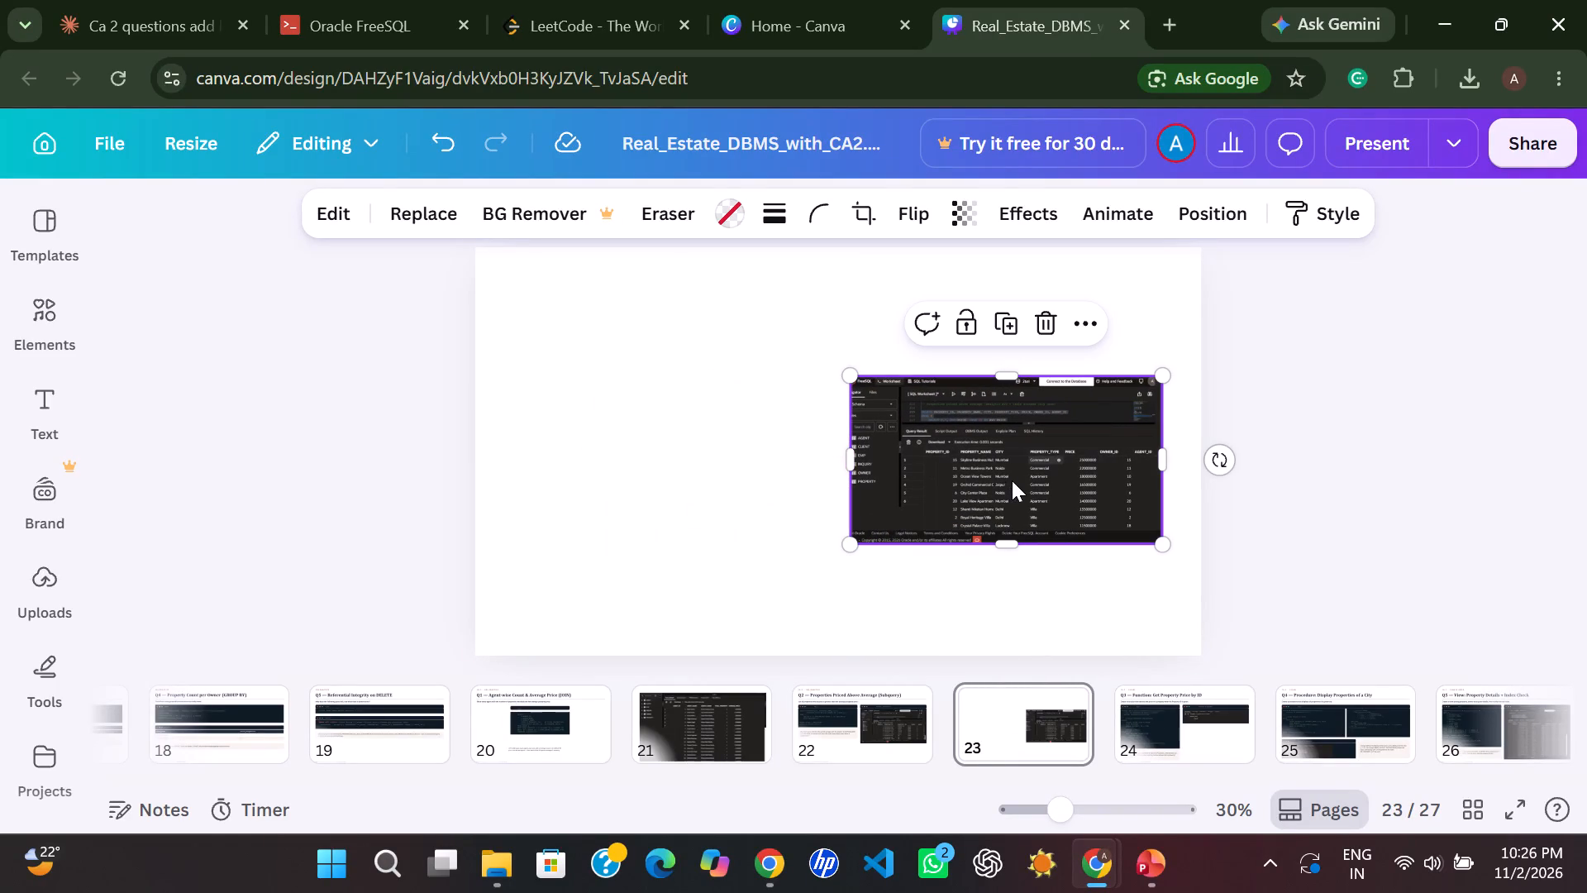
pyautogui.moveTo(1012, 480); pyautogui.dragTo(864, 514)
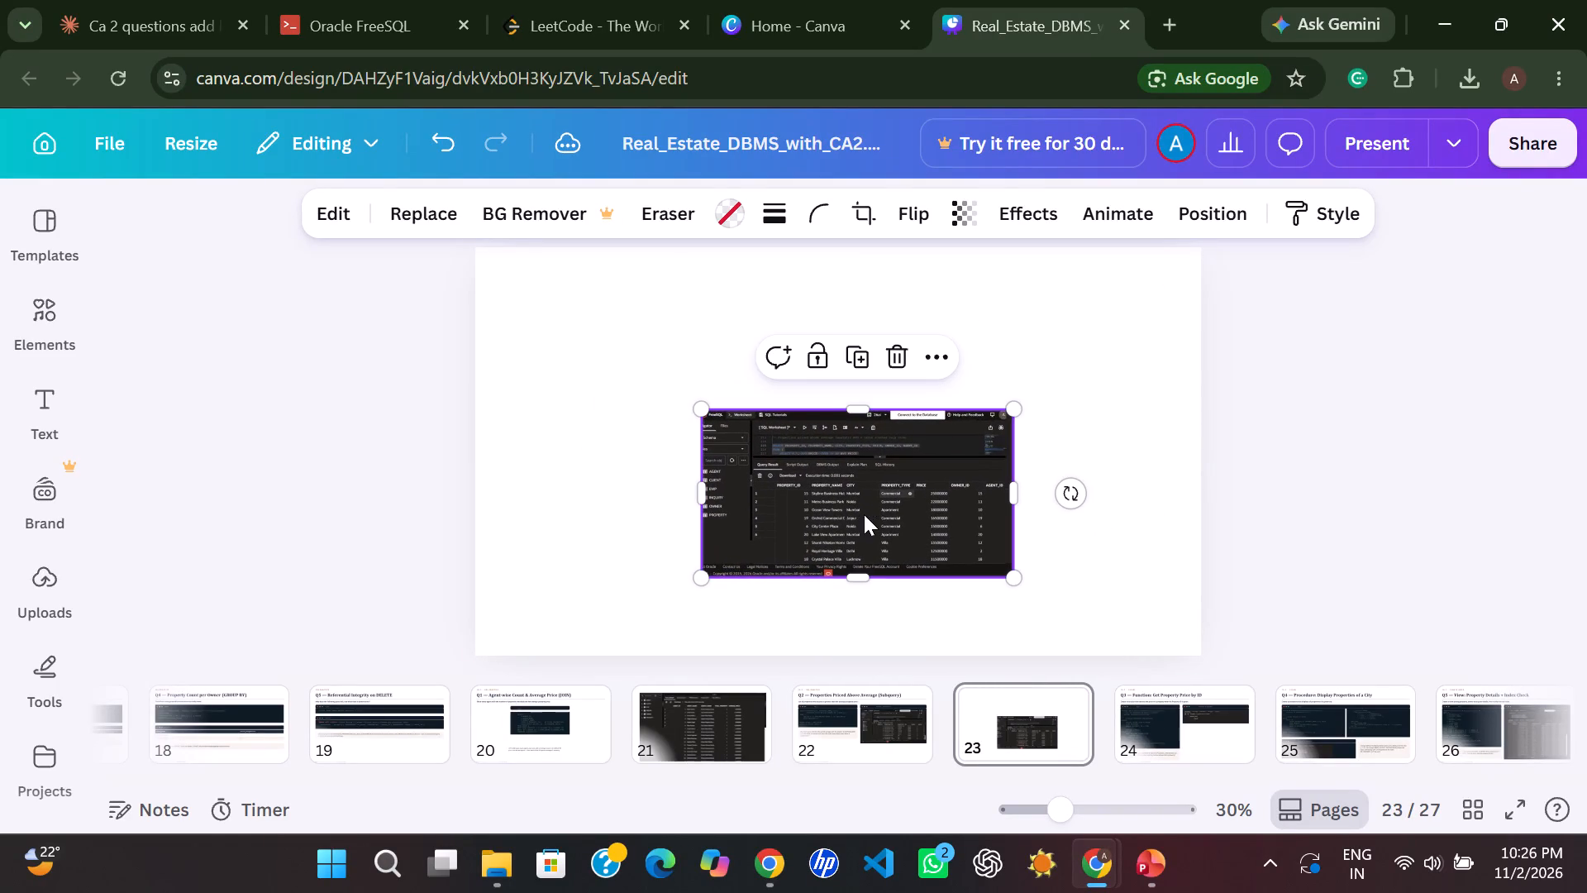
pyautogui.moveTo(860, 415); pyautogui.dragTo(858, 341)
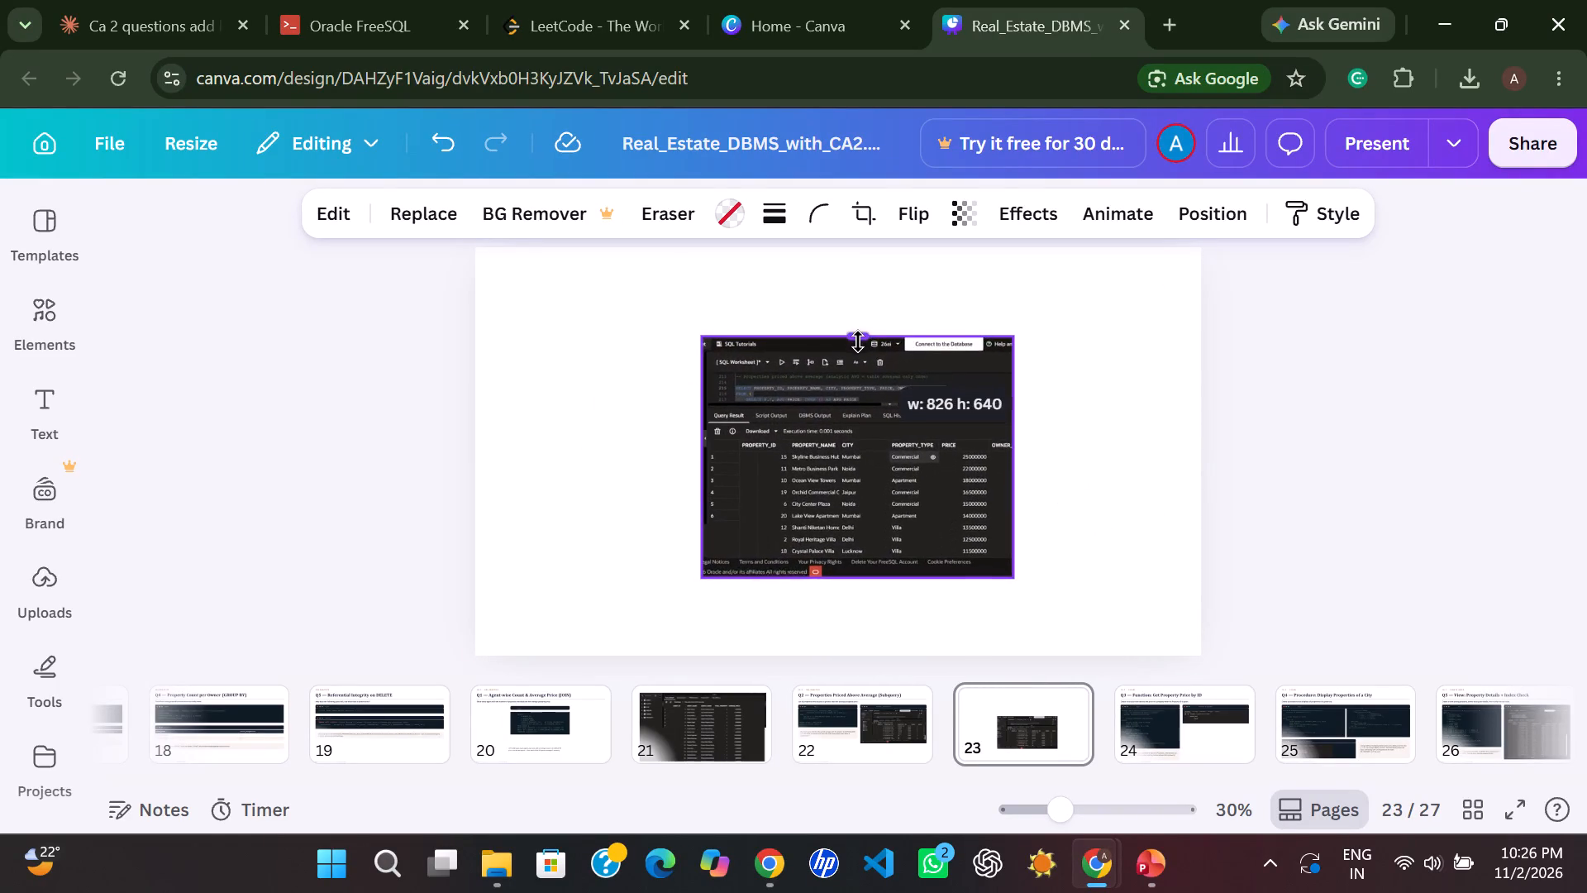
pyautogui.moveTo(858, 341); pyautogui.dragTo(869, 295)
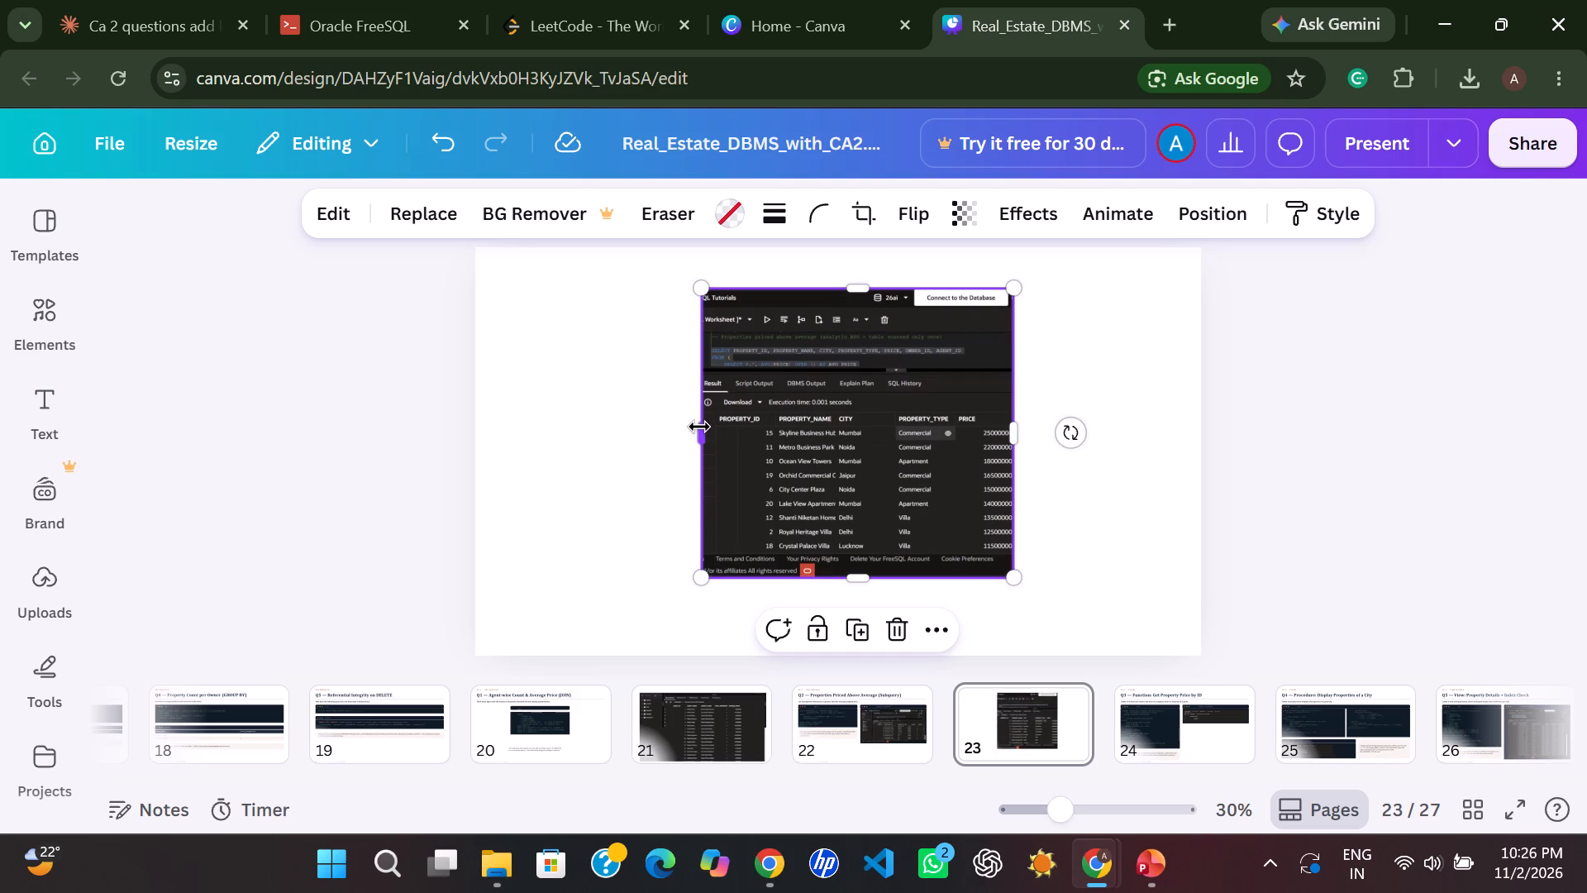
pyautogui.moveTo(699, 427); pyautogui.dragTo(478, 490)
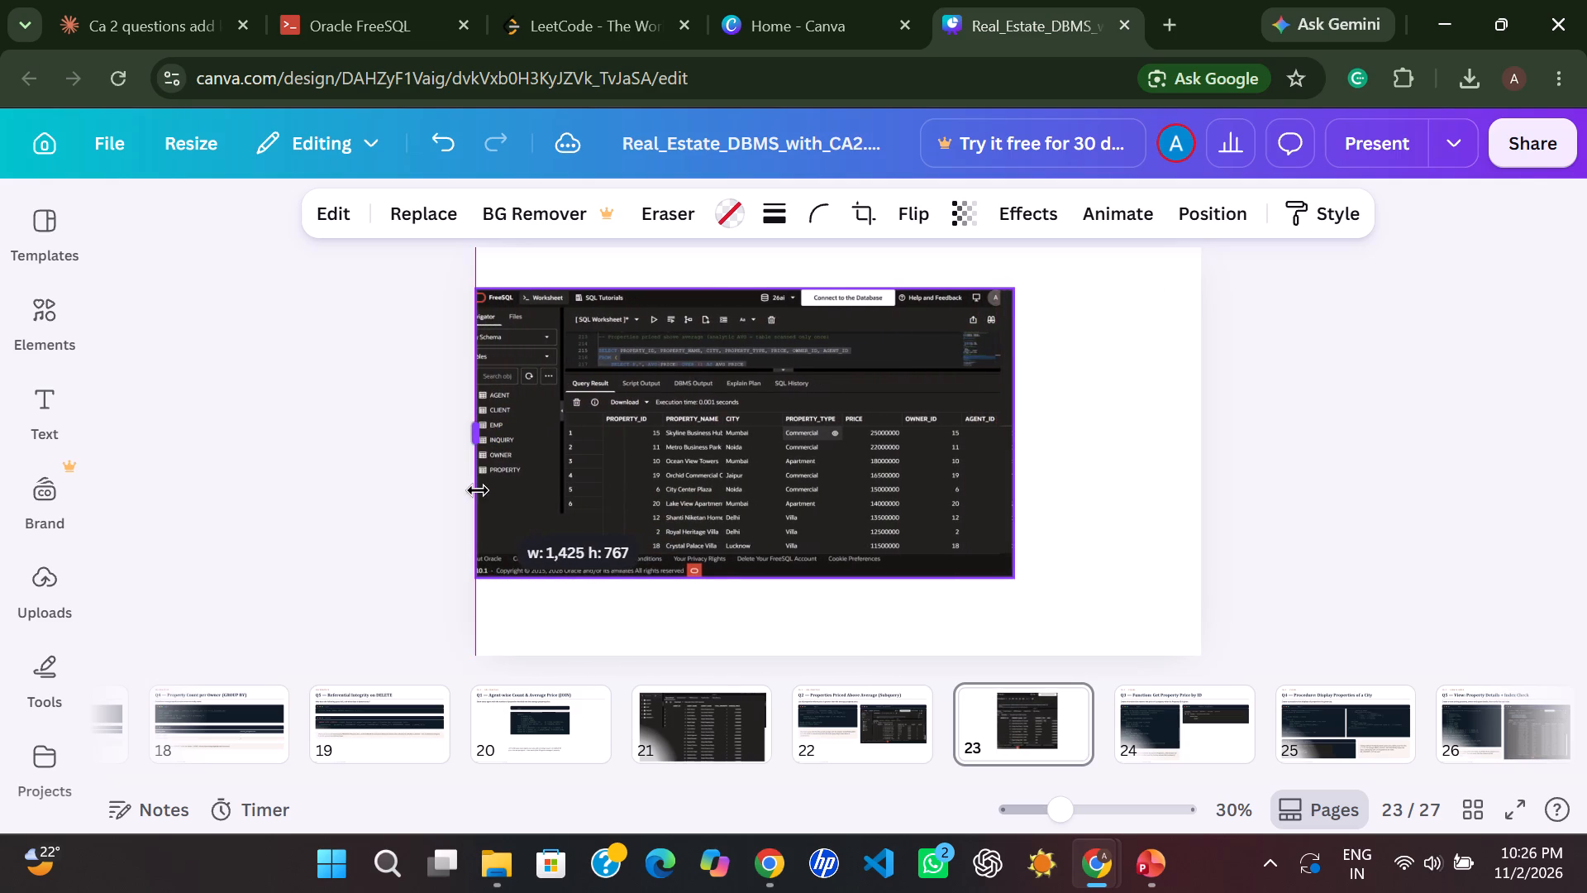
pyautogui.moveTo(478, 490); pyautogui.dragTo(507, 499)
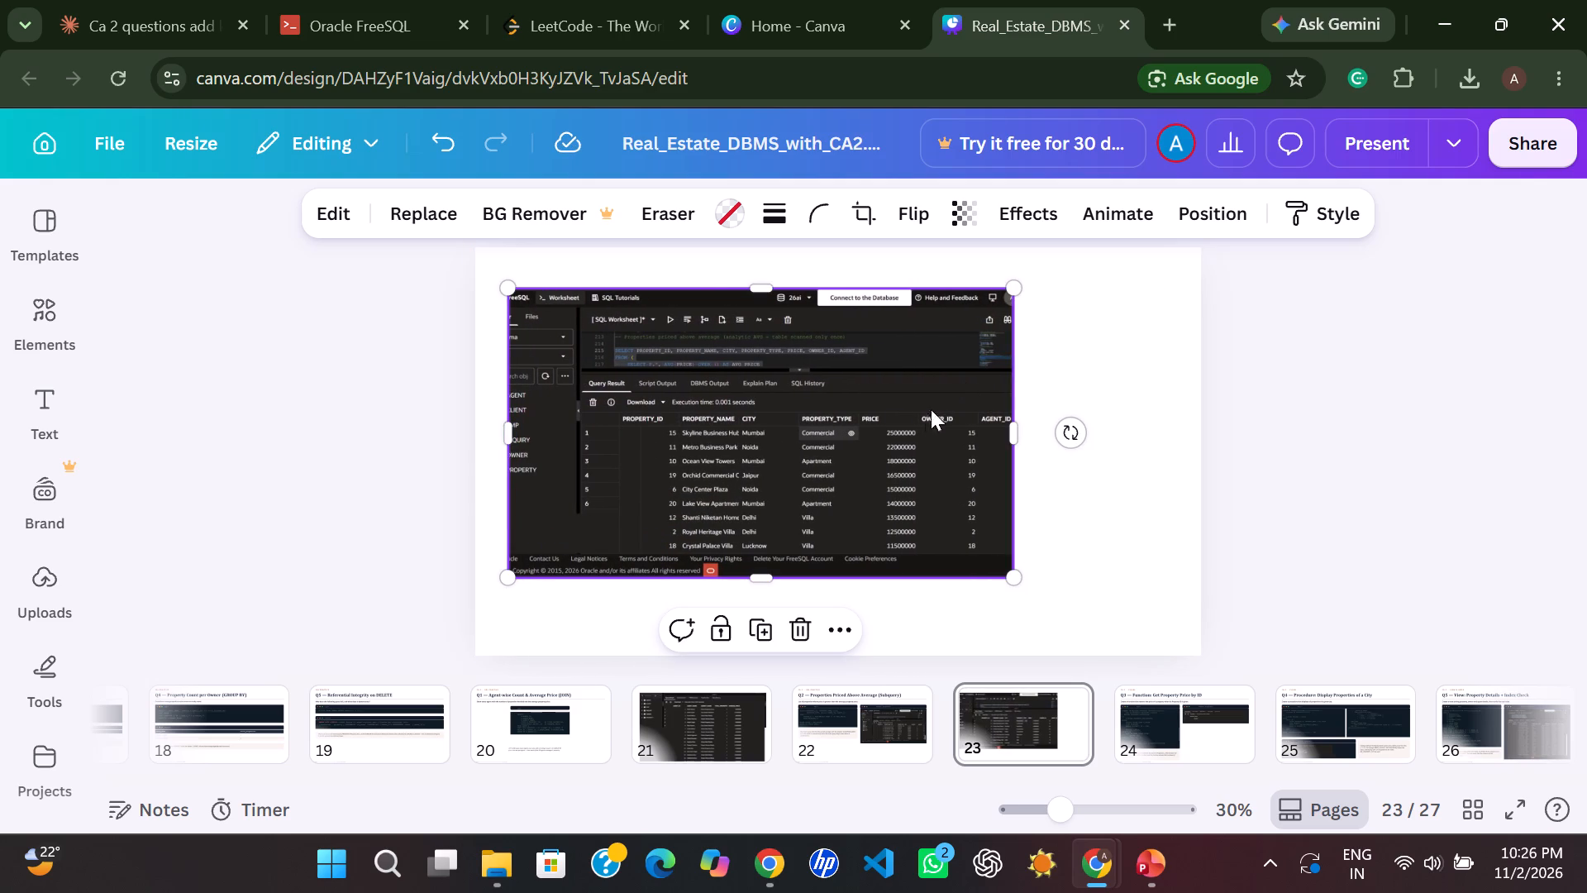
pyautogui.moveTo(831, 448); pyautogui.dragTo(913, 453)
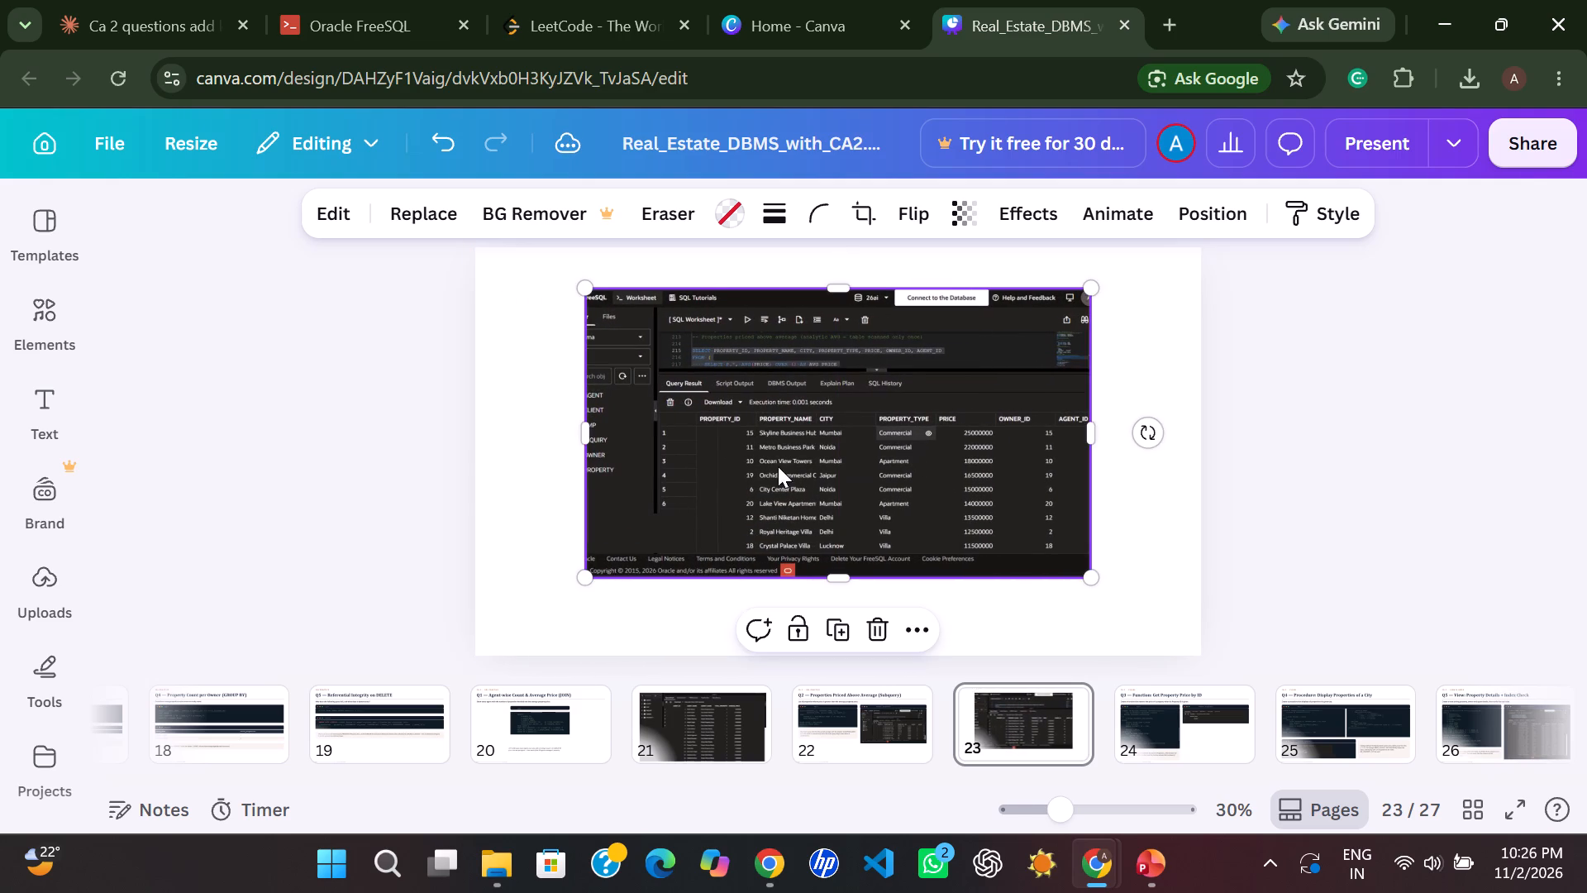
# Stretch the screenshot to the page's left edge and adjust its right and bottom edges so the AGENT_ID column shows.
pyautogui.click(584, 432)
pyautogui.moveTo(587, 431); pyautogui.dragTo(473, 455)
pyautogui.moveTo(1092, 443); pyautogui.dragTo(1109, 441)
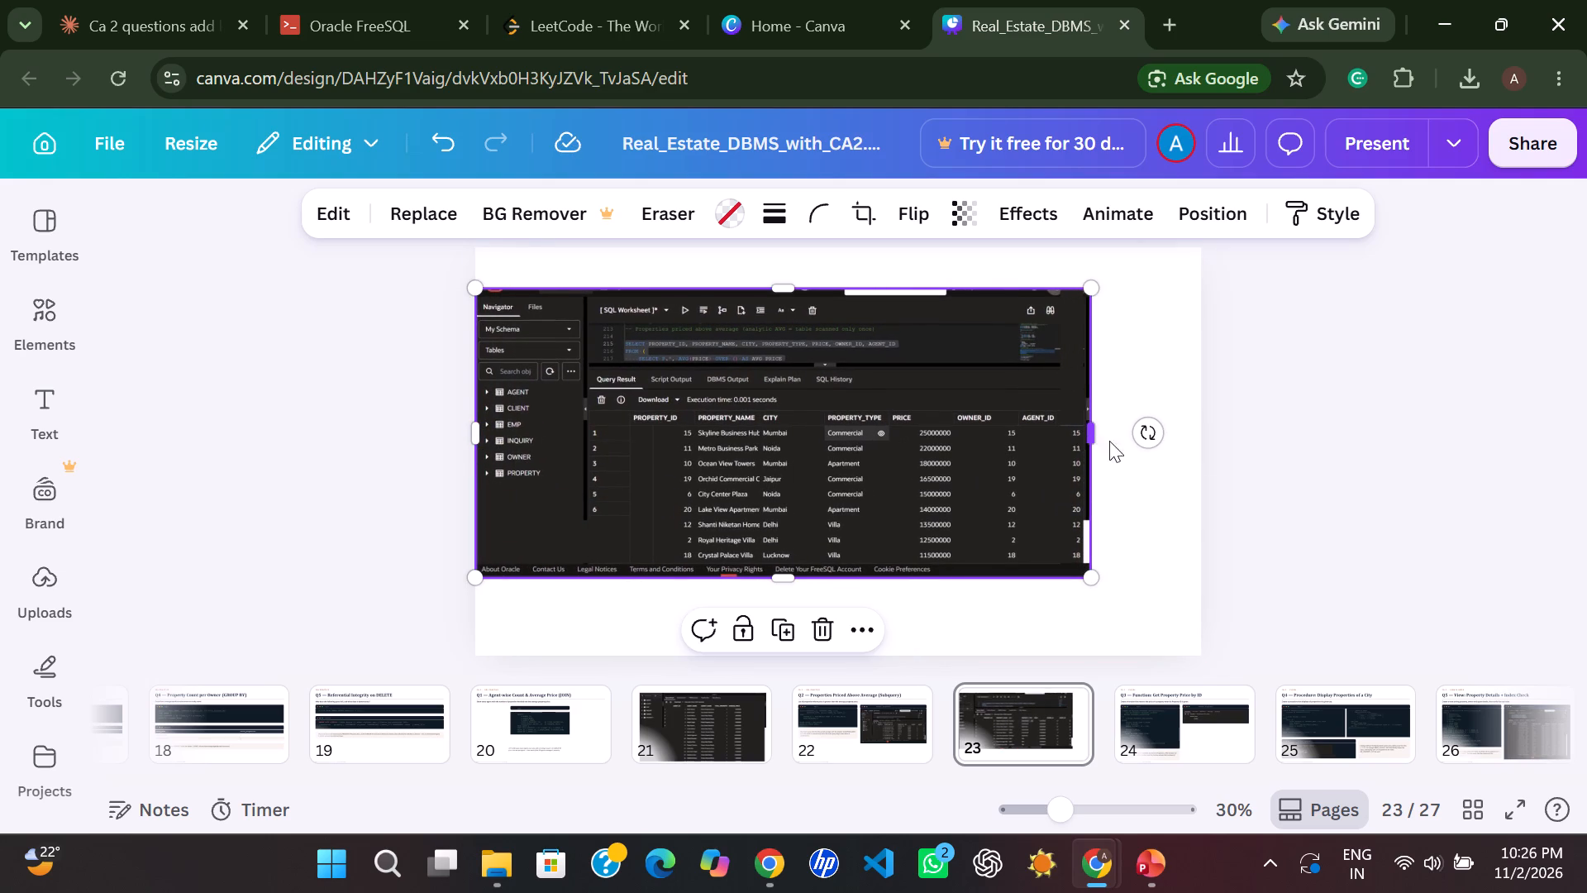
pyautogui.moveTo(1109, 441); pyautogui.dragTo(1022, 444)
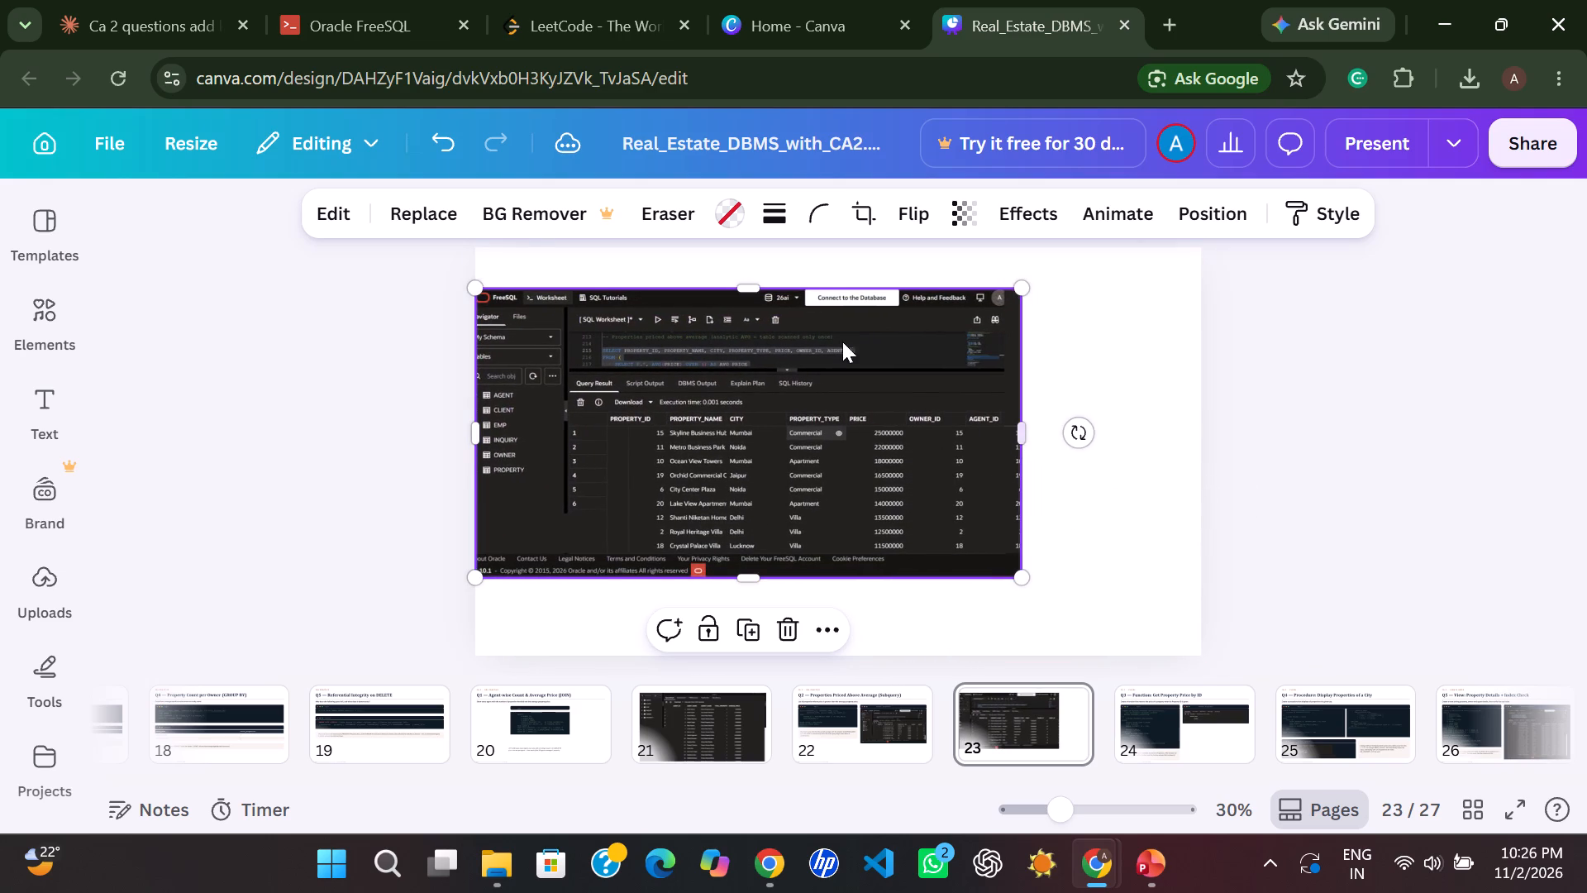
pyautogui.moveTo(755, 572); pyautogui.dragTo(754, 587)
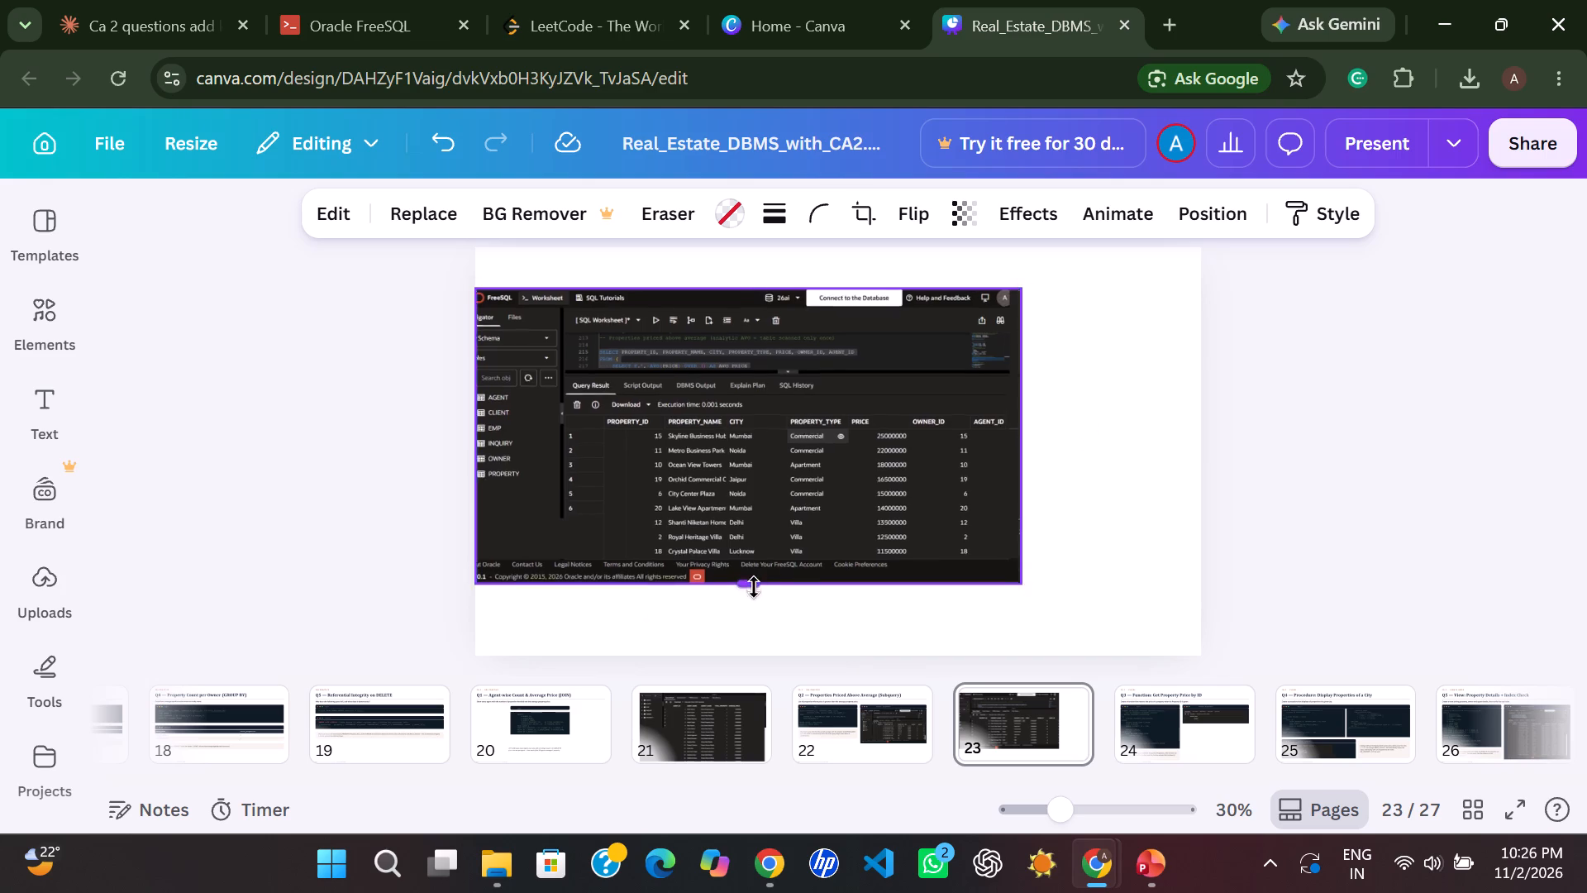
pyautogui.moveTo(754, 587); pyautogui.dragTo(817, 569)
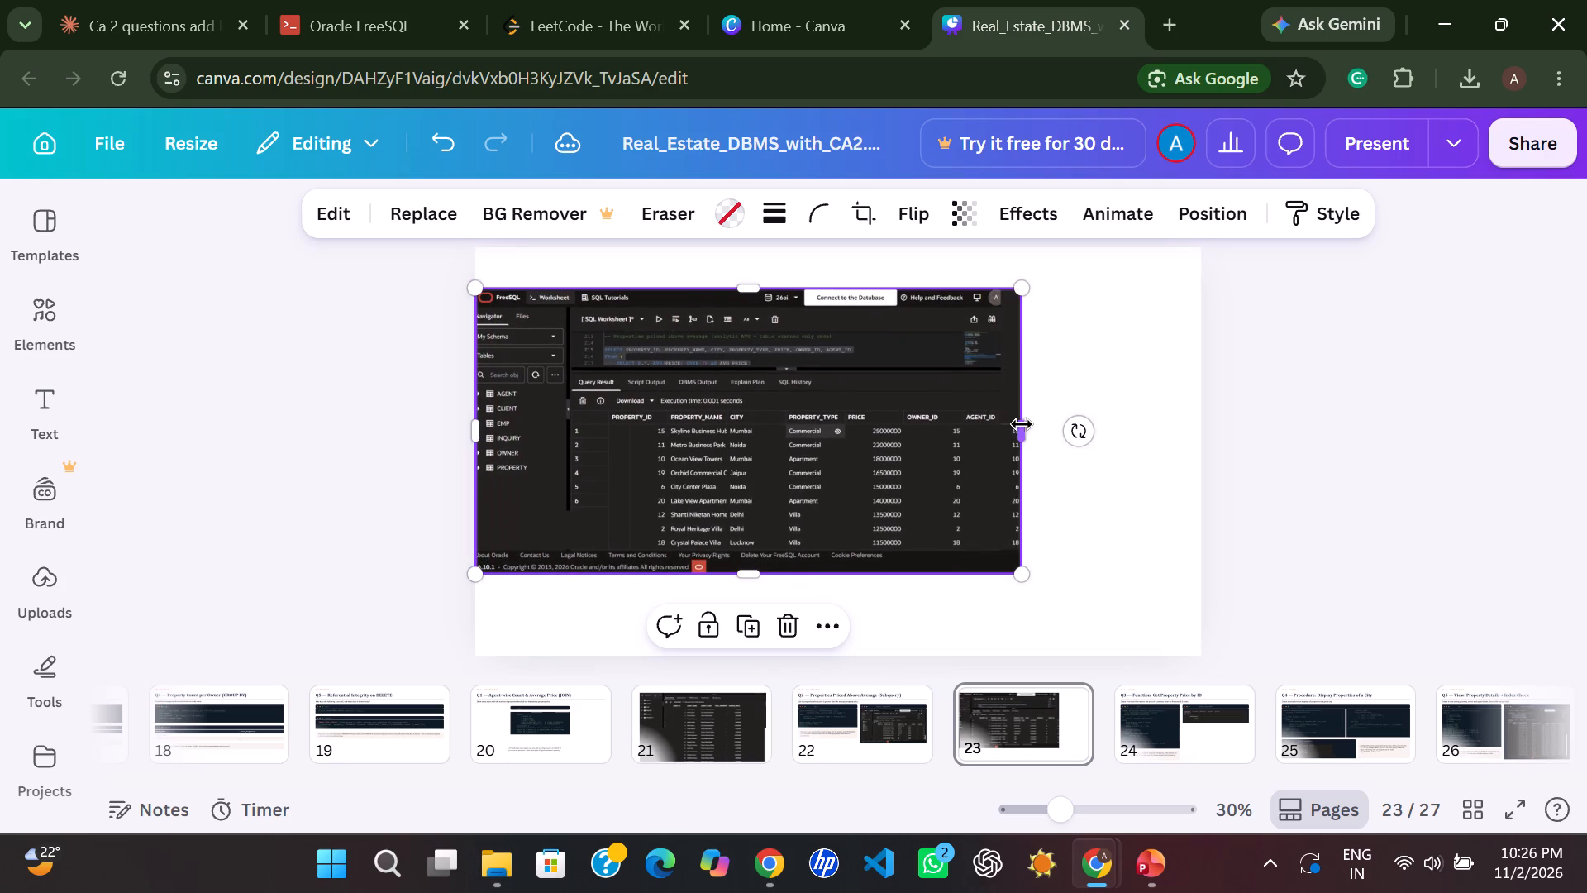
pyautogui.moveTo(1017, 429); pyautogui.dragTo(1125, 427)
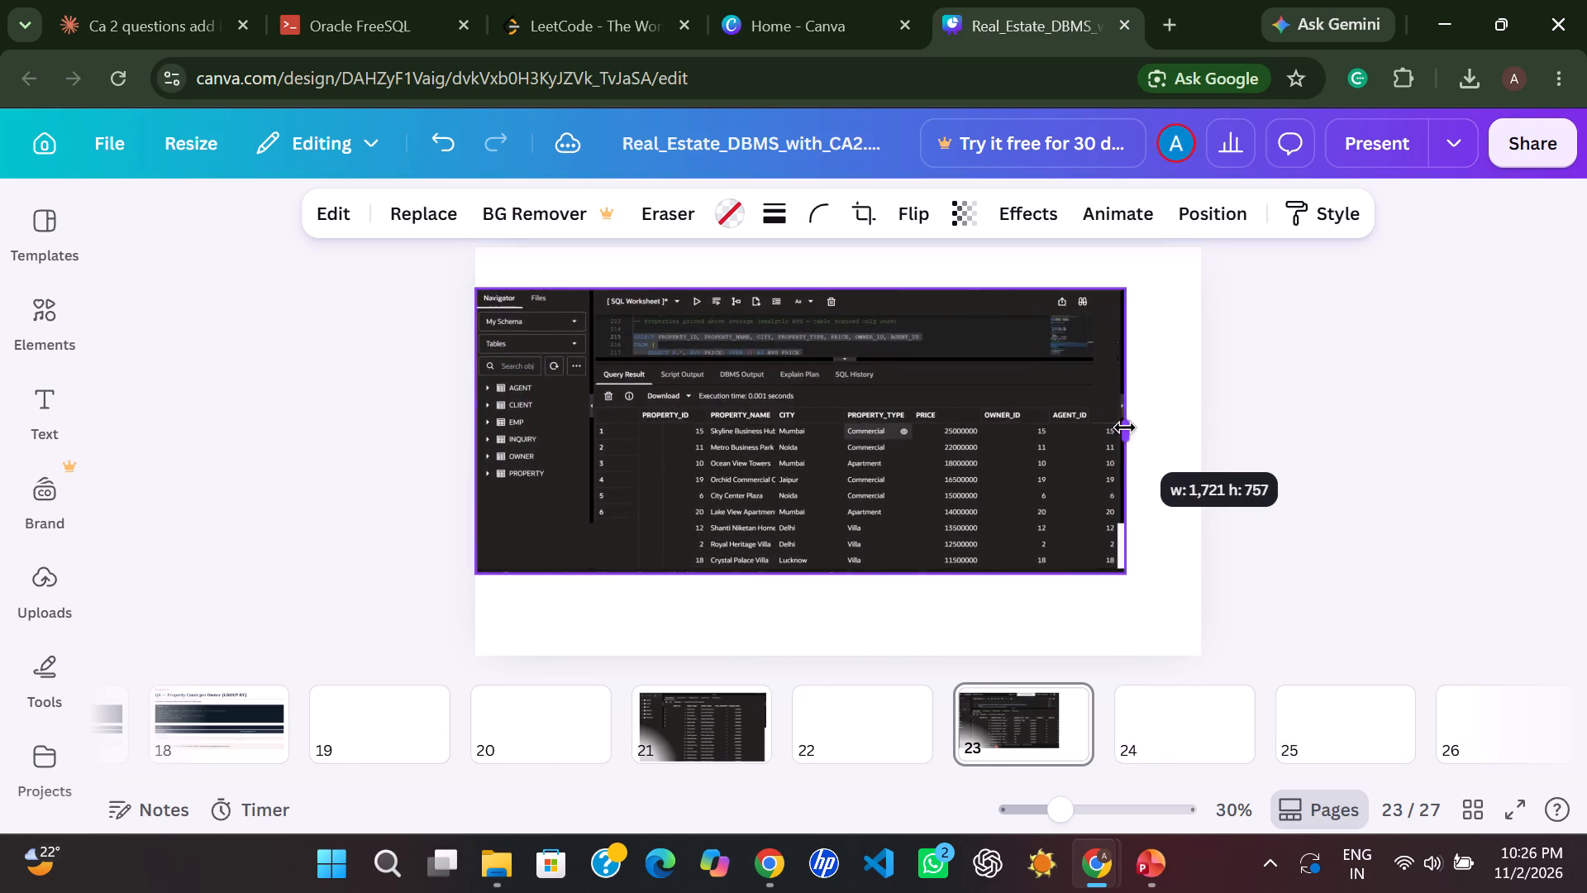
pyautogui.moveTo(1125, 427); pyautogui.dragTo(1050, 435)
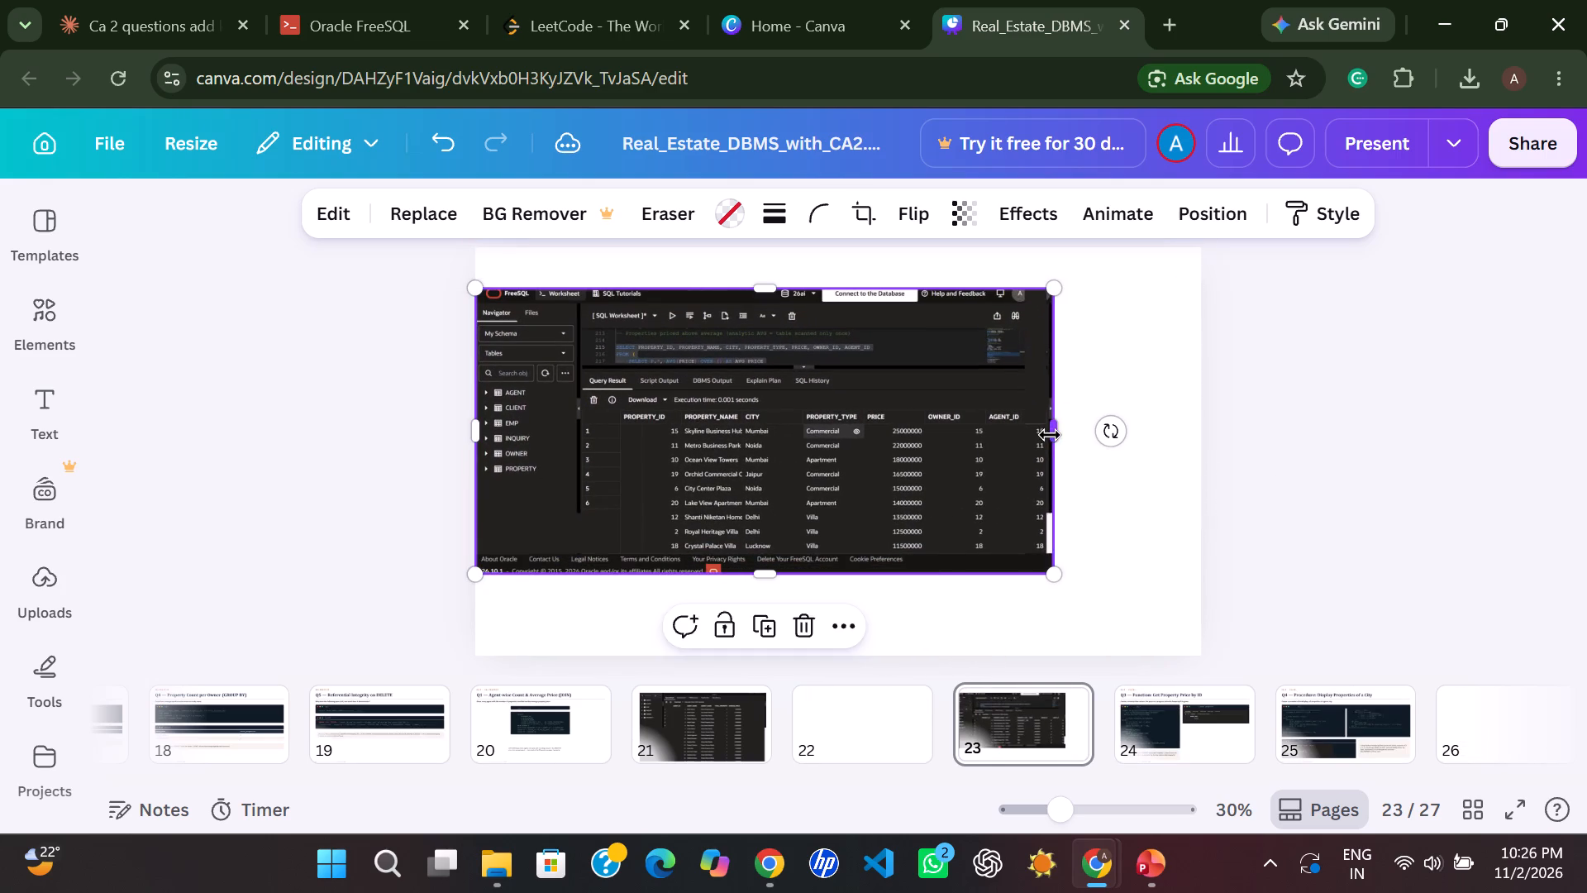
# Shift the screenshot inward, adjust its top edge, and scale it from its upper-left corner out to the page's left edge.
pyautogui.click(922, 447)
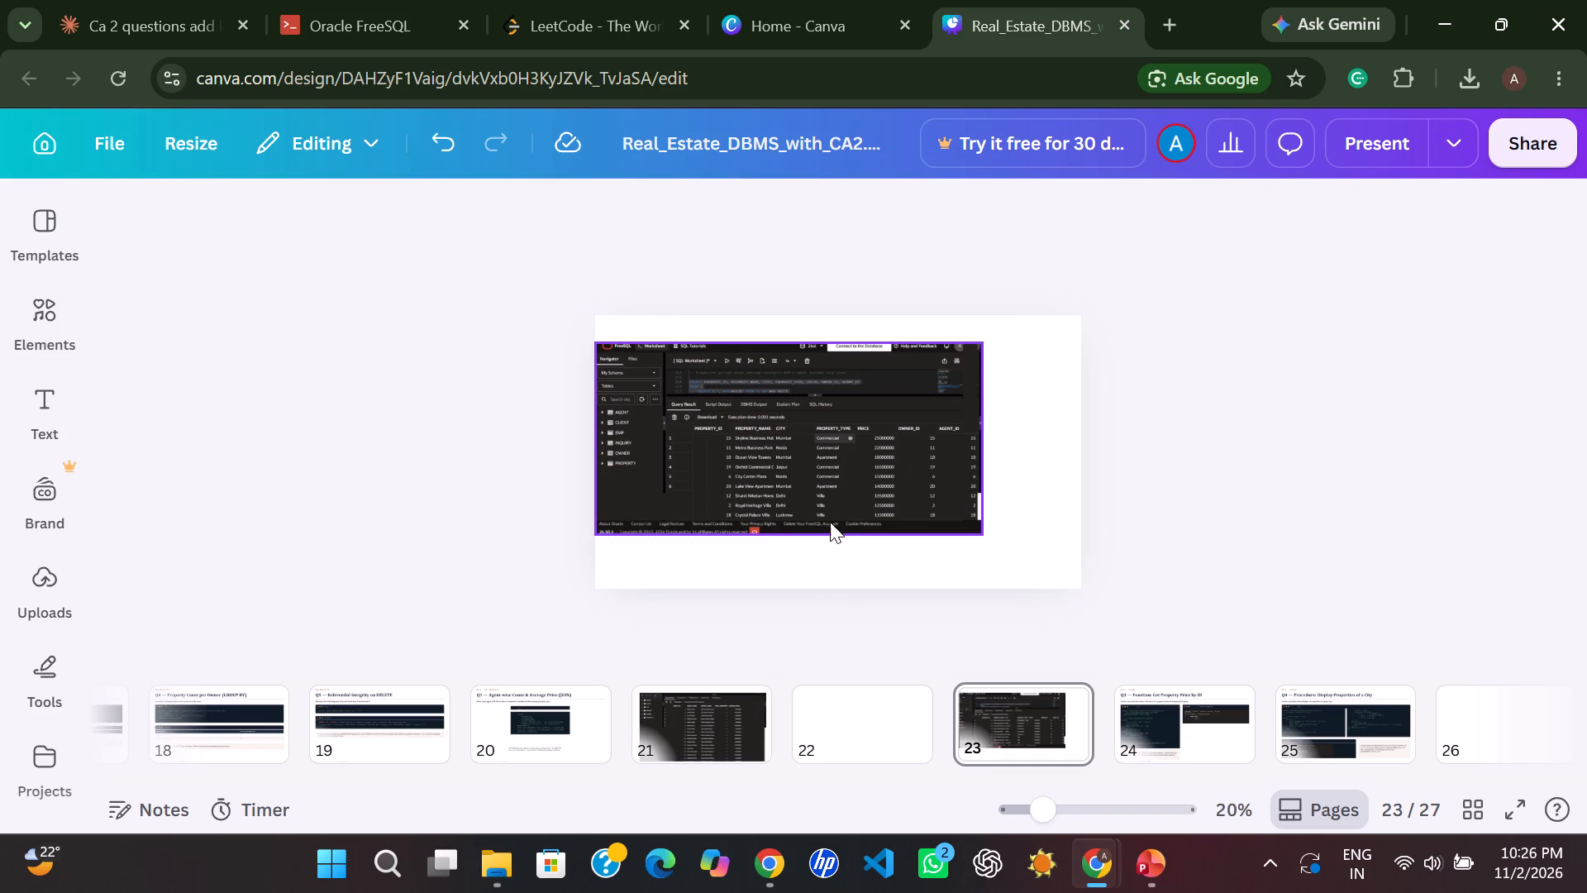
pyautogui.moveTo(768, 458); pyautogui.dragTo(803, 458)
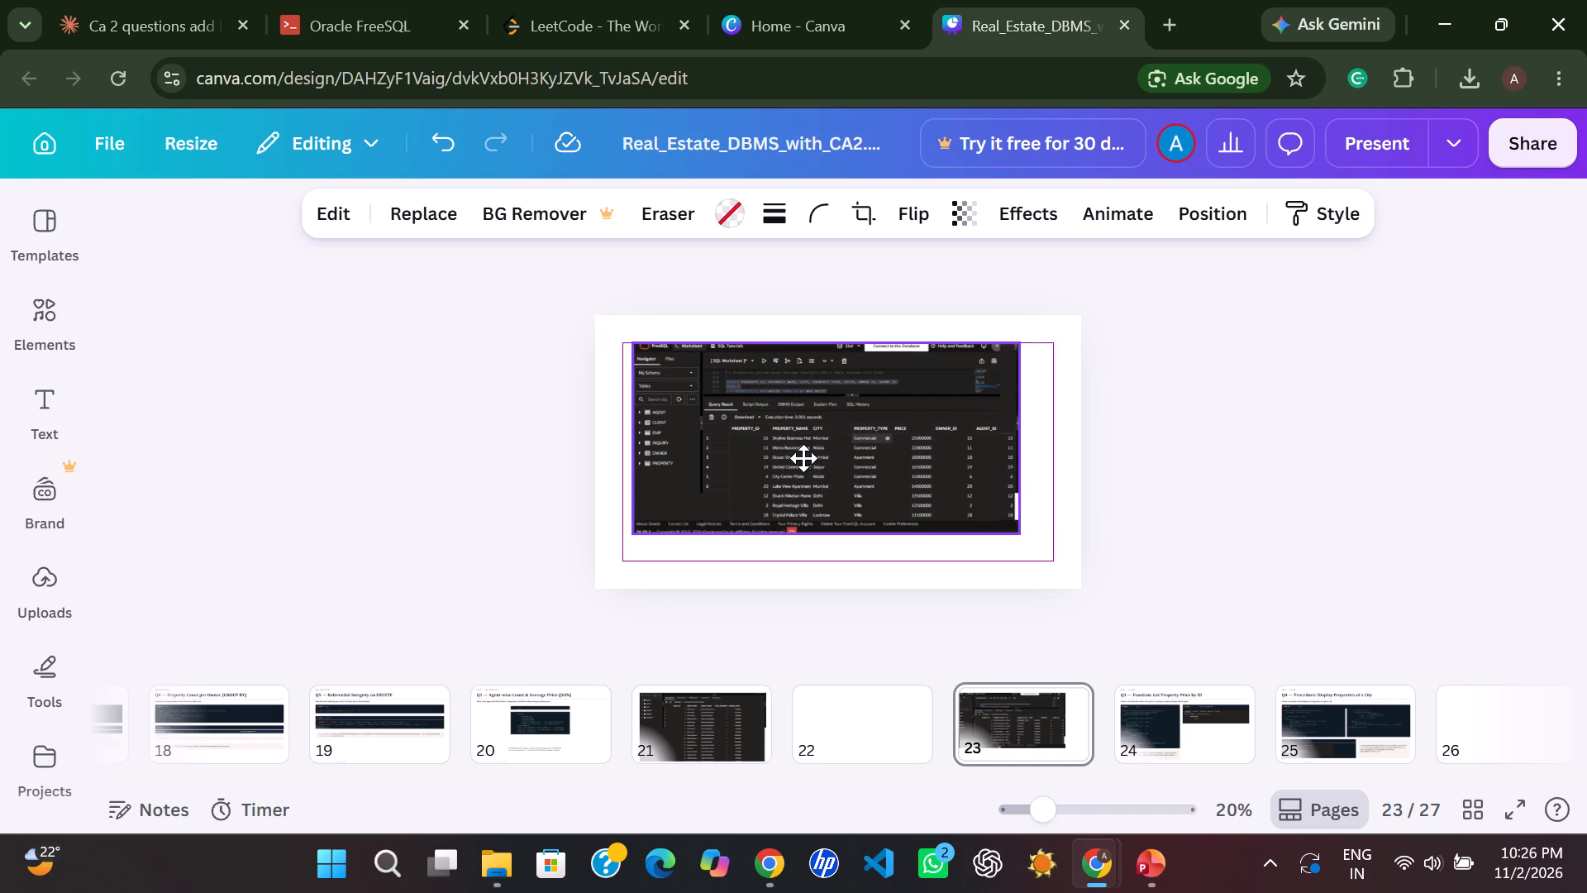
pyautogui.moveTo(803, 458); pyautogui.dragTo(795, 461)
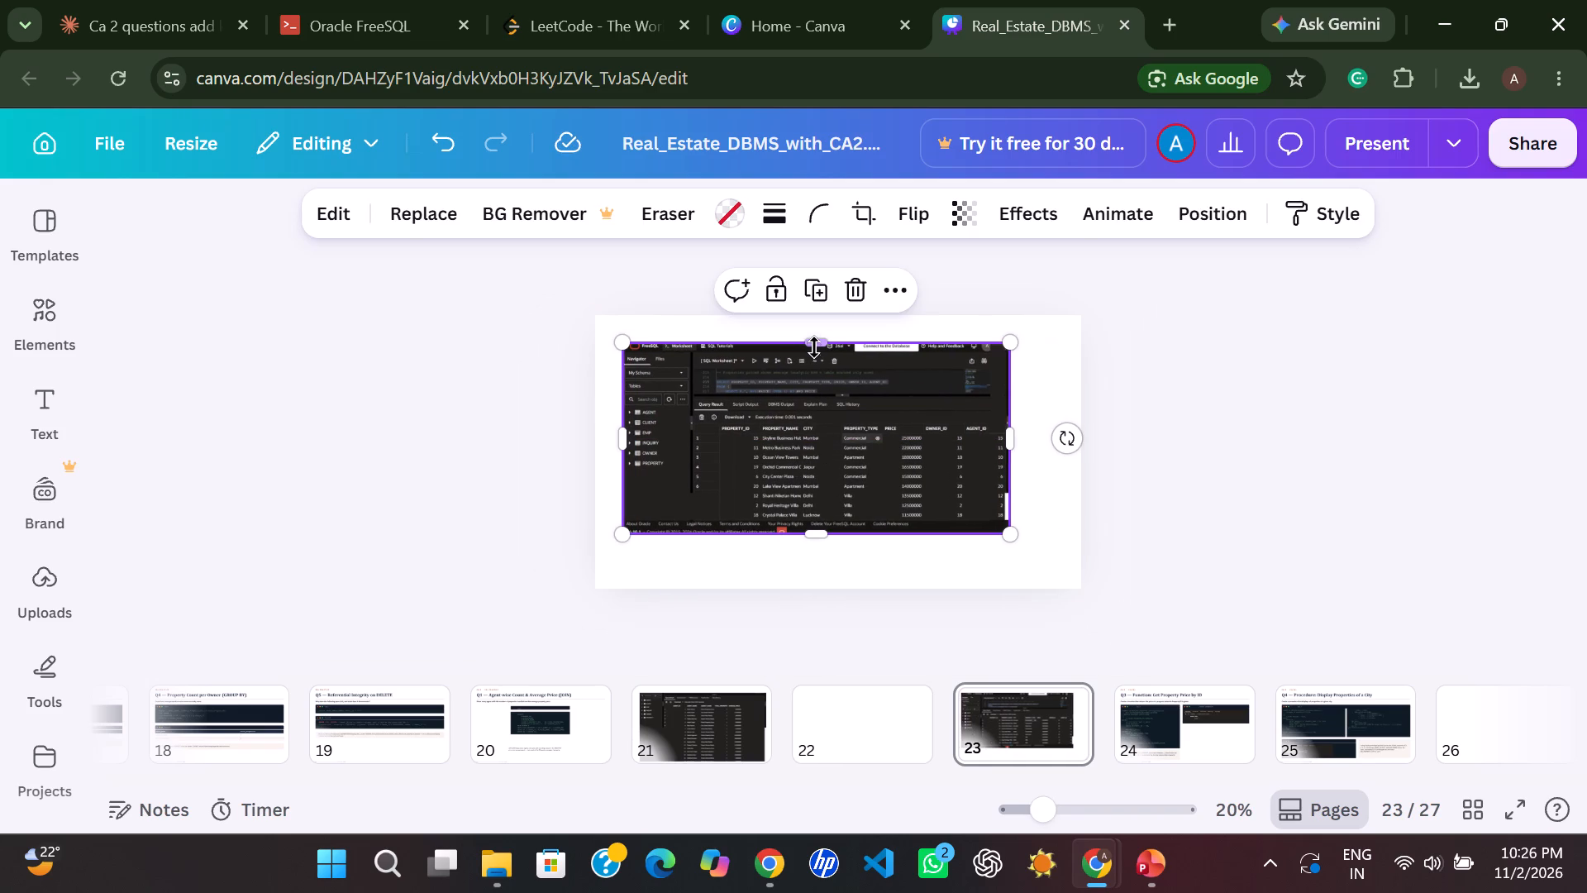
pyautogui.moveTo(814, 347); pyautogui.dragTo(827, 332)
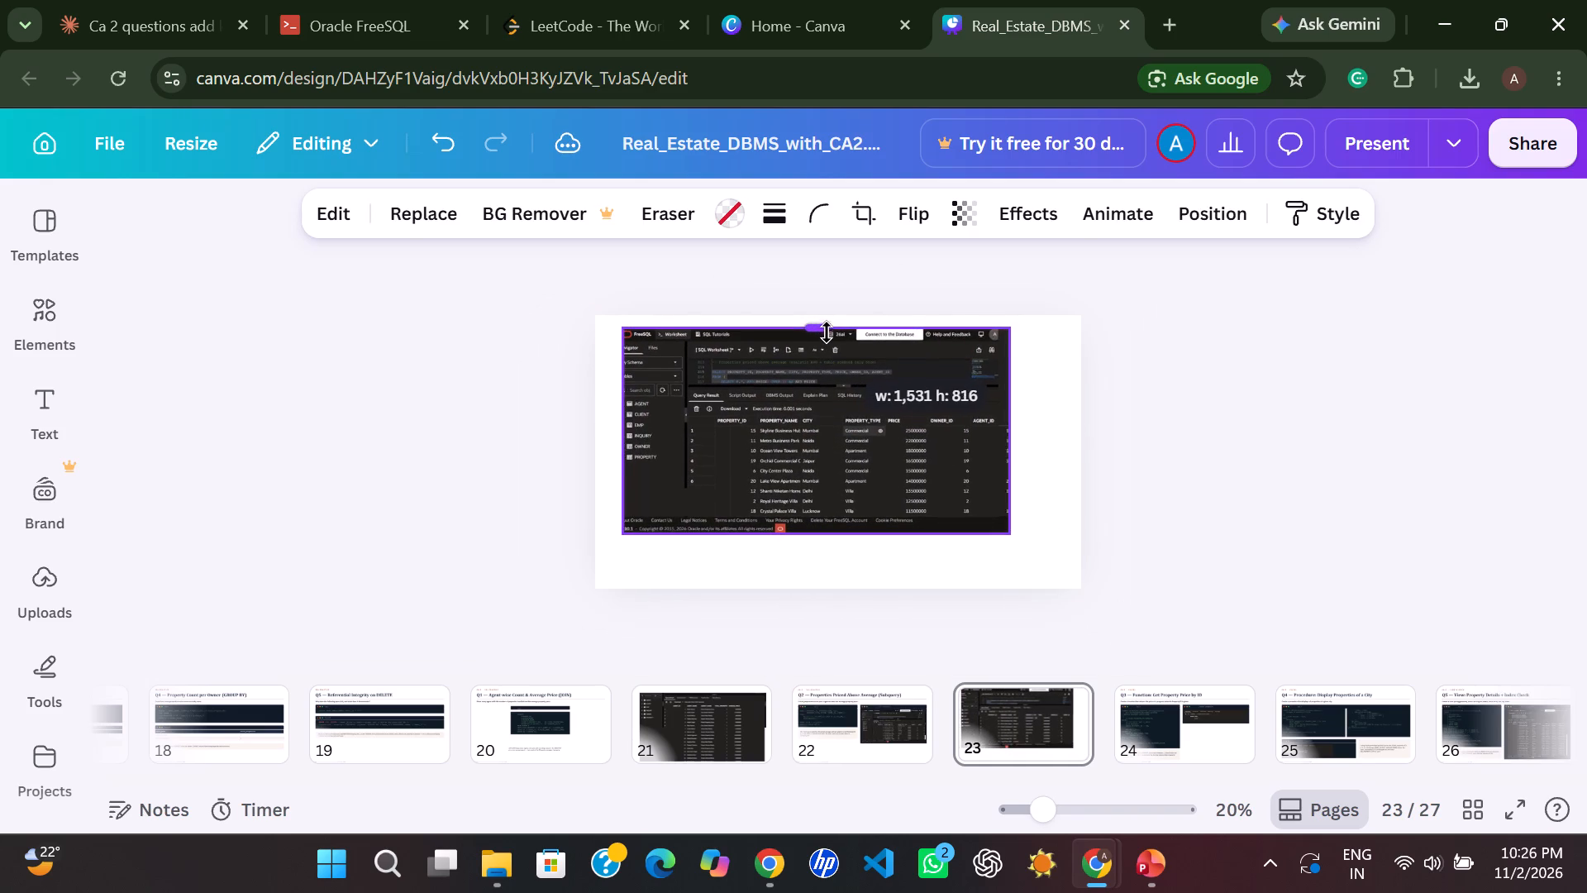
pyautogui.moveTo(827, 332); pyautogui.dragTo(847, 355)
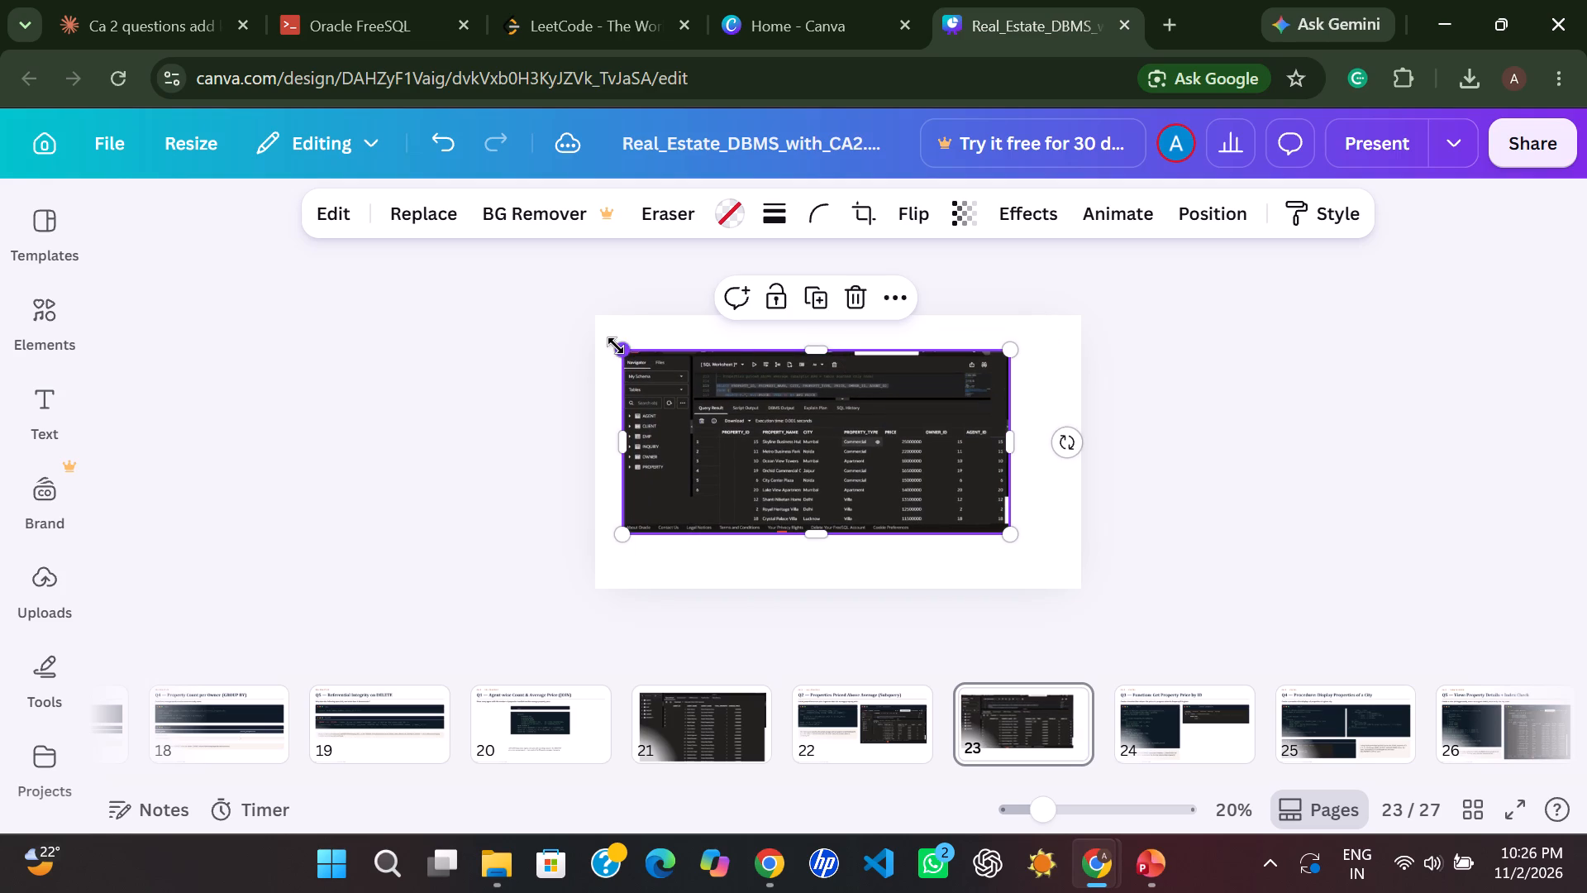
pyautogui.moveTo(621, 346); pyautogui.dragTo(612, 309)
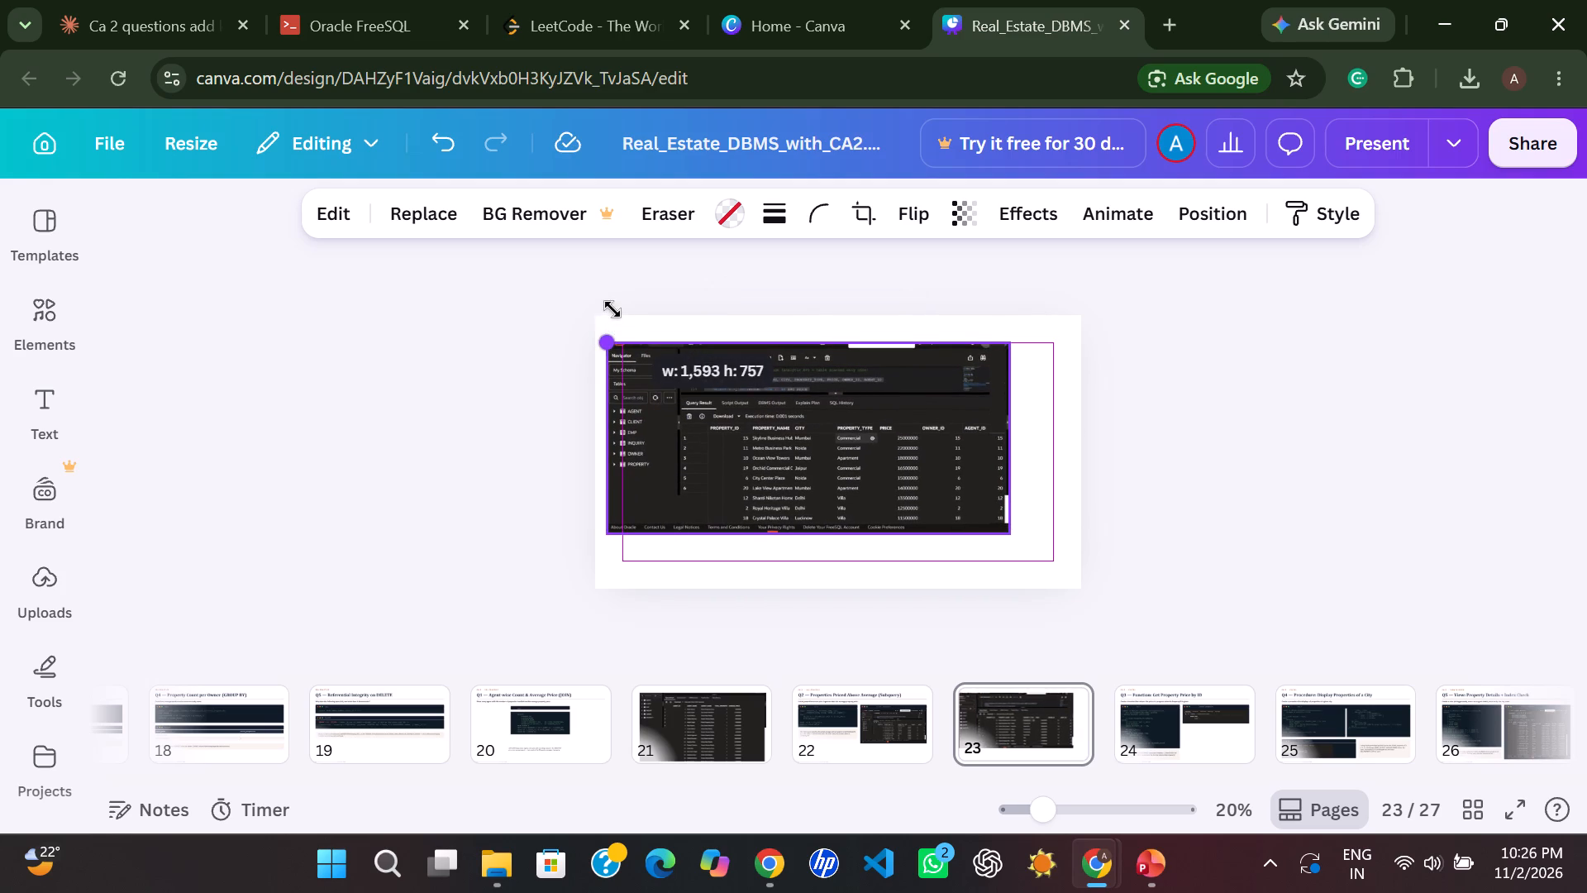
pyautogui.moveTo(612, 309); pyautogui.dragTo(611, 311)
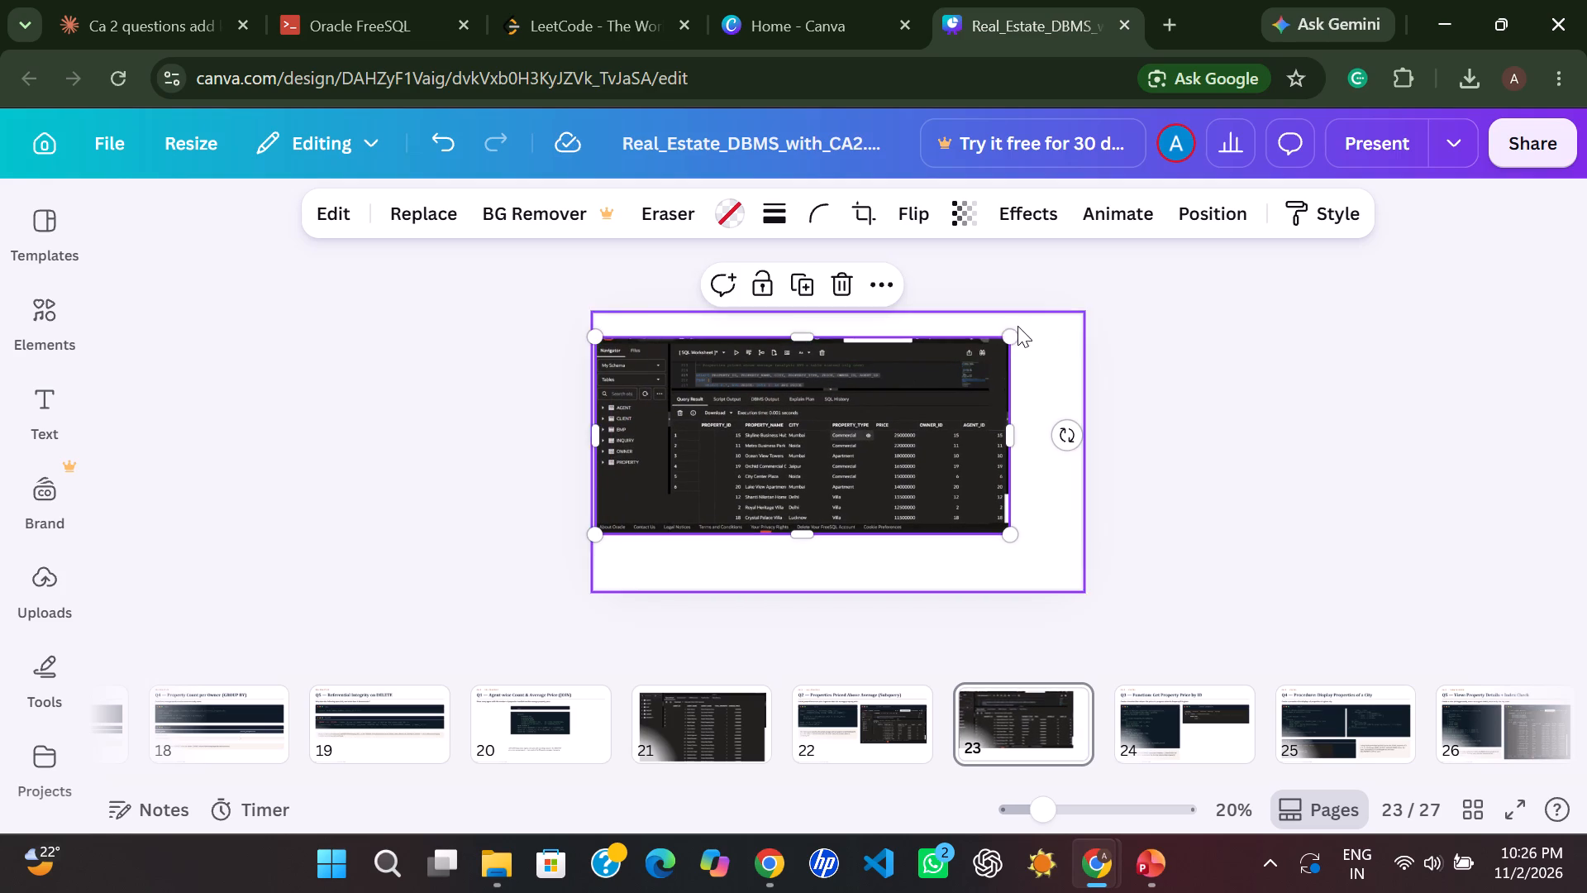
# Scale the Q2 output screenshot to the full page width of 1,920 and centre it vertically on page 23.
pyautogui.moveTo(1011, 332); pyautogui.dragTo(1069, 328)
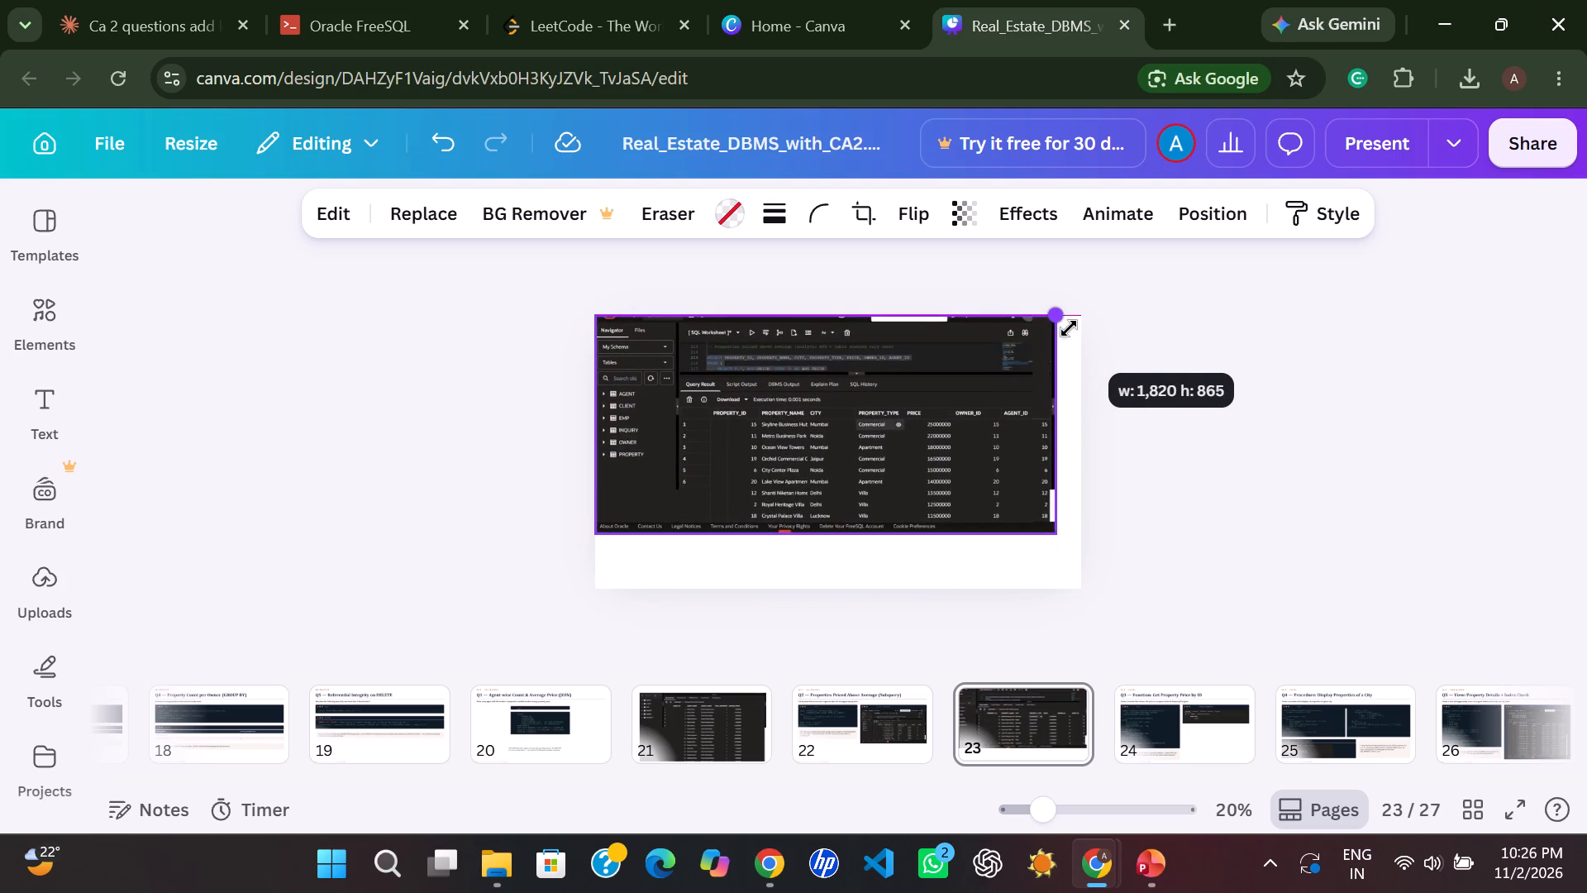
pyautogui.moveTo(1069, 328); pyautogui.dragTo(1096, 352)
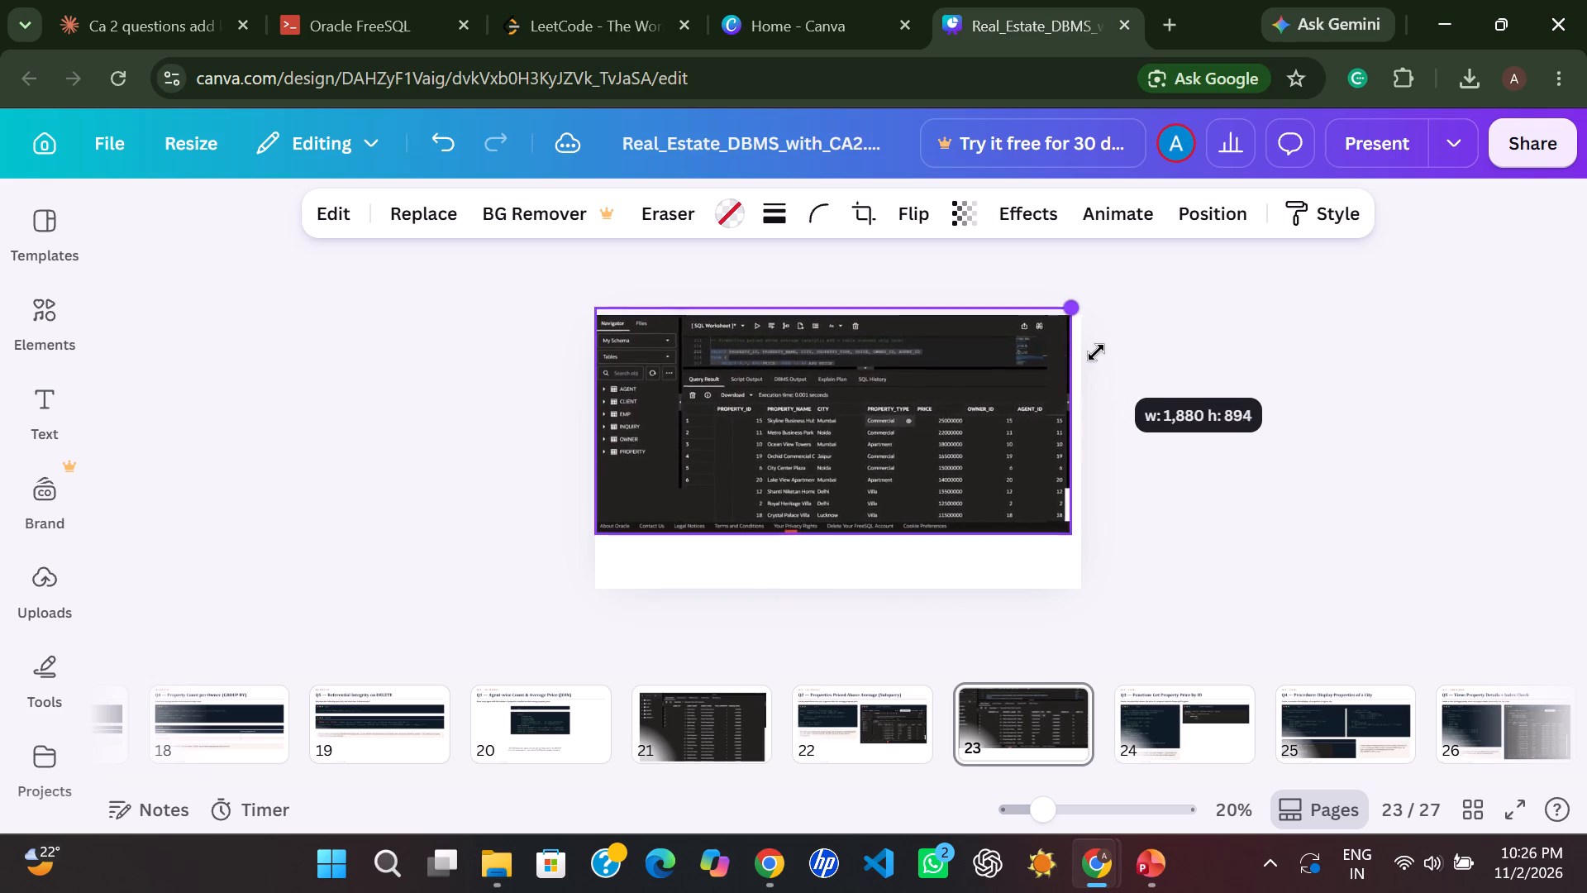
pyautogui.moveTo(1096, 352); pyautogui.dragTo(1103, 358)
pyautogui.moveTo(922, 364); pyautogui.dragTo(916, 413)
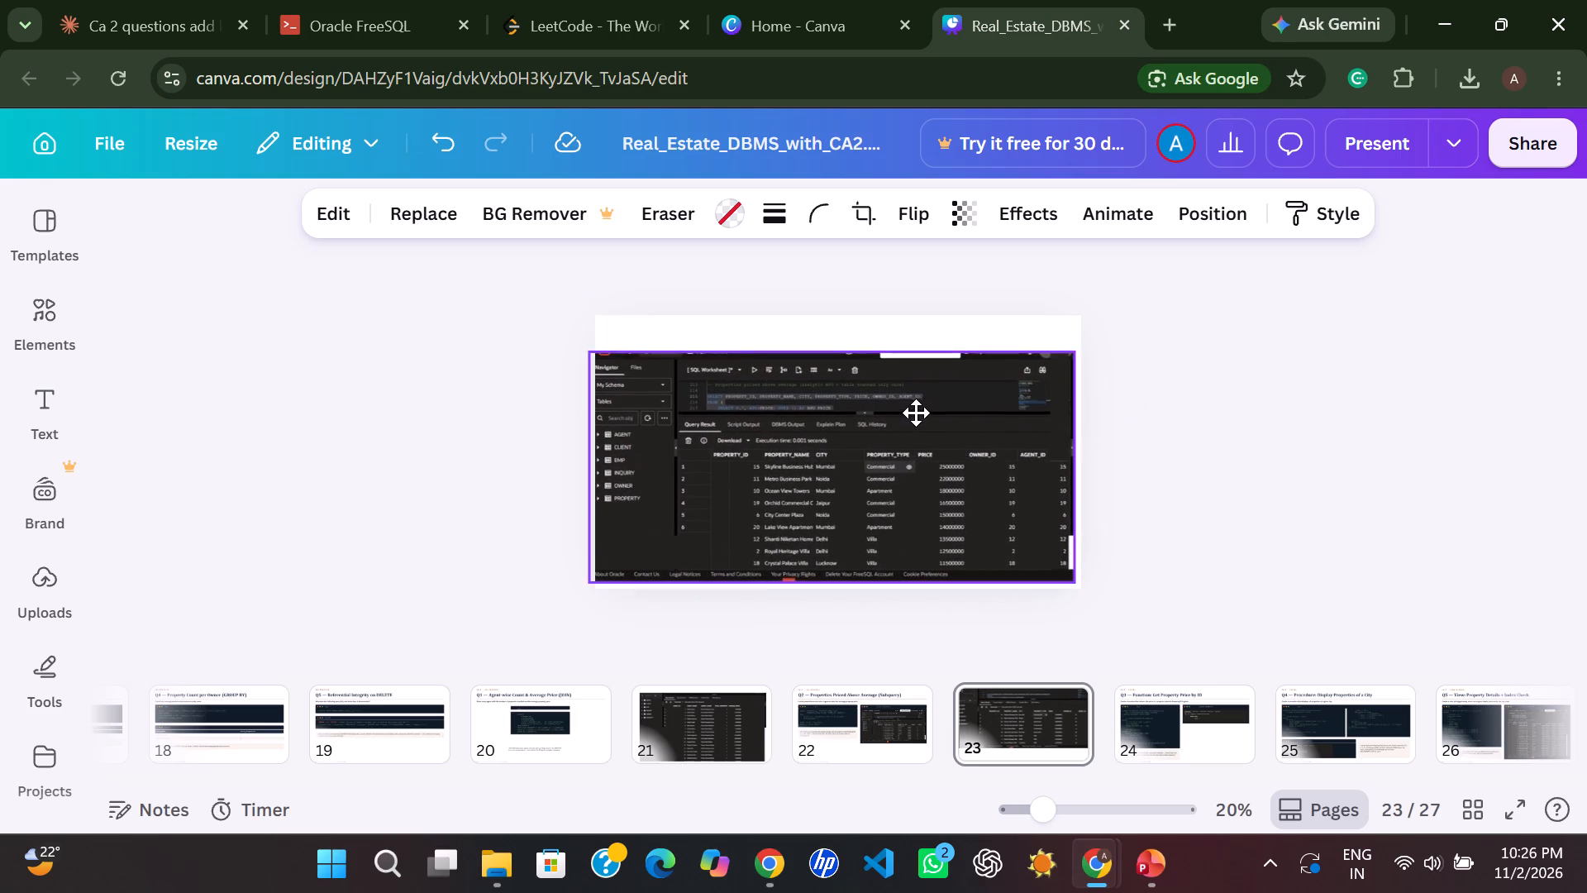
pyautogui.moveTo(916, 413); pyautogui.dragTo(924, 413)
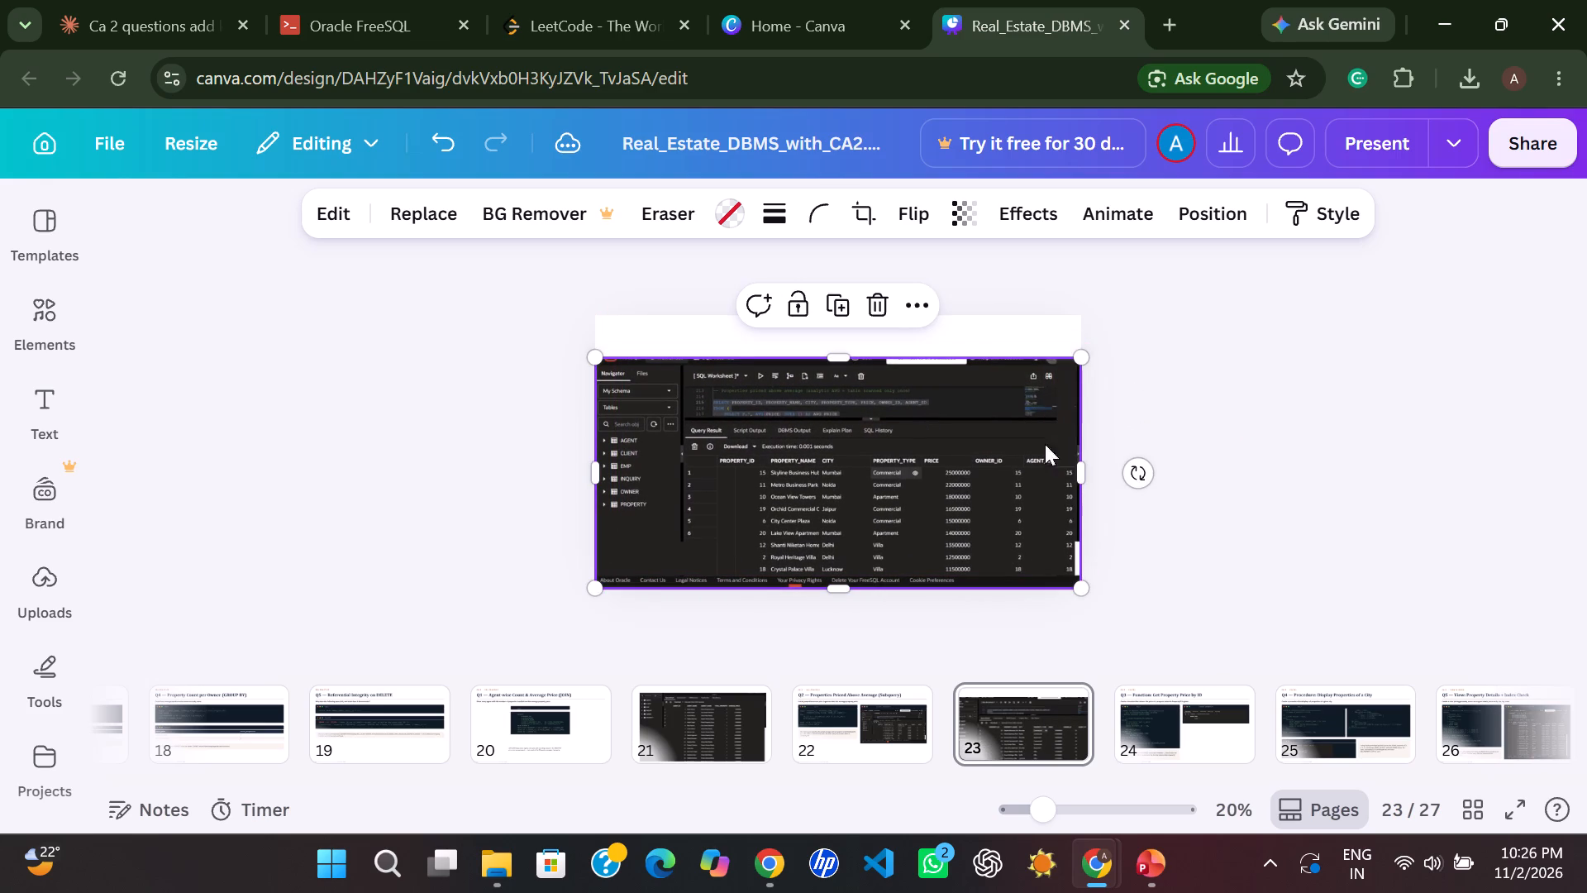
pyautogui.click(1273, 506)
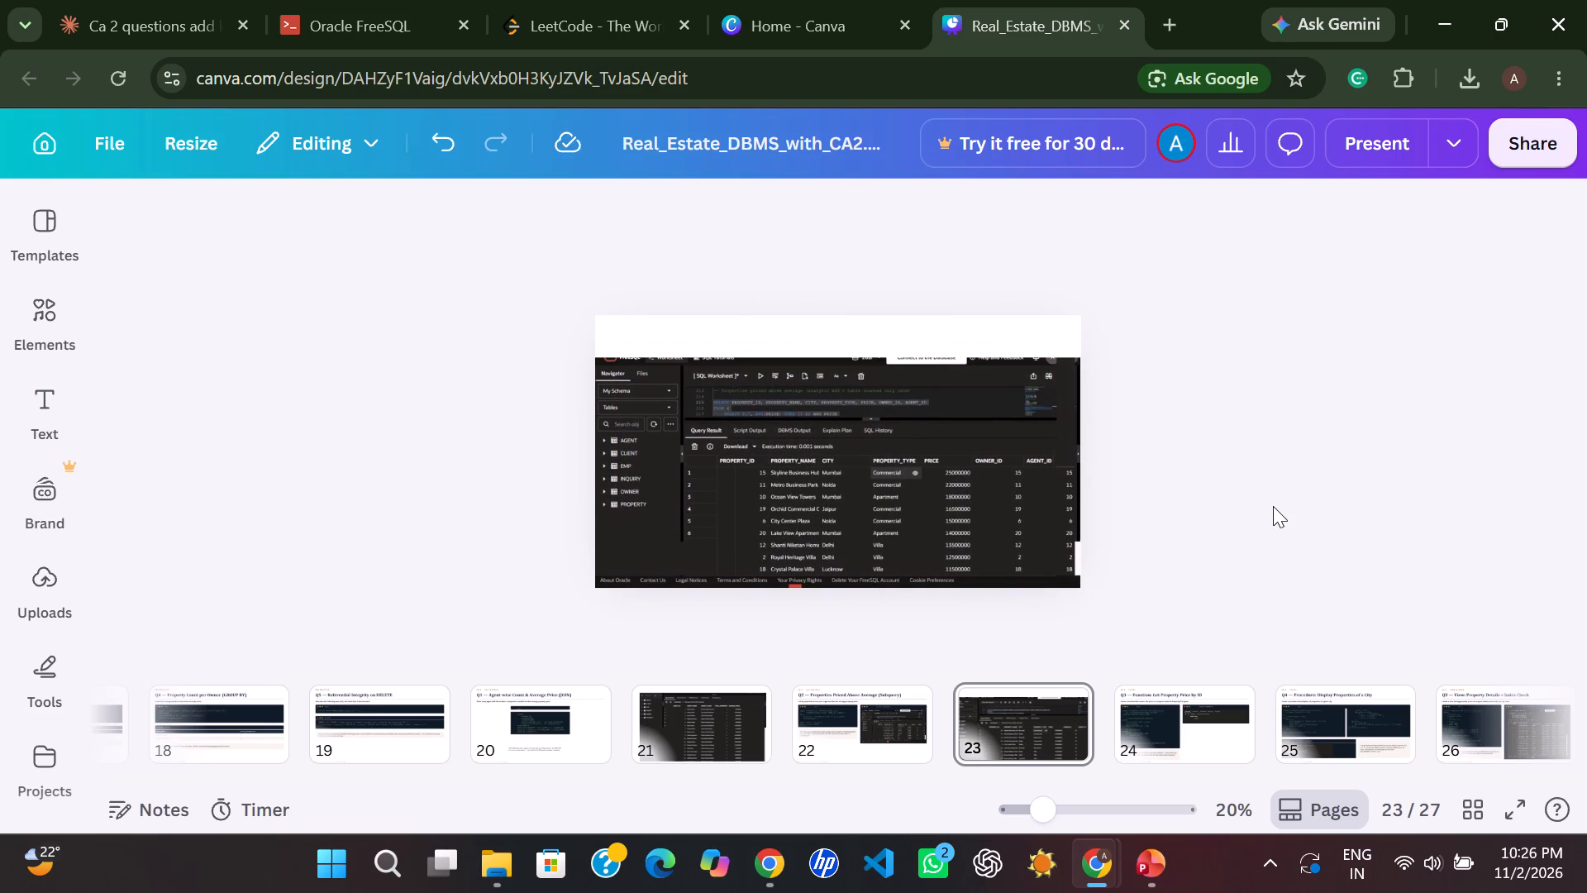
pyautogui.click(1203, 501)
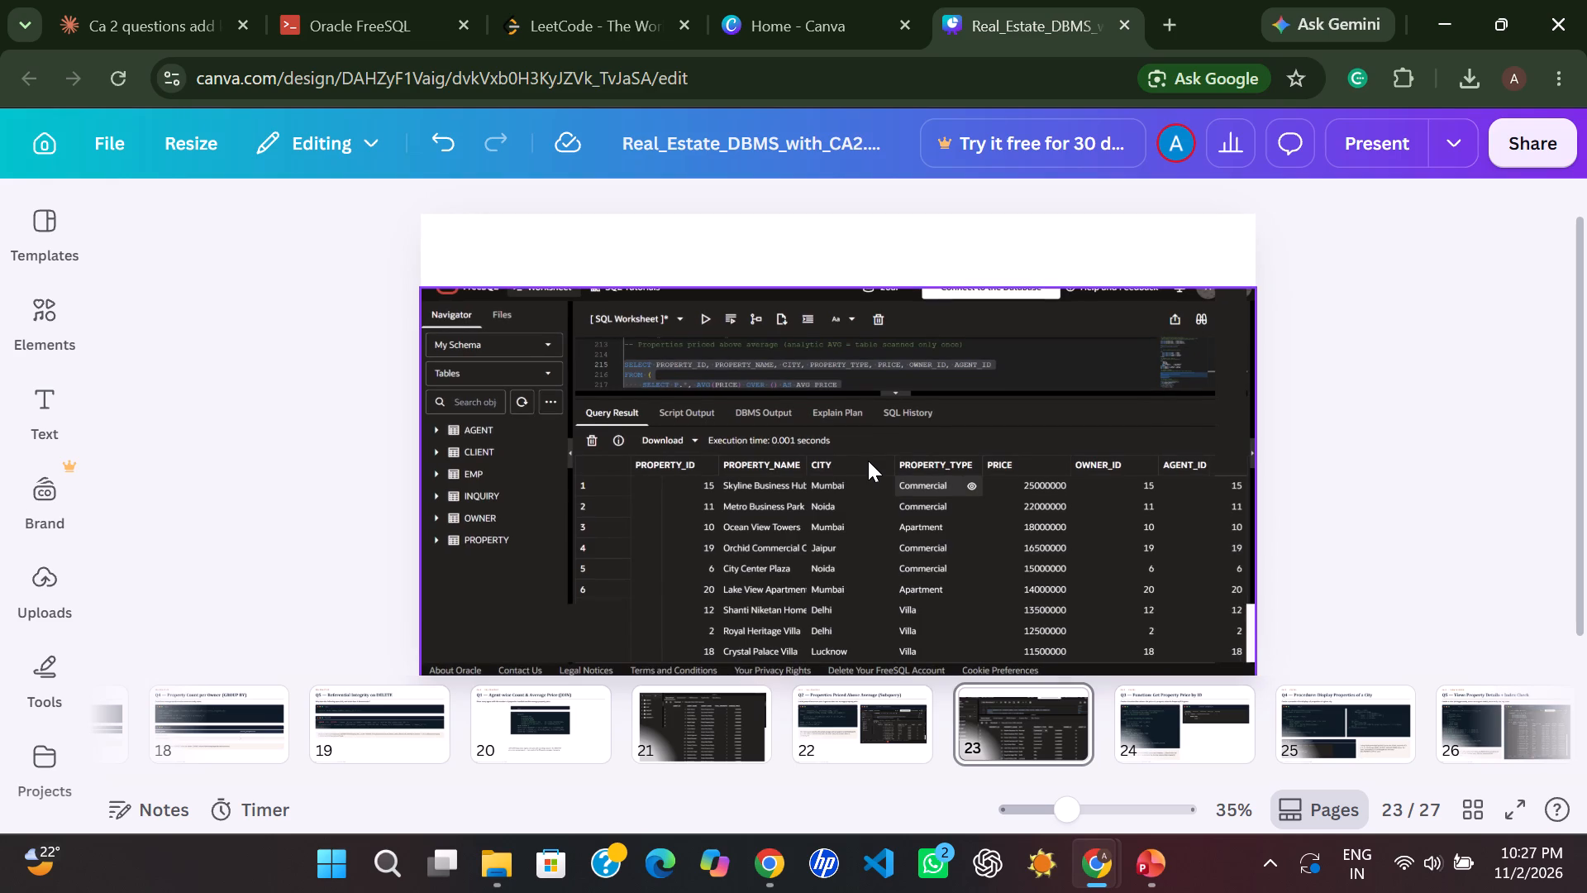
pyautogui.moveTo(821, 375); pyautogui.dragTo(824, 342)
pyautogui.click(1418, 382)
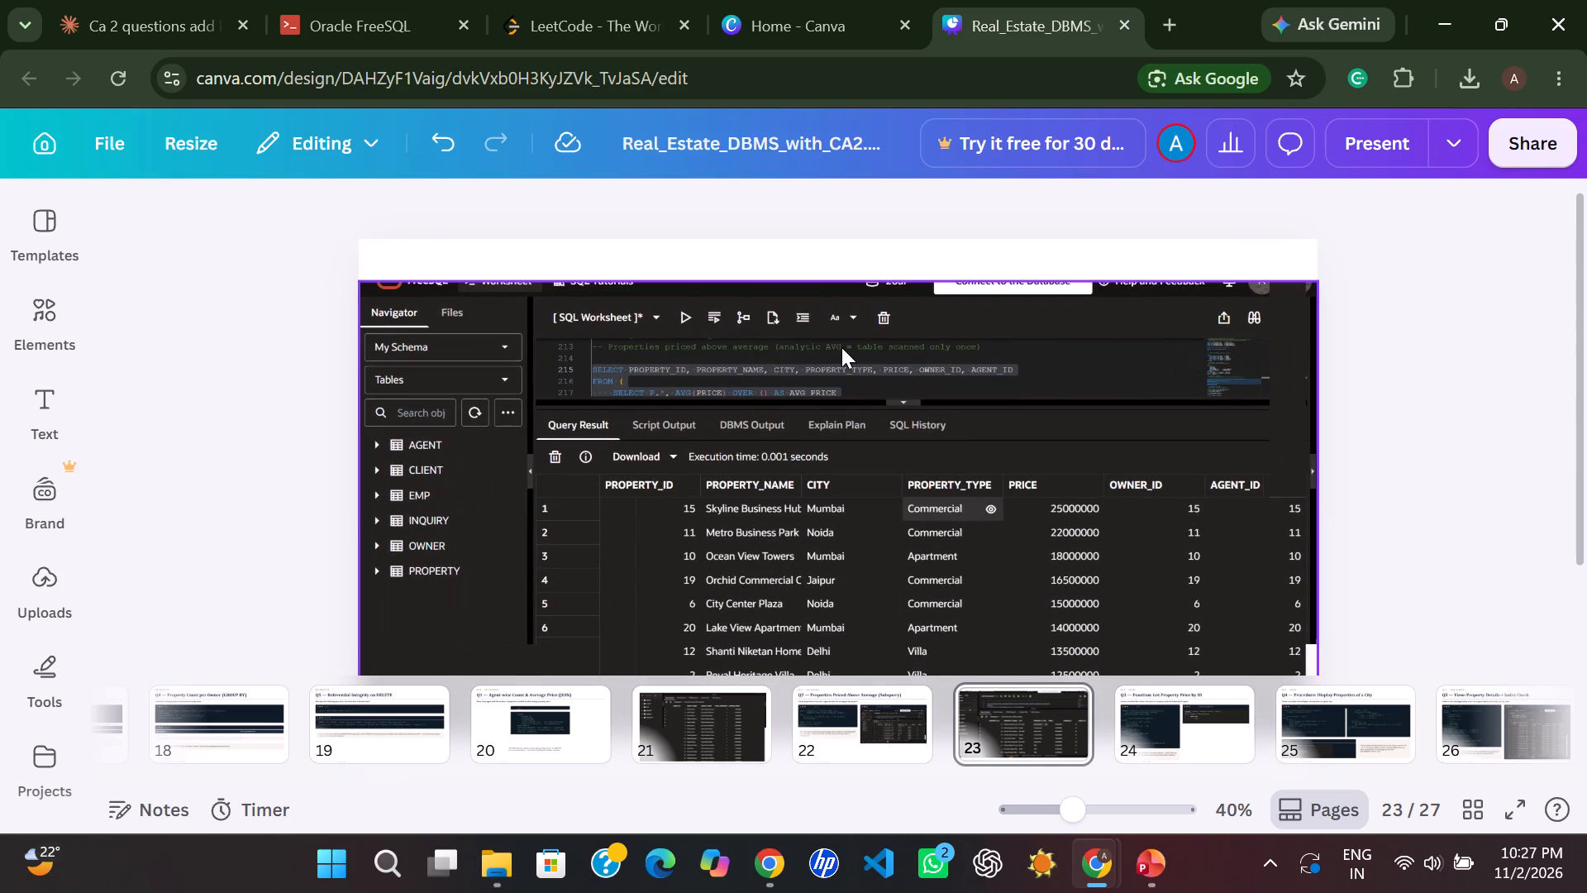
# Trim the screenshot from its top edge to cut away the SQL worksheet area above the Query Result section.
pyautogui.click(813, 401)
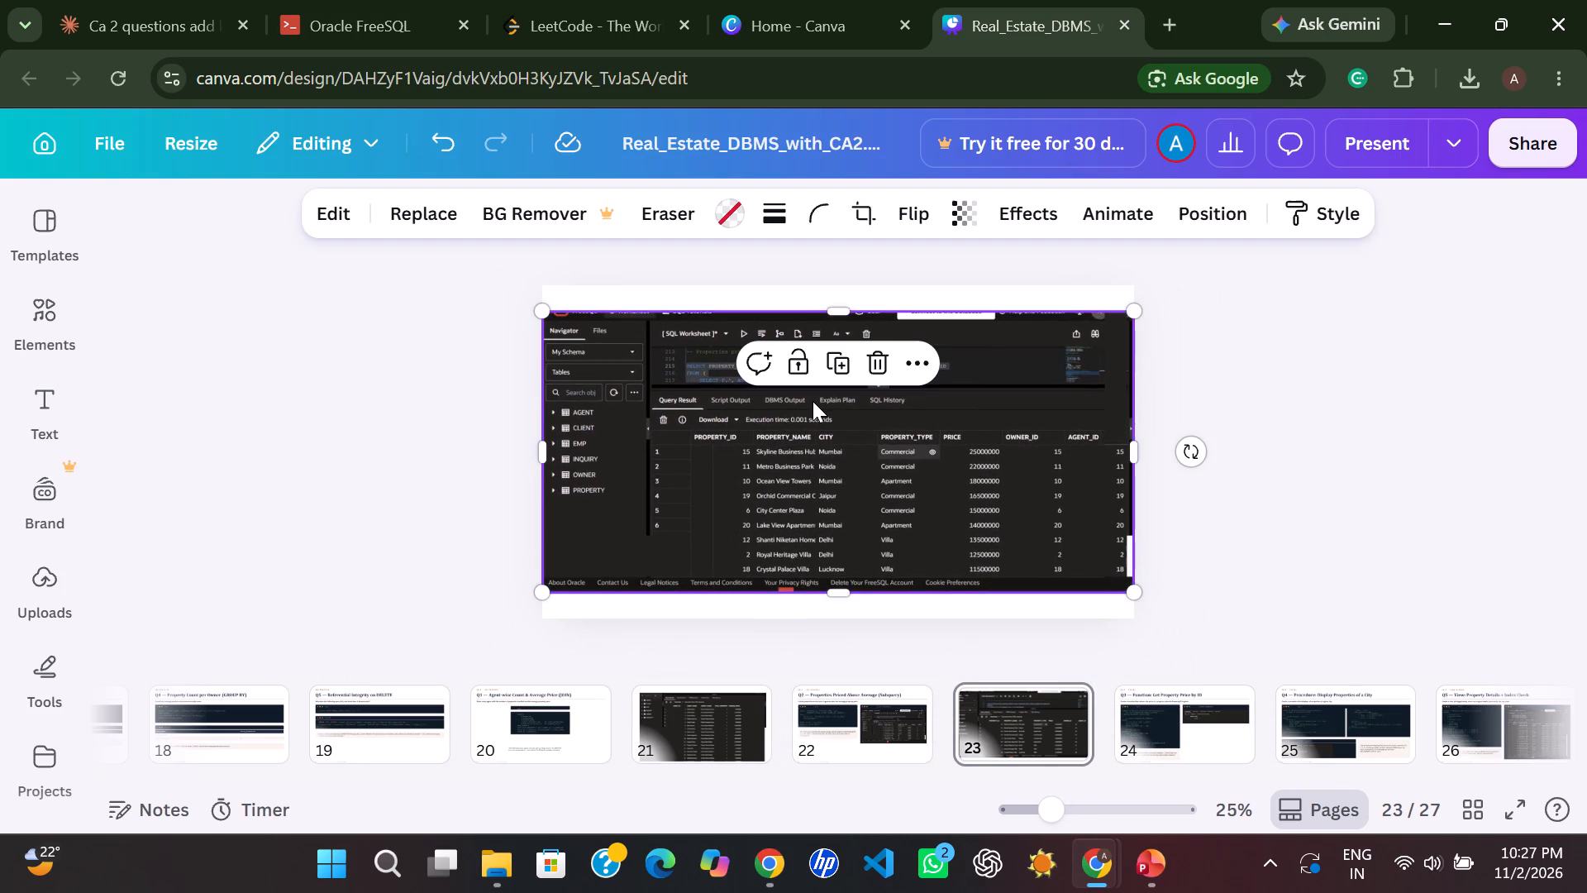
pyautogui.moveTo(844, 308); pyautogui.dragTo(845, 327)
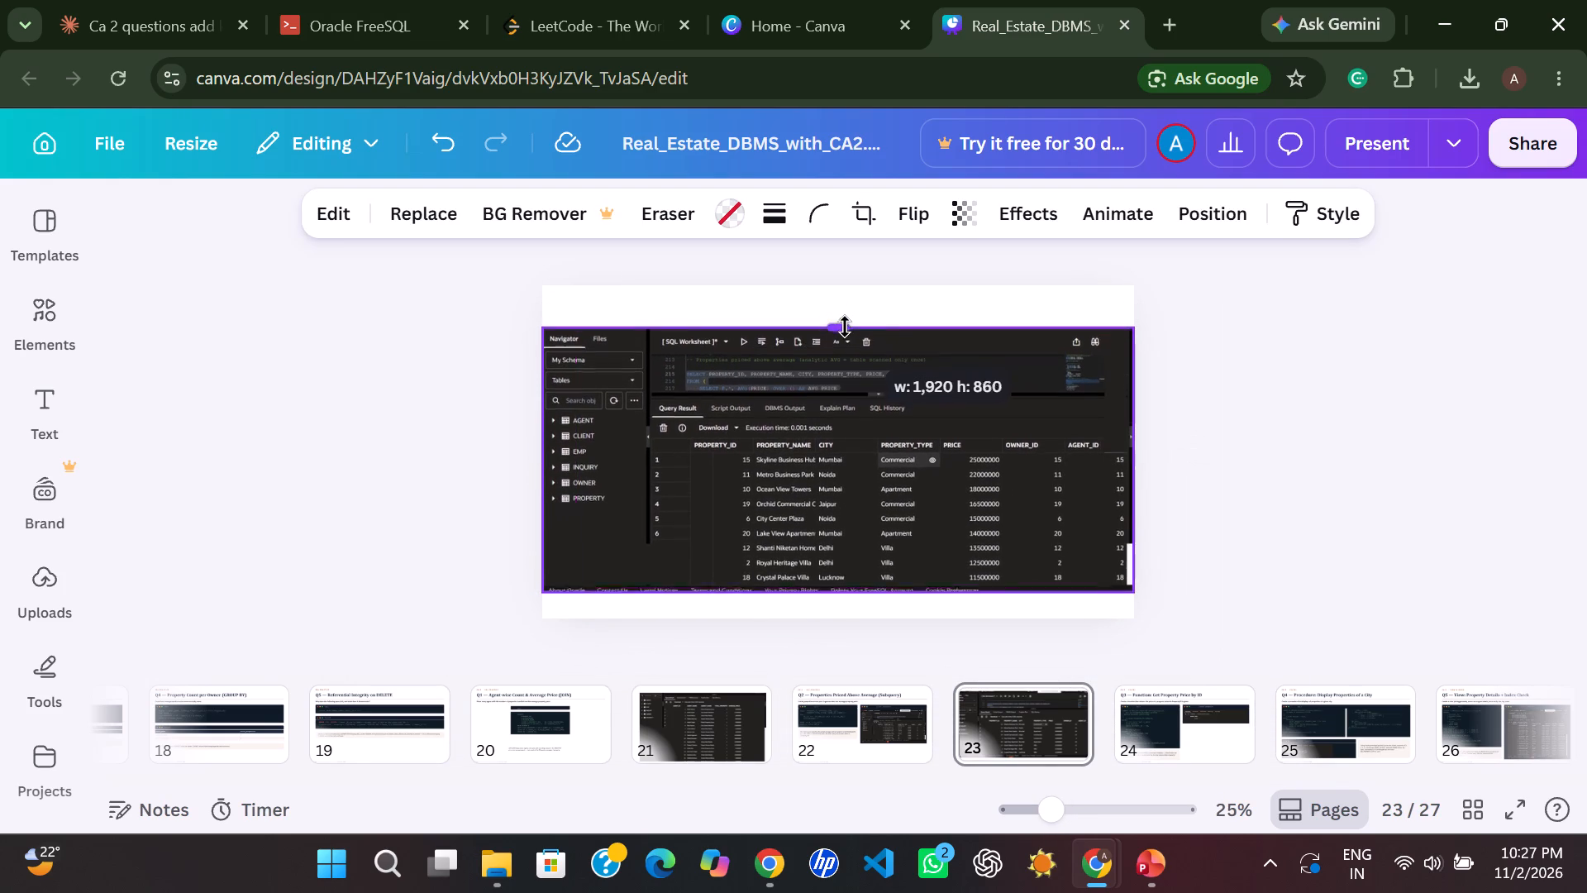
pyautogui.moveTo(845, 327); pyautogui.dragTo(854, 419)
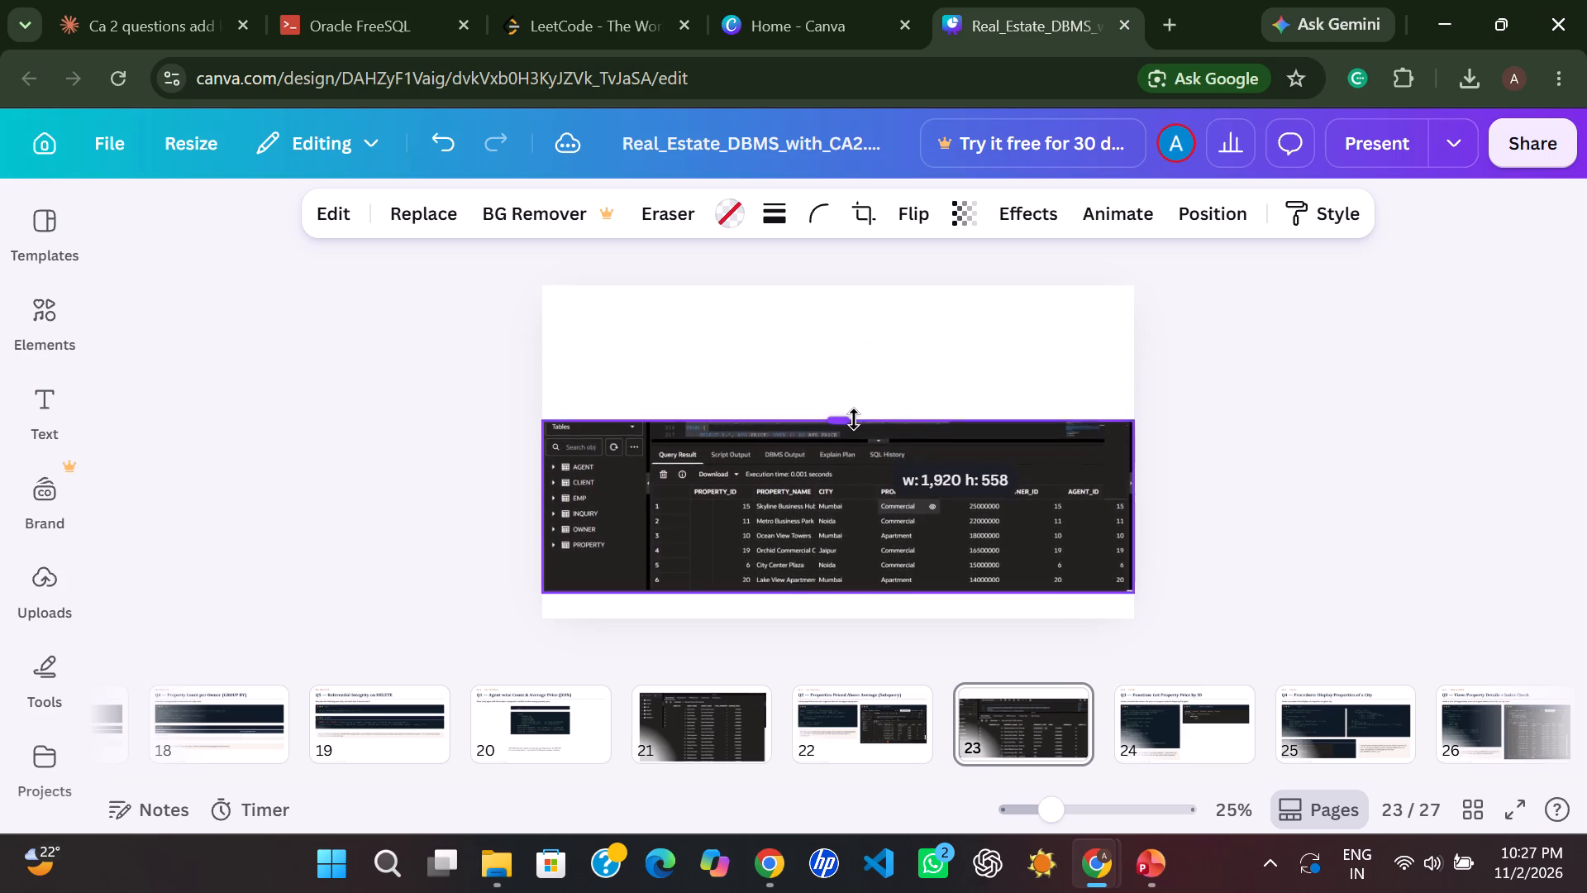
pyautogui.moveTo(854, 419); pyautogui.dragTo(850, 442)
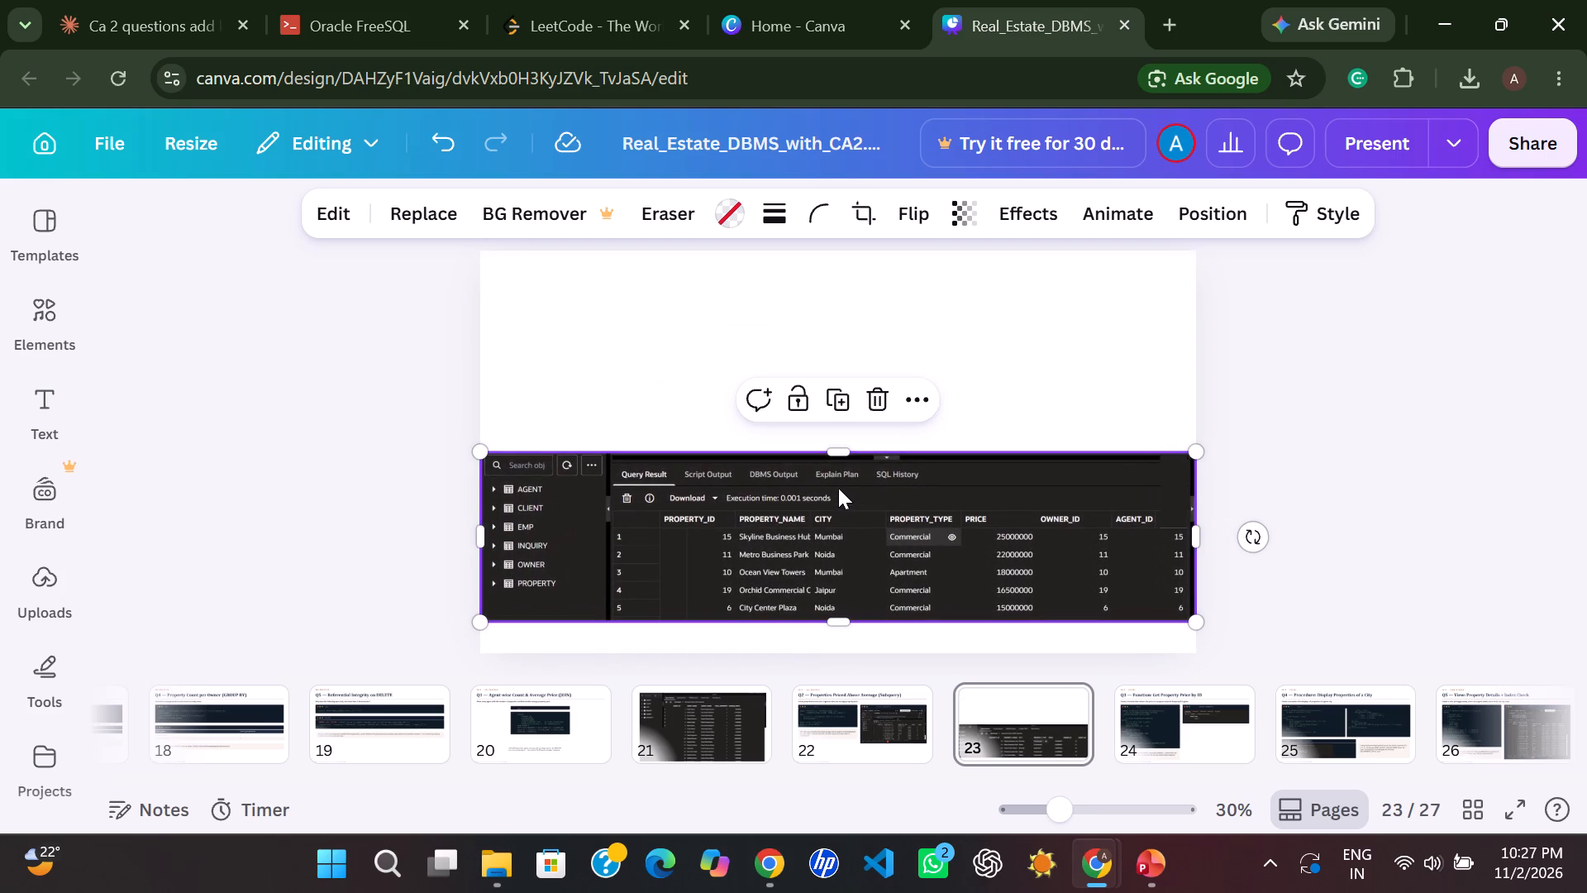
# Extend the Q2 output screenshot's top edge to the page's top to restore the cropped worksheet area, and pull its bottom edge up slightly.
pyautogui.moveTo(838, 455); pyautogui.dragTo(855, 360)
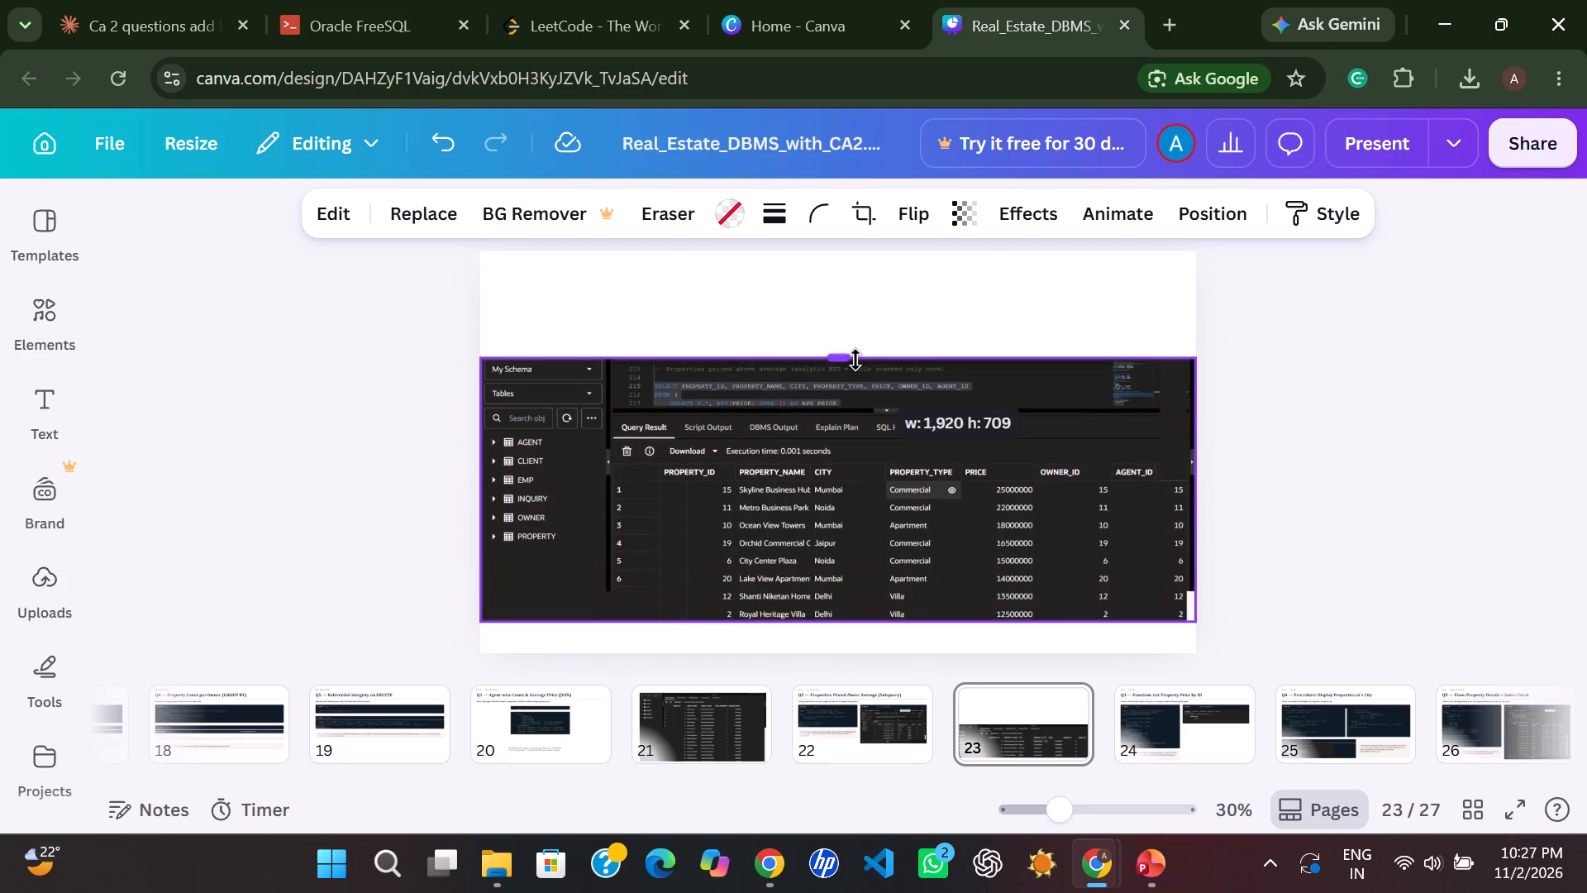
pyautogui.moveTo(855, 360); pyautogui.dragTo(881, 262)
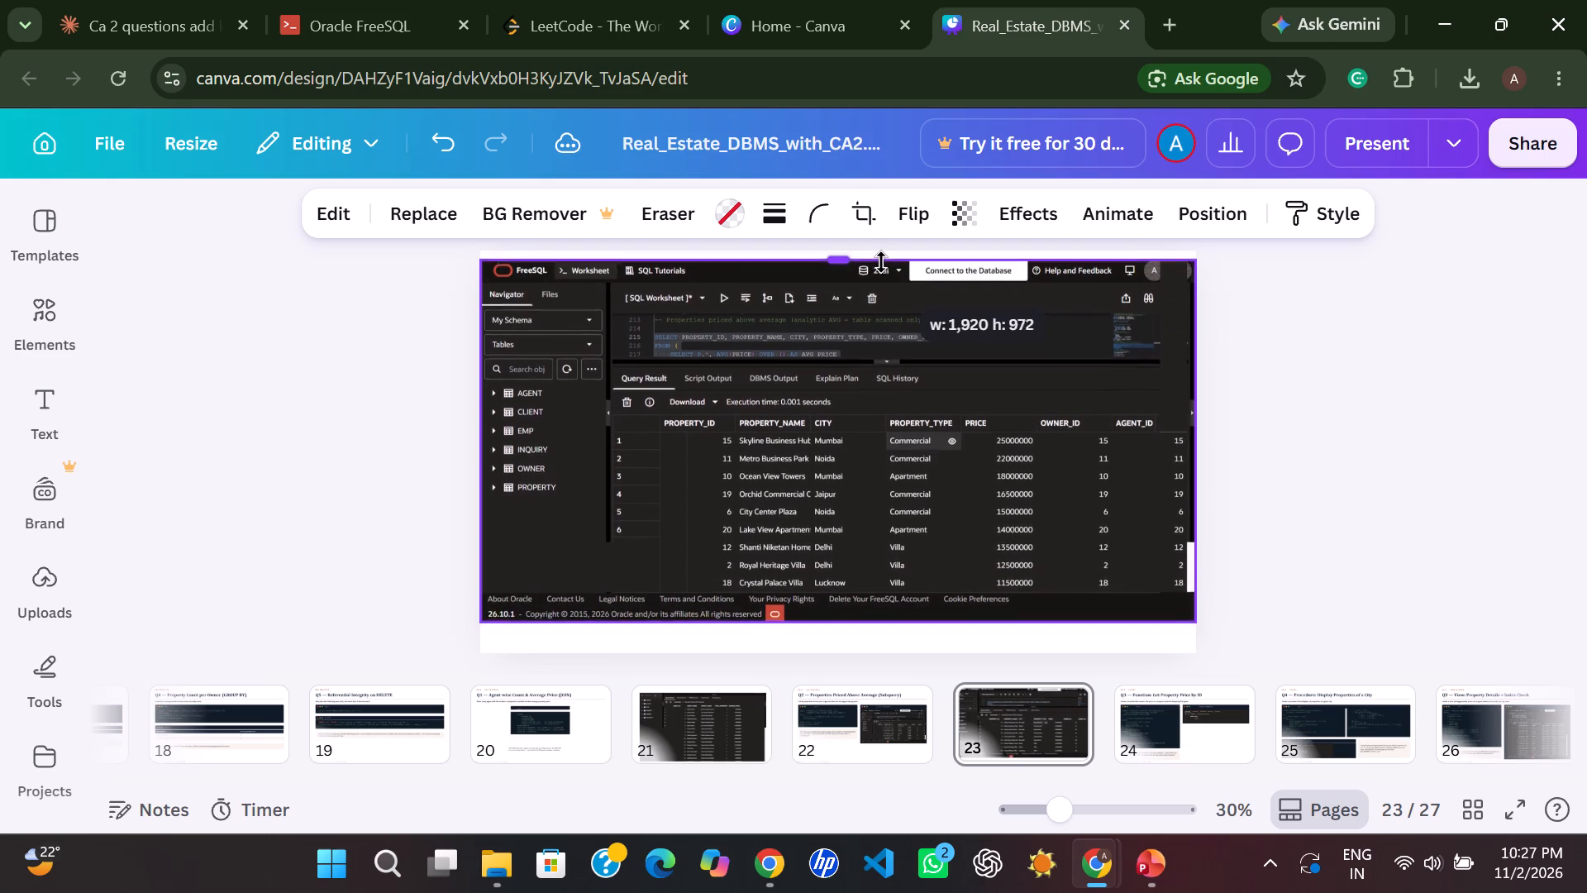
pyautogui.moveTo(881, 262); pyautogui.dragTo(883, 260)
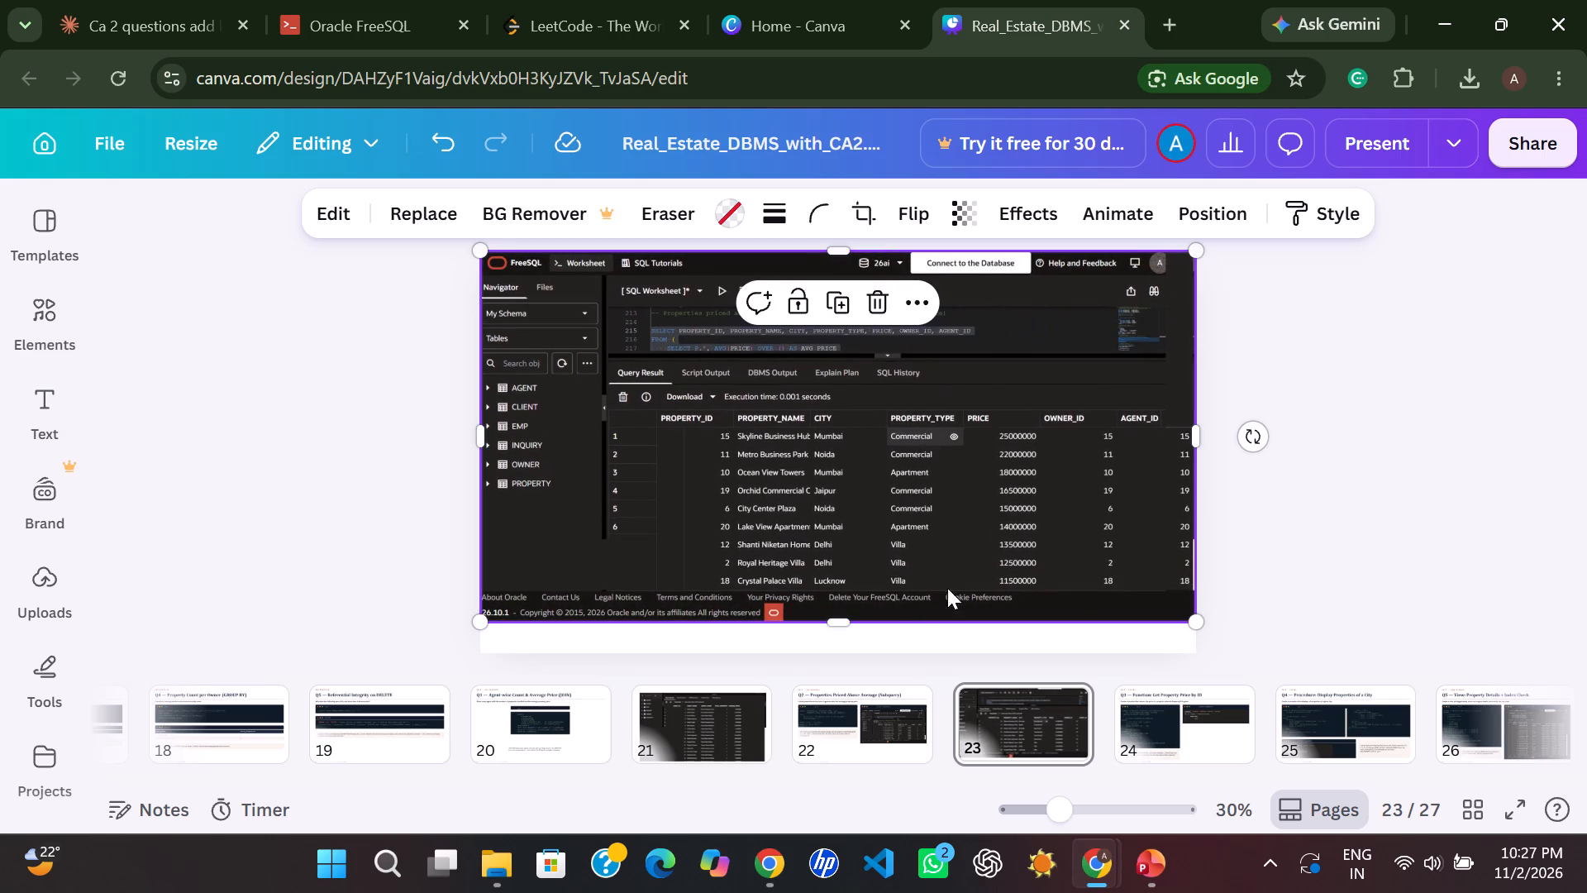
pyautogui.moveTo(839, 619); pyautogui.dragTo(839, 623)
pyautogui.moveTo(839, 623); pyautogui.dragTo(856, 608)
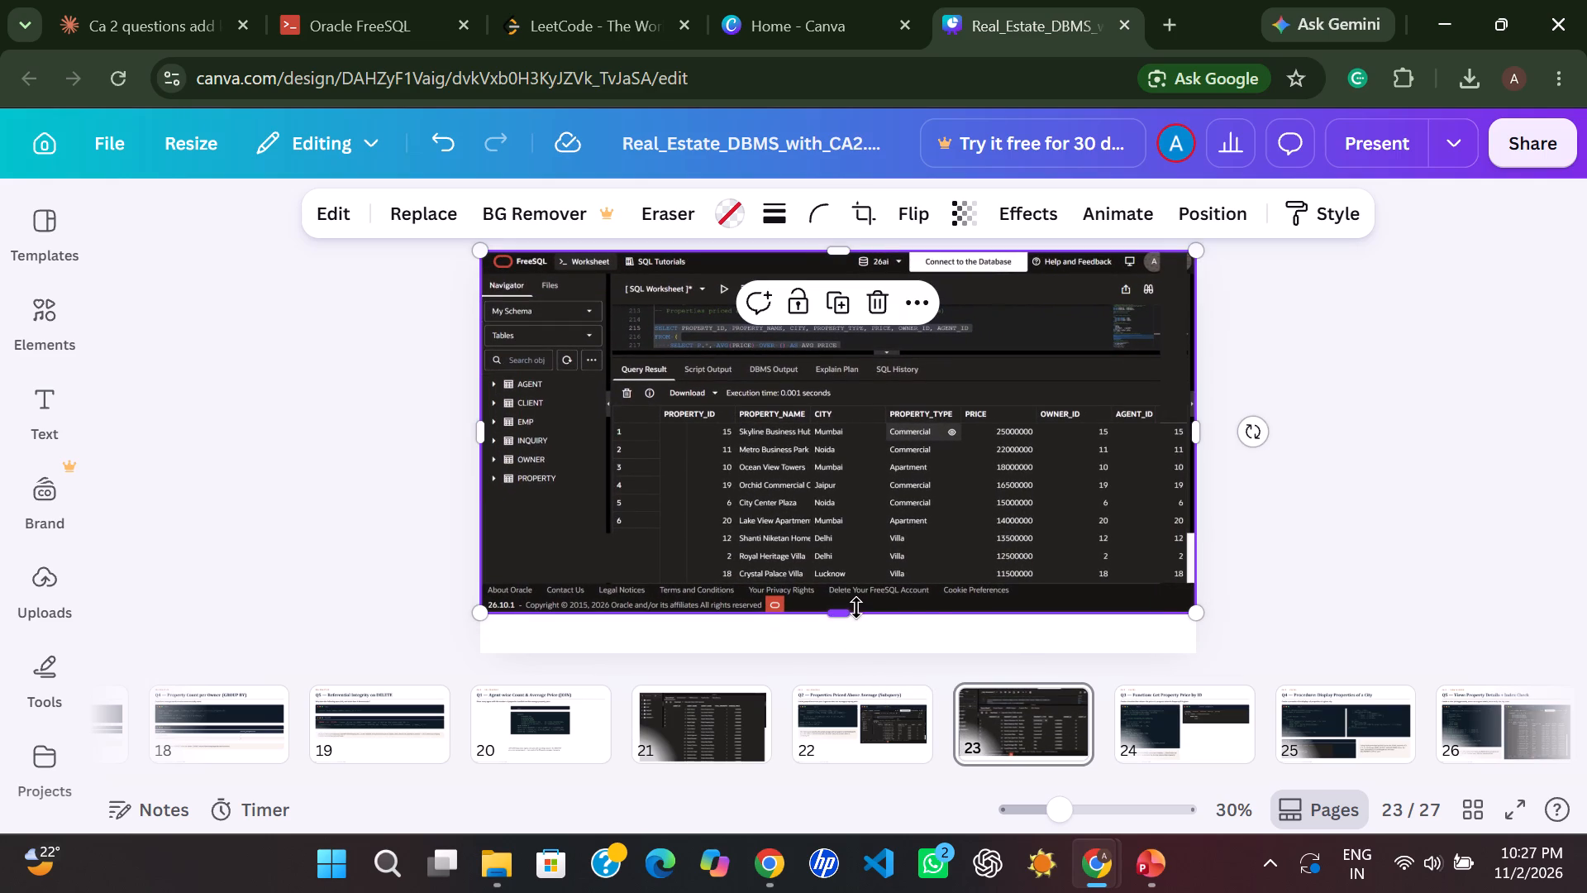
# Centre the full-width Q2 output screenshot horizontally and vertically on page 23 and deselect it.
pyautogui.moveTo(1010, 489); pyautogui.dragTo(1014, 524)
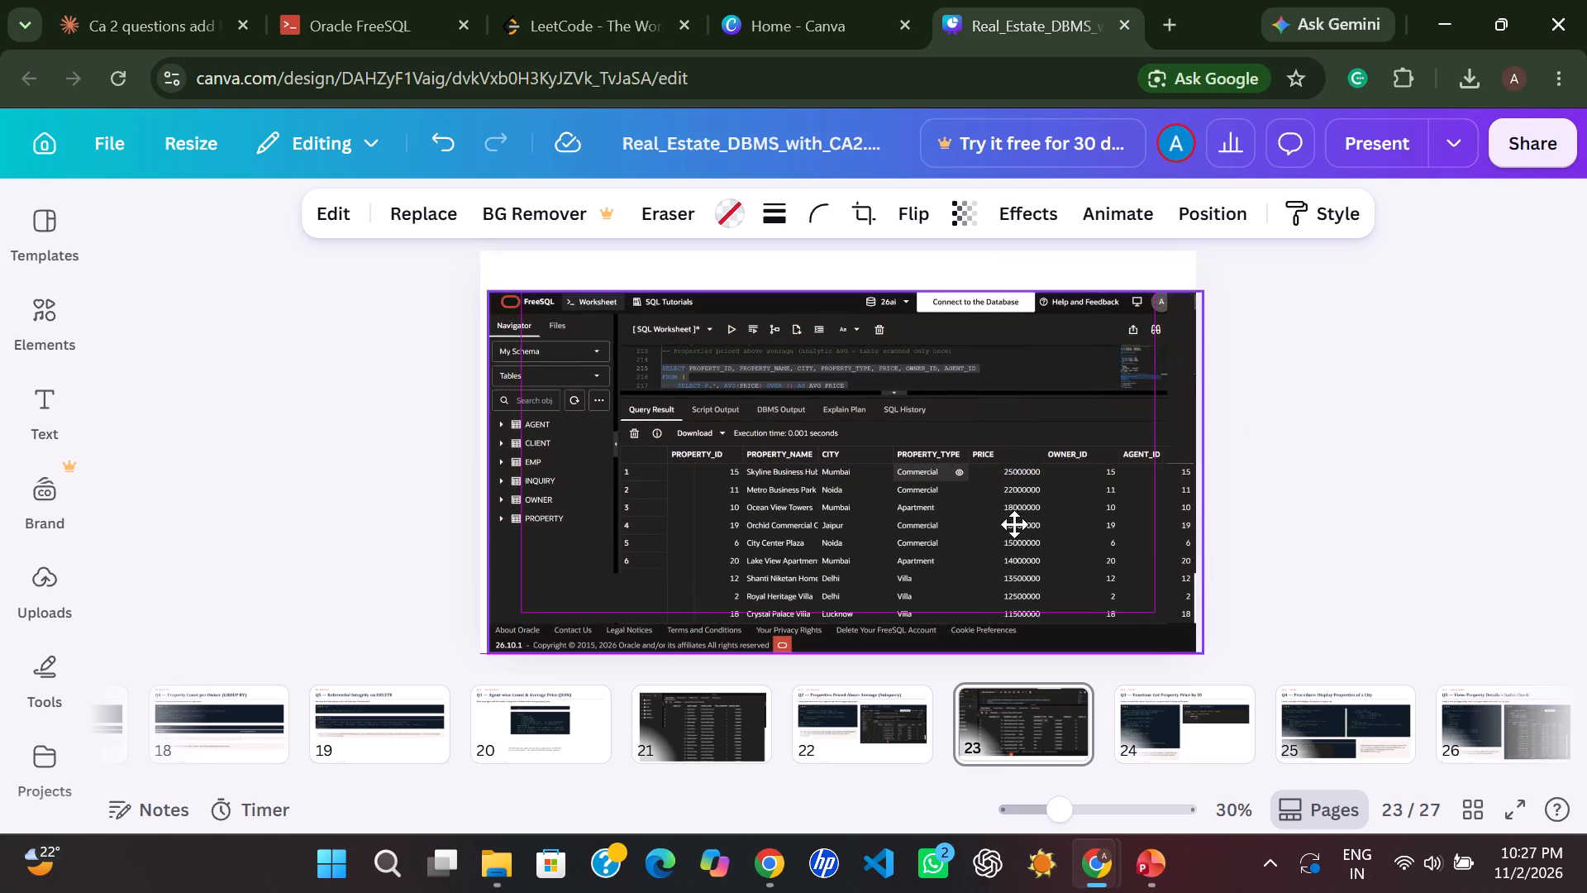
pyautogui.moveTo(1014, 524); pyautogui.dragTo(1014, 516)
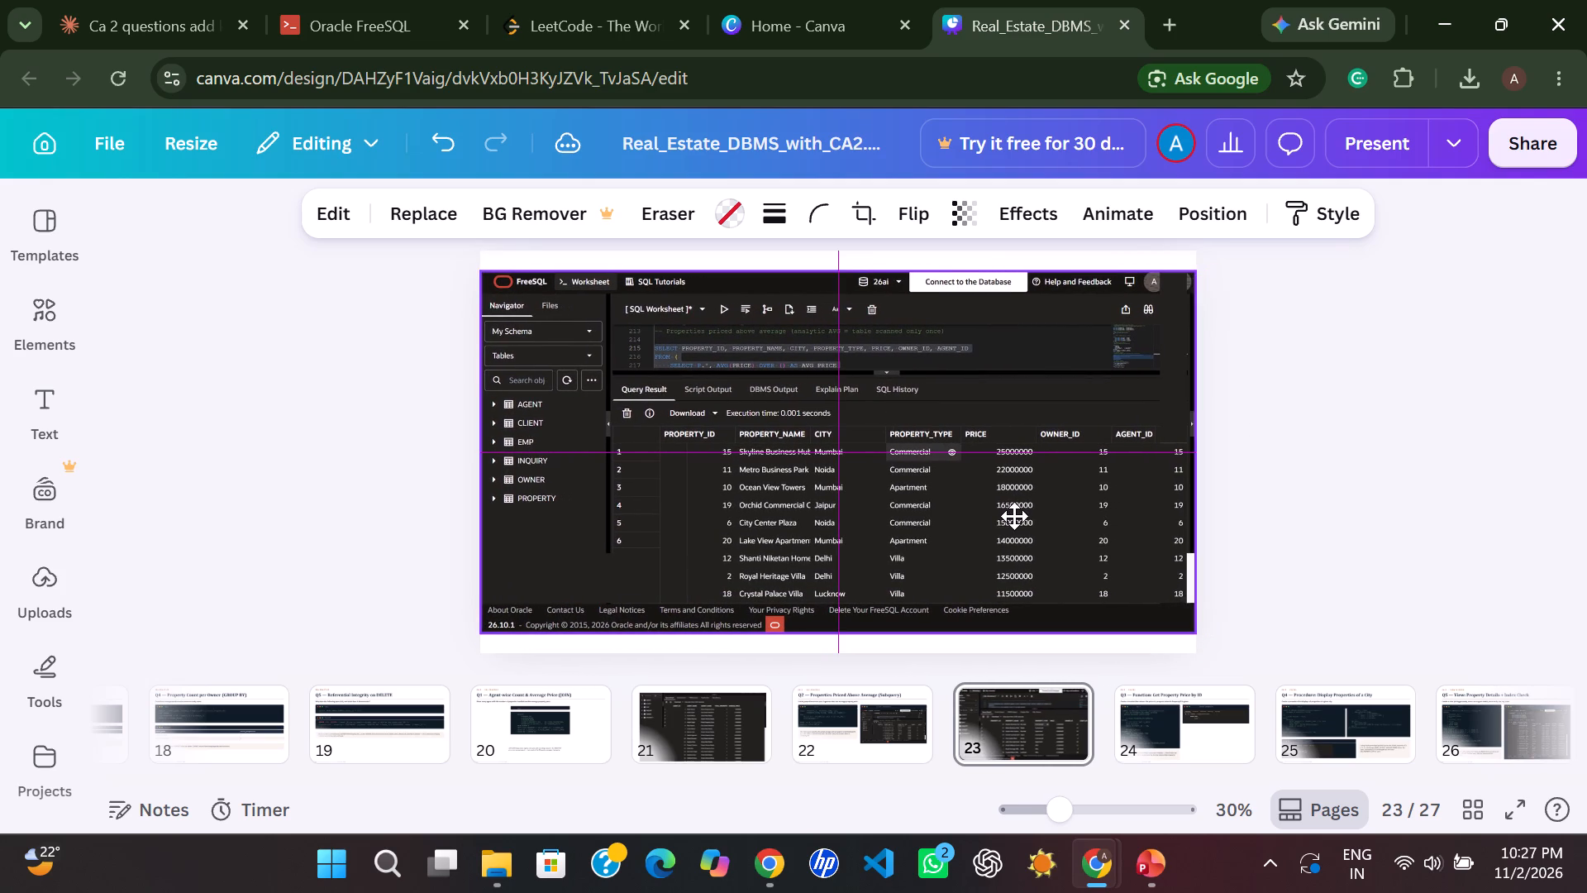
pyautogui.moveTo(1014, 516); pyautogui.dragTo(1015, 517)
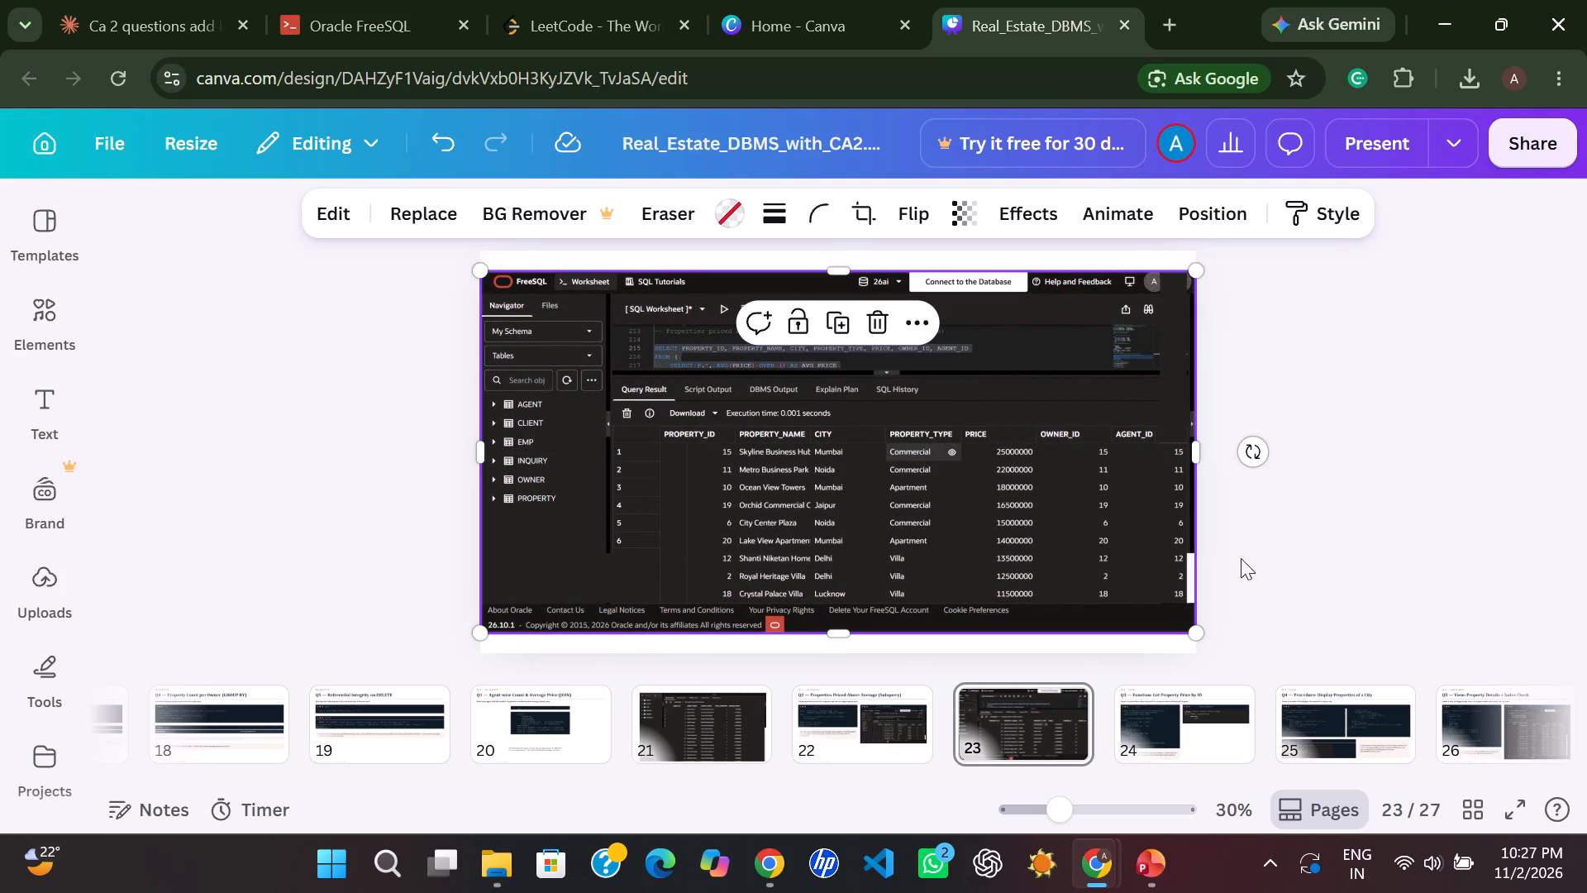
pyautogui.click(1359, 583)
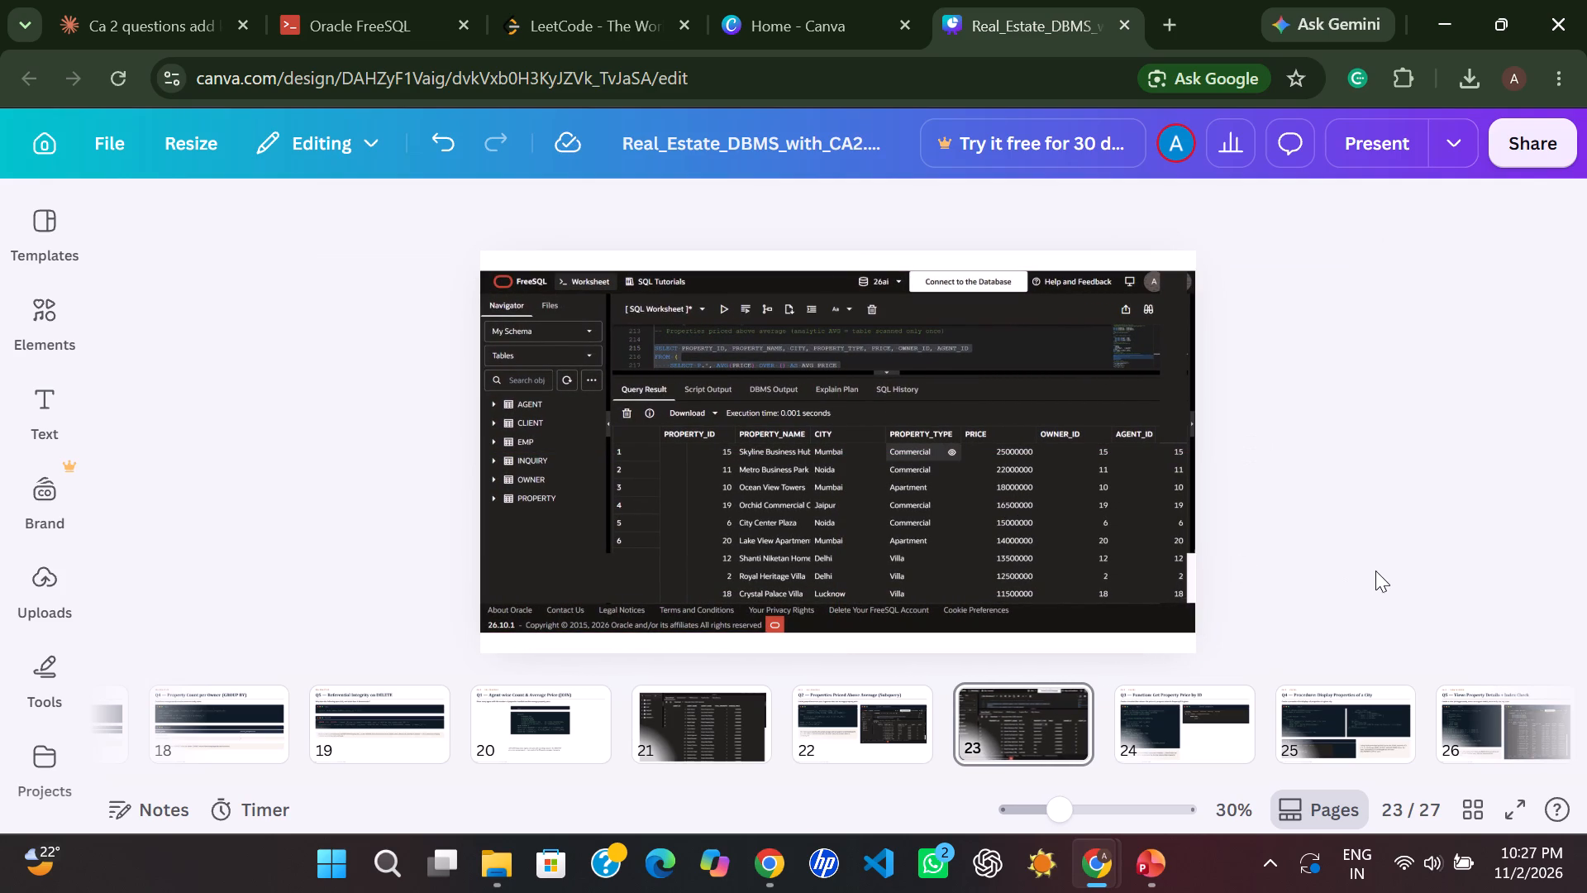
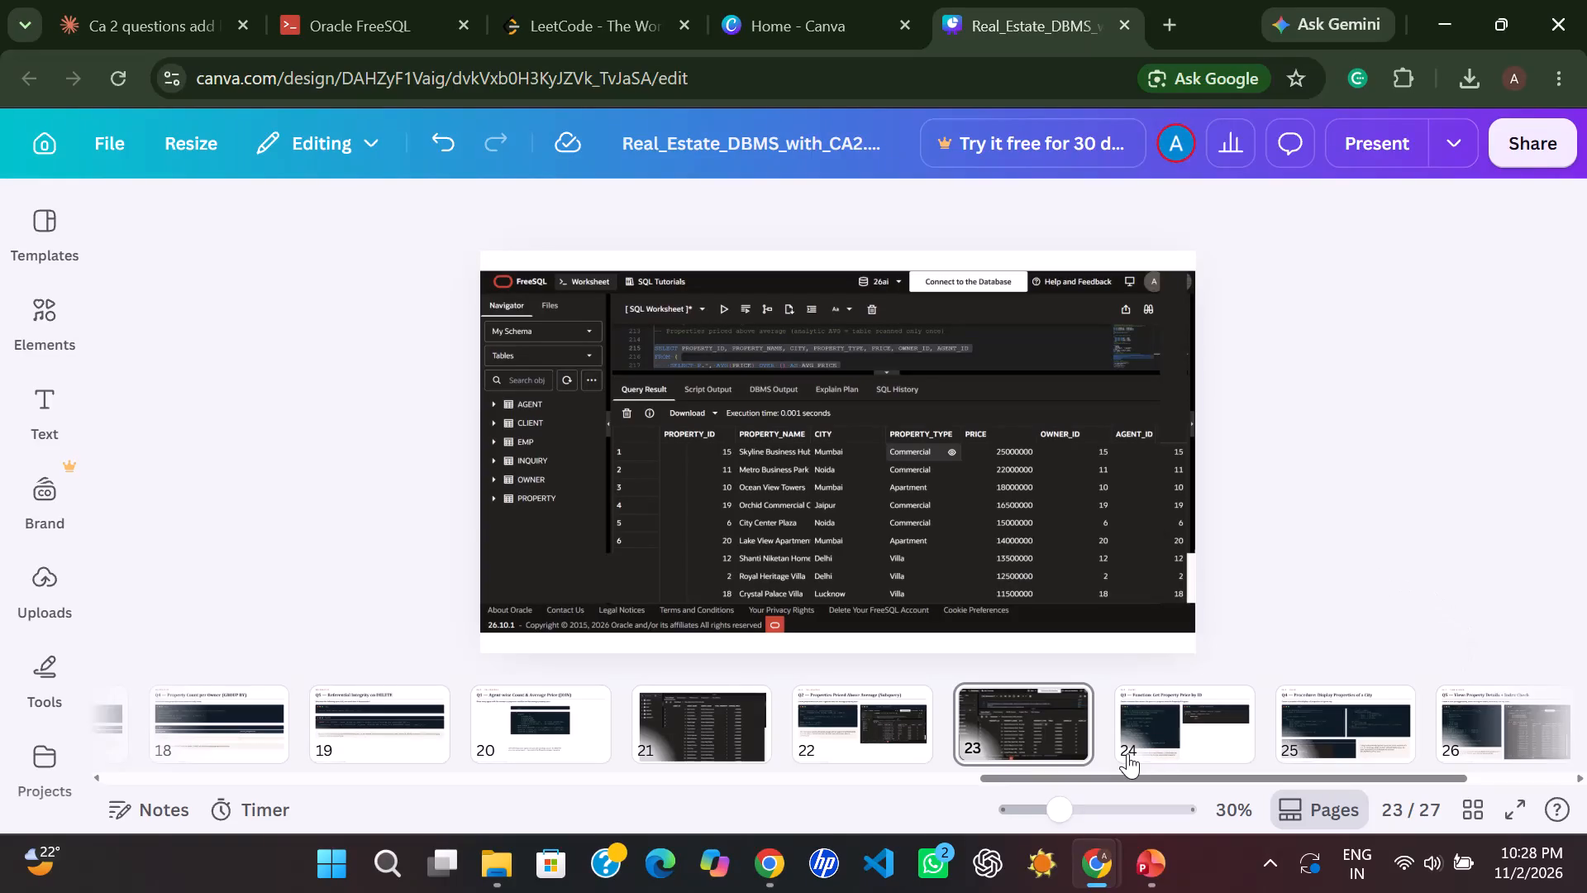
# Delete the output screenshot with its frame and the dark panel behind it from the Q2 slide on page 22.
pyautogui.click(579, 752)
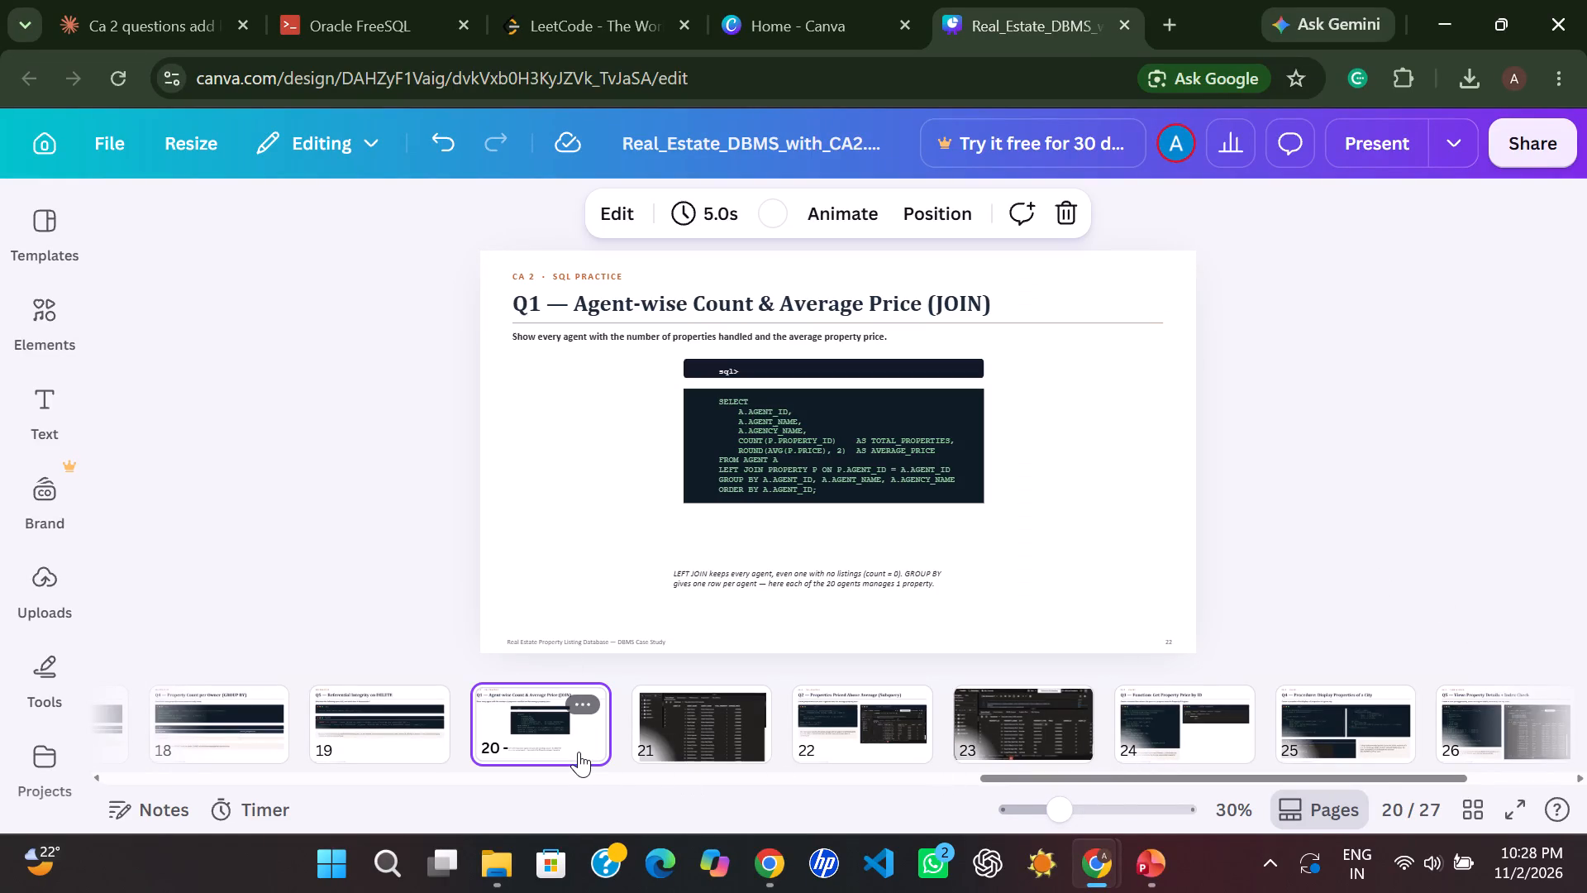
pyautogui.click(688, 756)
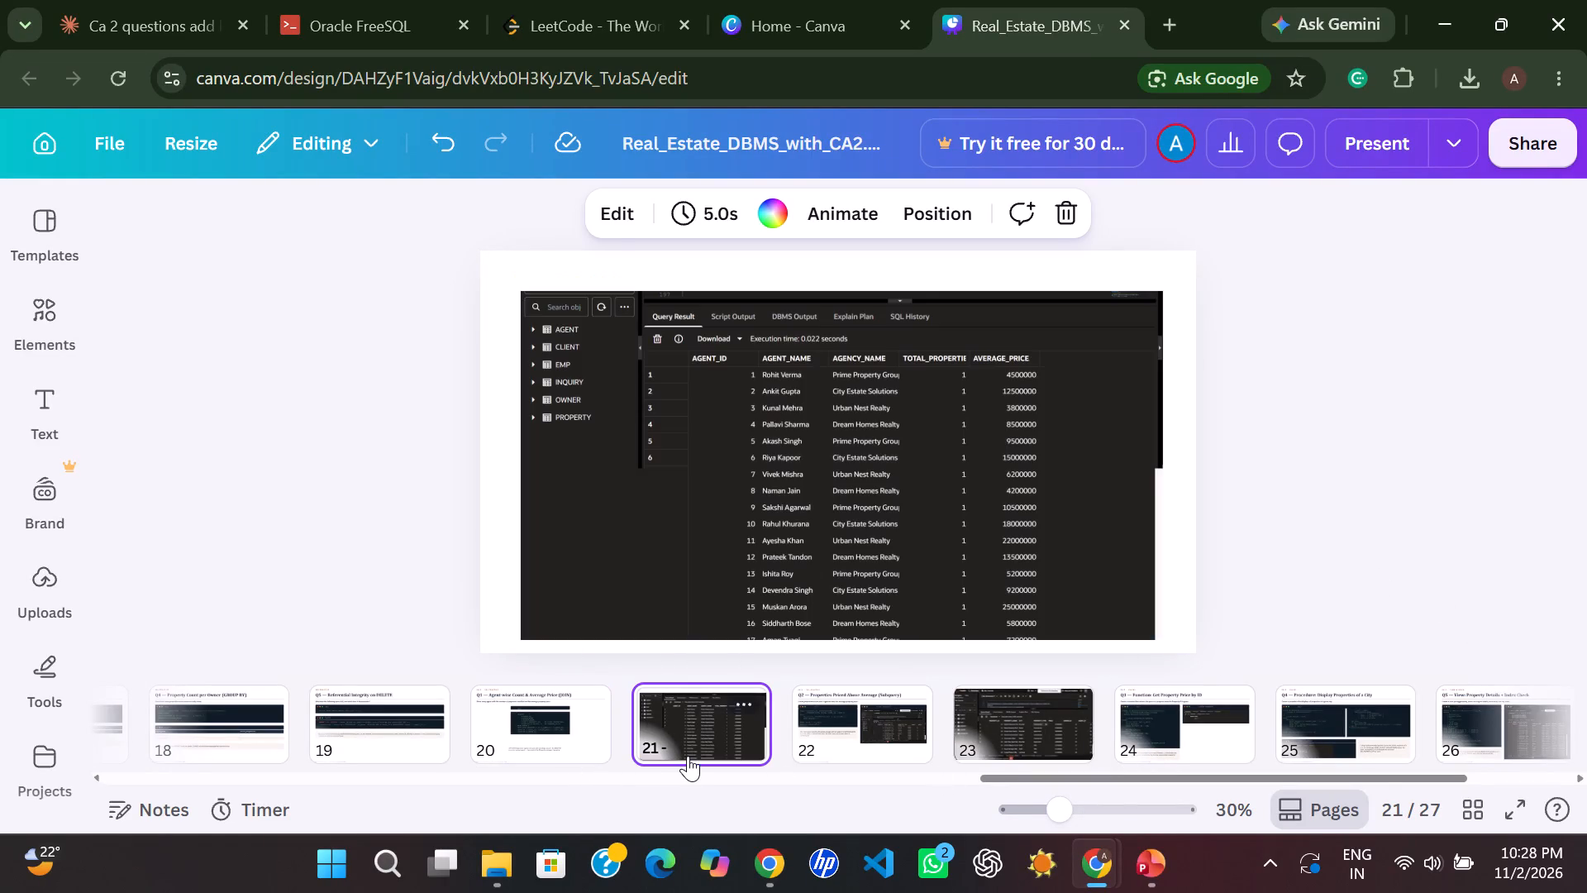
pyautogui.click(836, 745)
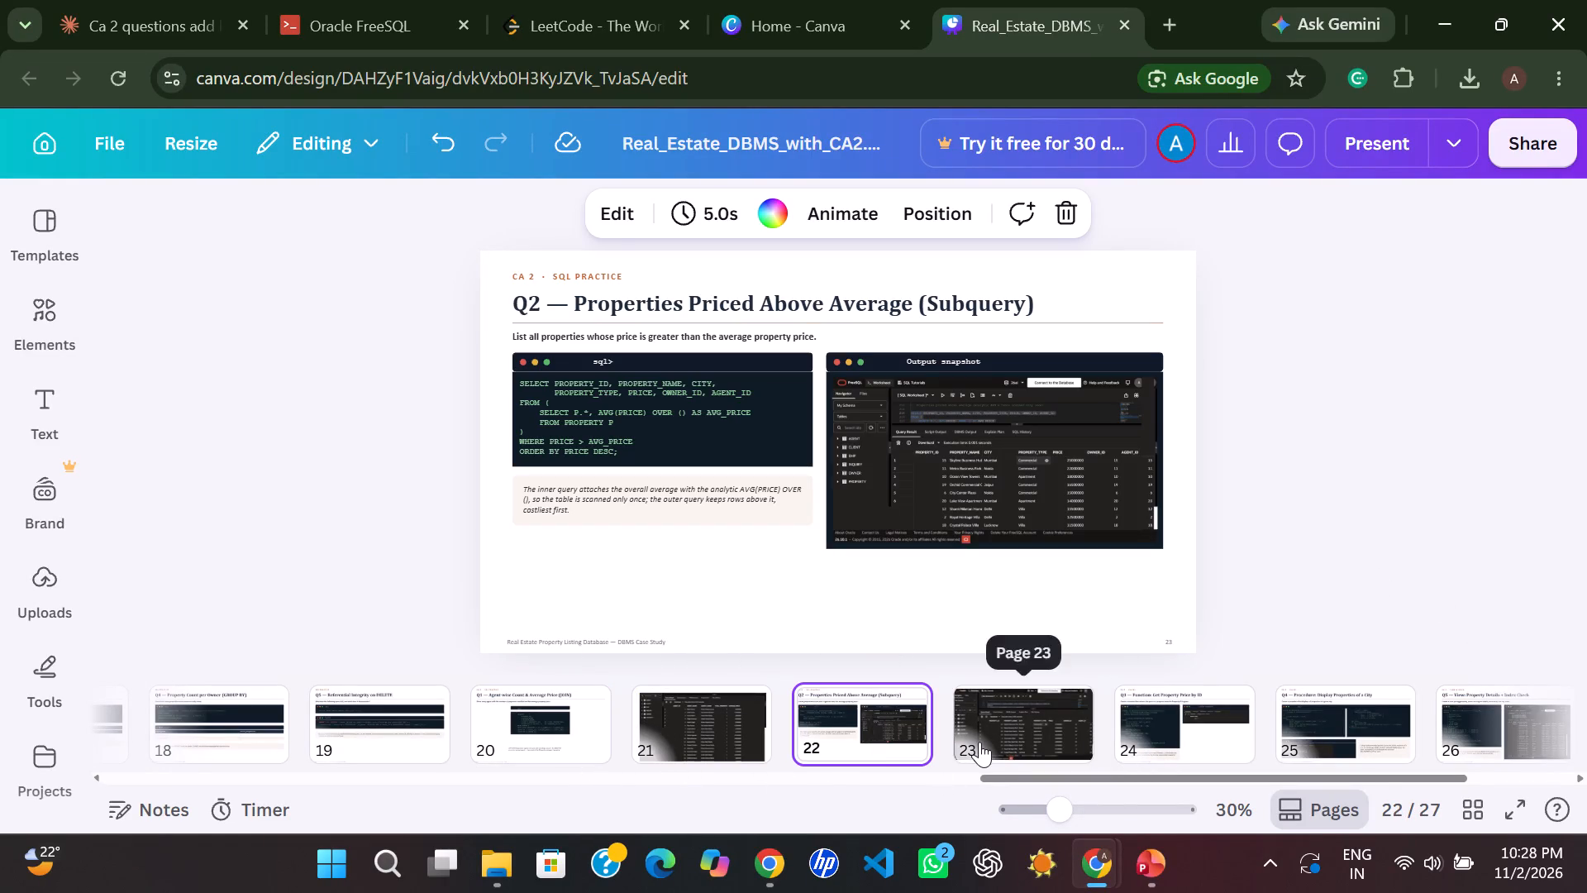
pyautogui.click(979, 742)
pyautogui.click(829, 752)
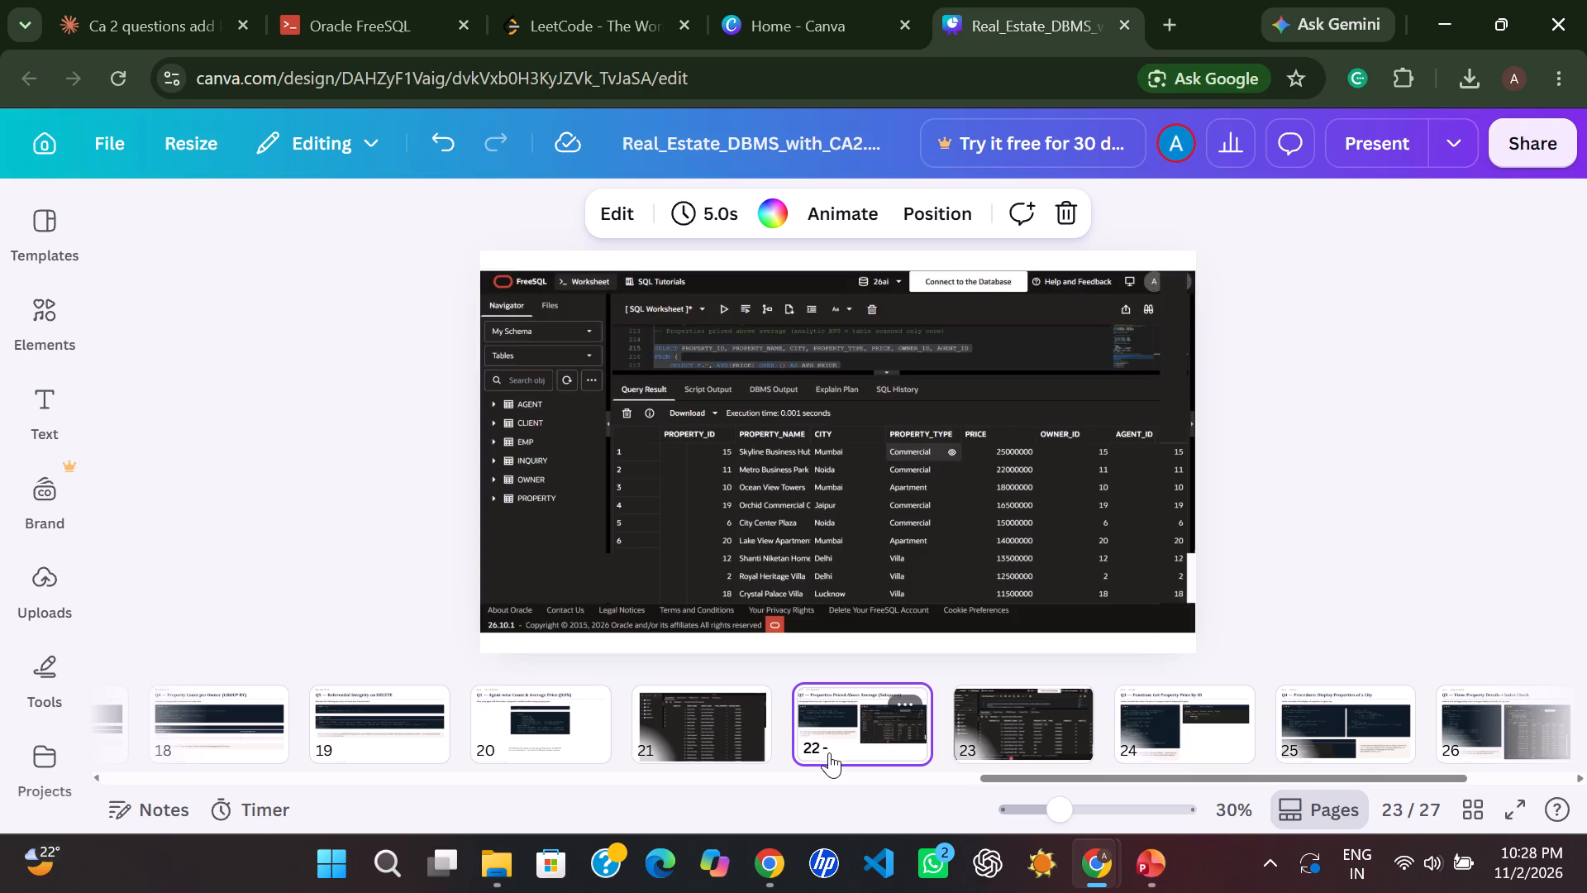
pyautogui.click(1034, 457)
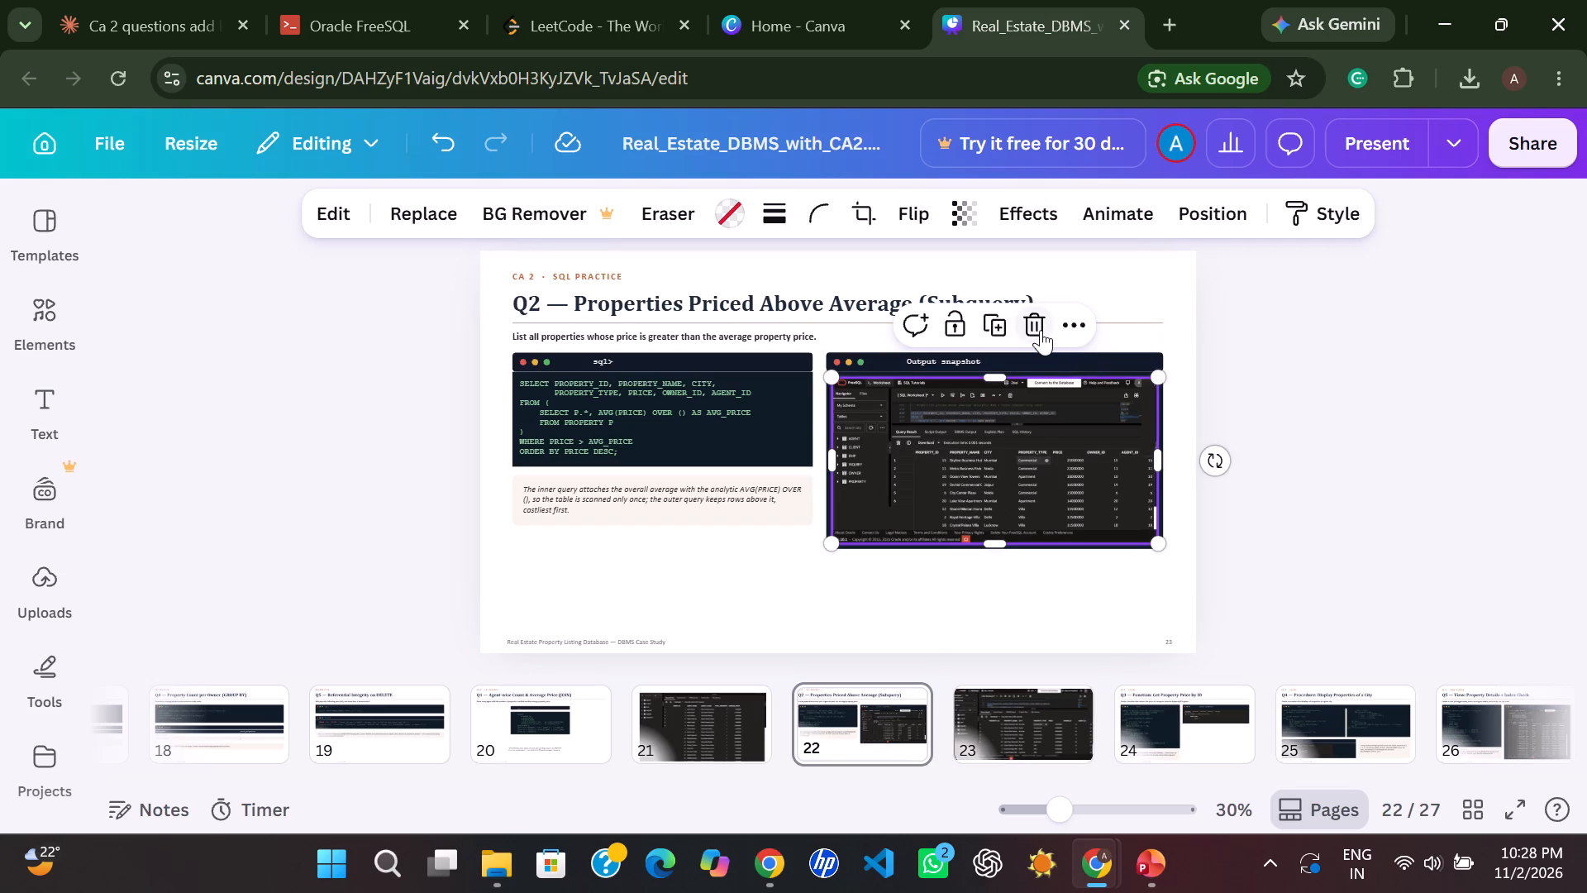
pyautogui.click(1041, 329)
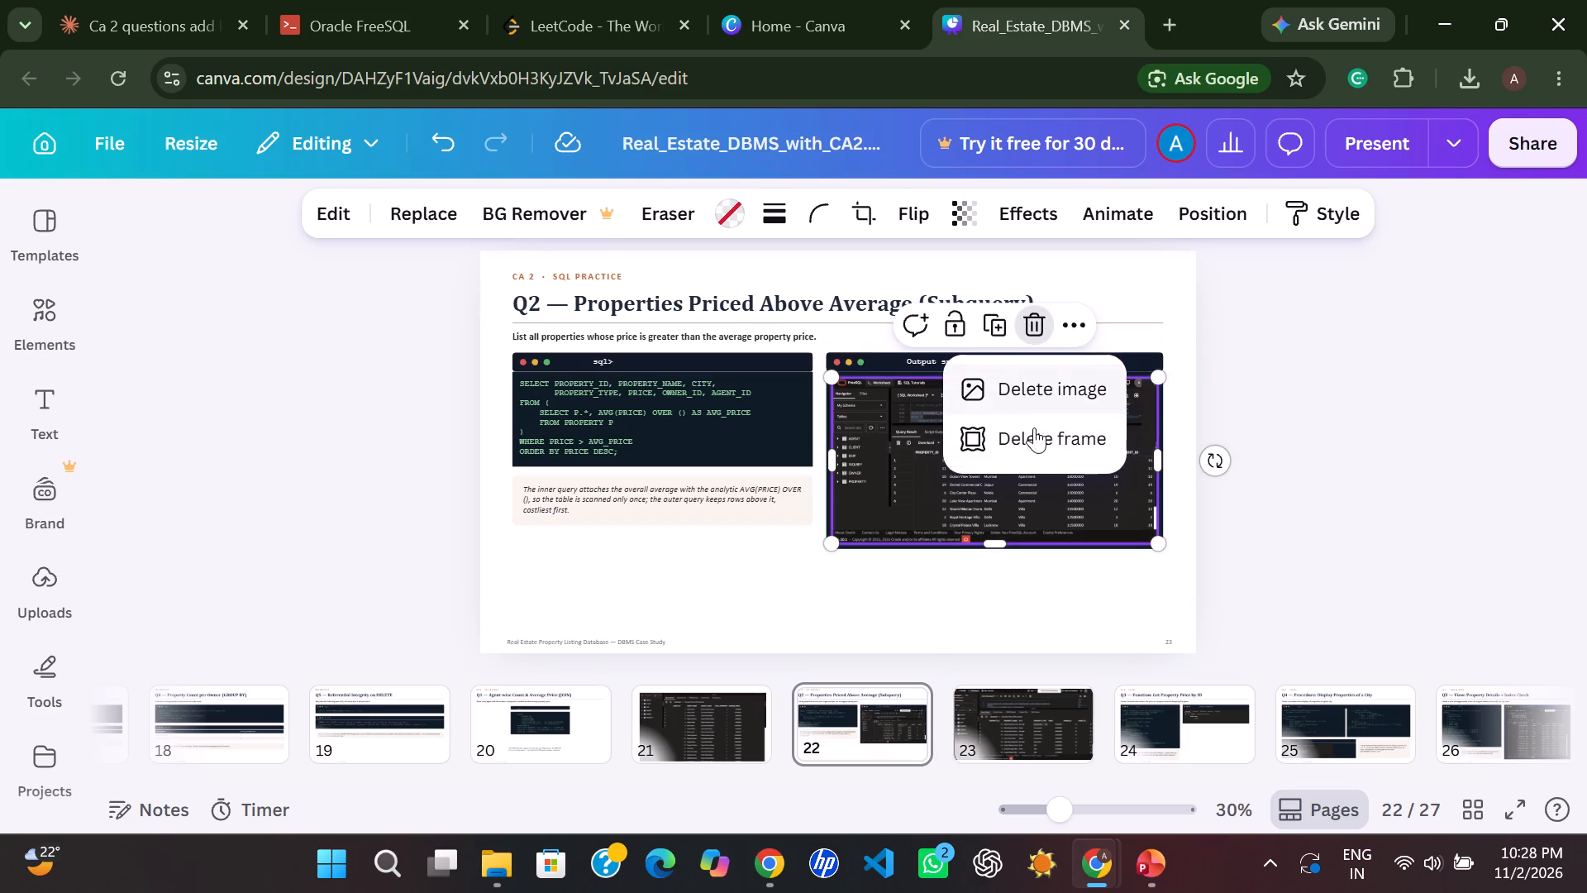
pyautogui.click(1030, 436)
pyautogui.click(1022, 439)
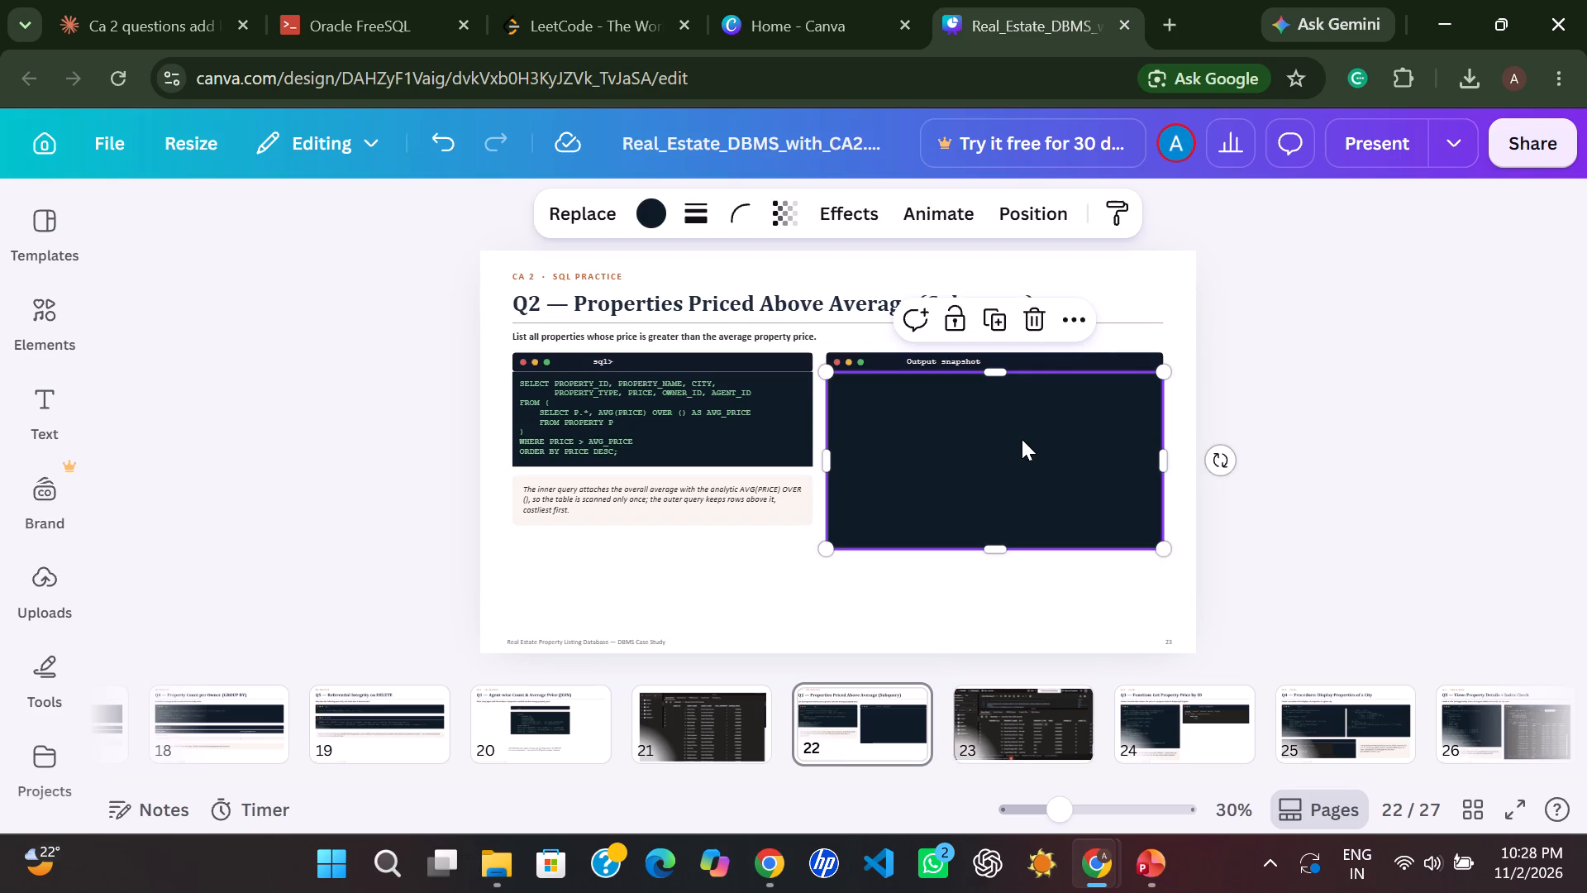
pyautogui.click(1035, 326)
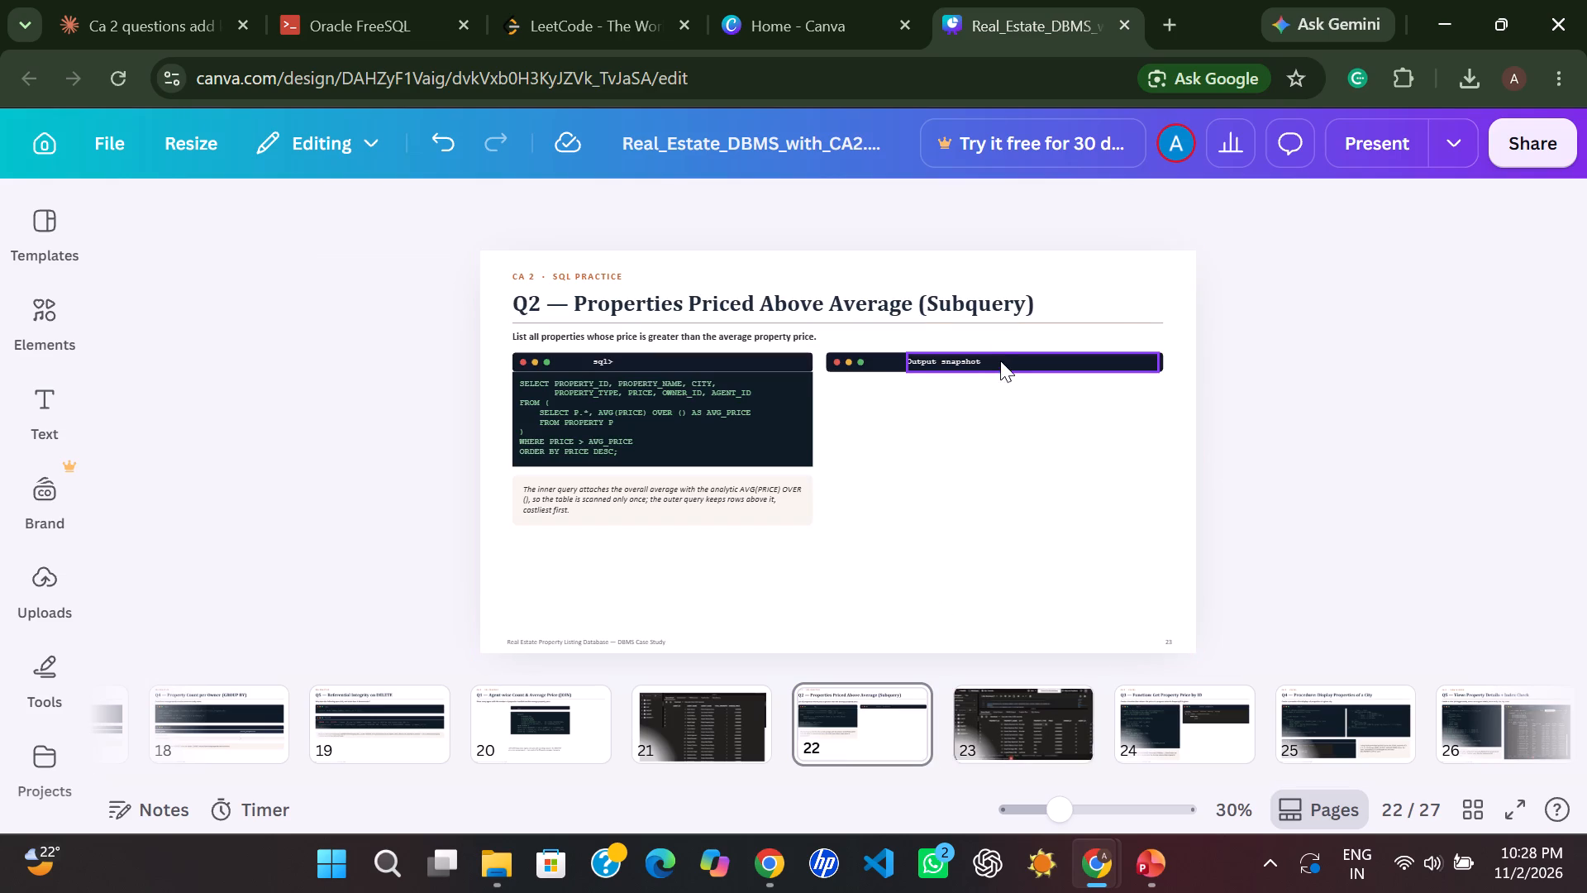
# Delete the "Output snapshot" label, its dark header bar and its three coloured dots from page 22.
pyautogui.click(1000, 361)
pyautogui.click(1070, 302)
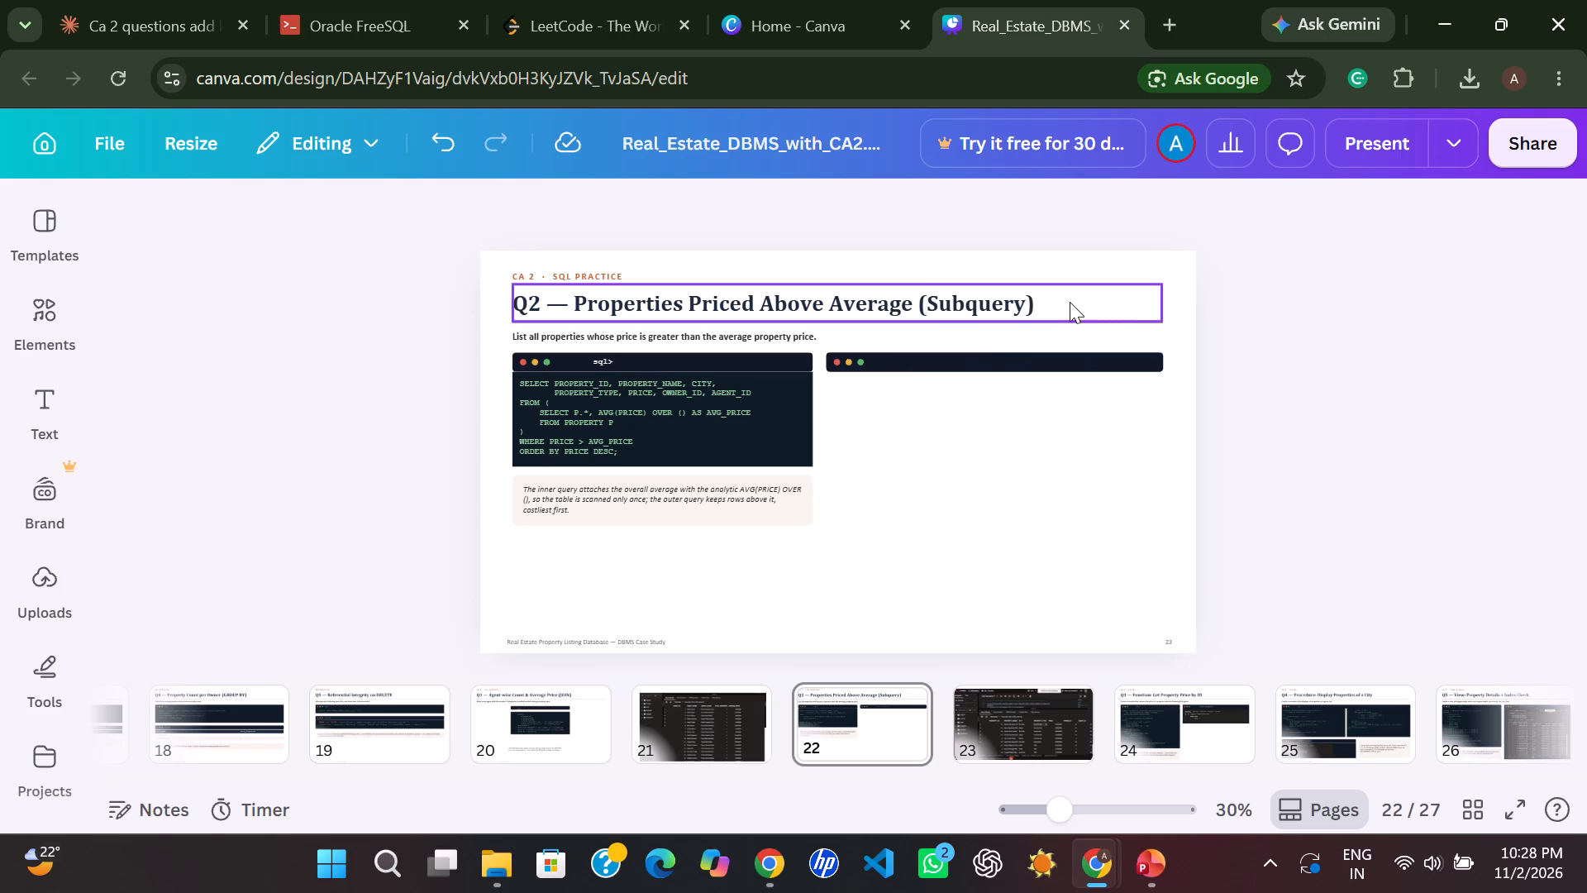
pyautogui.click(925, 363)
pyautogui.click(1039, 293)
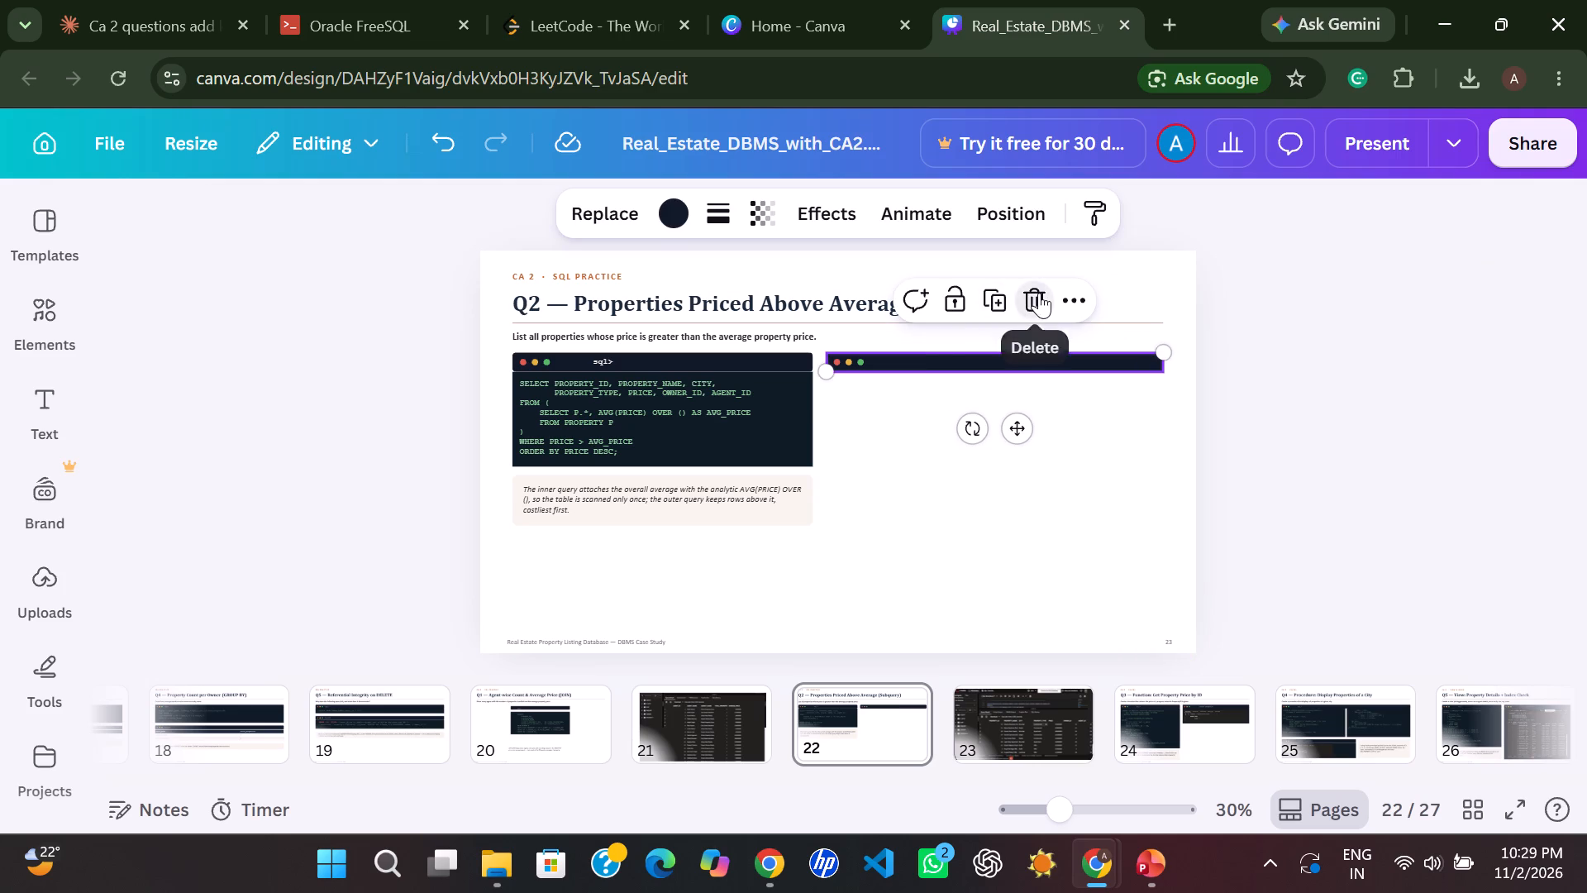
pyautogui.click(859, 361)
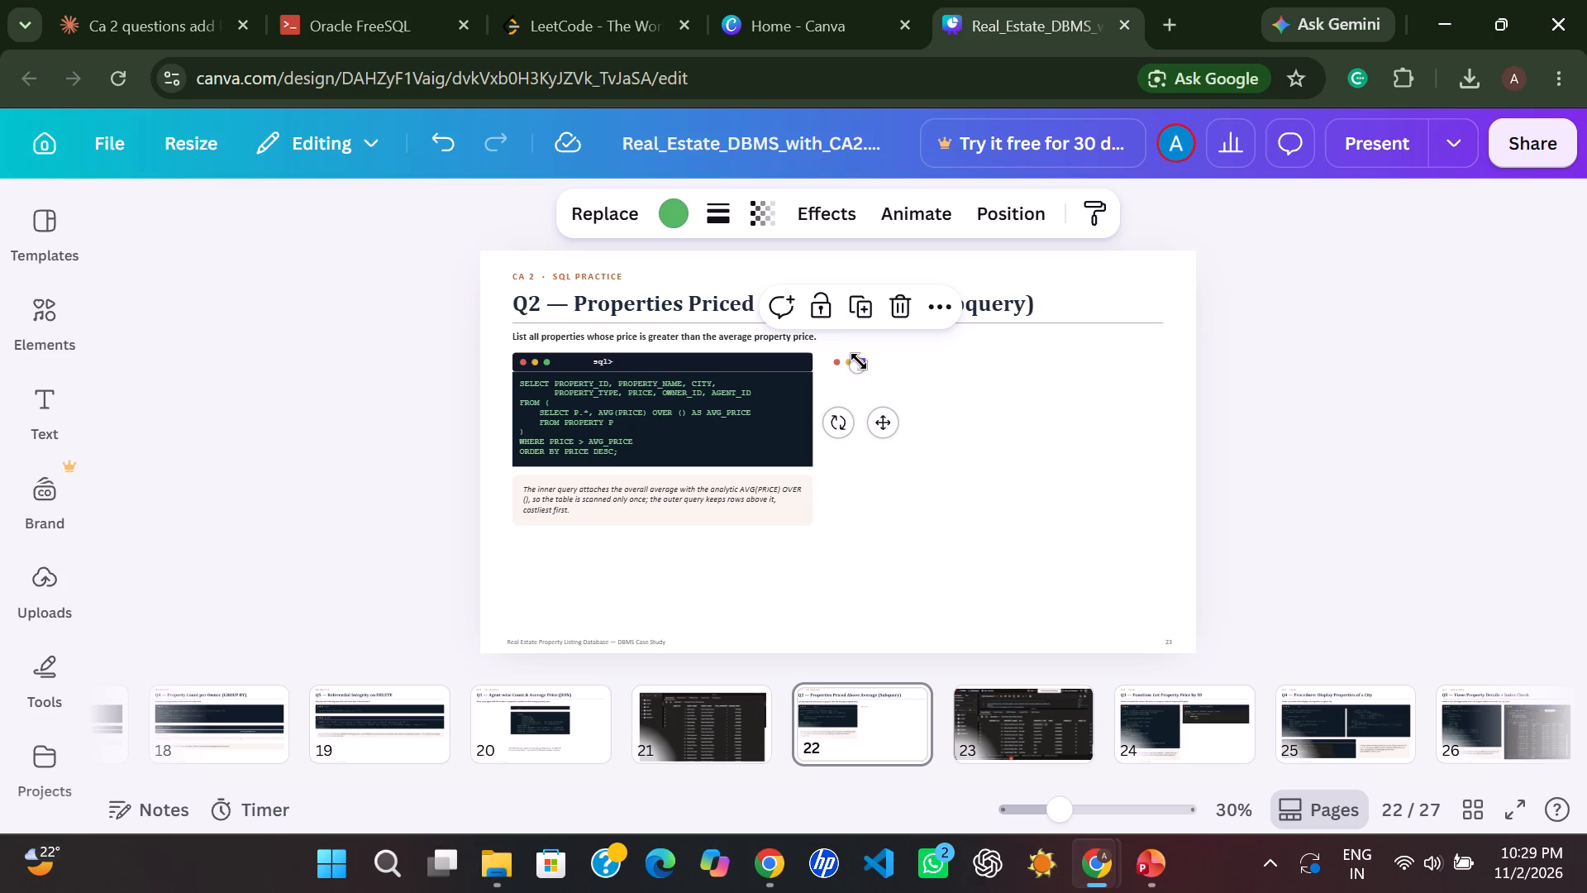
pyautogui.click(905, 318)
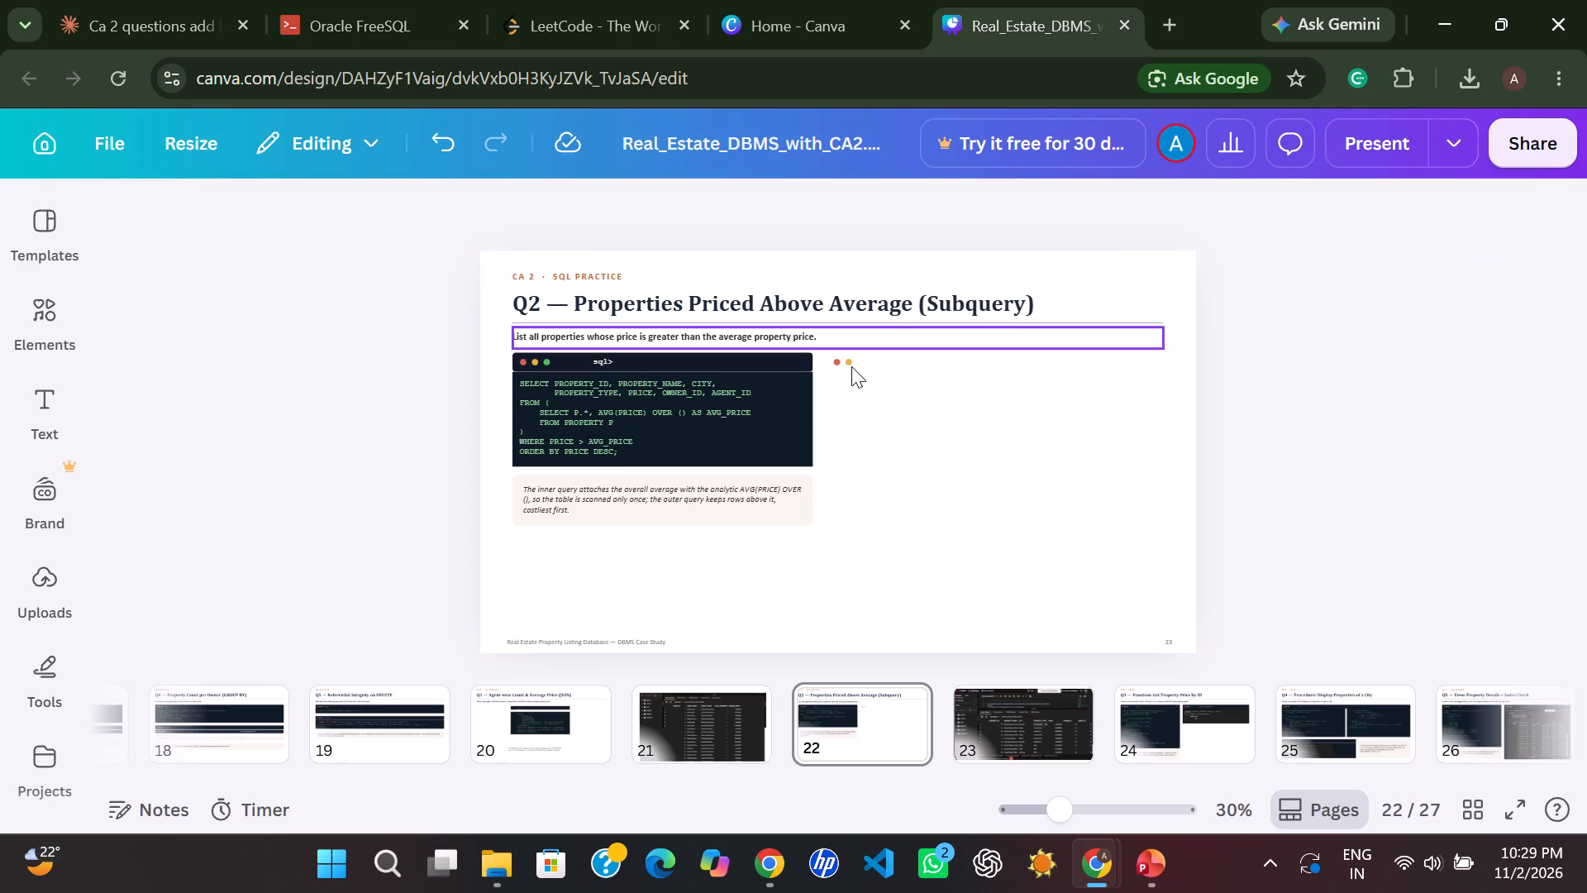
pyautogui.click(851, 366)
pyautogui.moveTo(827, 352); pyautogui.dragTo(861, 374)
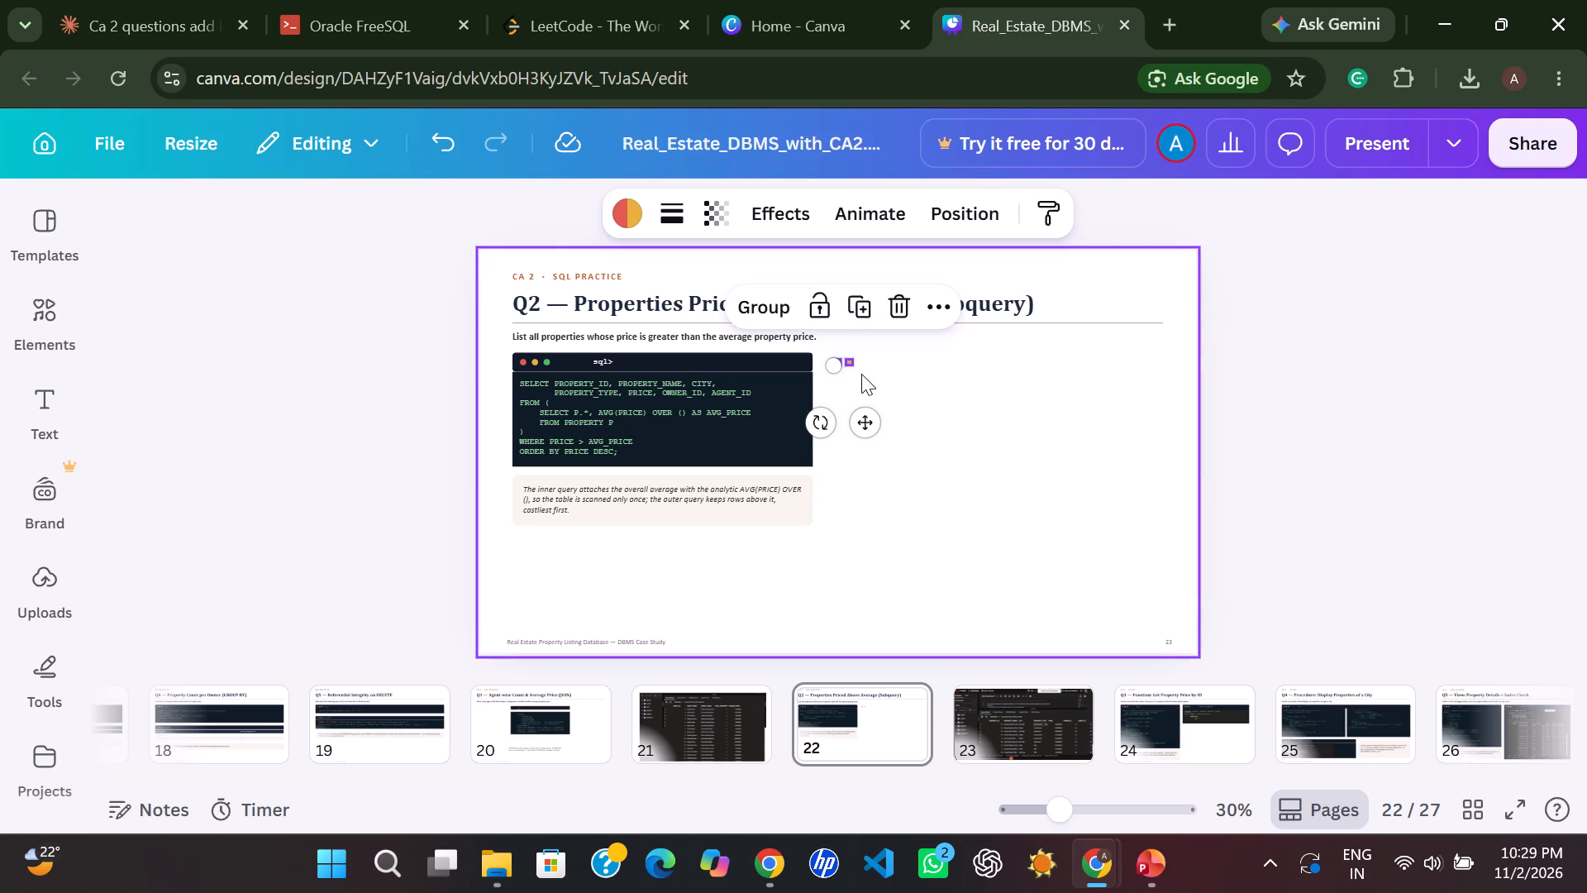
pyautogui.click(906, 308)
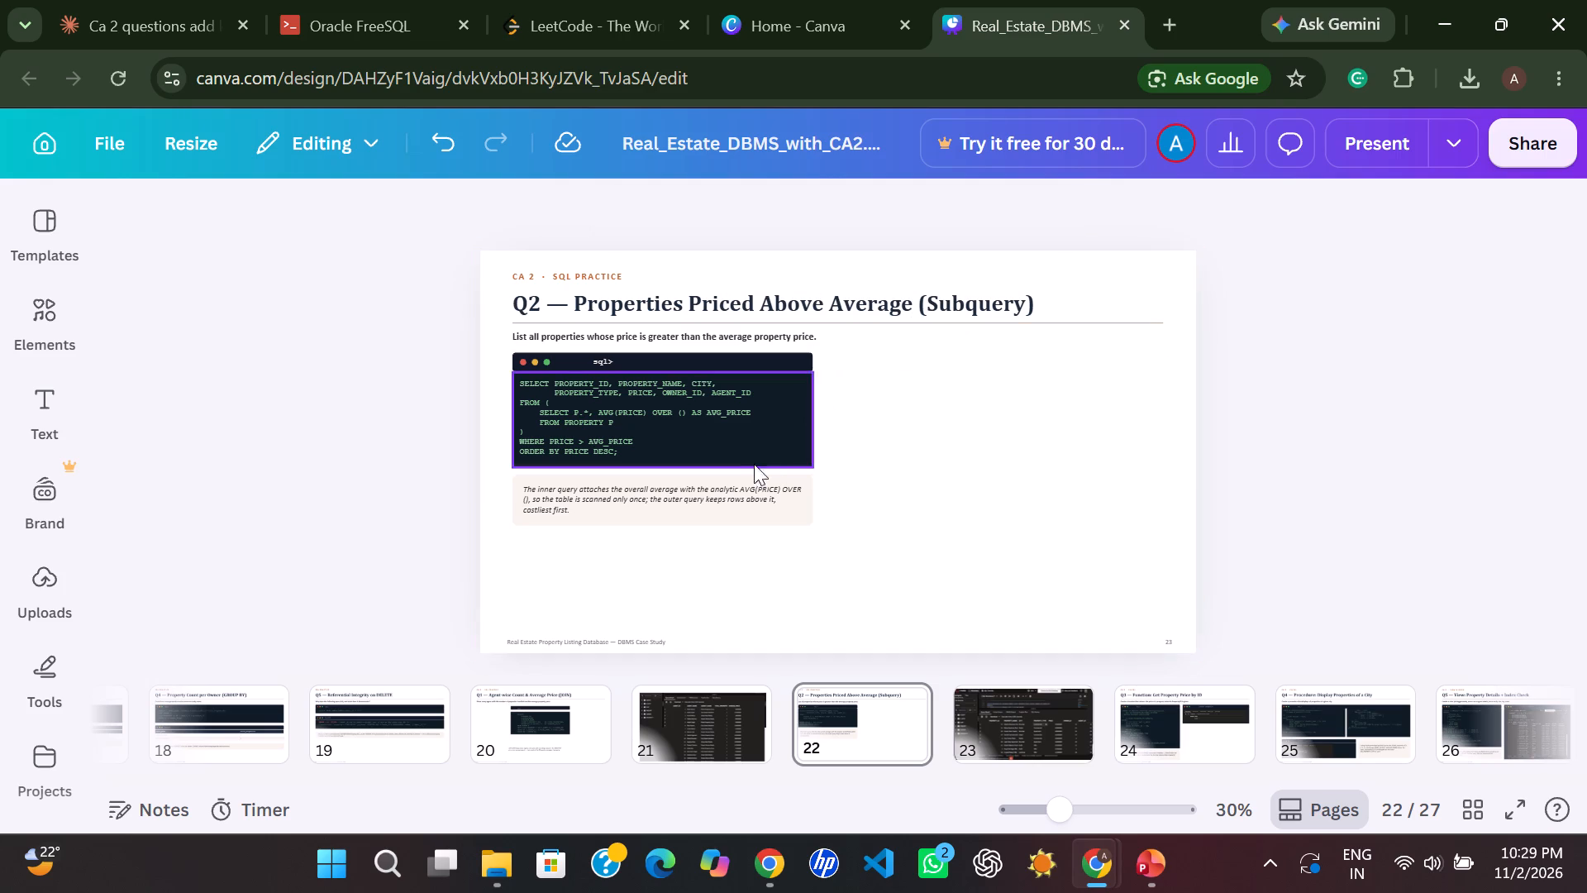
# Move the italic explanation note to the lower middle of page 22 and widen its text box on both sides to fit two lines.
pyautogui.moveTo(698, 504); pyautogui.dragTo(824, 561)
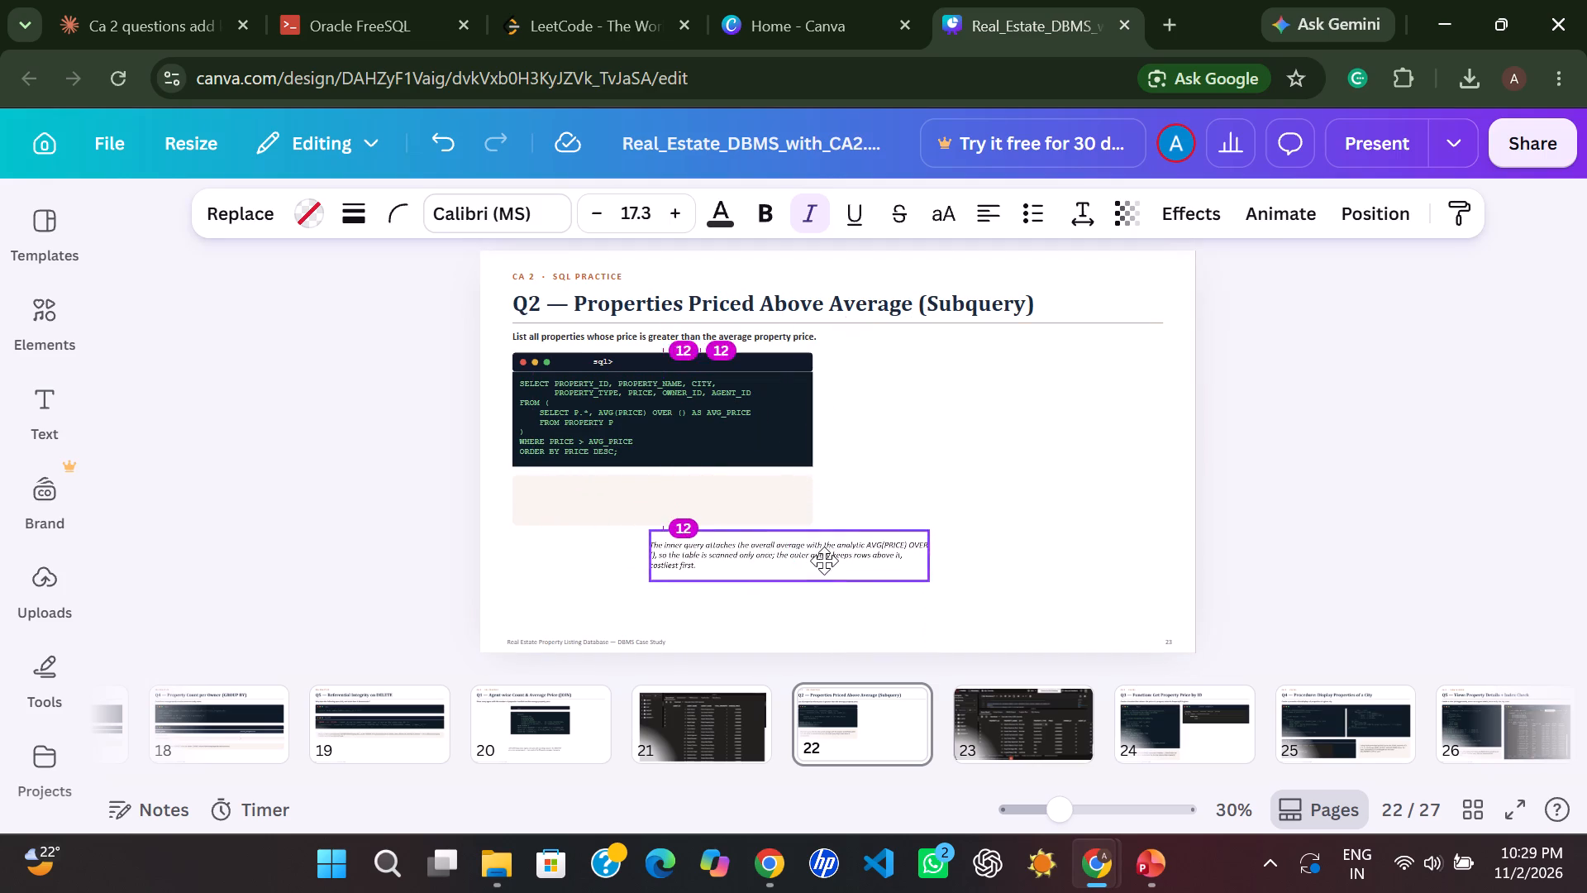
pyautogui.moveTo(824, 561); pyautogui.dragTo(863, 587)
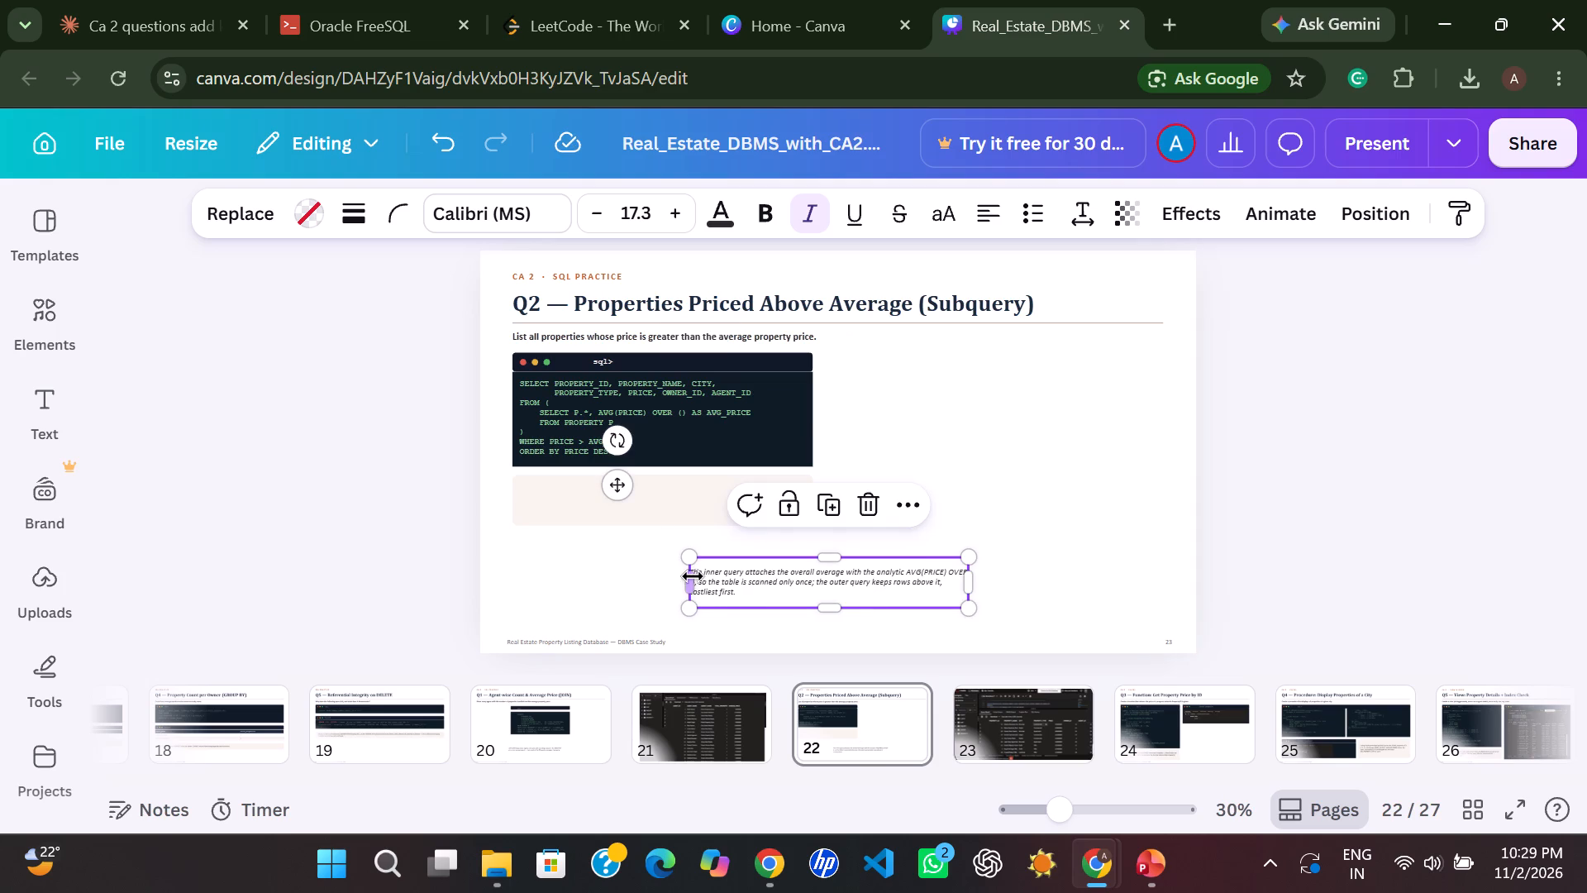
pyautogui.moveTo(689, 576); pyautogui.dragTo(589, 579)
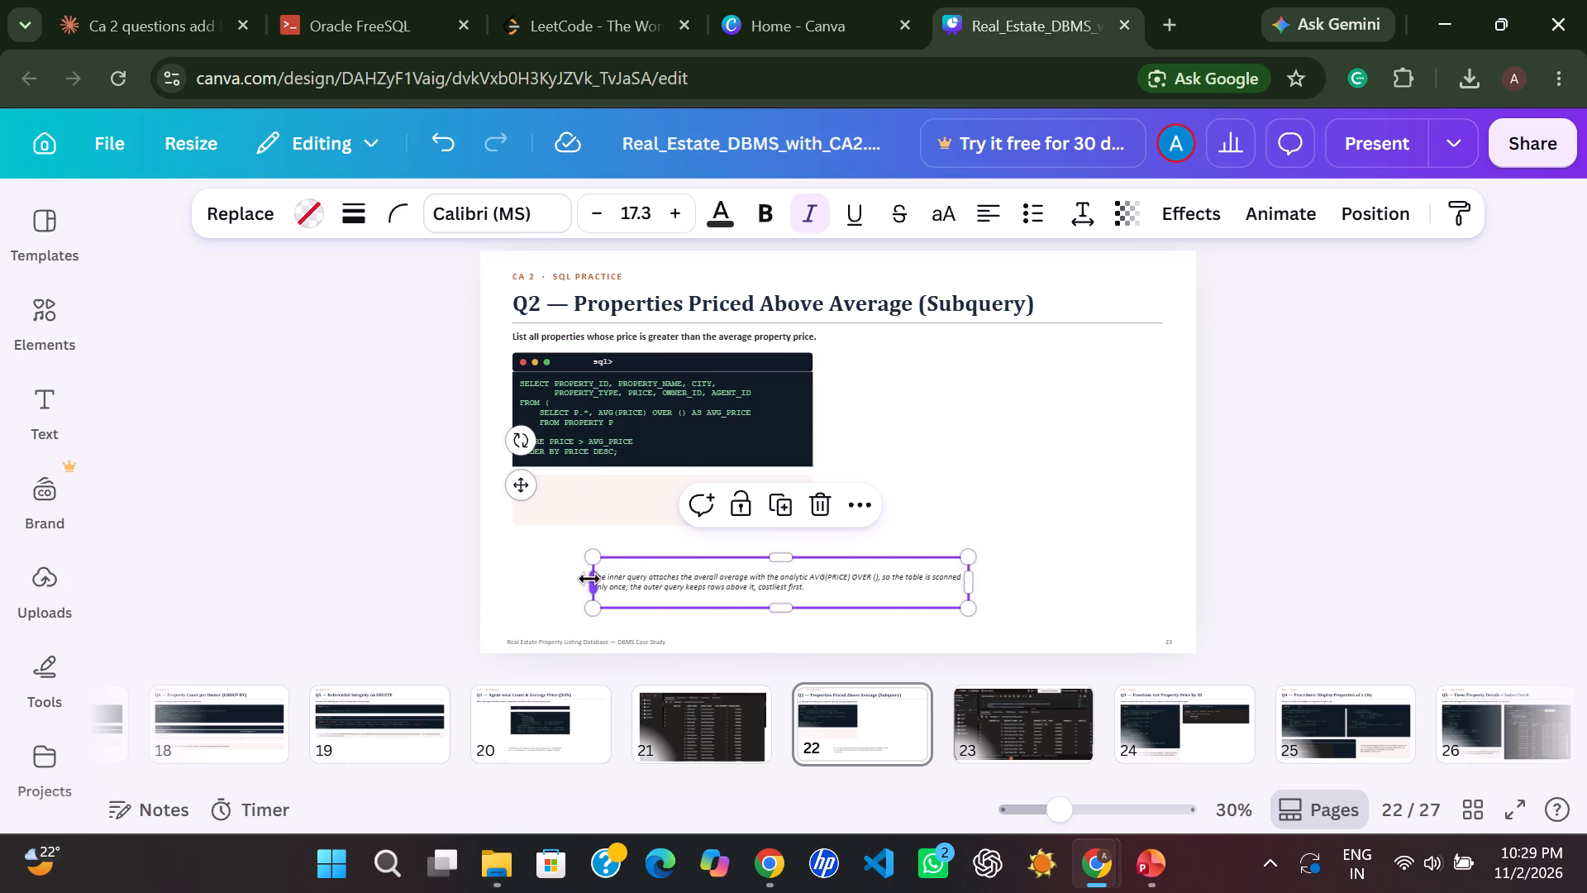
pyautogui.moveTo(971, 580); pyautogui.dragTo(1132, 581)
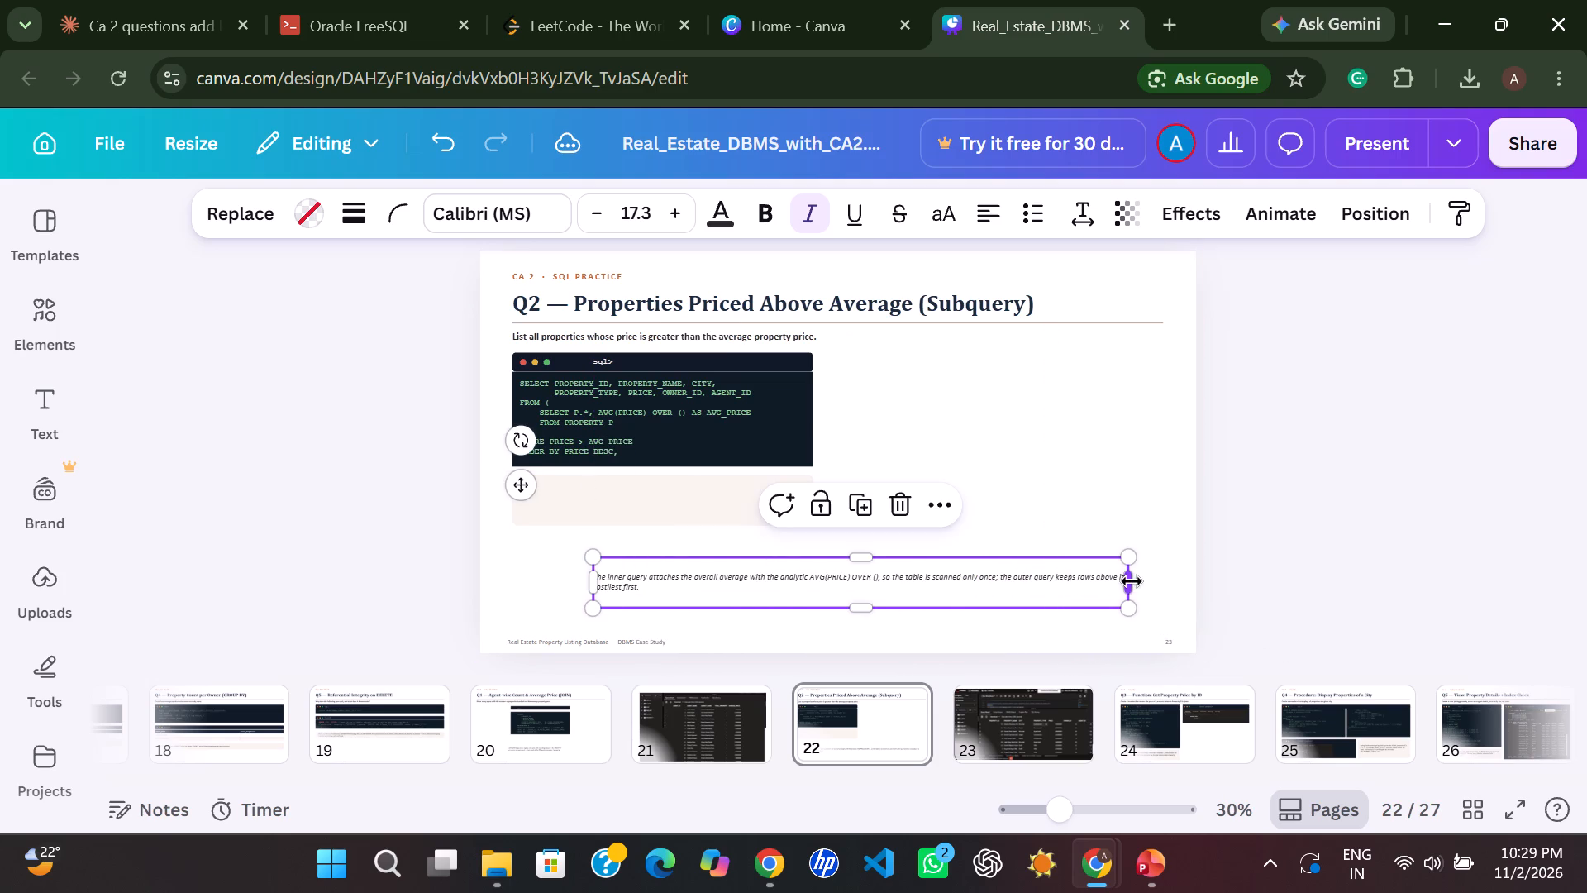
pyautogui.click(1090, 495)
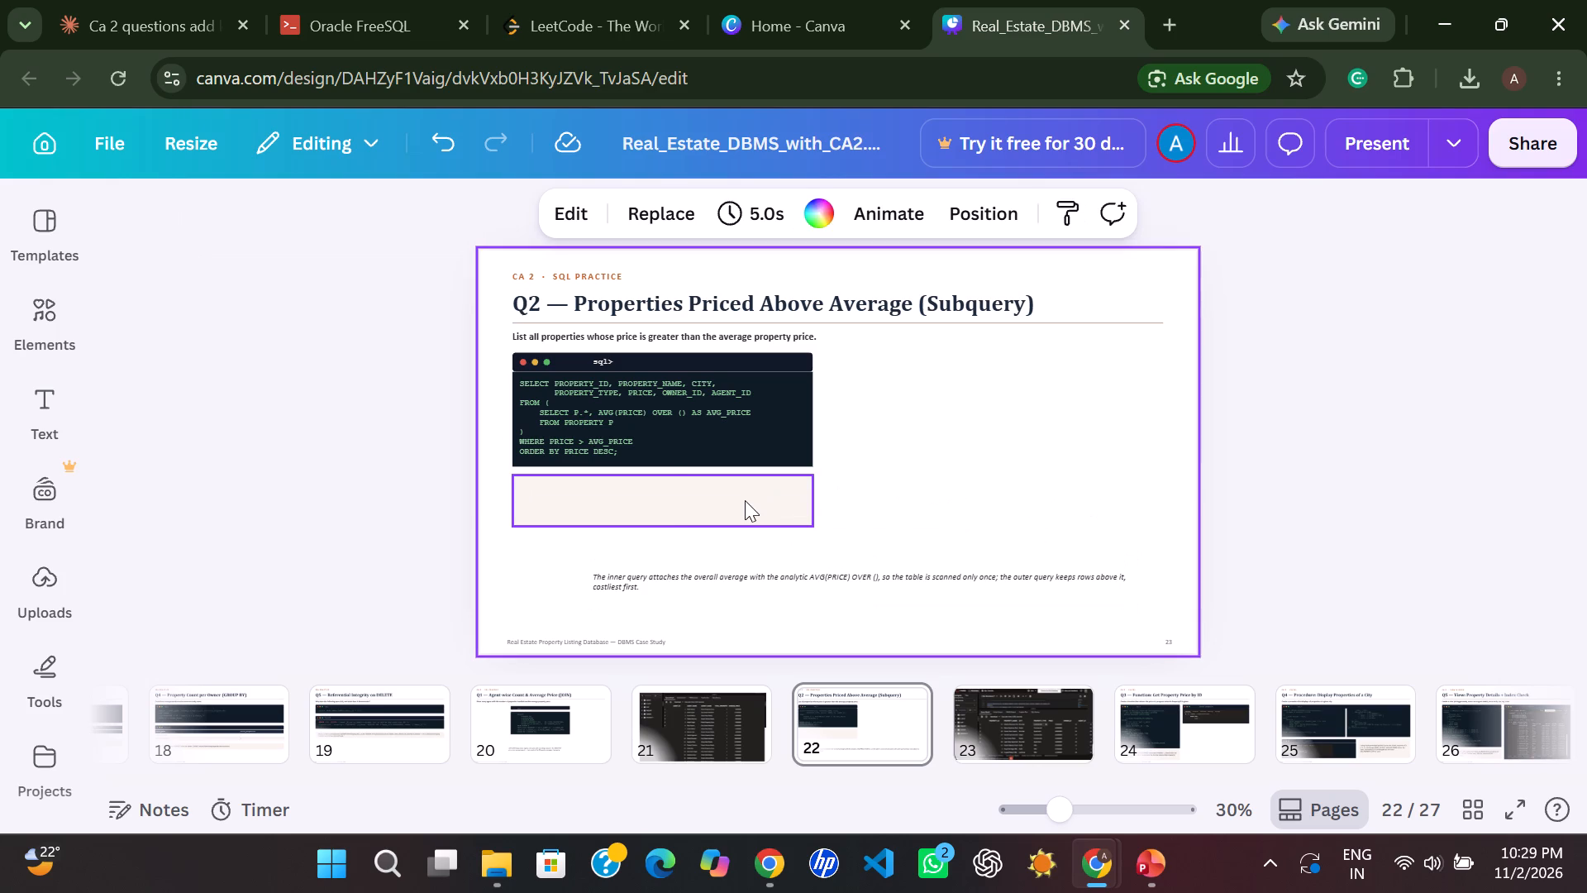
# Delete the empty pale box below the SQL code on page 22.
pyautogui.click(745, 500)
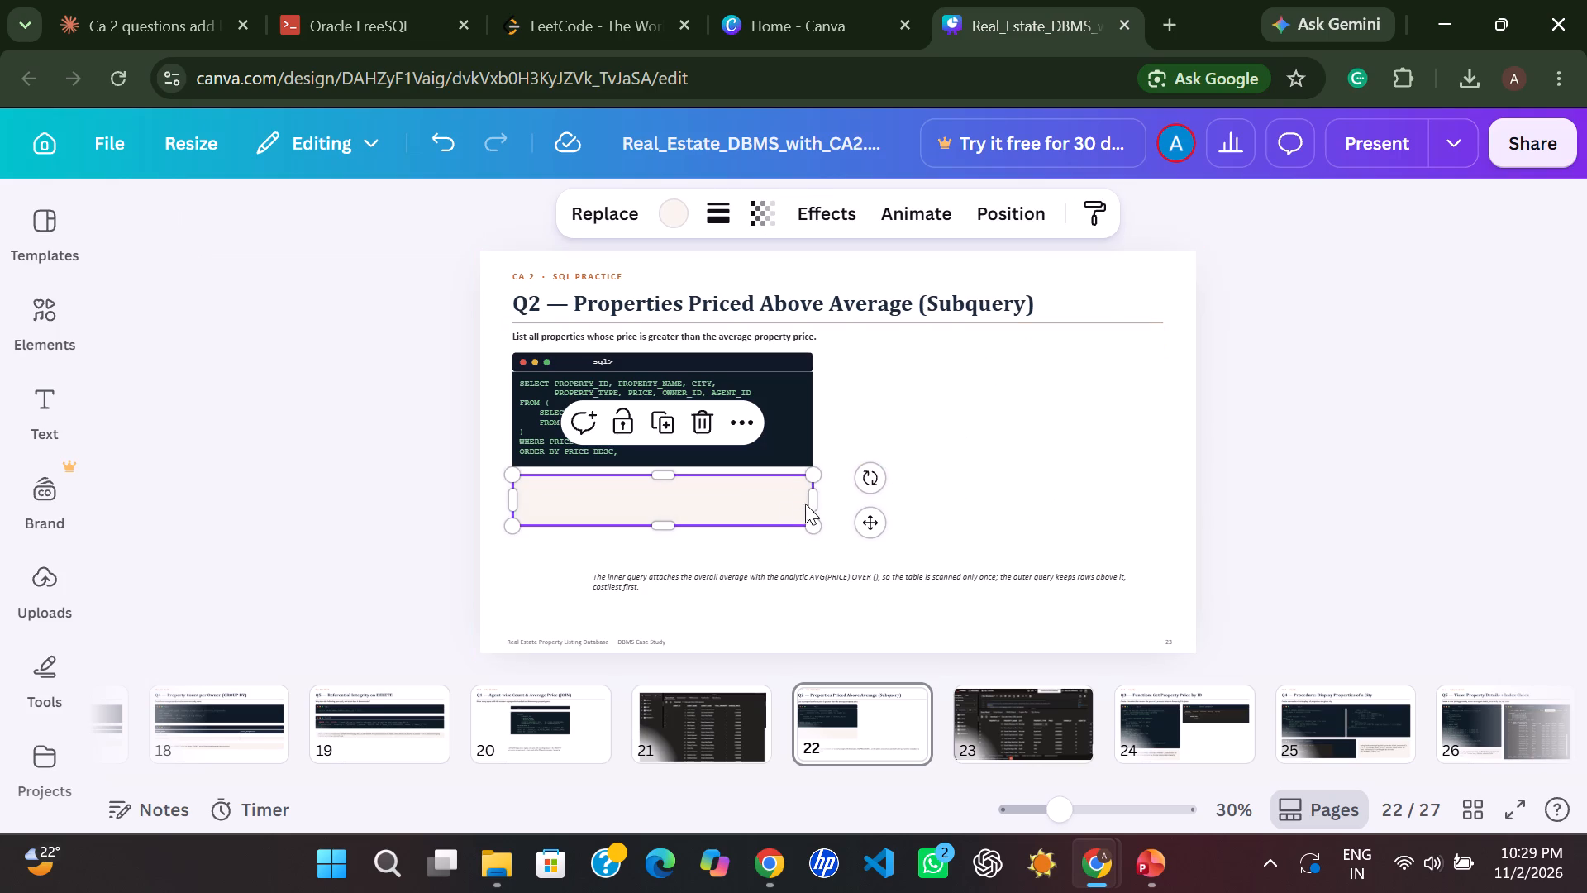
pyautogui.rightClick(790, 510)
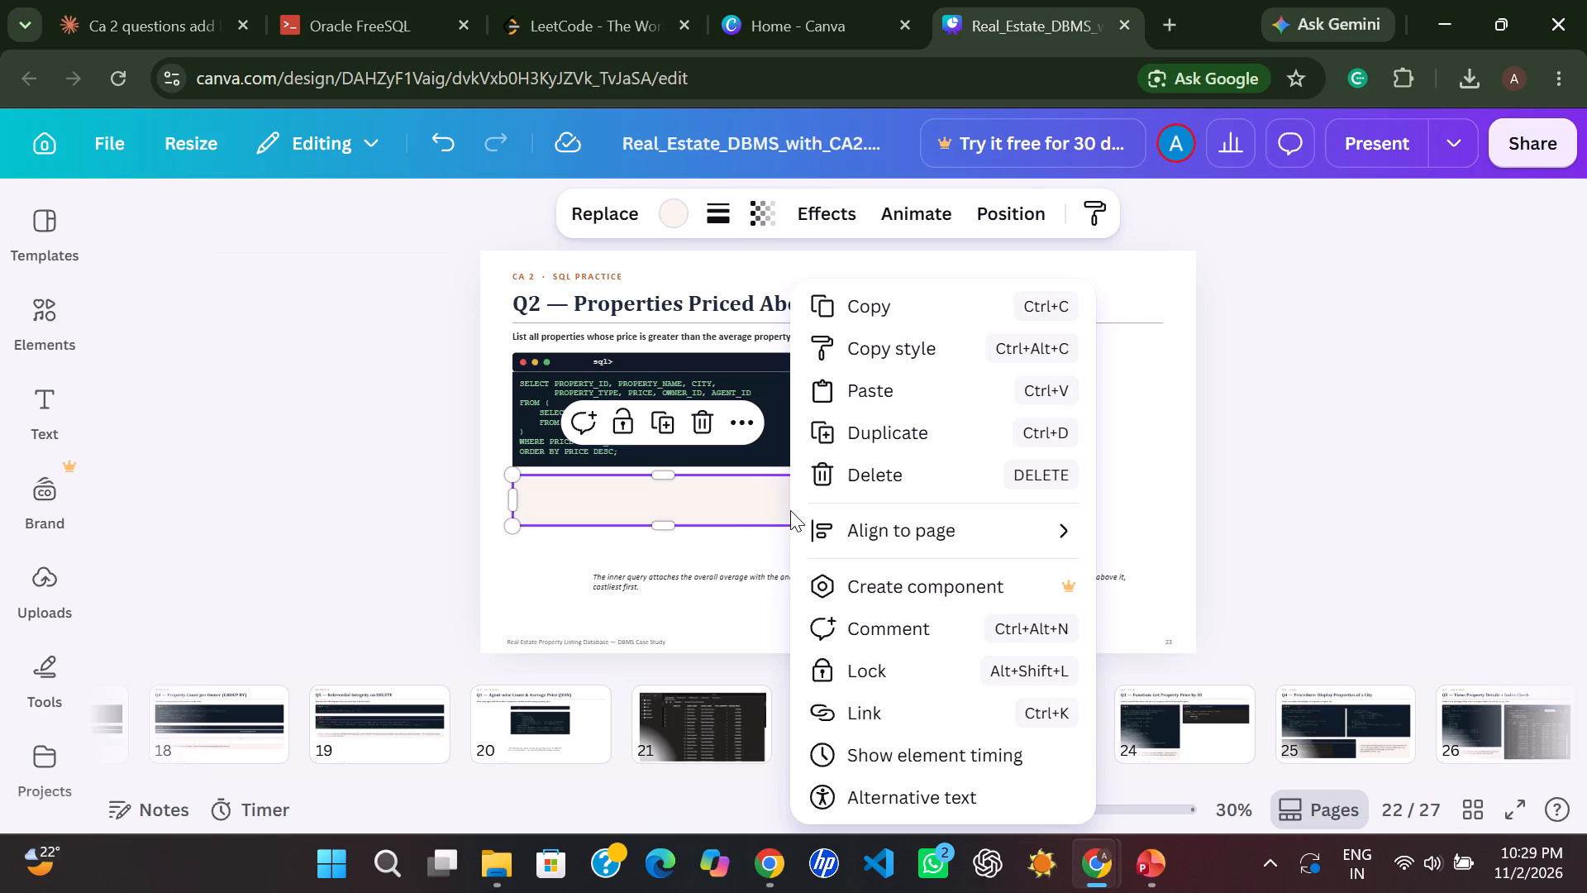
pyautogui.click(863, 470)
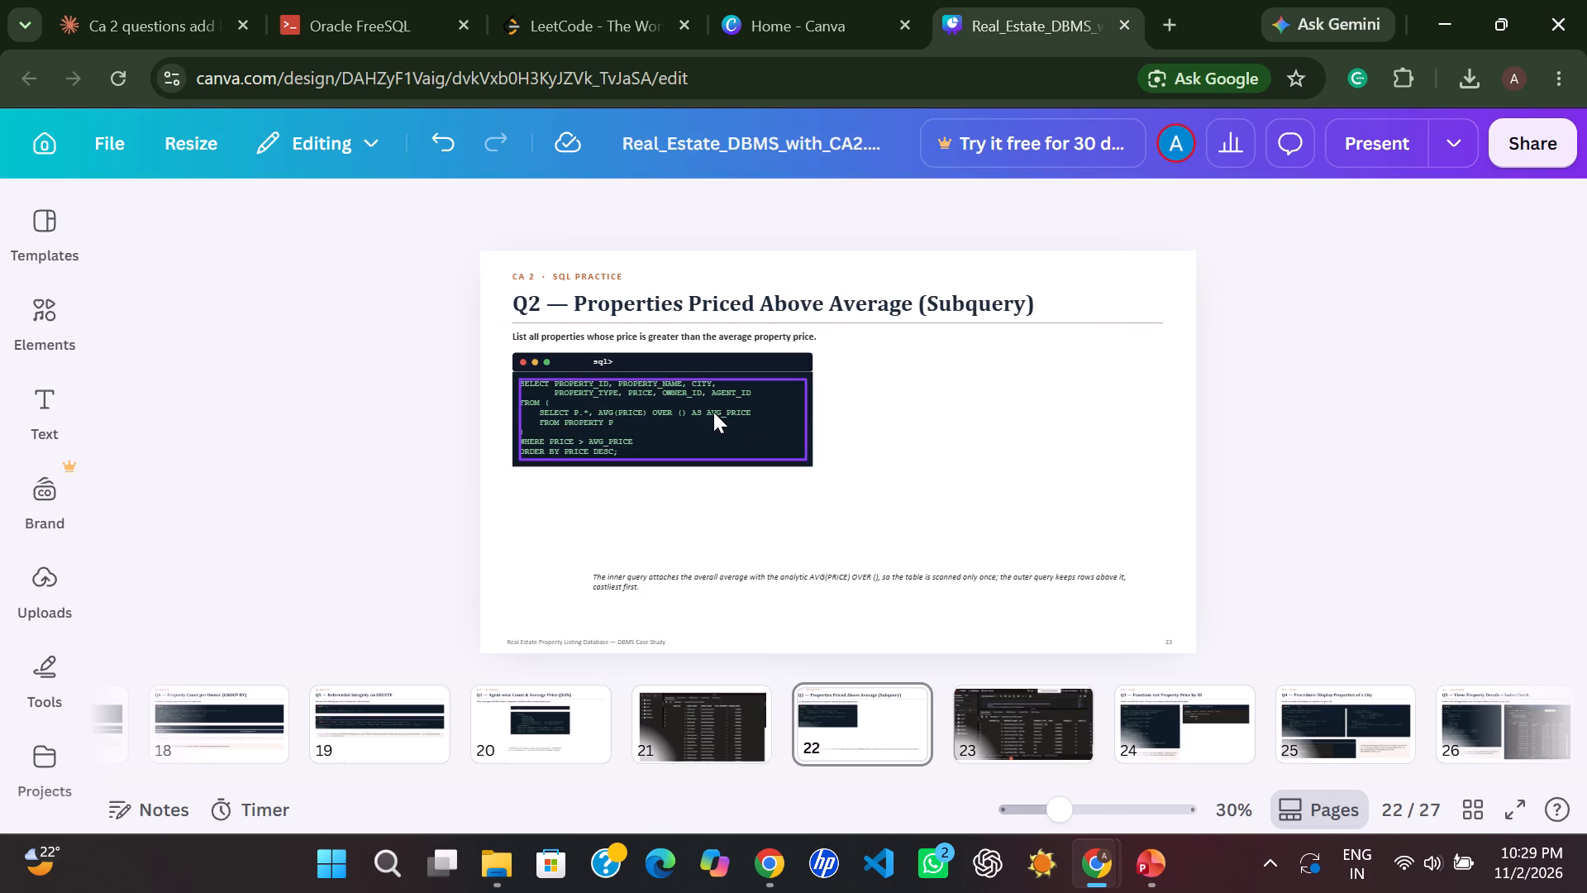
# Move the Q2 SQL query text to the middle of page 22 and place its dark background panel behind it.
pyautogui.moveTo(713, 412); pyautogui.dragTo(896, 453)
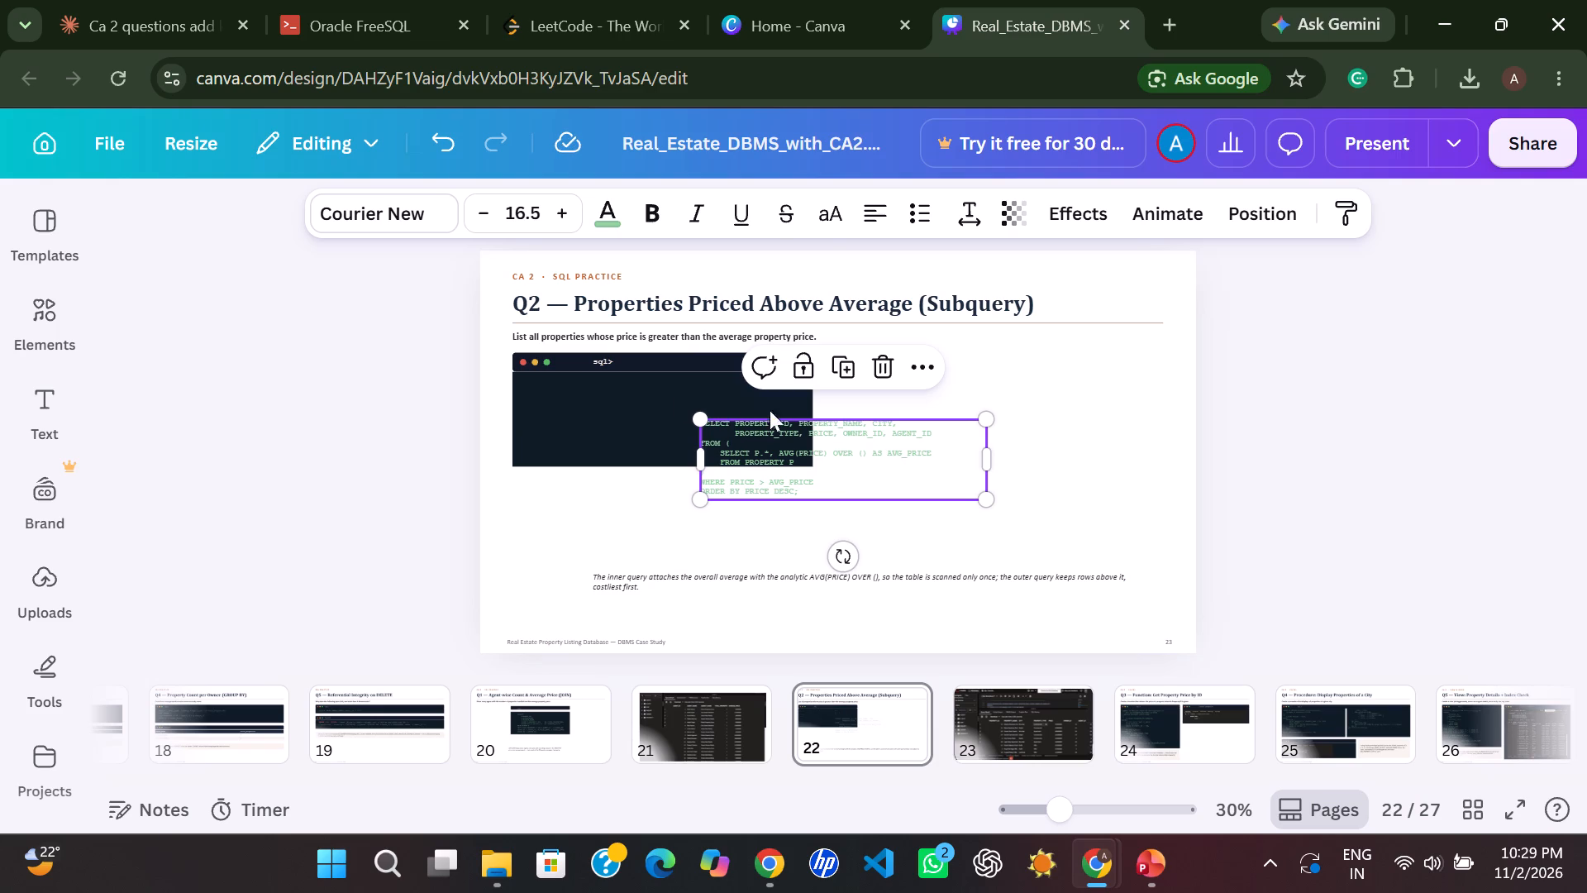
pyautogui.moveTo(635, 405); pyautogui.dragTo(764, 427)
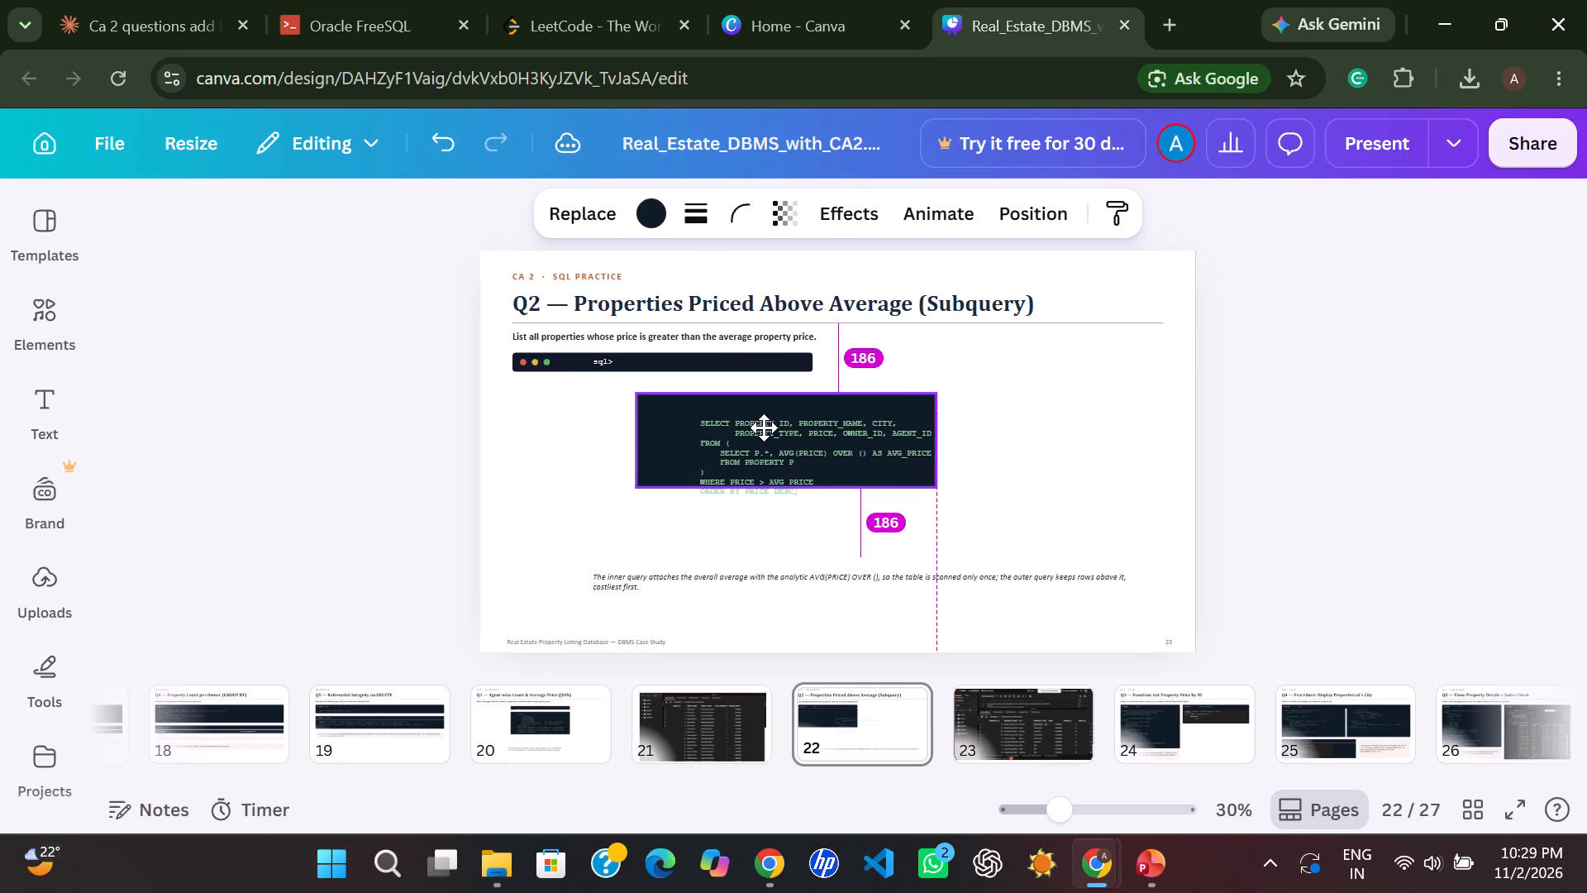
pyautogui.moveTo(764, 427); pyautogui.dragTo(772, 438)
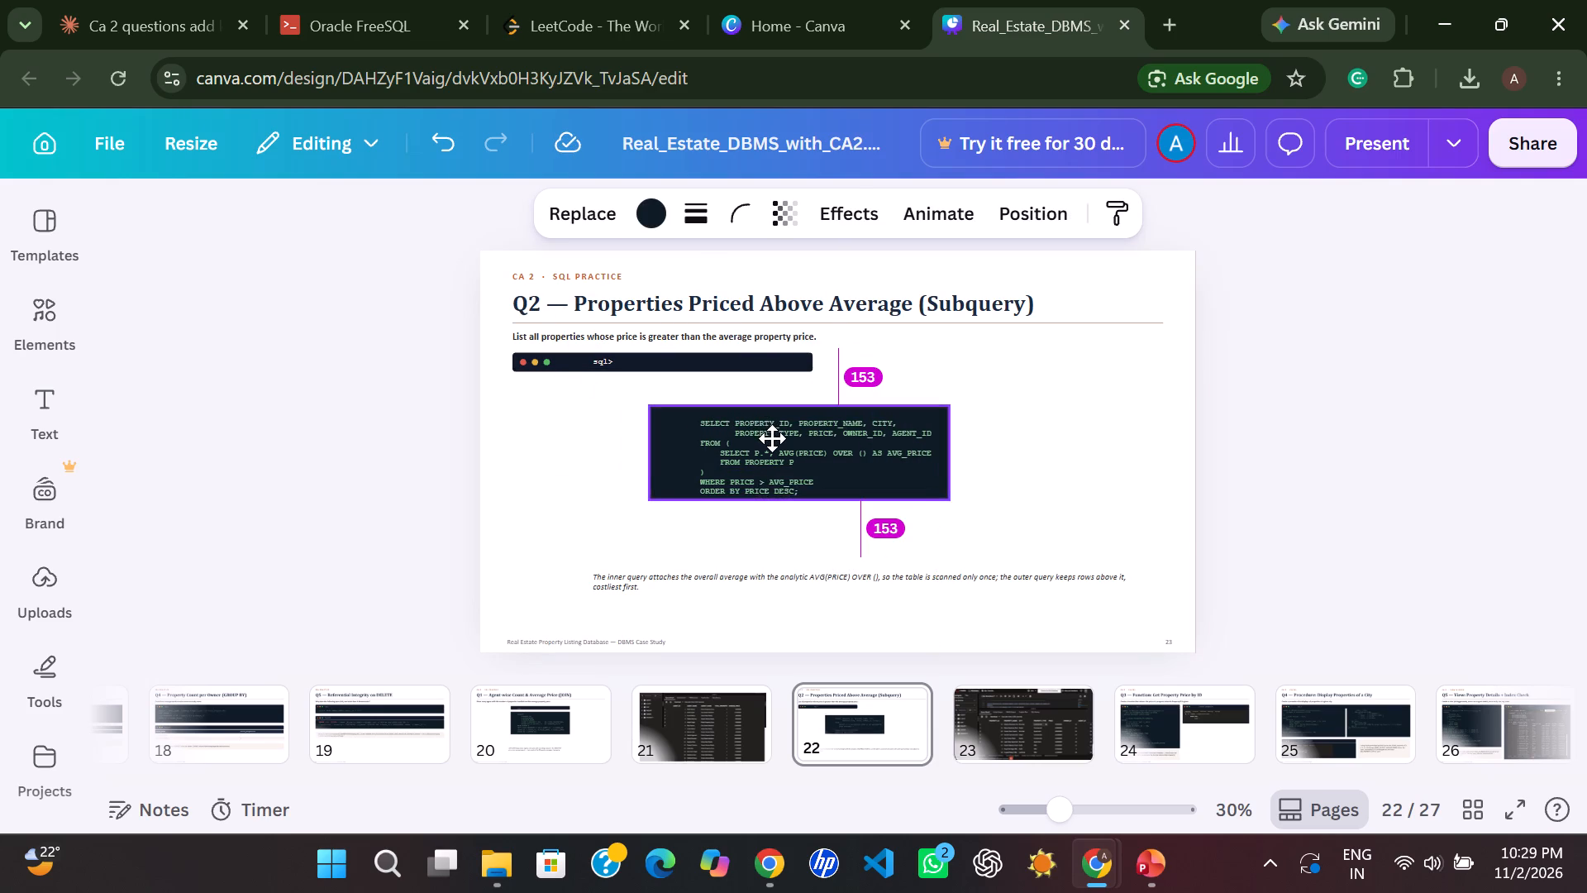
pyautogui.moveTo(772, 438); pyautogui.dragTo(787, 438)
pyautogui.click(568, 428)
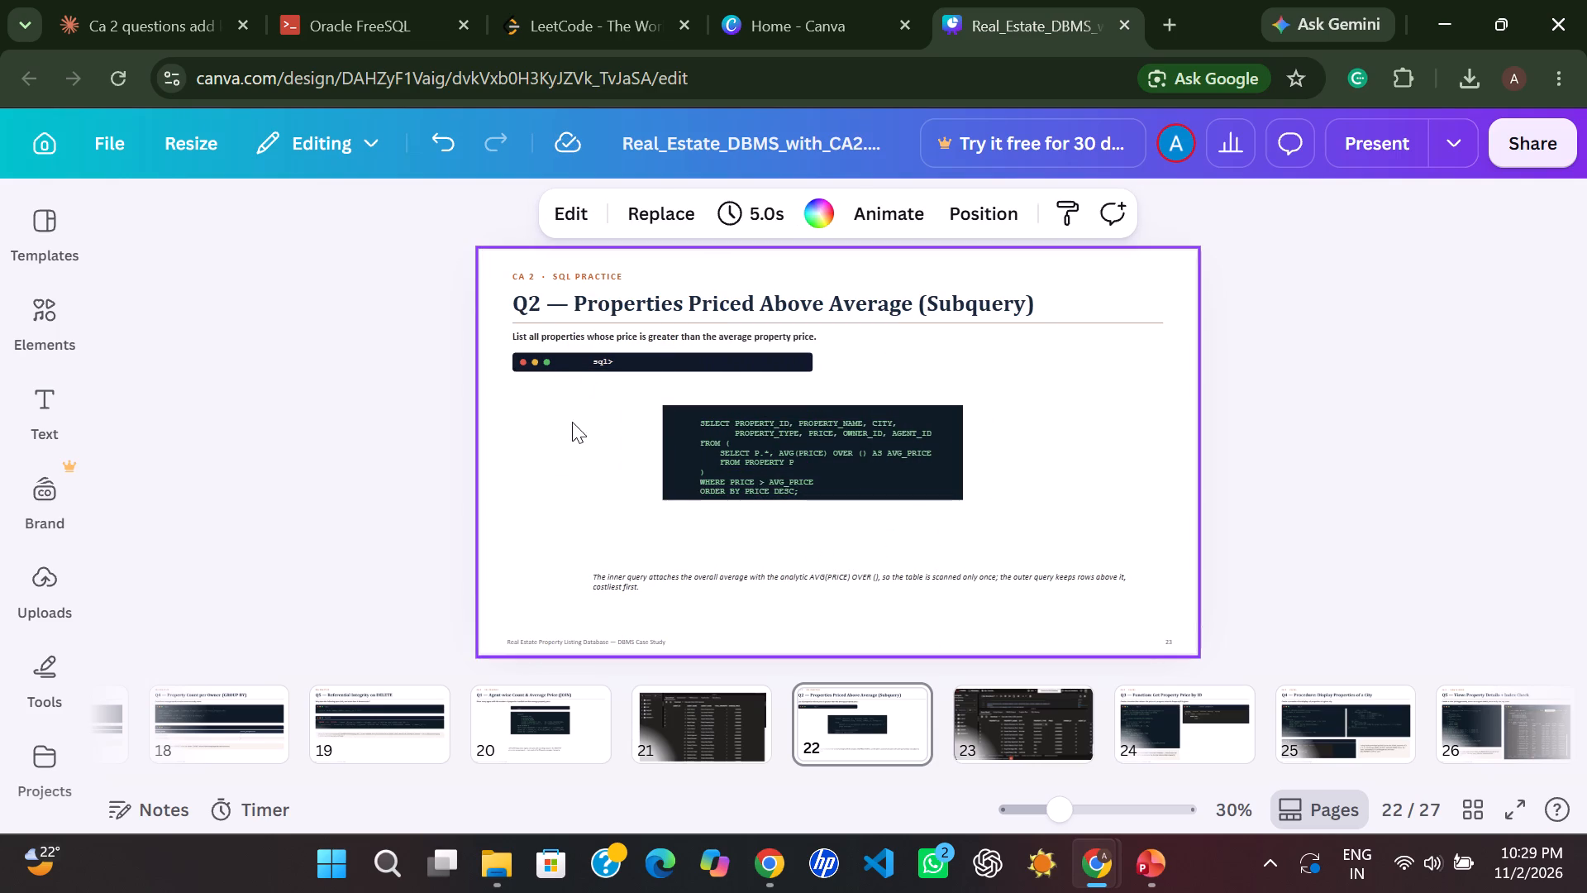
# Delete the "sql>" label, its dark header bar and the three coloured dots from page 22.
pyautogui.click(622, 364)
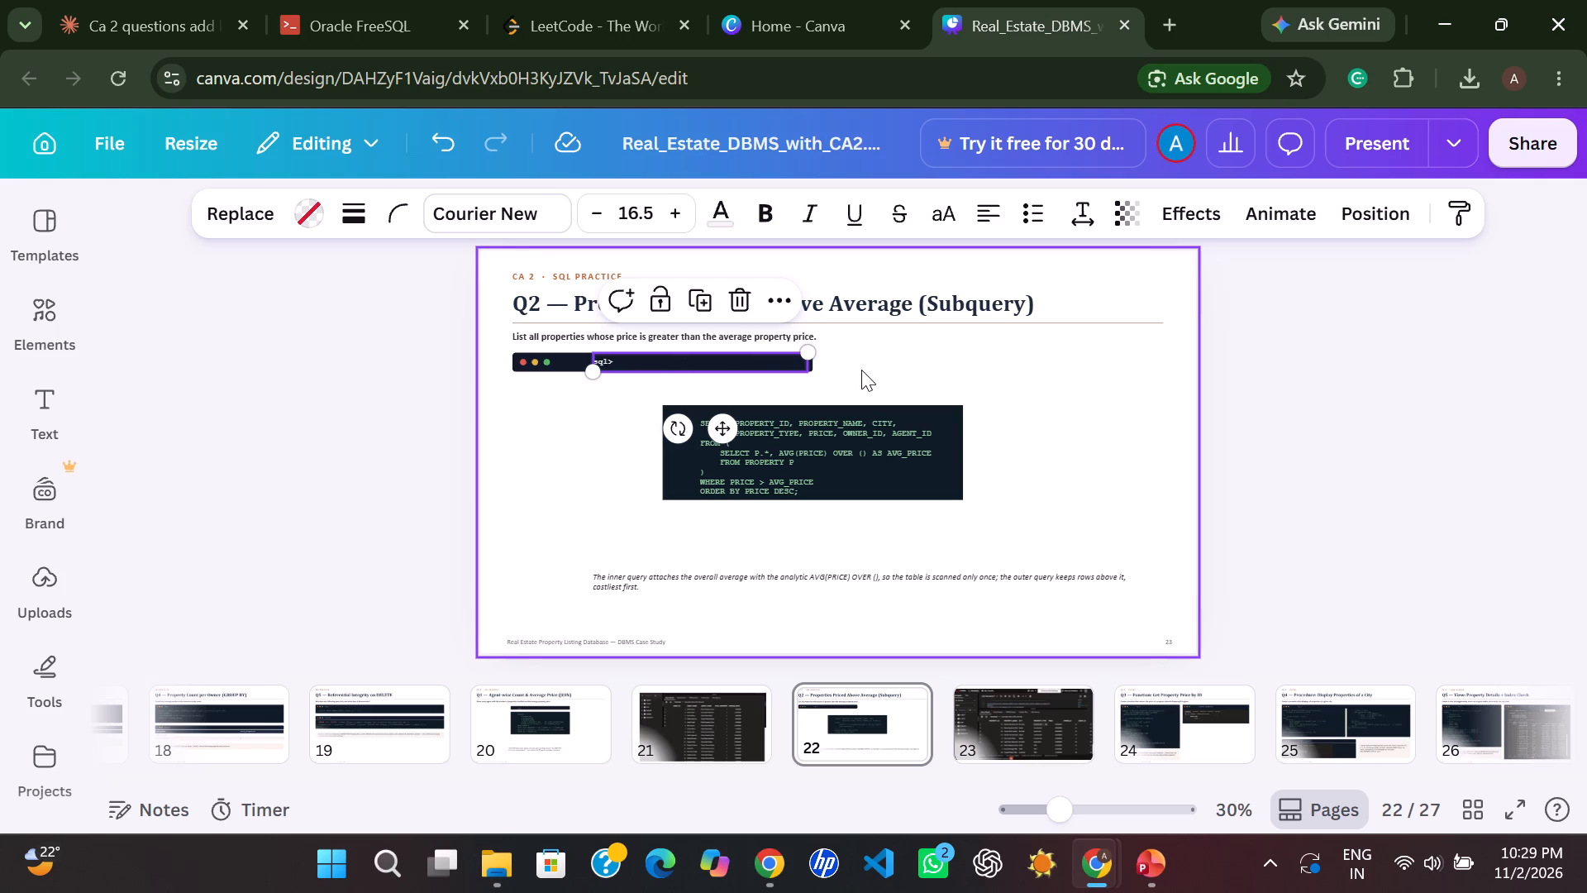
pyautogui.press('Delete')
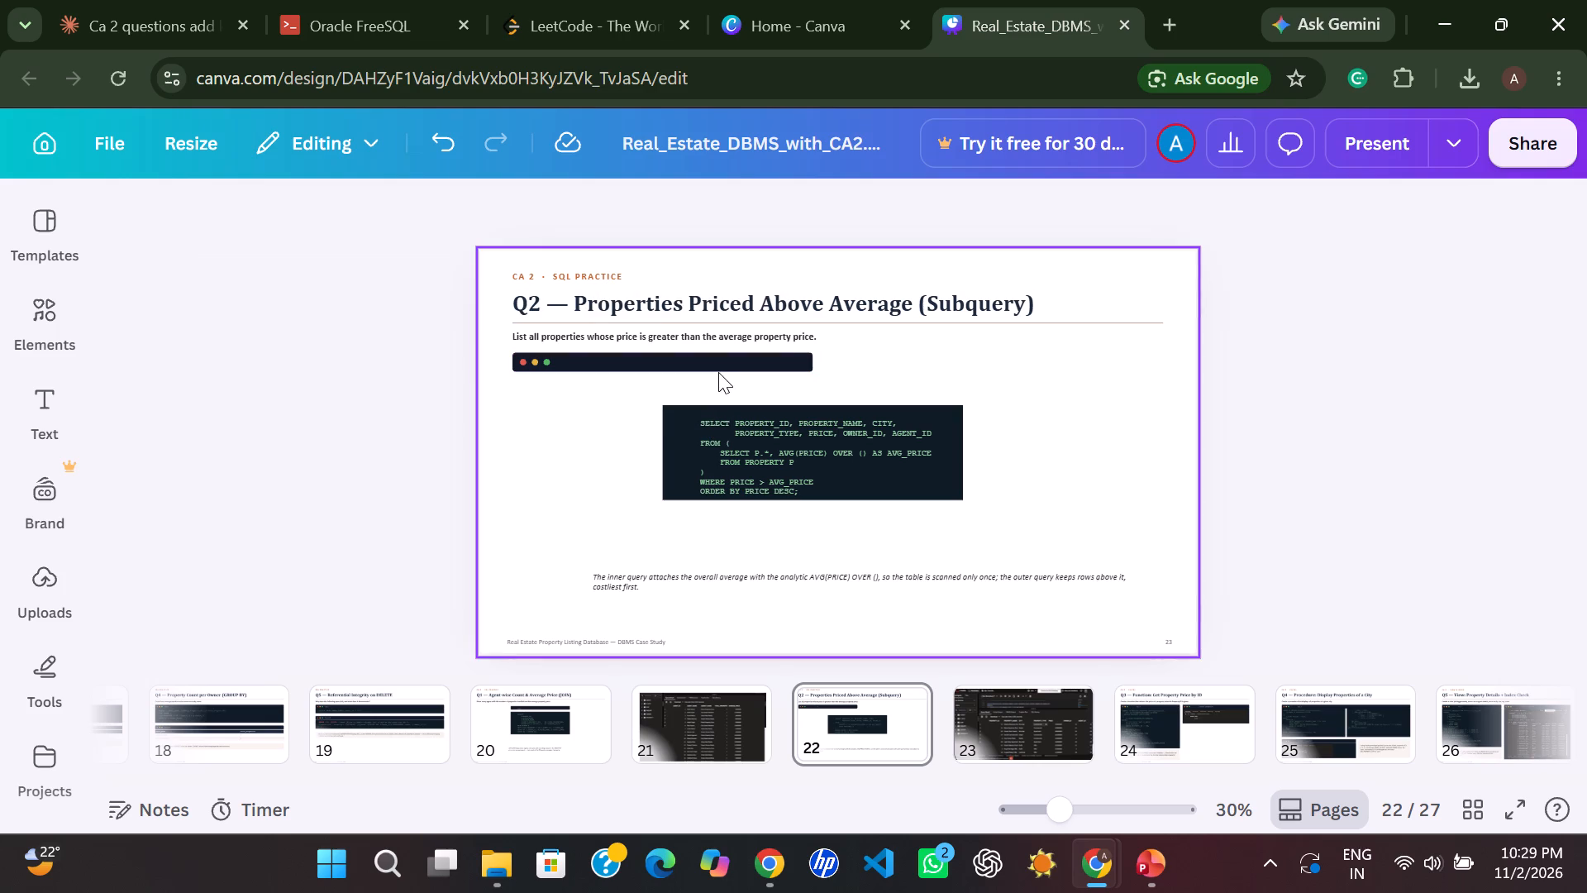
pyautogui.rightClick(731, 358)
pyautogui.click(796, 419)
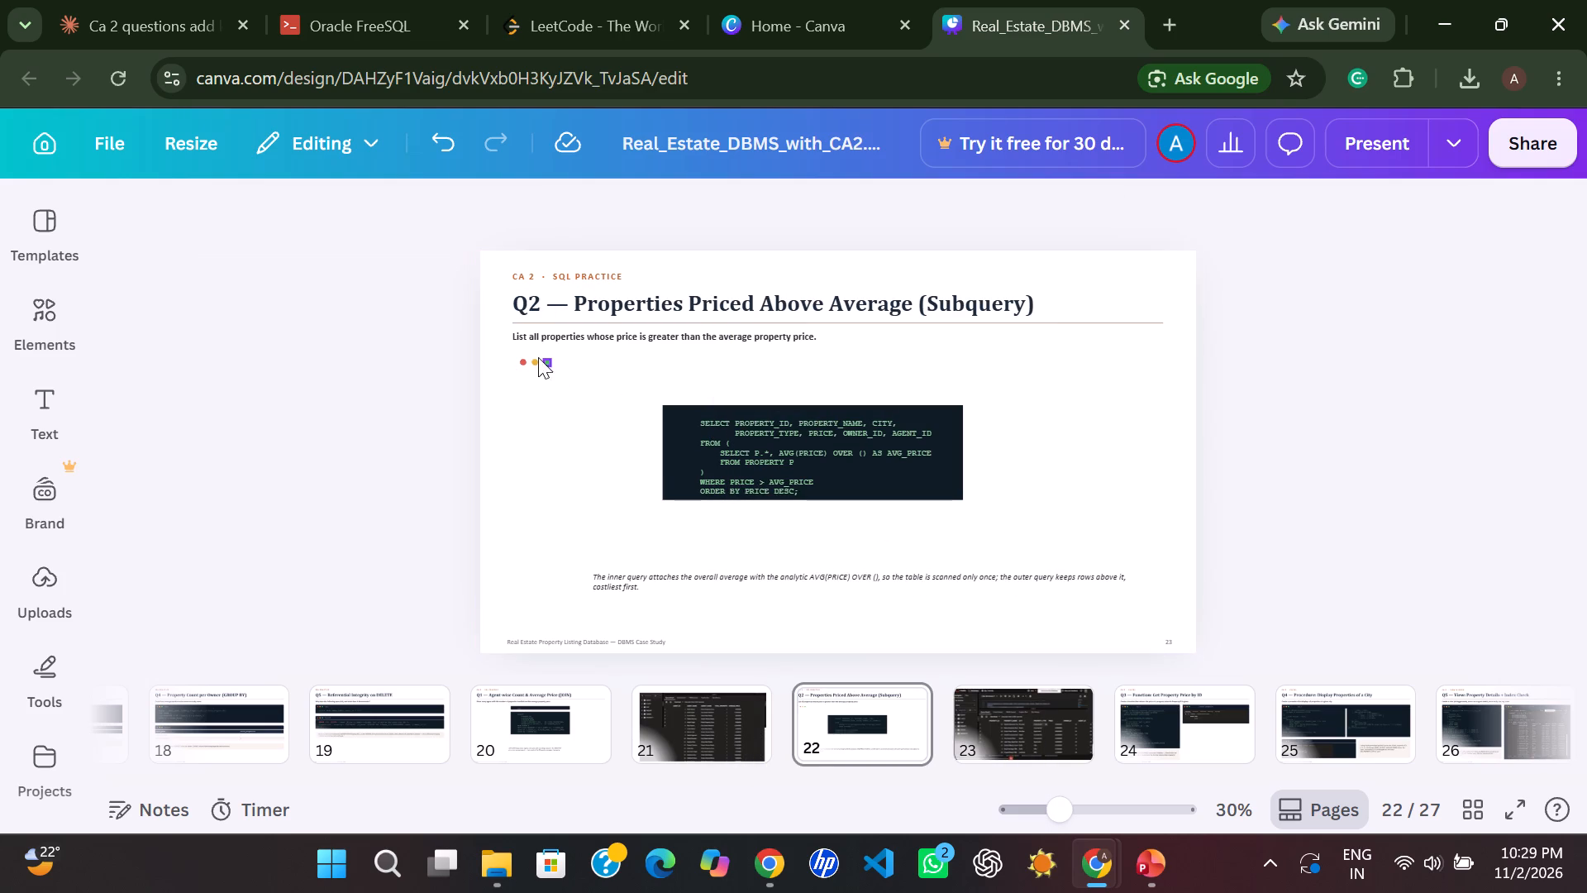
pyautogui.moveTo(509, 351); pyautogui.dragTo(574, 365)
pyautogui.moveTo(574, 365); pyautogui.dragTo(579, 375)
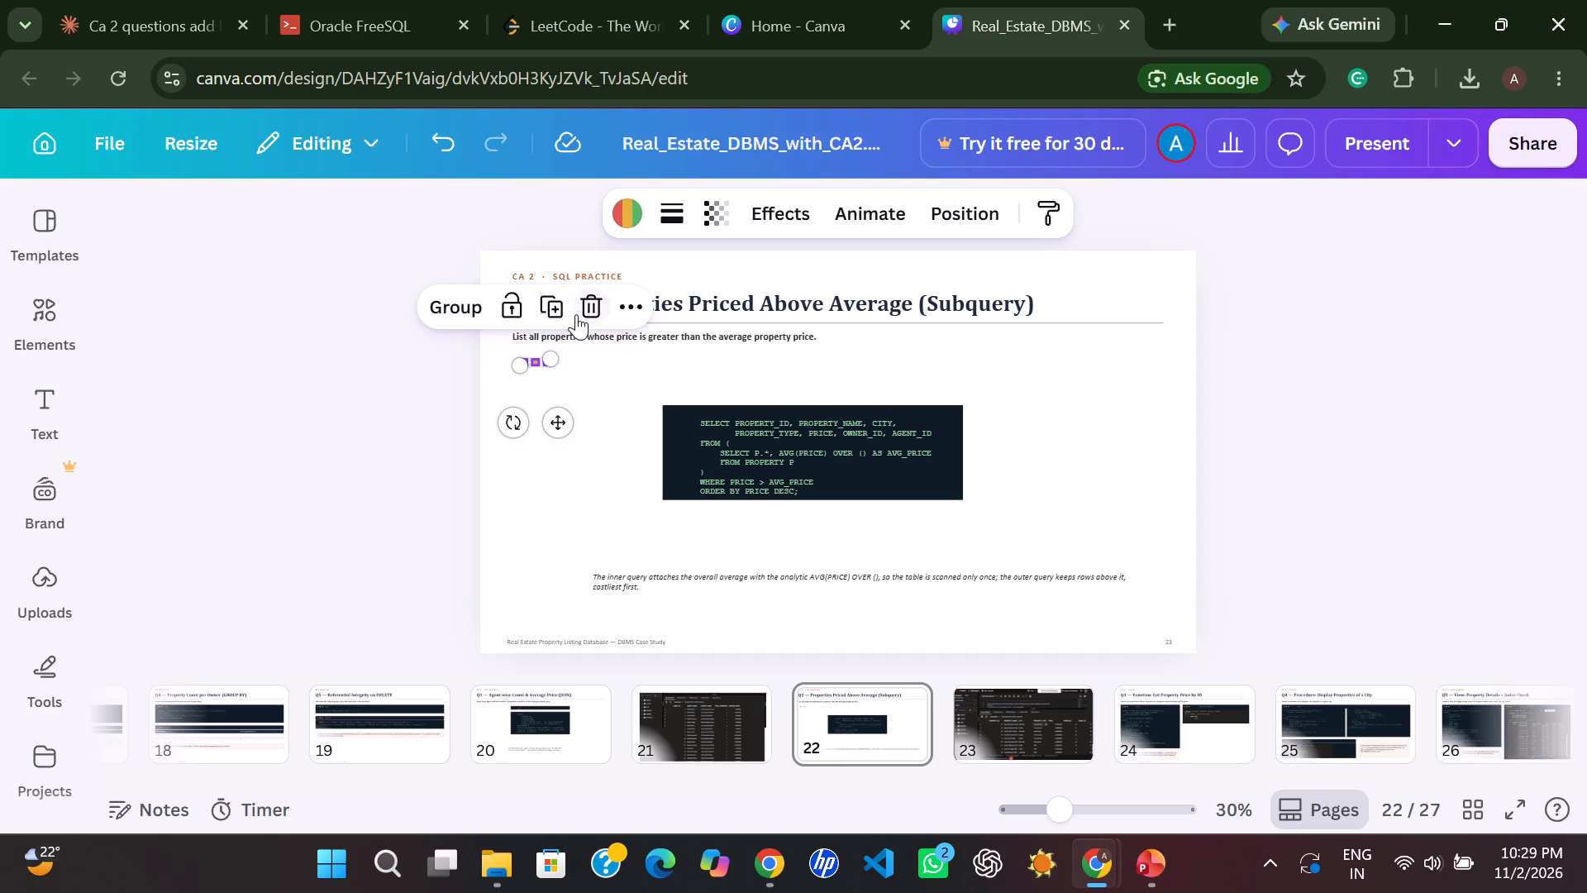
pyautogui.click(593, 306)
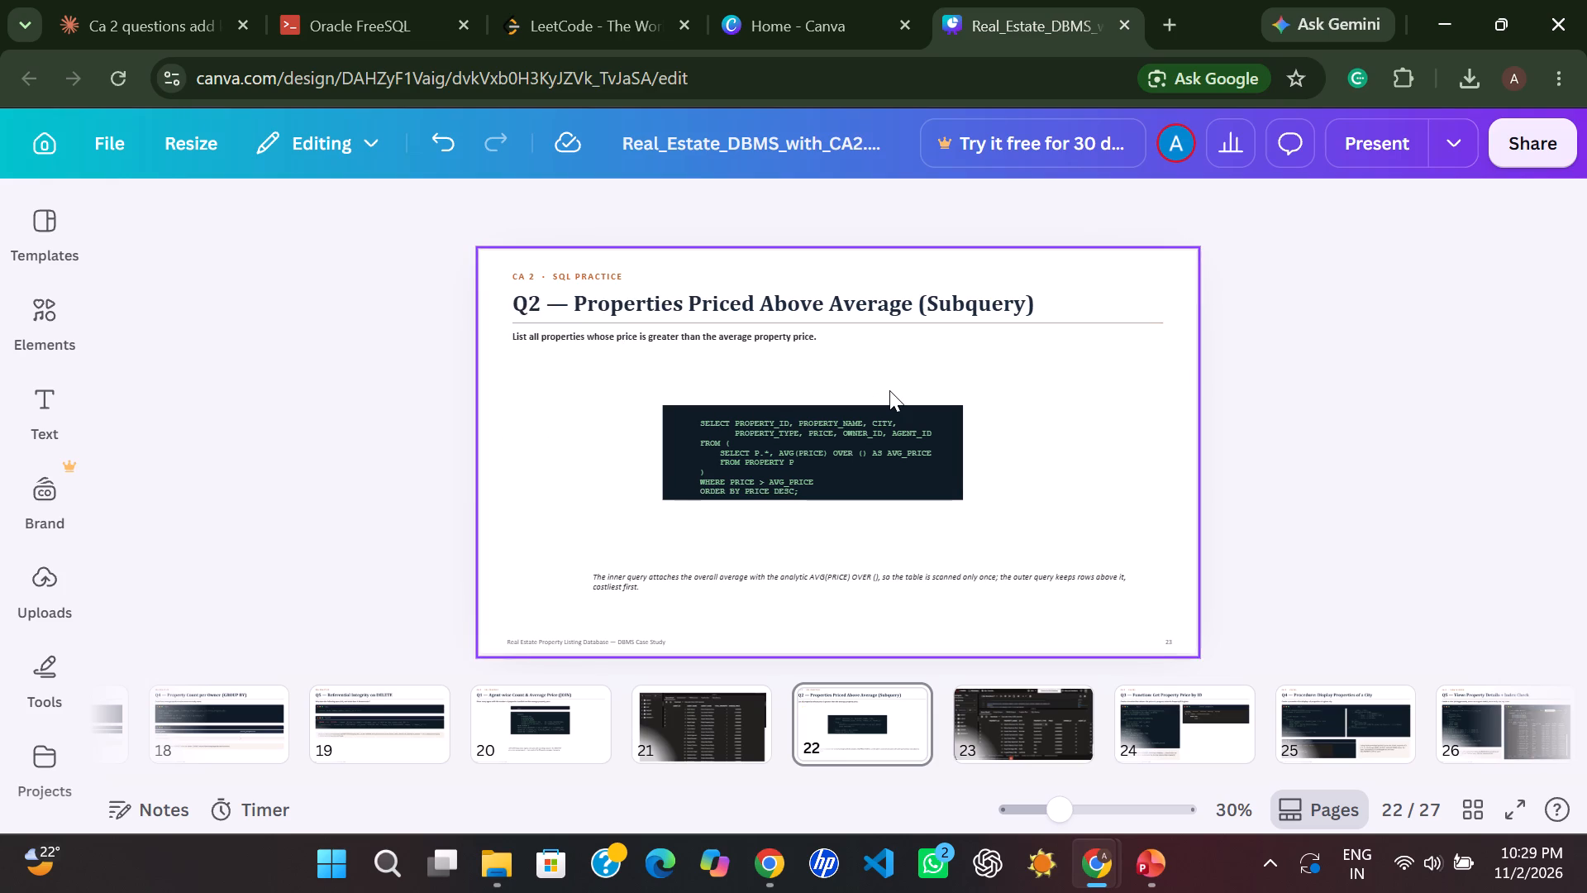
# Move the Q2 SQL query text on page 22 so its text box sits fully inside the dark background panel.
pyautogui.click(1036, 454)
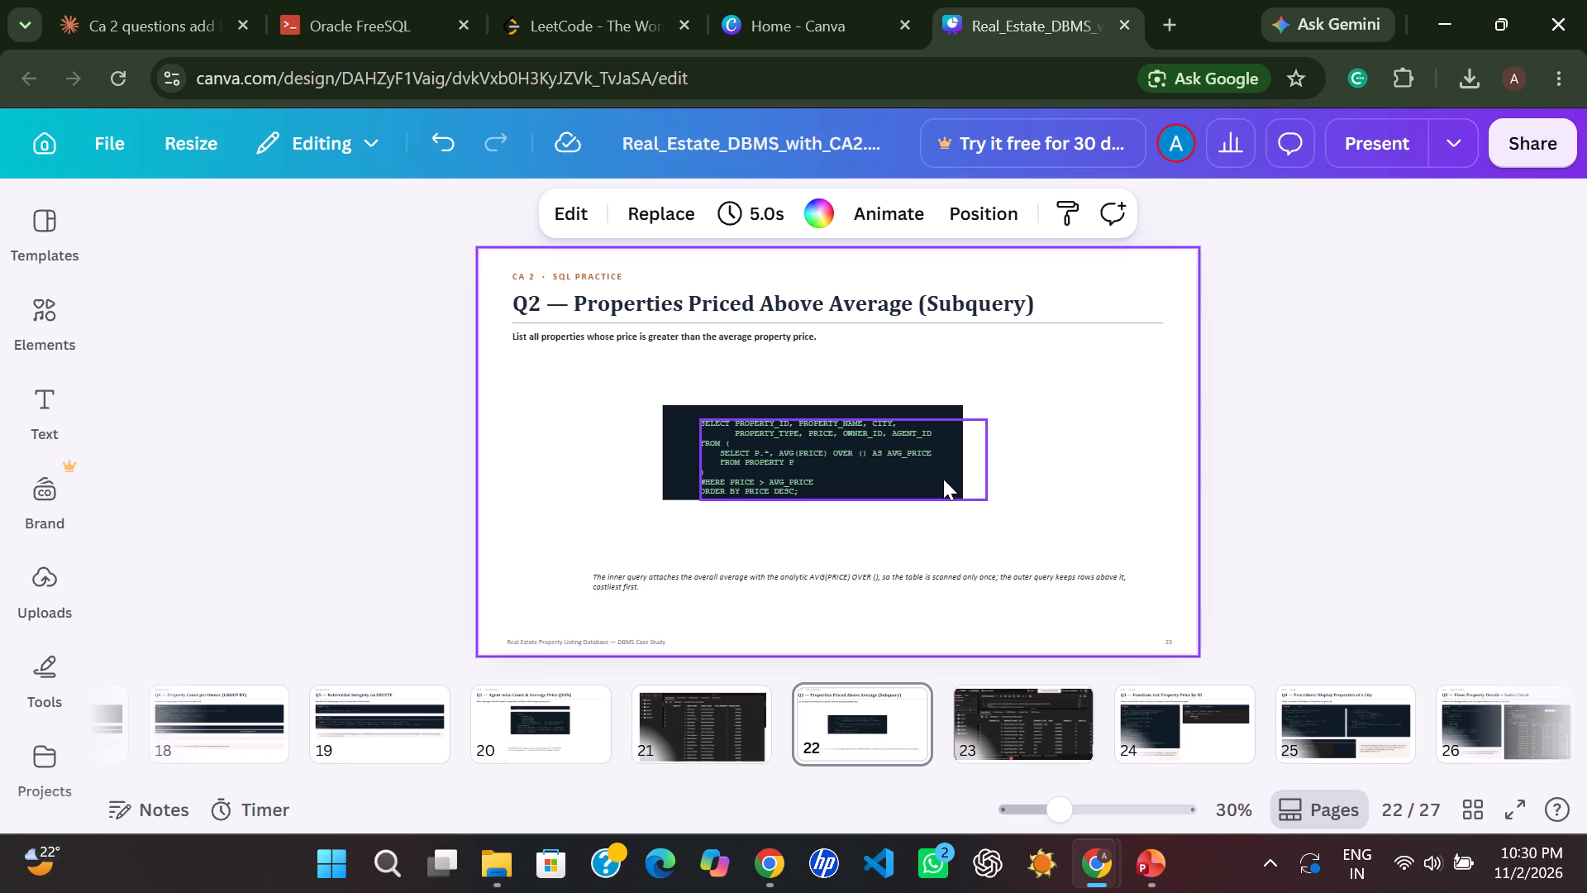
pyautogui.click(1070, 470)
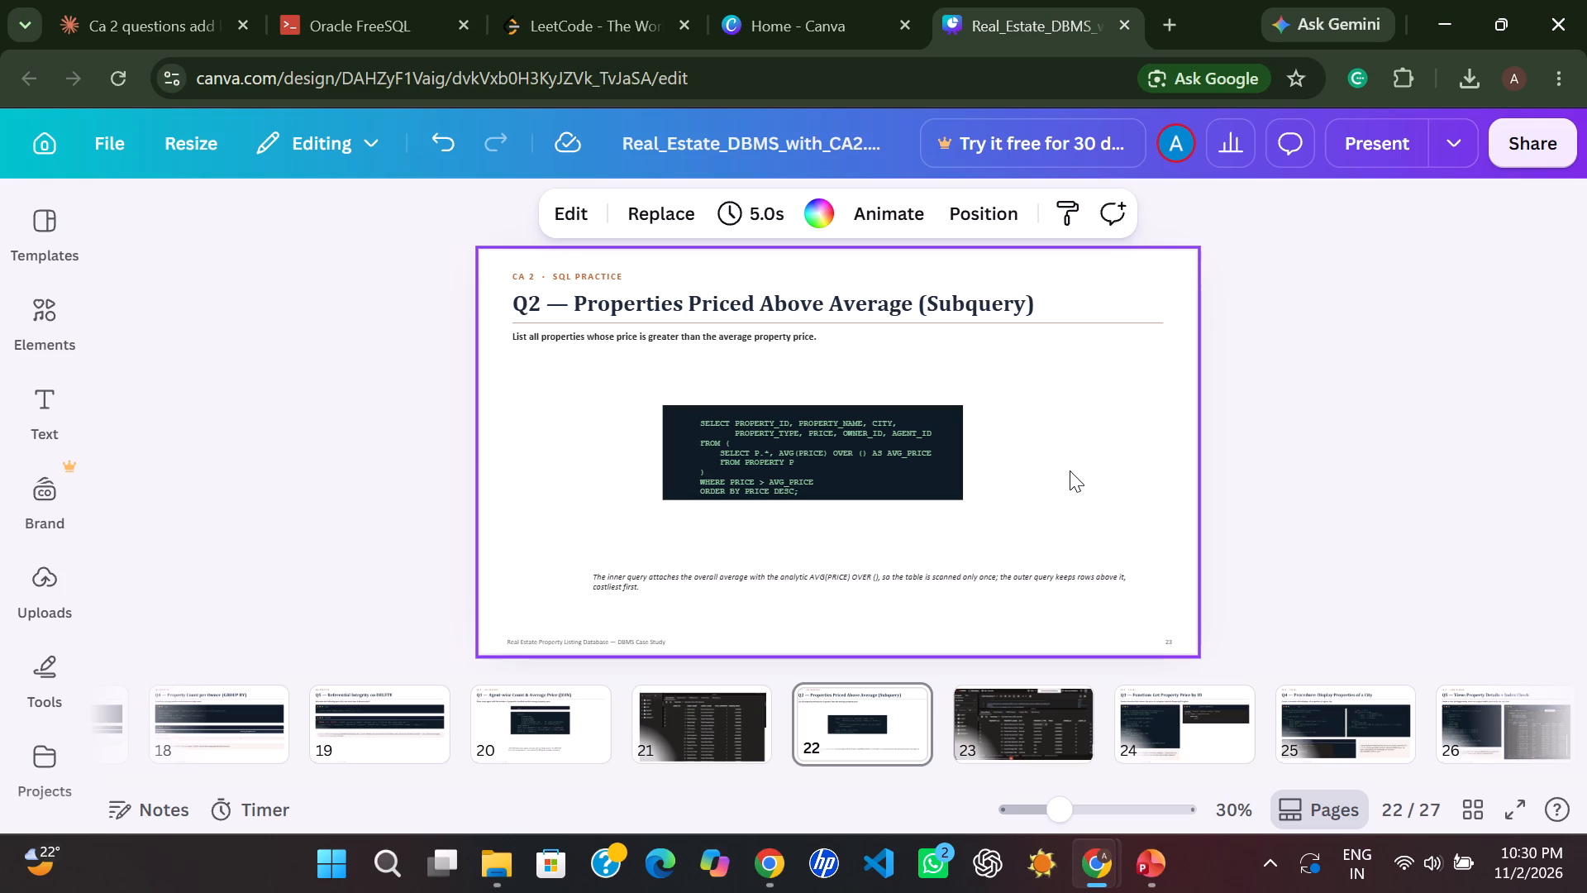
pyautogui.moveTo(846, 464); pyautogui.dragTo(837, 464)
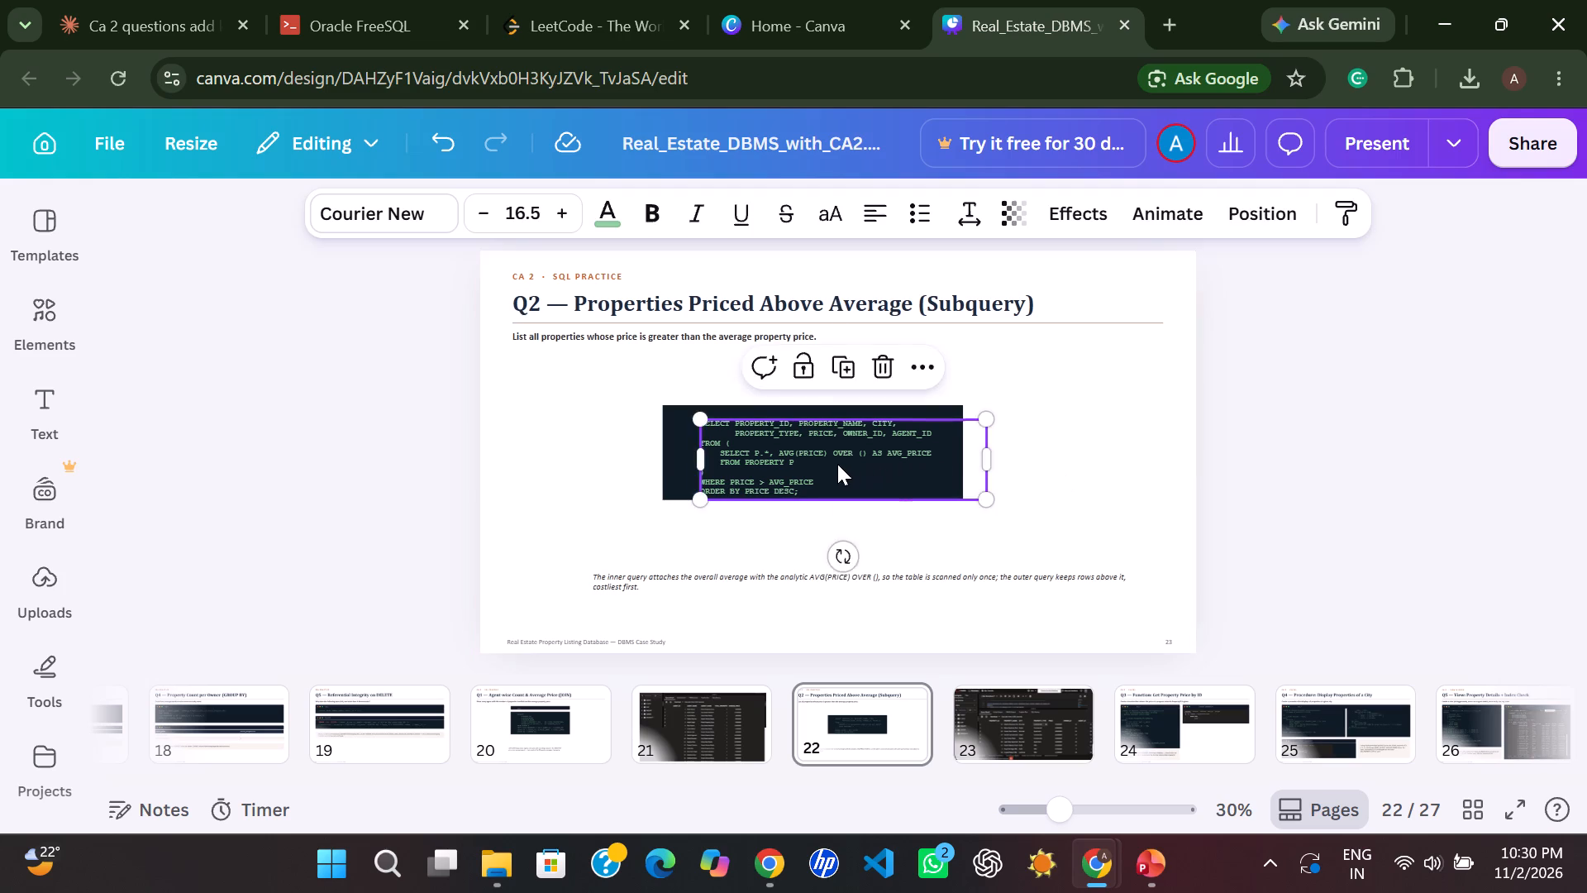
pyautogui.moveTo(837, 464); pyautogui.dragTo(813, 461)
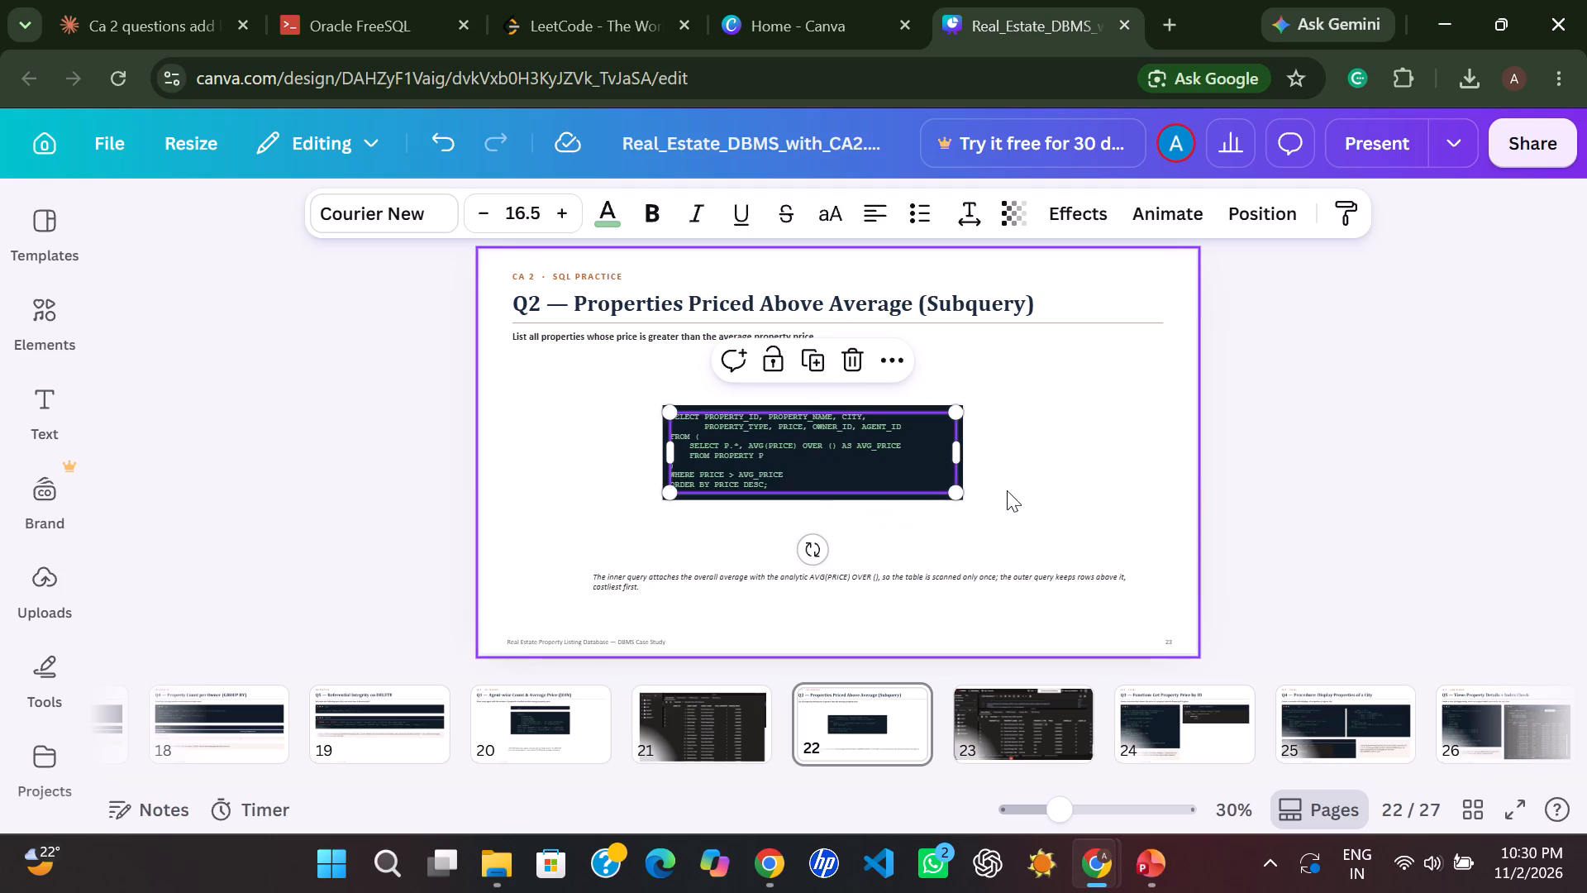
pyautogui.click(1046, 485)
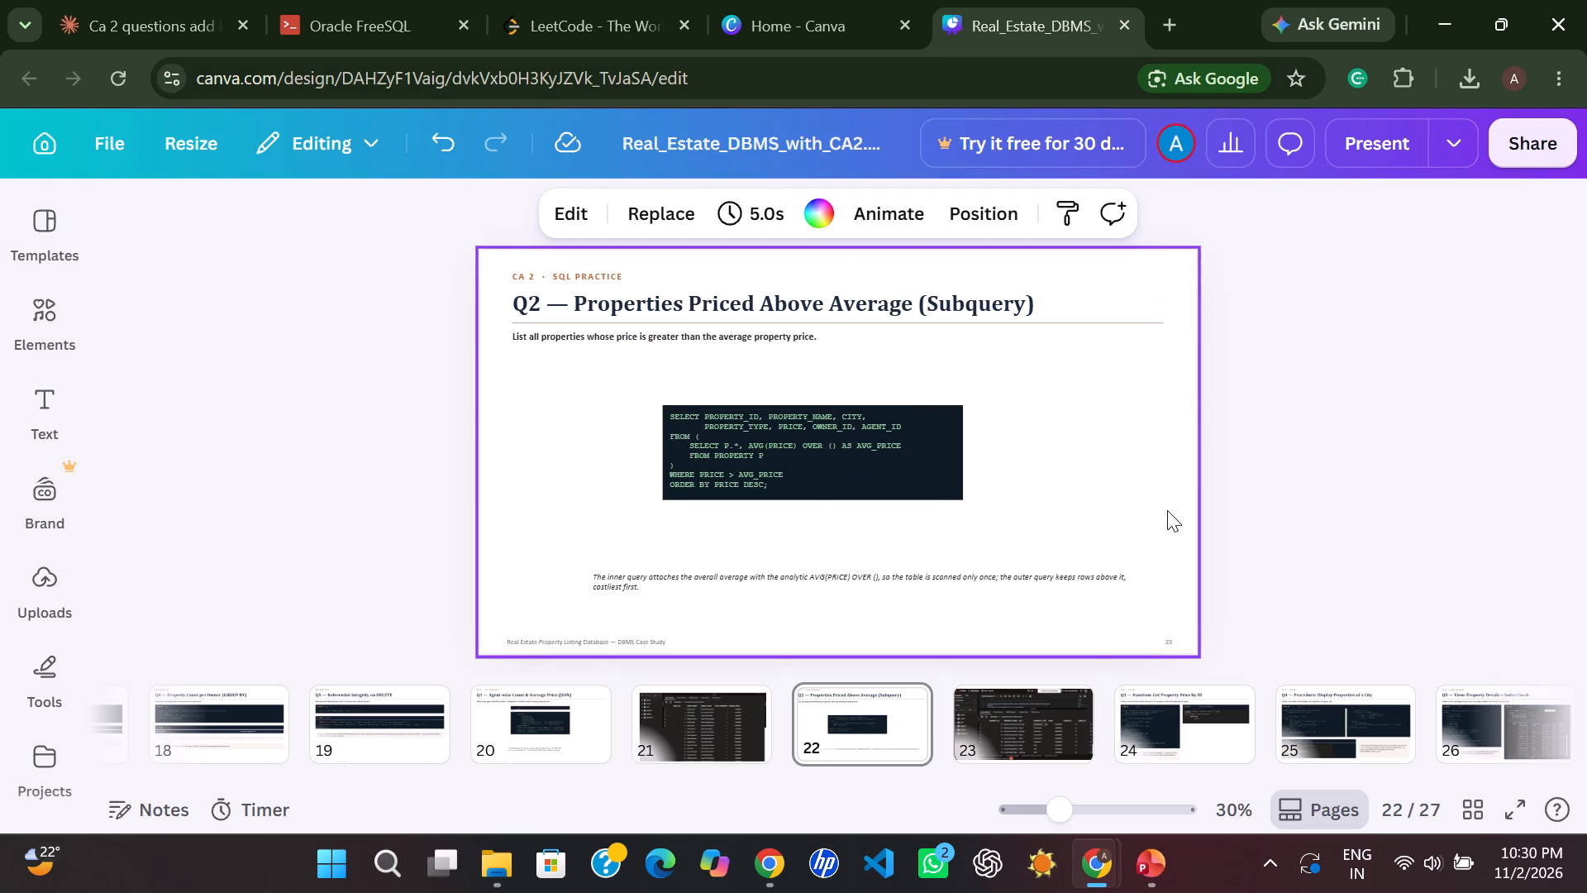
# Enlarge the dark background panel on page 22 from two opposite corners until it spans nearly the width of the explanation note.
pyautogui.click(663, 406)
pyautogui.moveTo(665, 401); pyautogui.dragTo(594, 387)
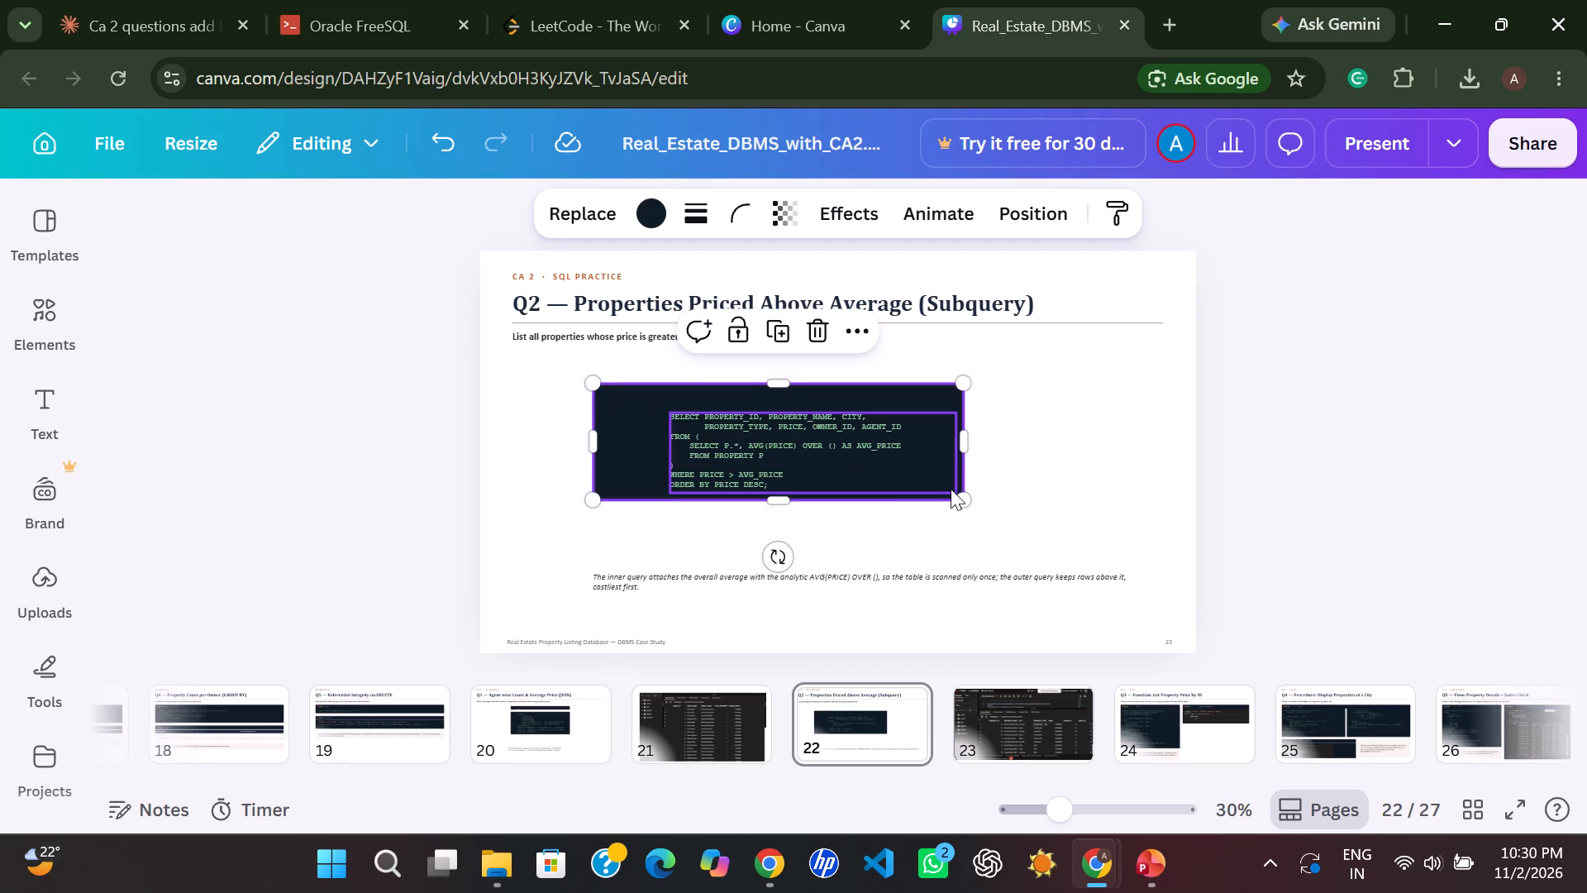
pyautogui.moveTo(963, 499); pyautogui.dragTo(1060, 532)
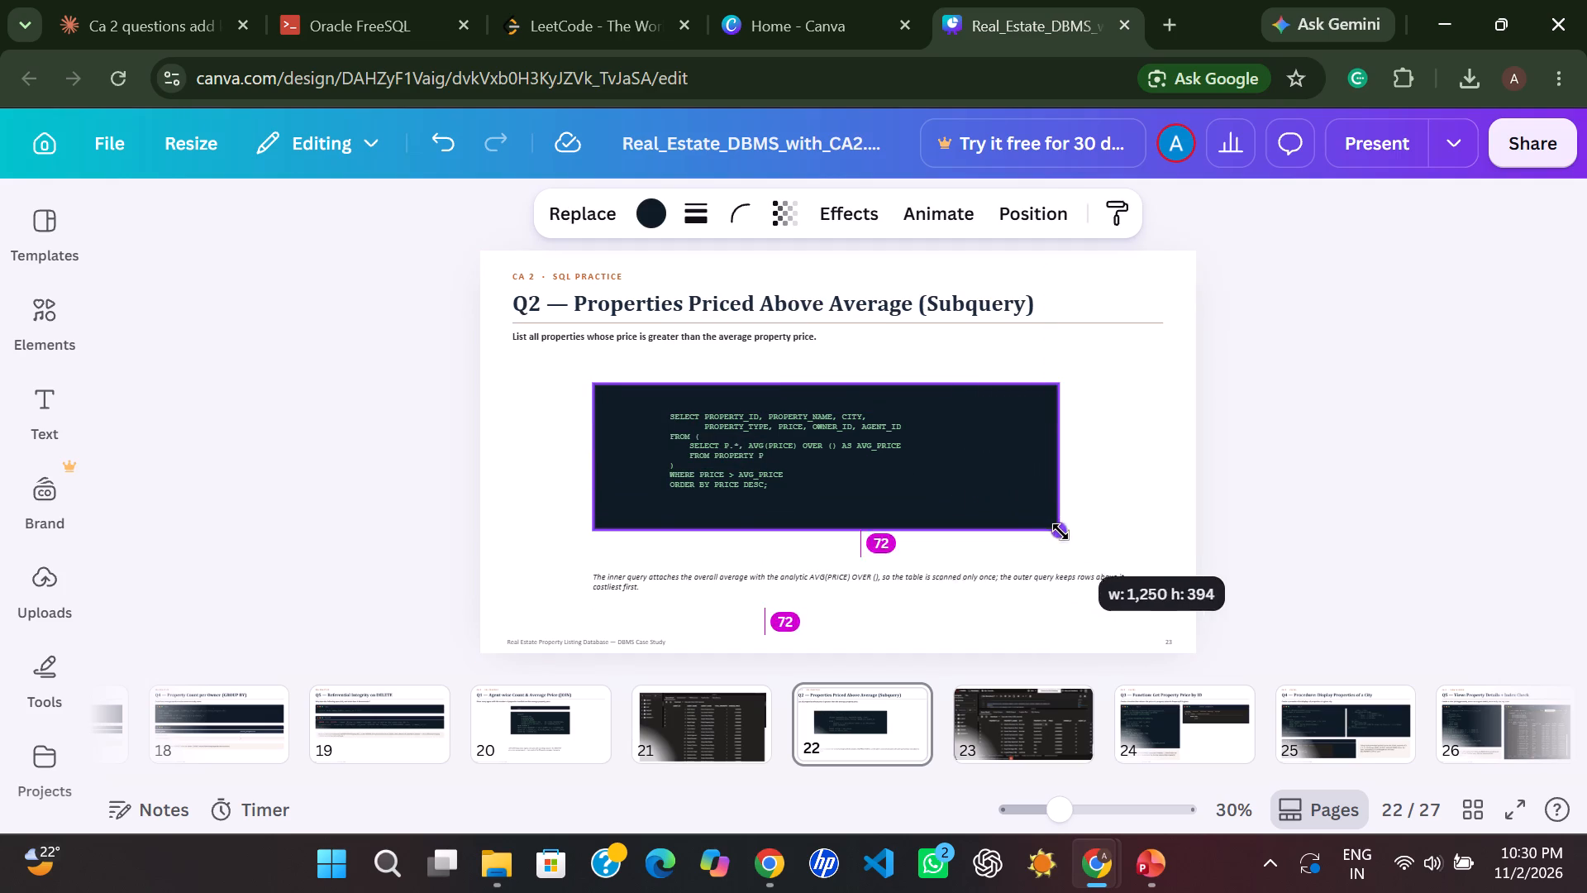
pyautogui.moveTo(1060, 532); pyautogui.dragTo(1097, 547)
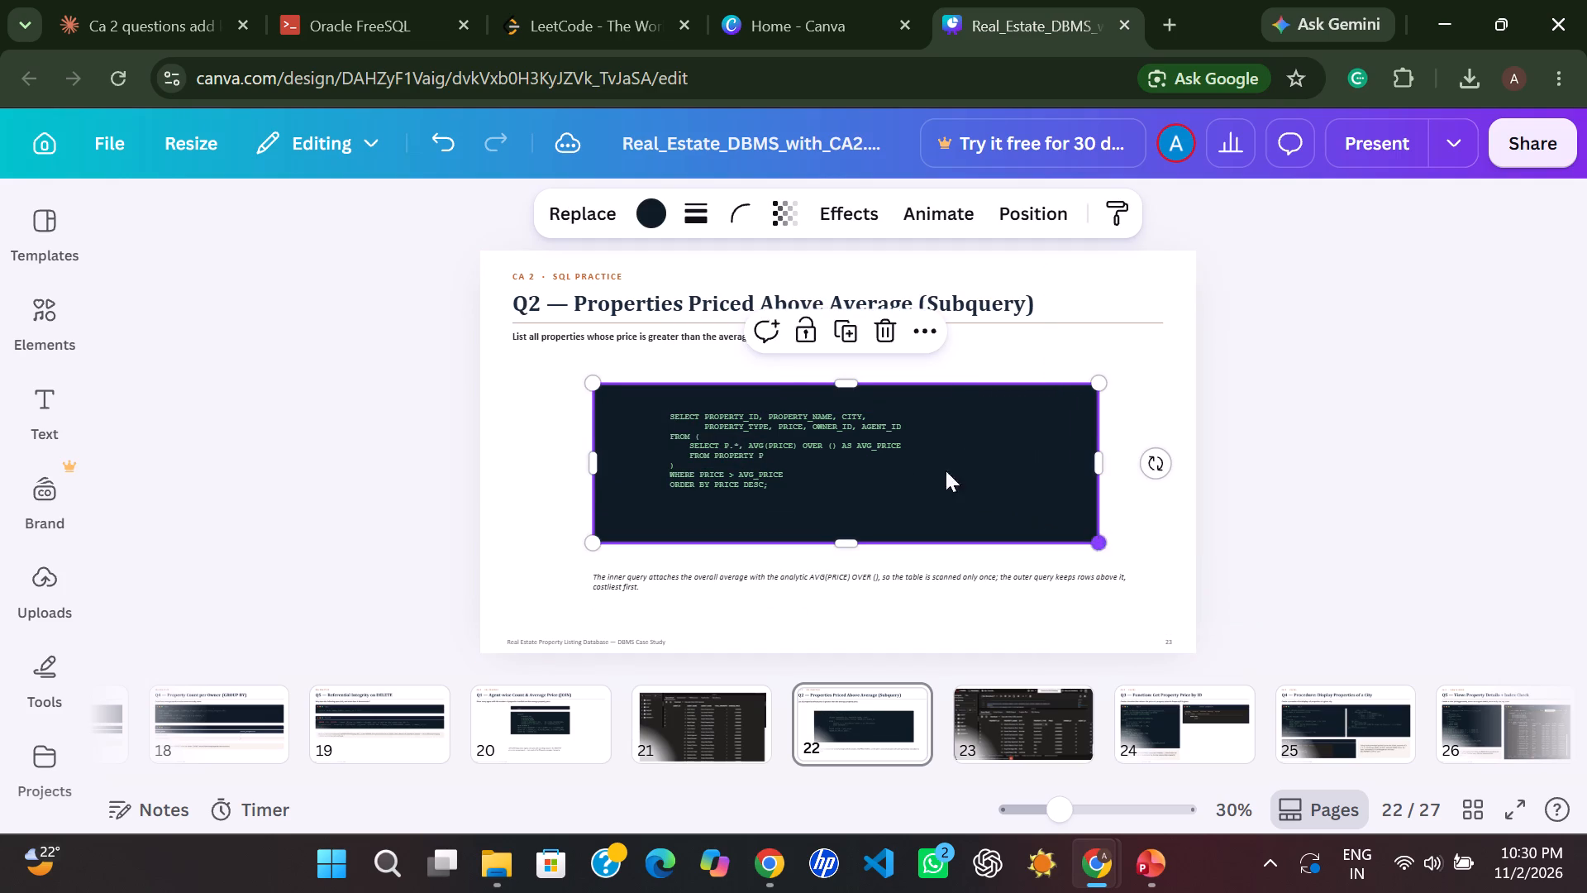
# Scale up the SQL query text on page 22 to font size 20.2, with a text box about 942 by 265.
pyautogui.click(760, 445)
pyautogui.moveTo(667, 413); pyautogui.dragTo(626, 423)
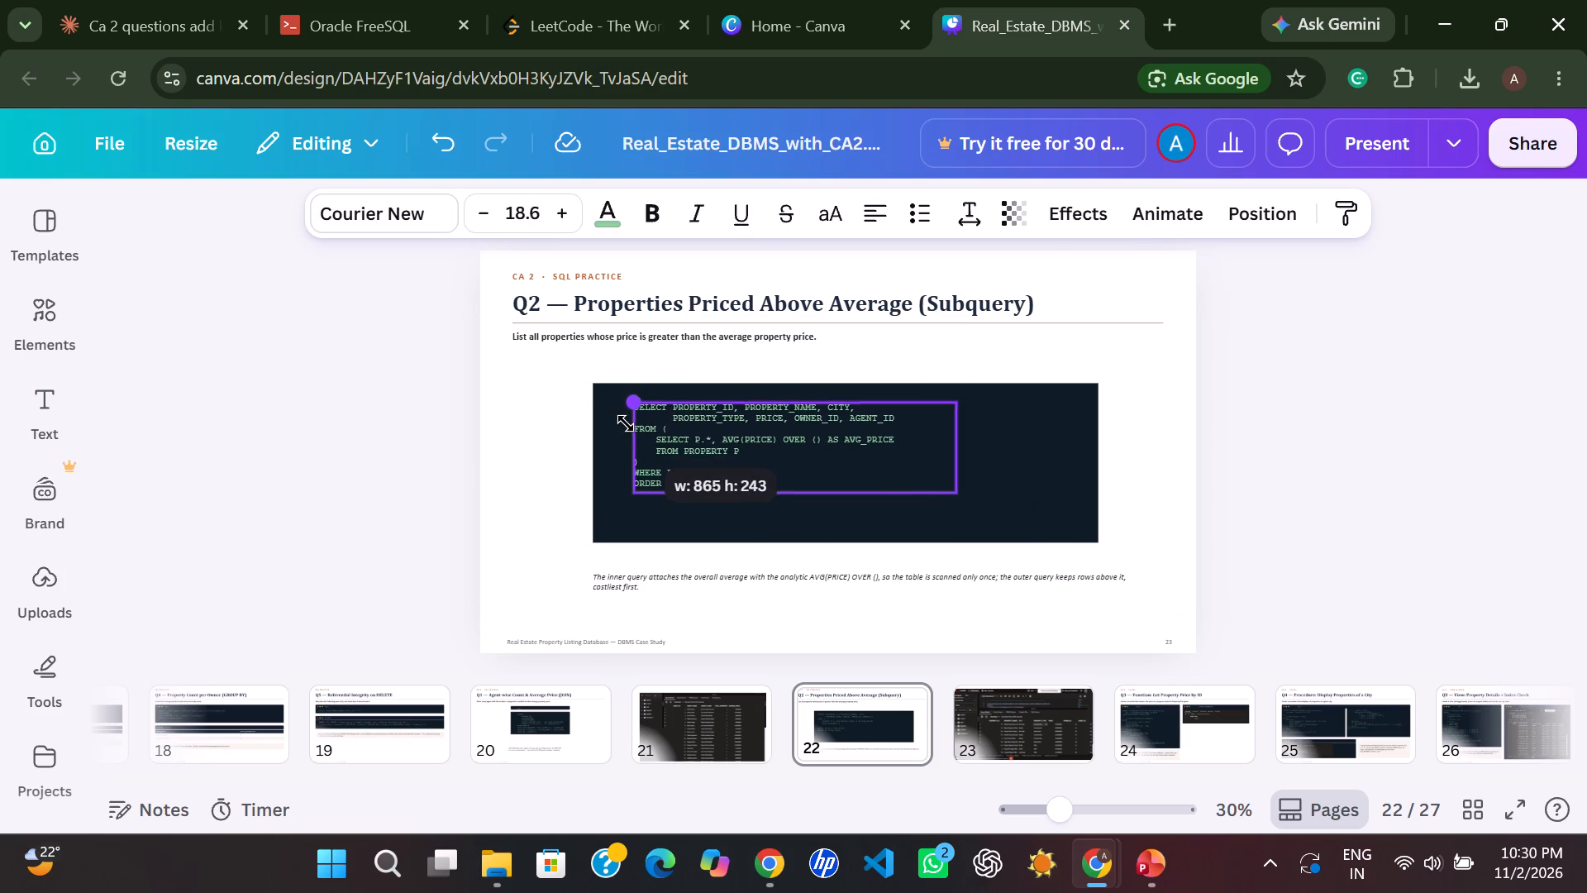
pyautogui.moveTo(626, 423); pyautogui.dragTo(597, 404)
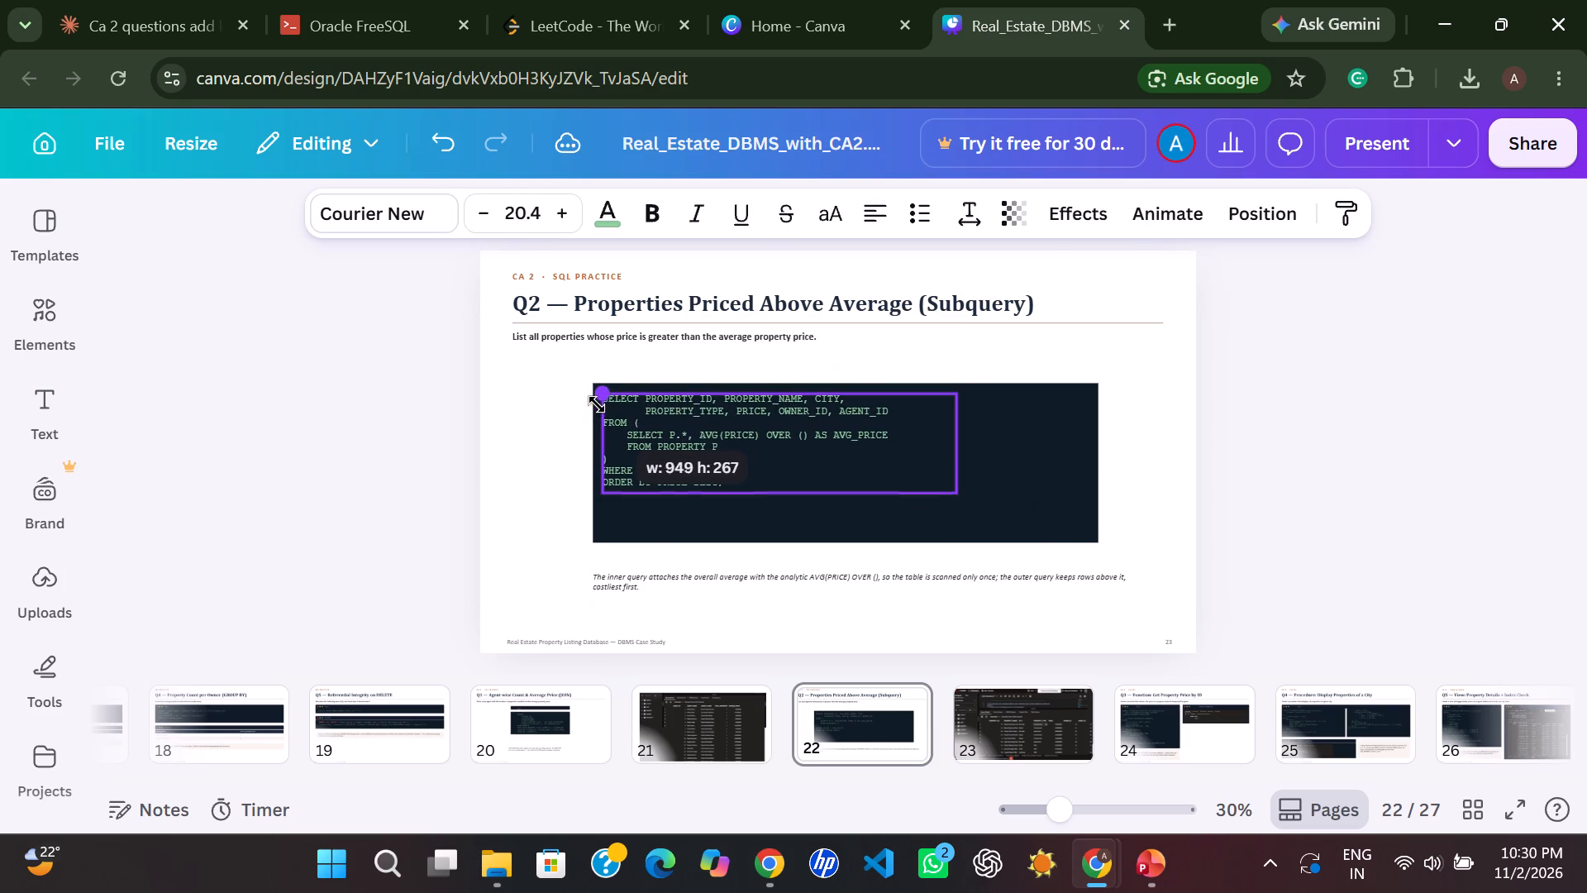
pyautogui.moveTo(597, 404); pyautogui.dragTo(604, 389)
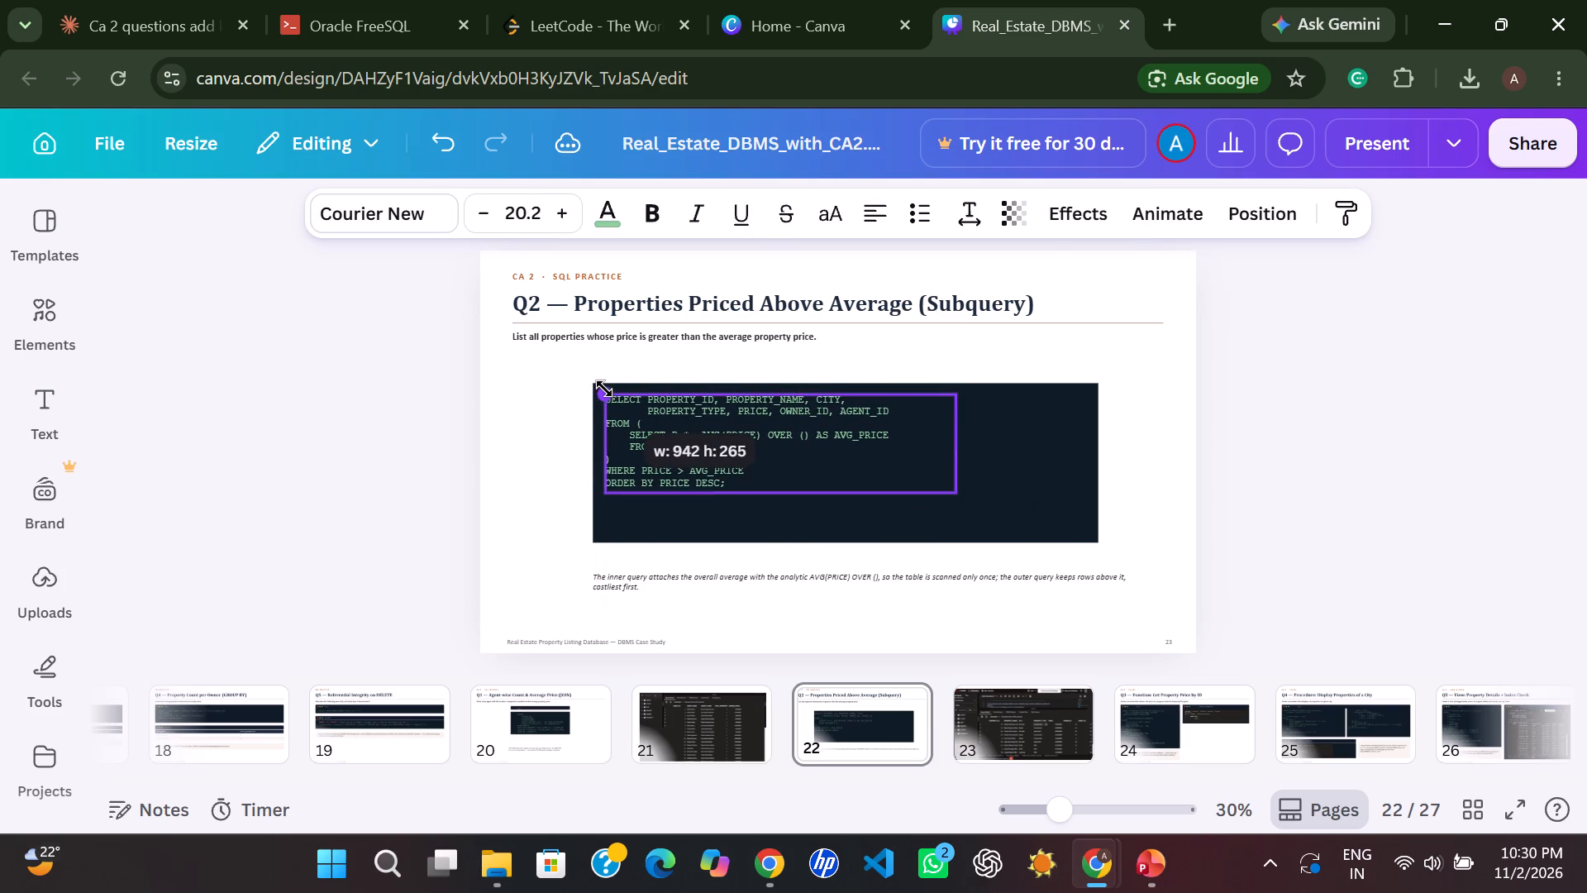
pyautogui.moveTo(604, 389); pyautogui.dragTo(604, 390)
# Reposition the enlarged SQL query text near the middle of the dark panel on page 22.
pyautogui.moveTo(774, 491); pyautogui.dragTo(798, 513)
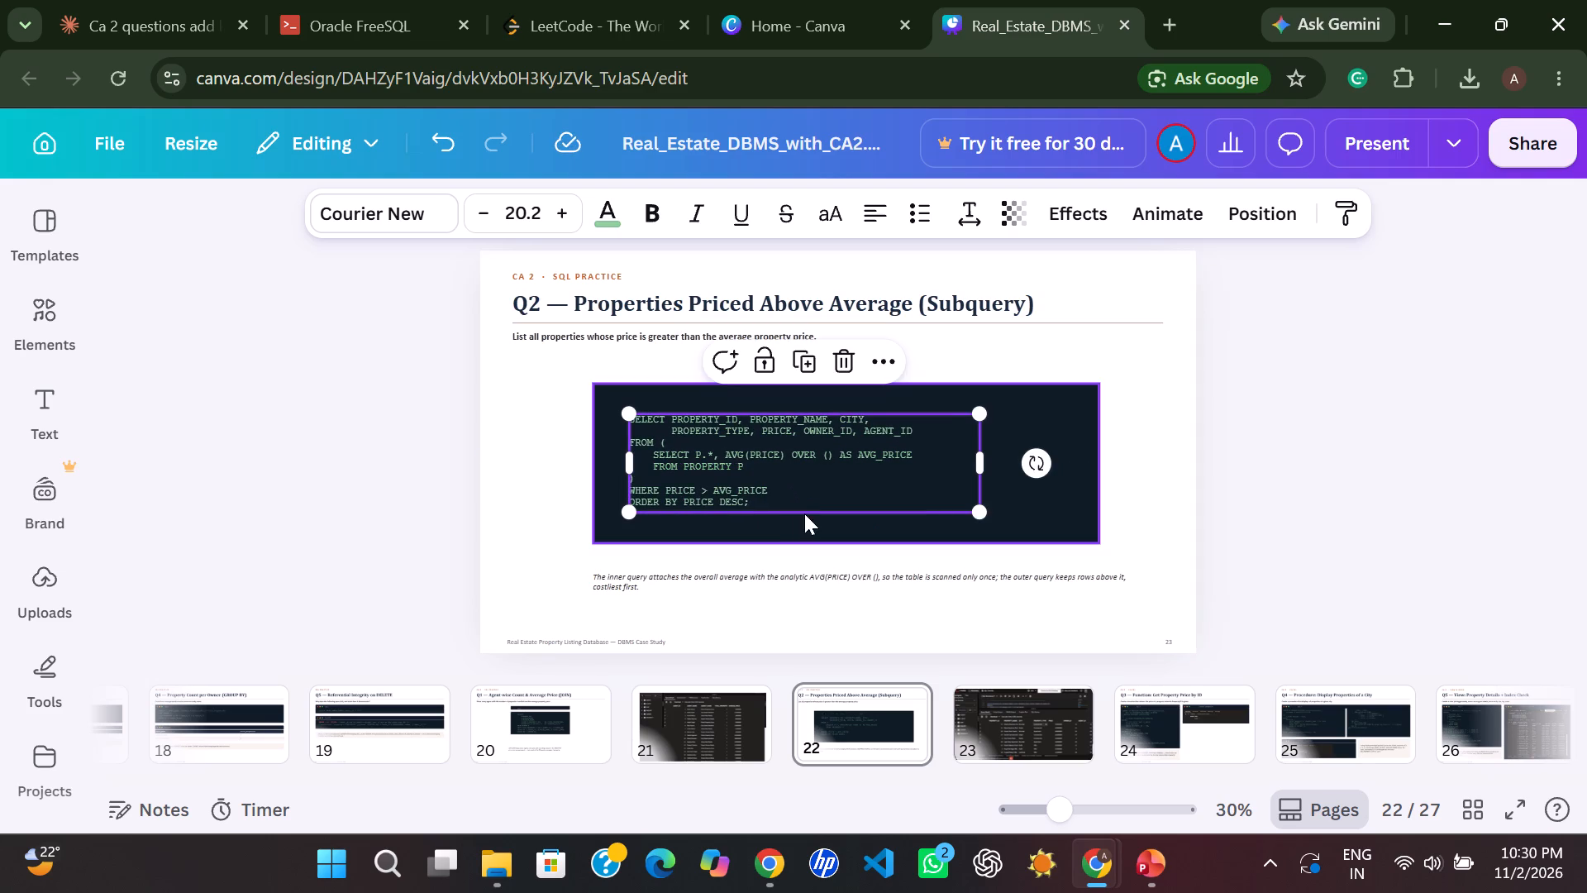
pyautogui.moveTo(979, 466); pyautogui.dragTo(1062, 470)
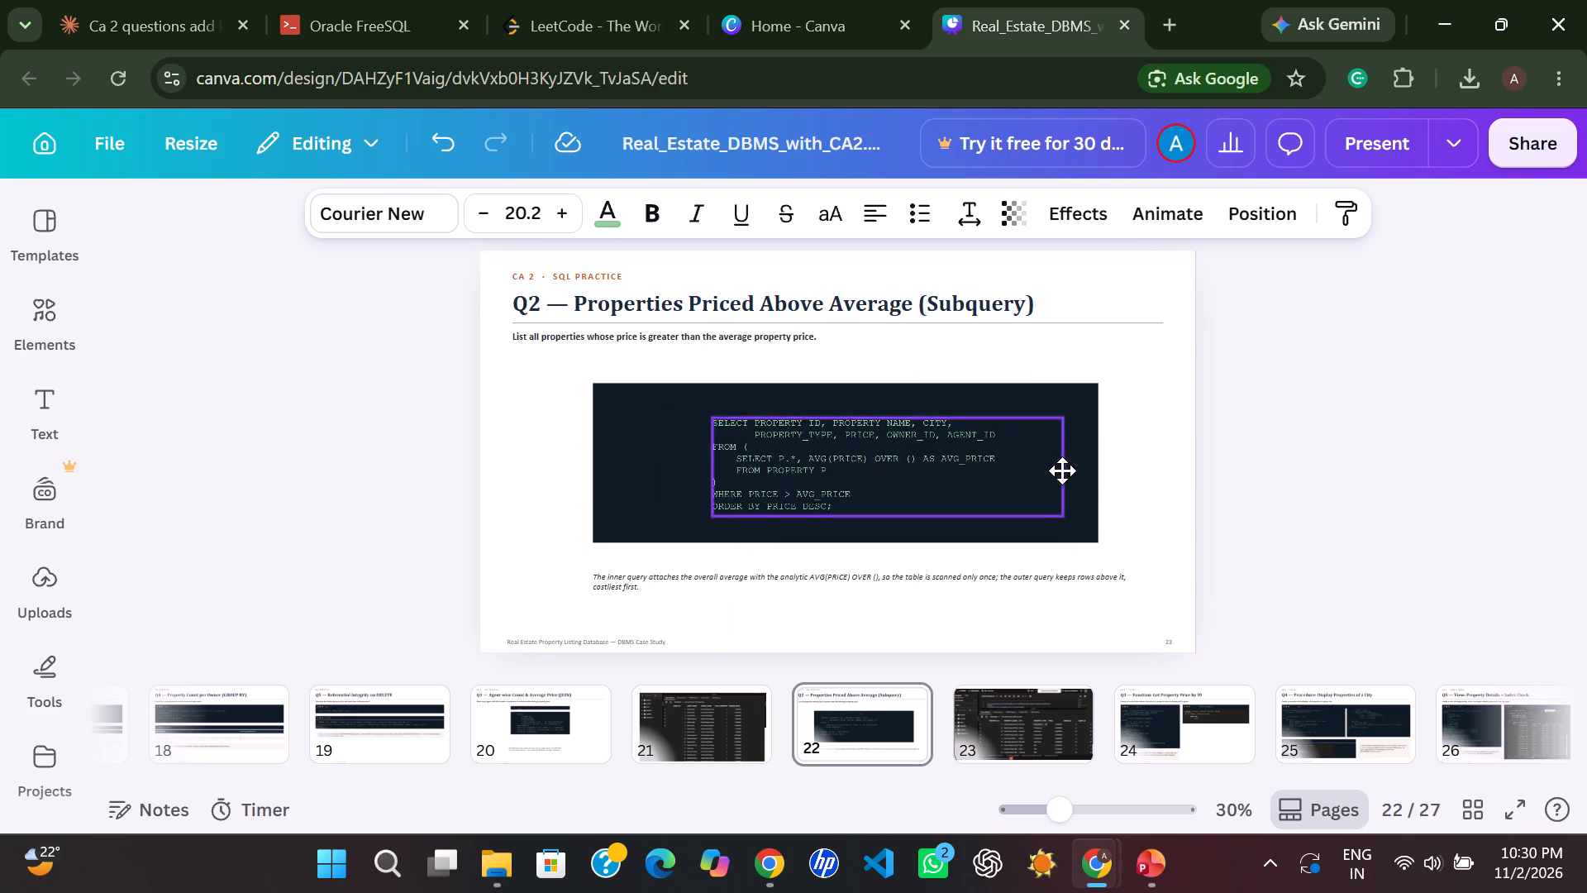
pyautogui.moveTo(1062, 470); pyautogui.dragTo(1017, 480)
pyautogui.click(1154, 512)
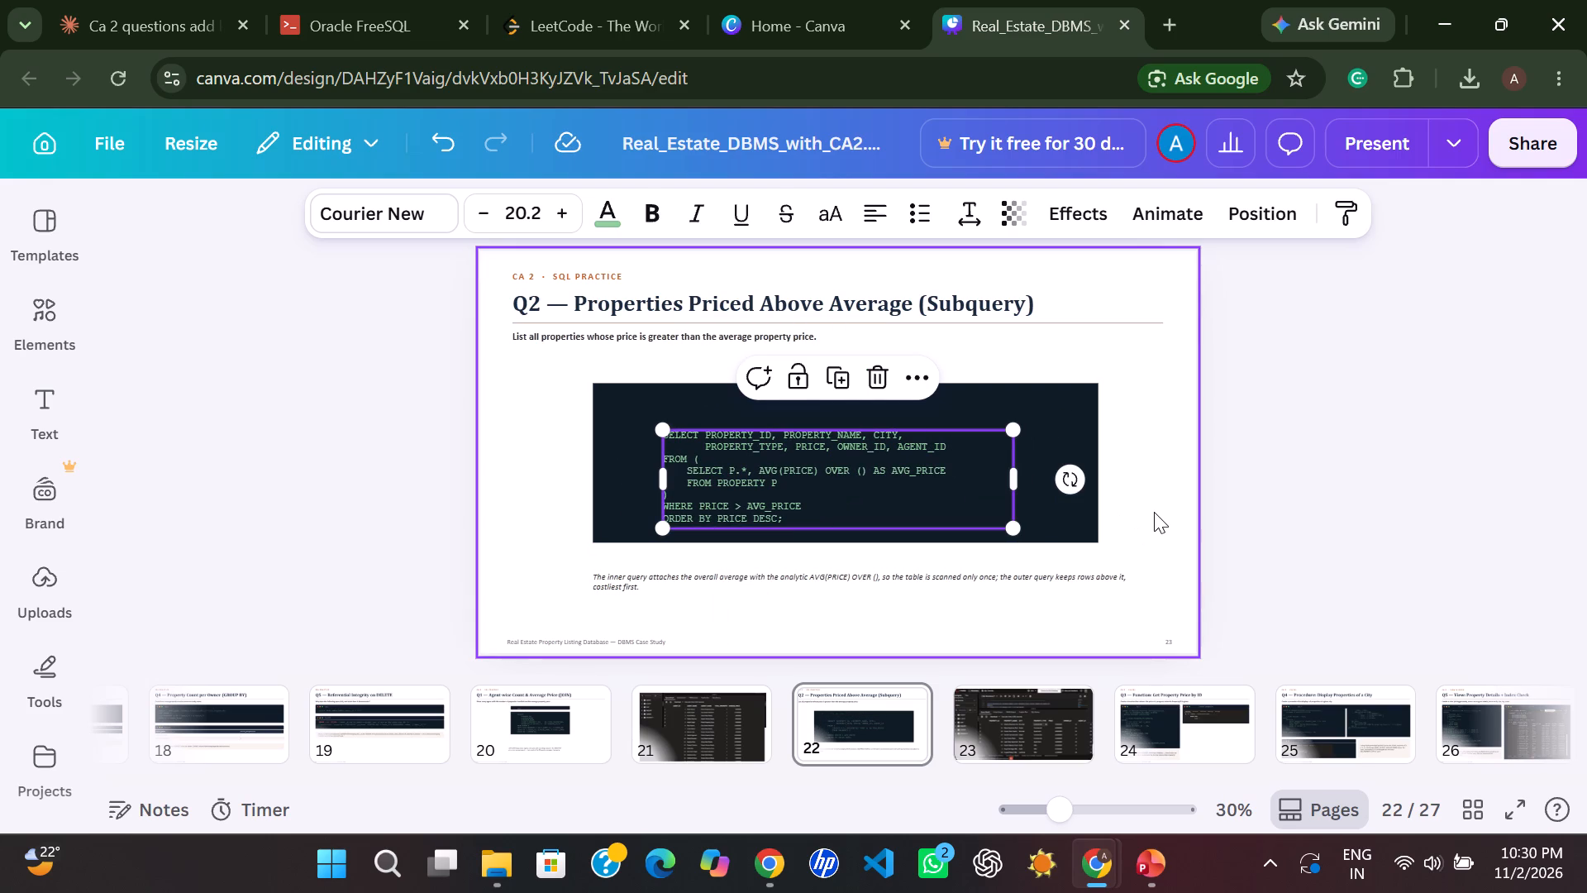
pyautogui.click(1179, 494)
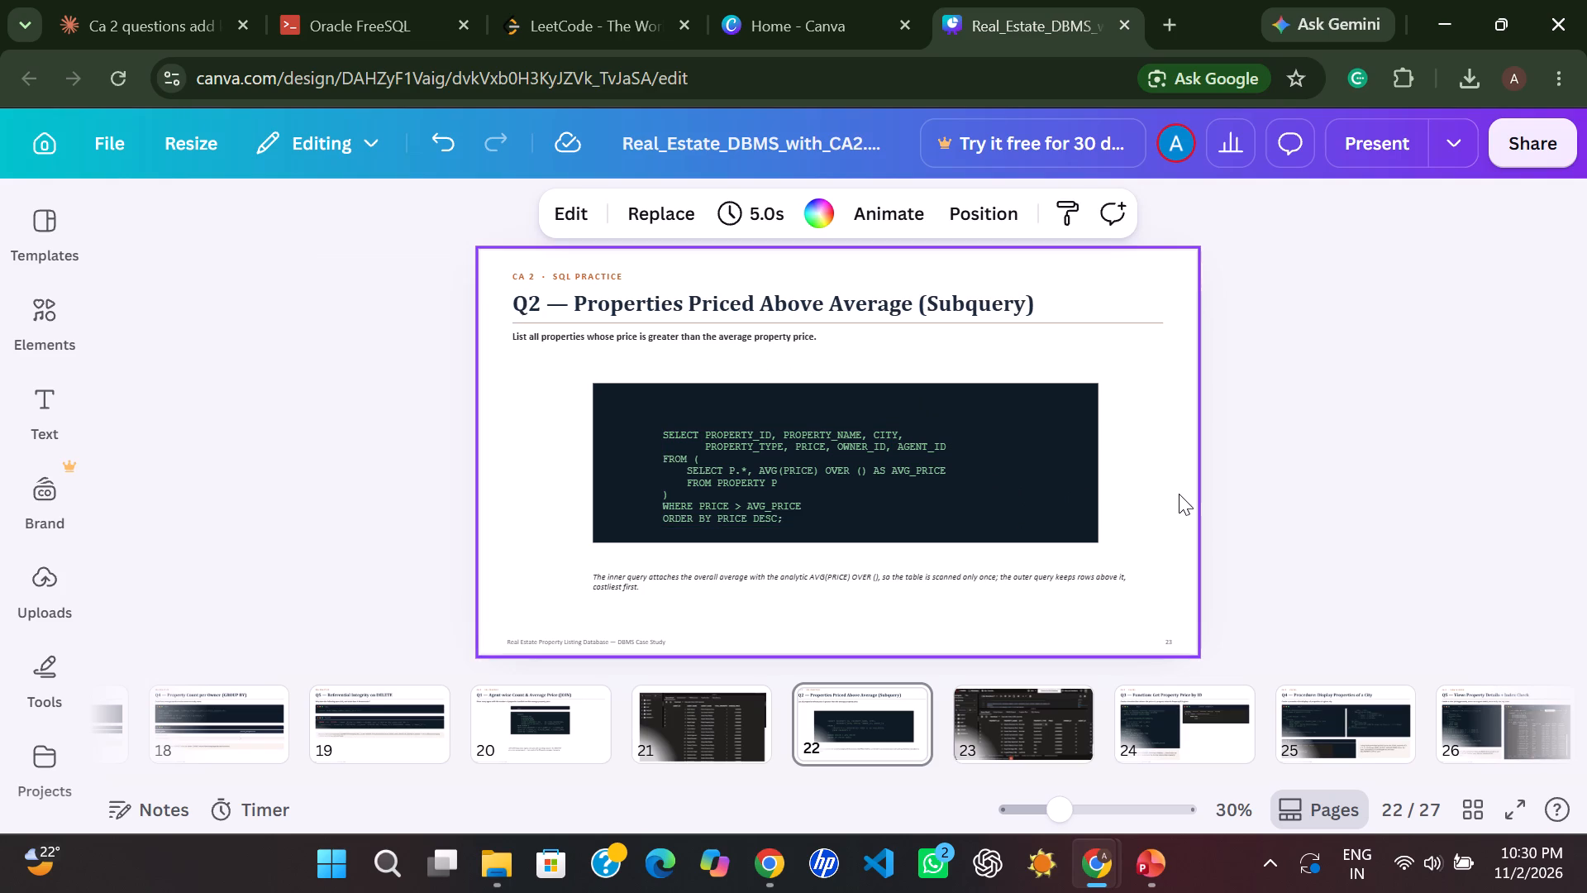
# View the Q2 query output on page 23 and open page 24.
pyautogui.click(1023, 738)
pyautogui.click(1173, 720)
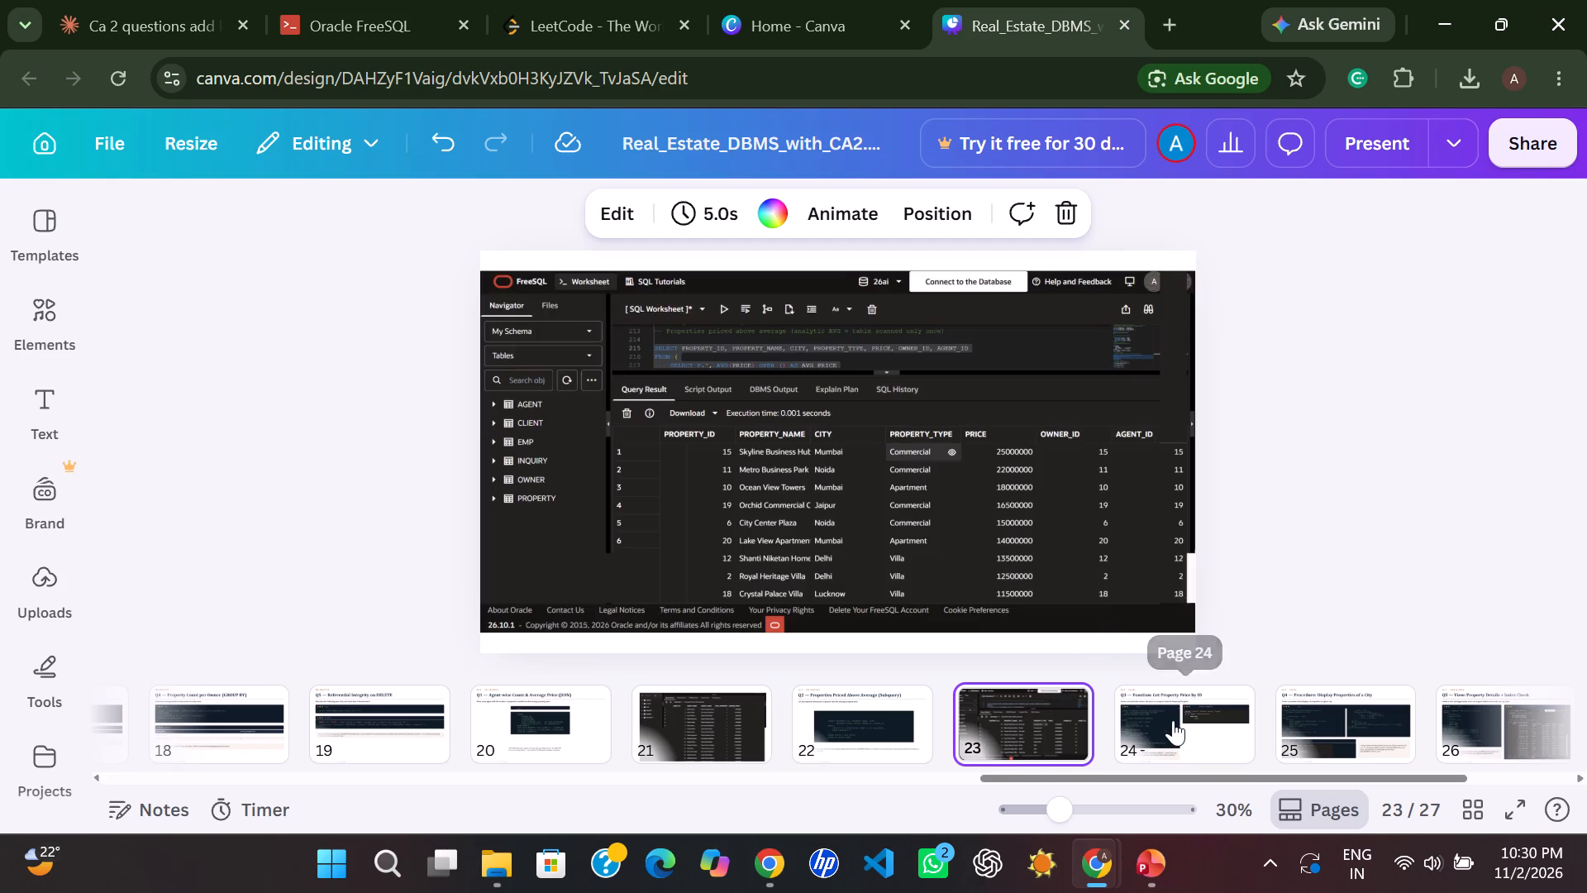
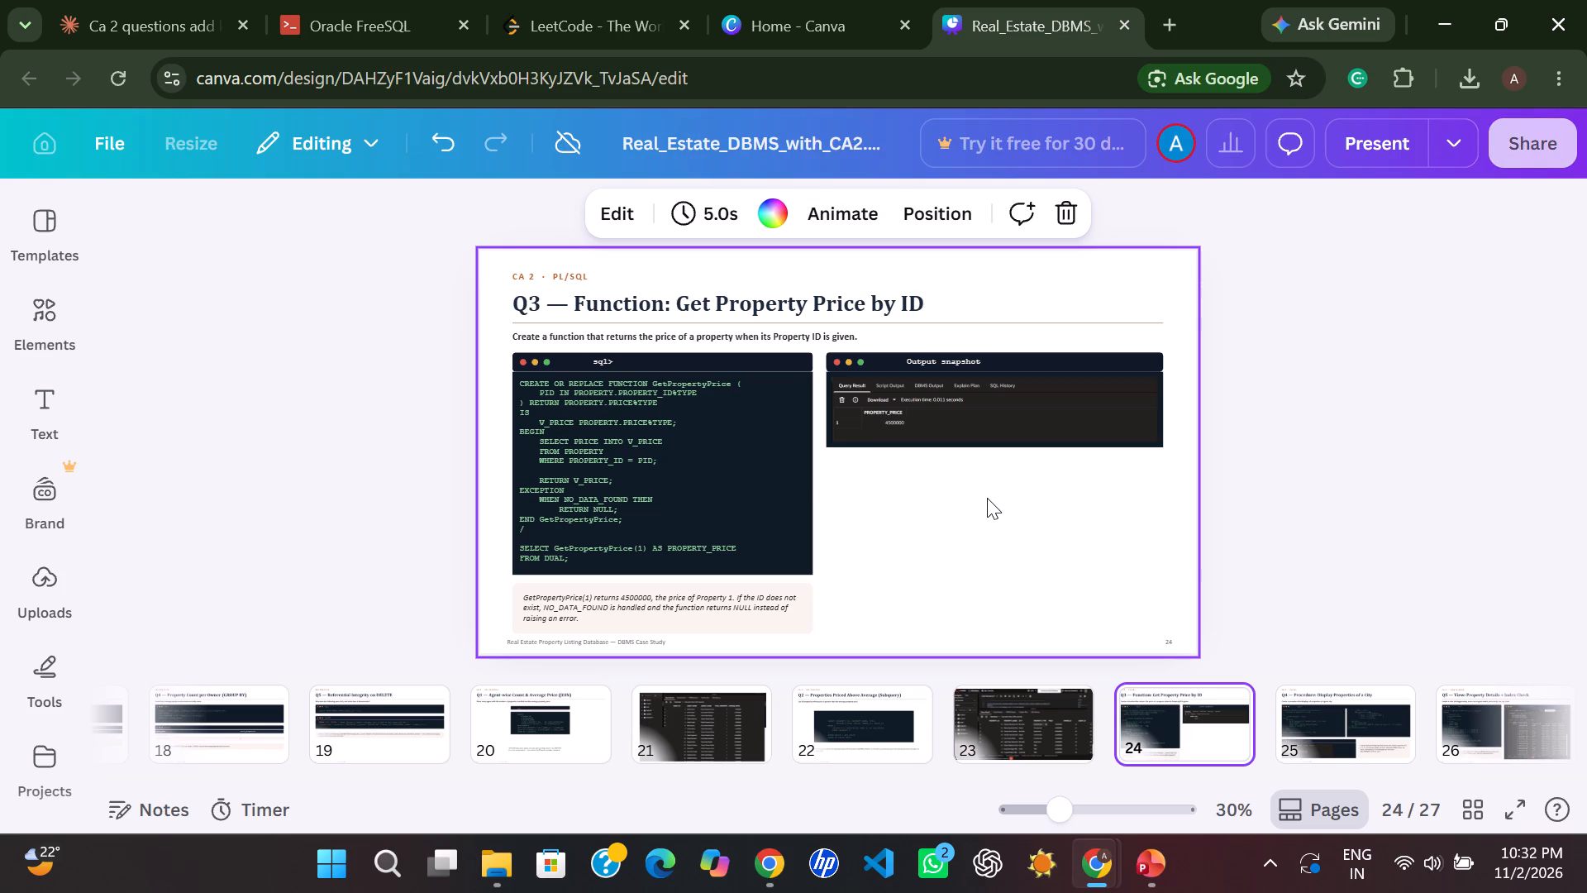
# Add a blank page directly after page 24, the Q3 function slide.
pyautogui.click(1047, 415)
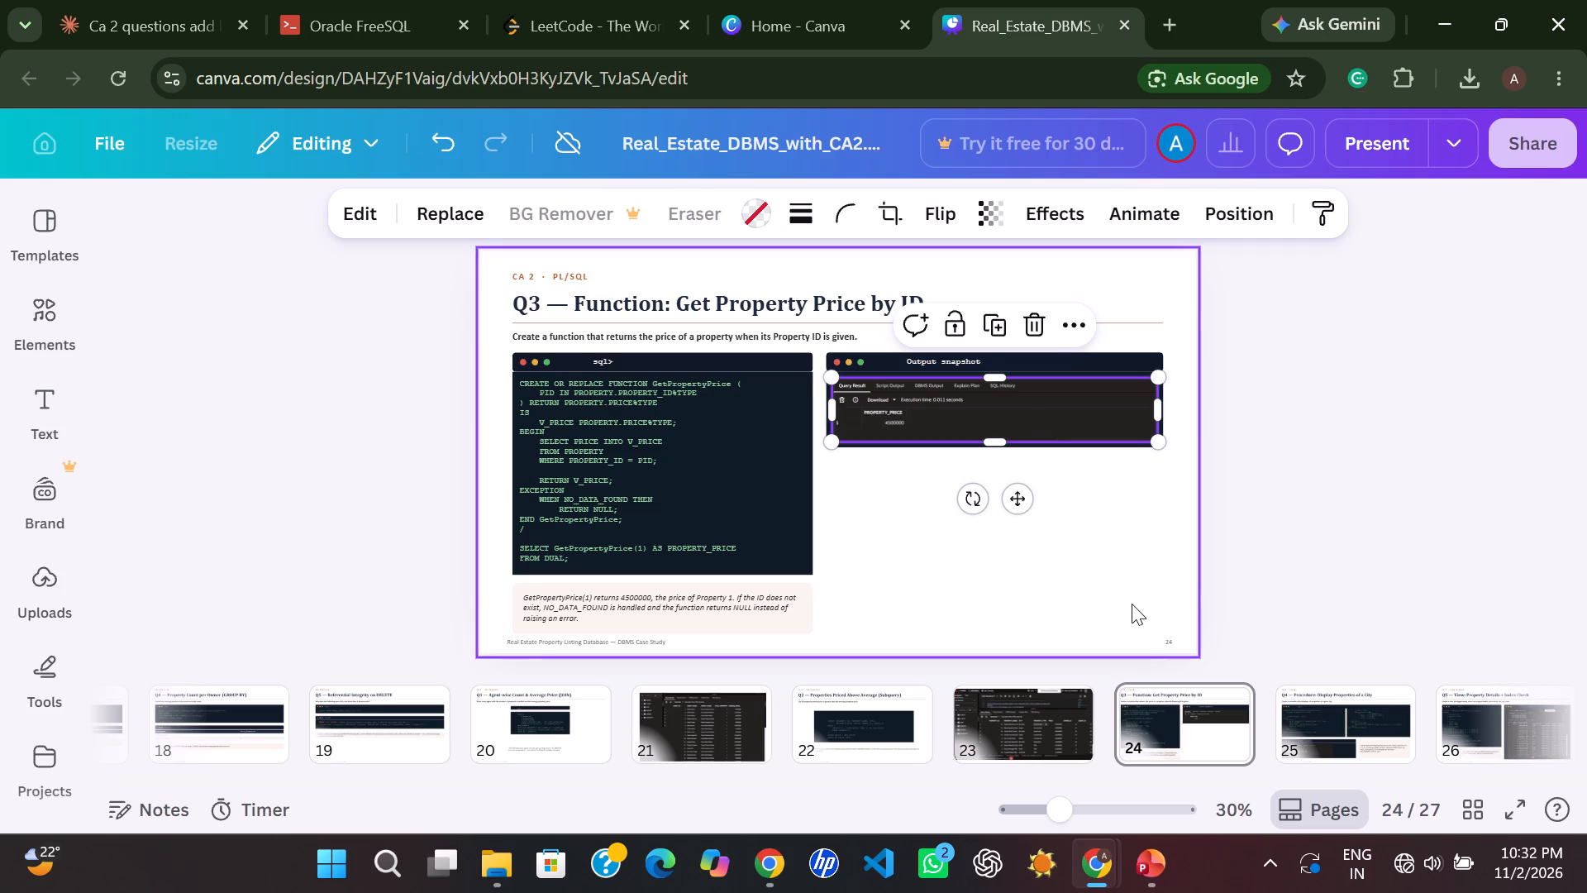
pyautogui.click(1147, 722)
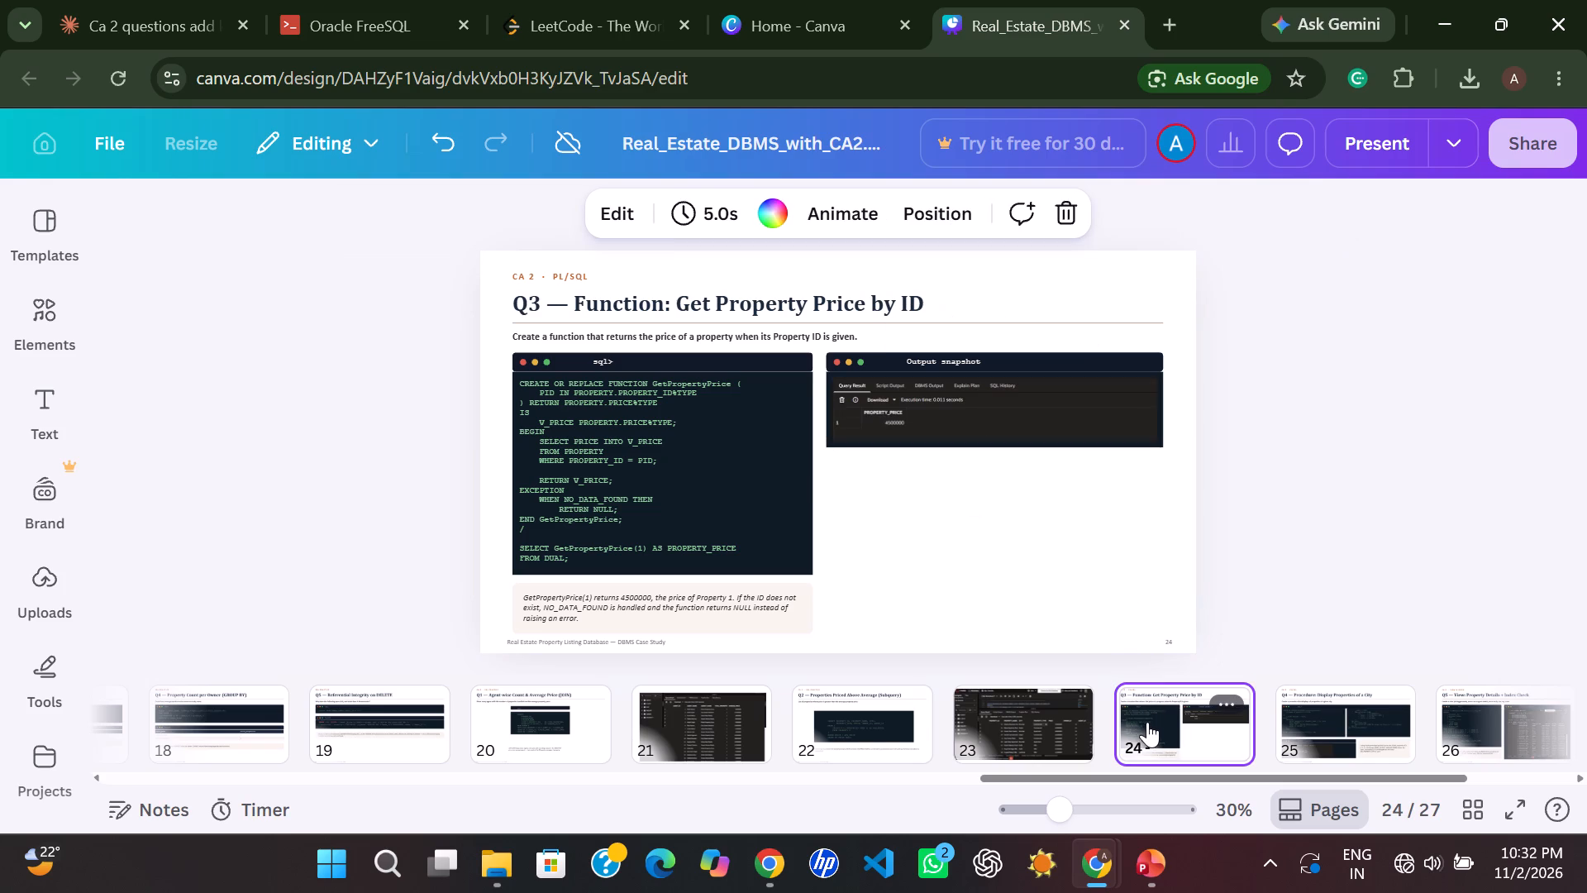
pyautogui.rightClick(1227, 710)
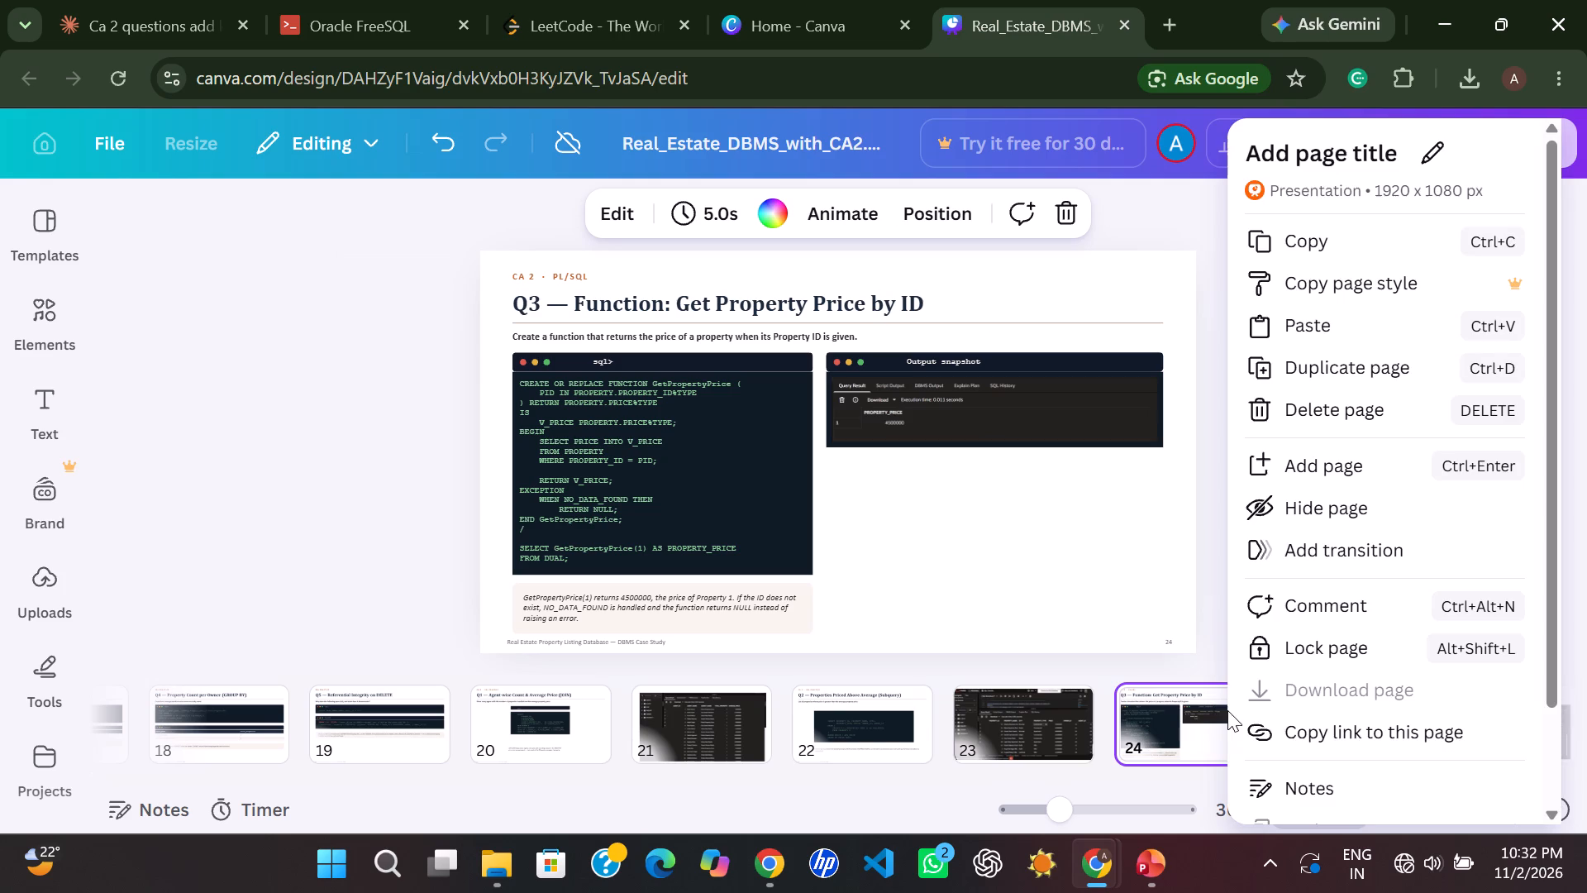
pyautogui.click(1385, 463)
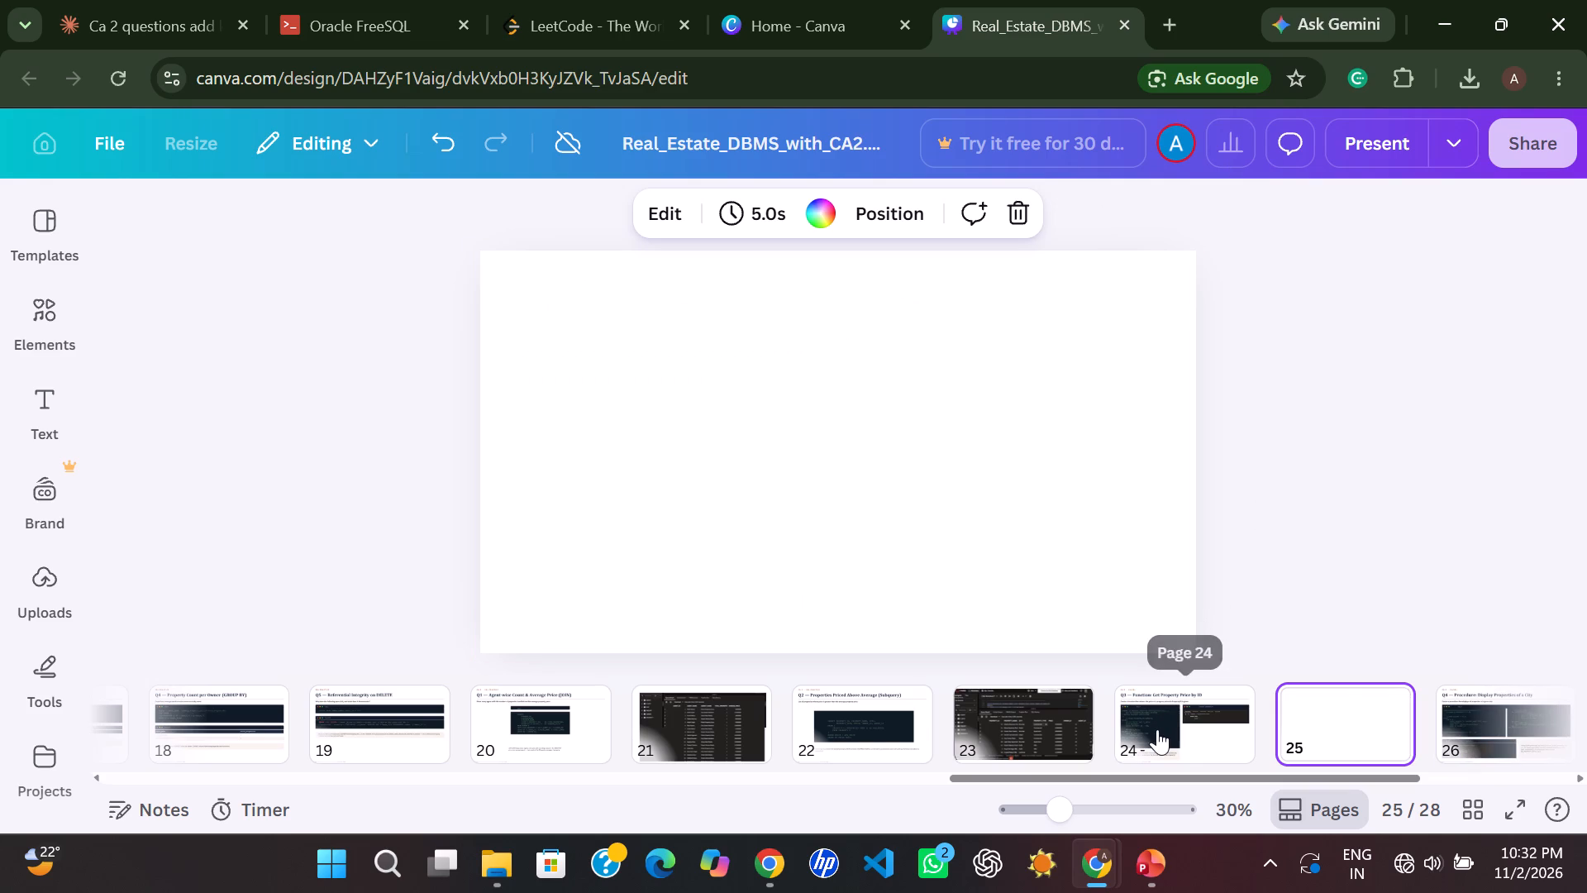
# Copy the Q3 query result image from page 24 and paste it onto blank page 25.
pyautogui.click(1157, 729)
pyautogui.click(1075, 437)
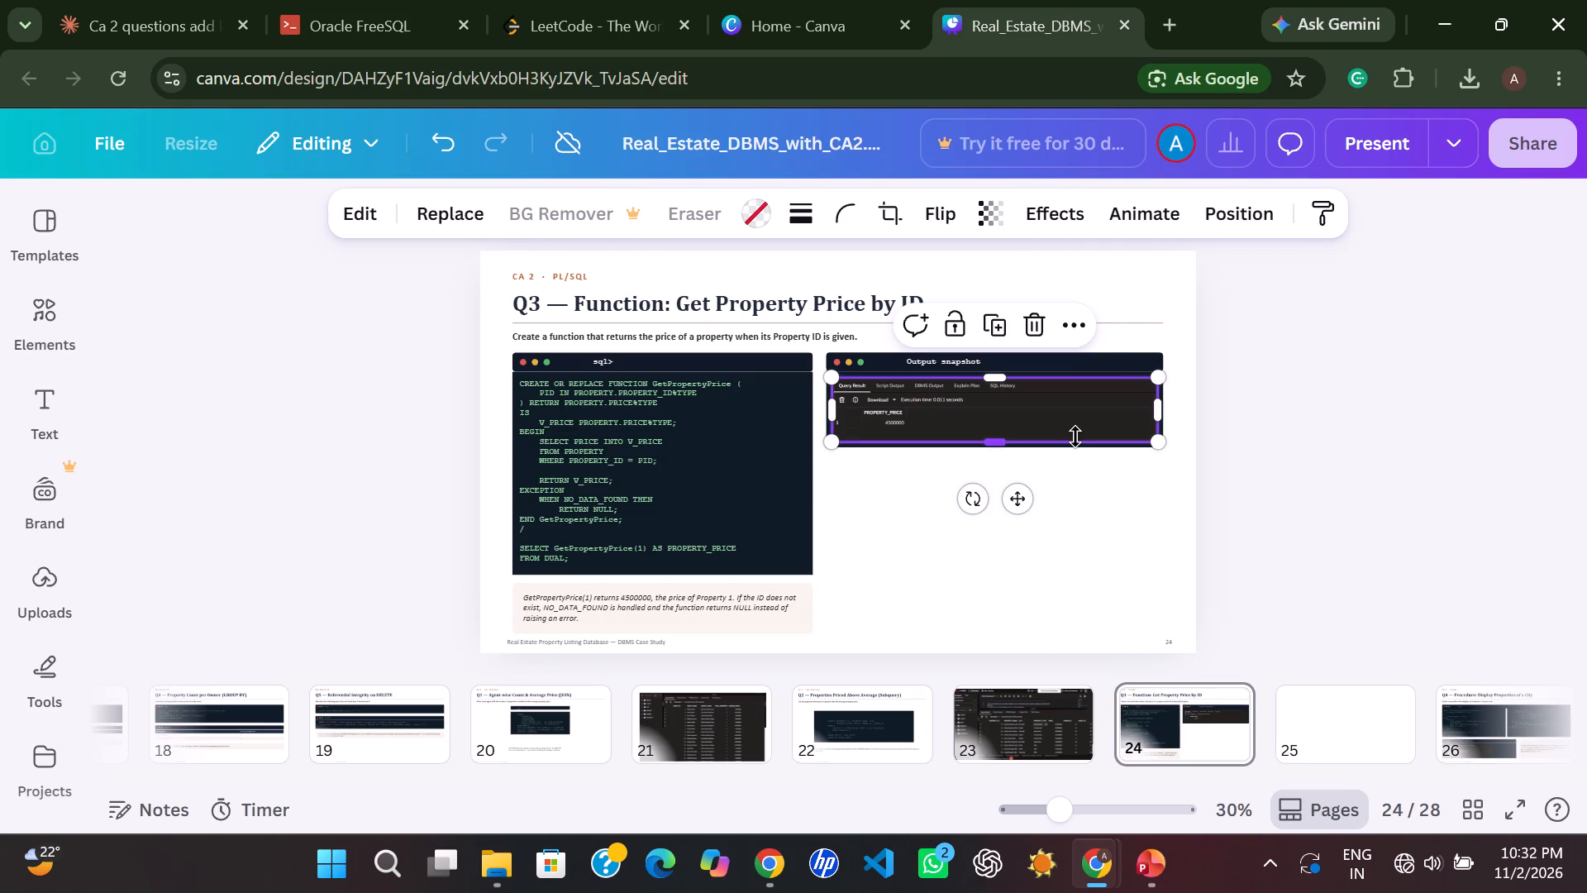
pyautogui.click(1127, 360)
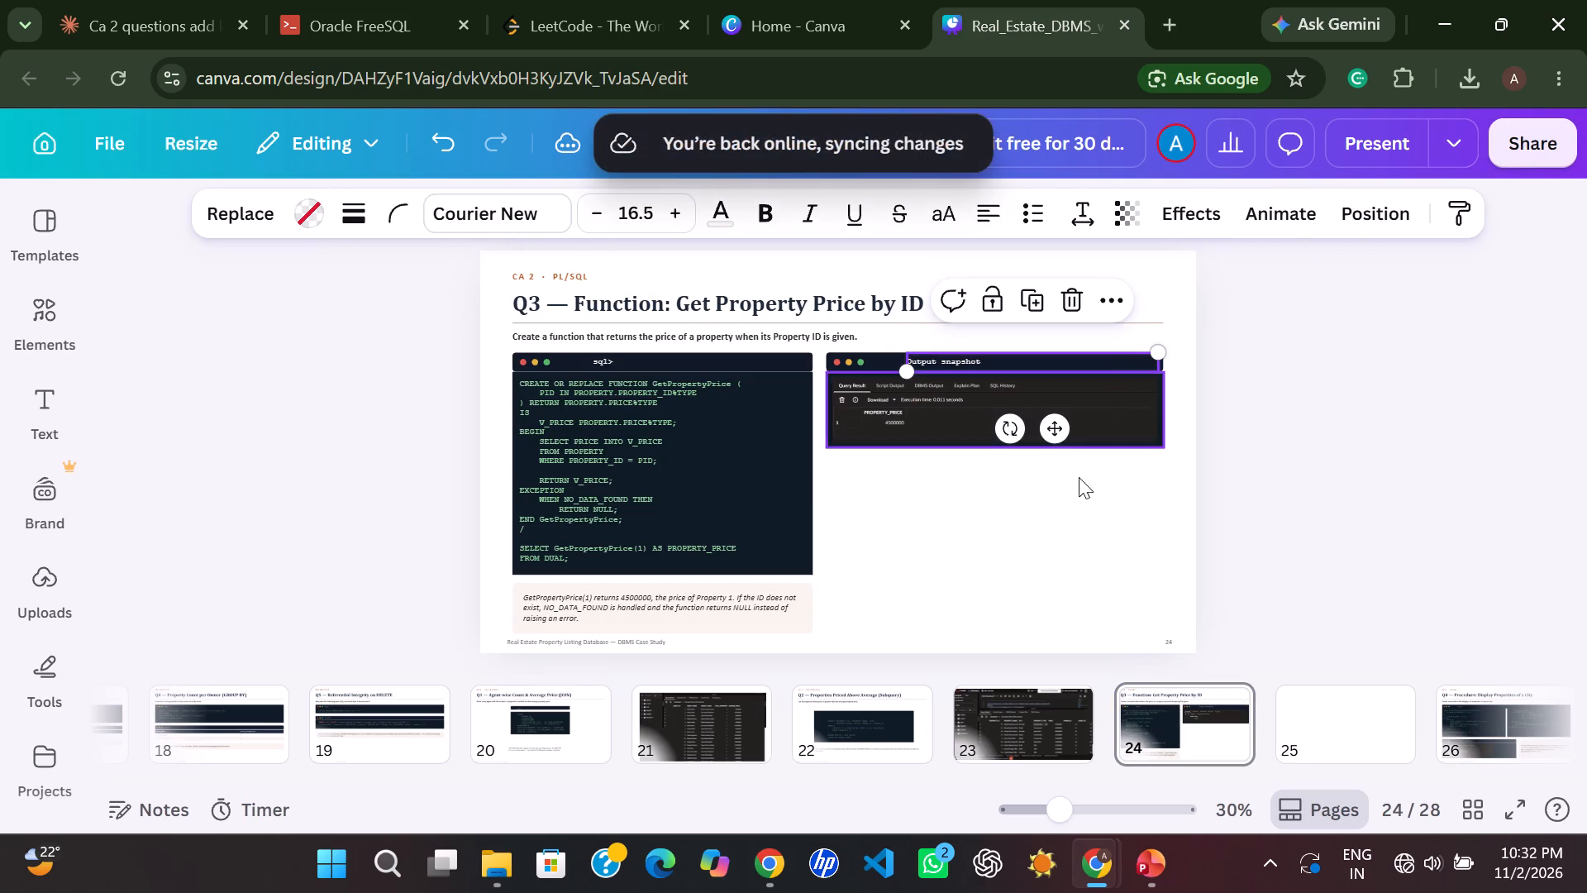
pyautogui.click(1079, 477)
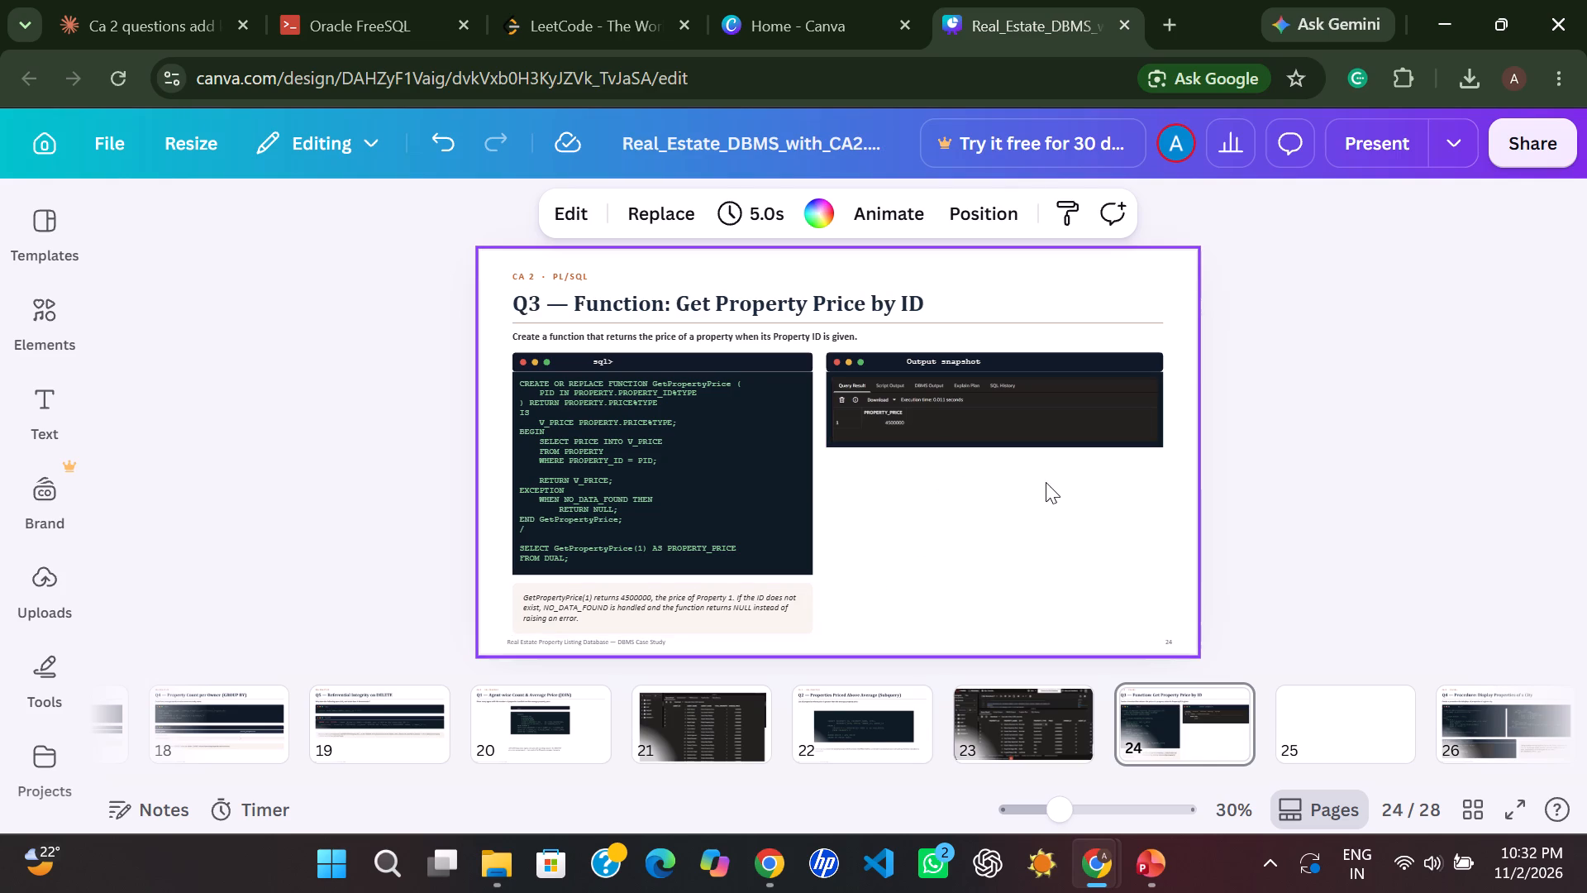
pyautogui.moveTo(1167, 489); pyautogui.dragTo(882, 365)
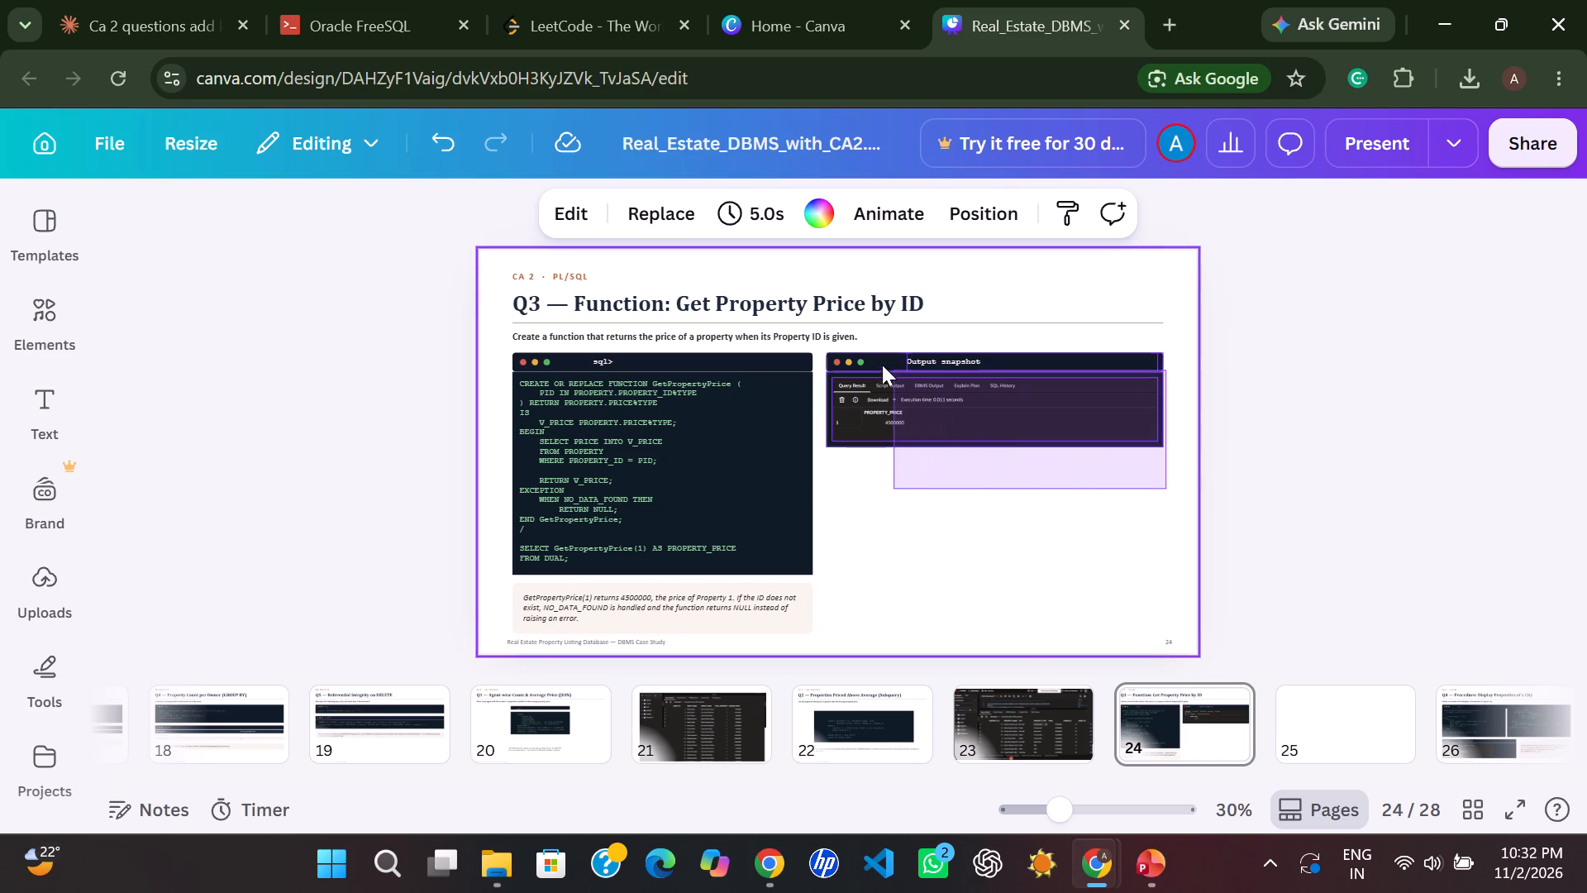
pyautogui.moveTo(882, 365); pyautogui.dragTo(821, 348)
pyautogui.click(1098, 534)
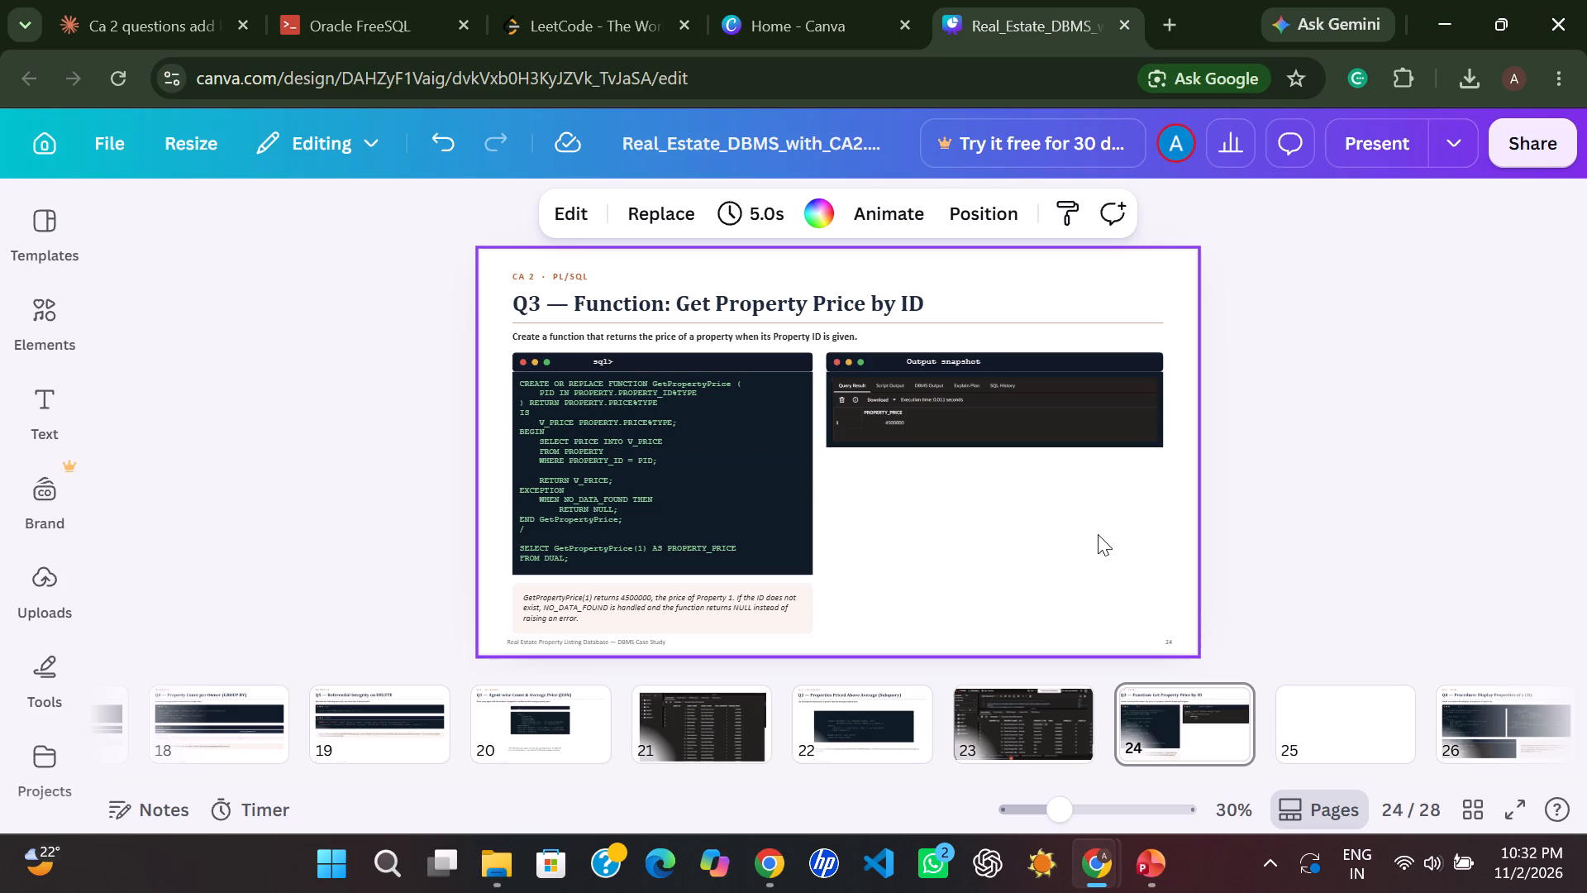
pyautogui.rightClick(1028, 411)
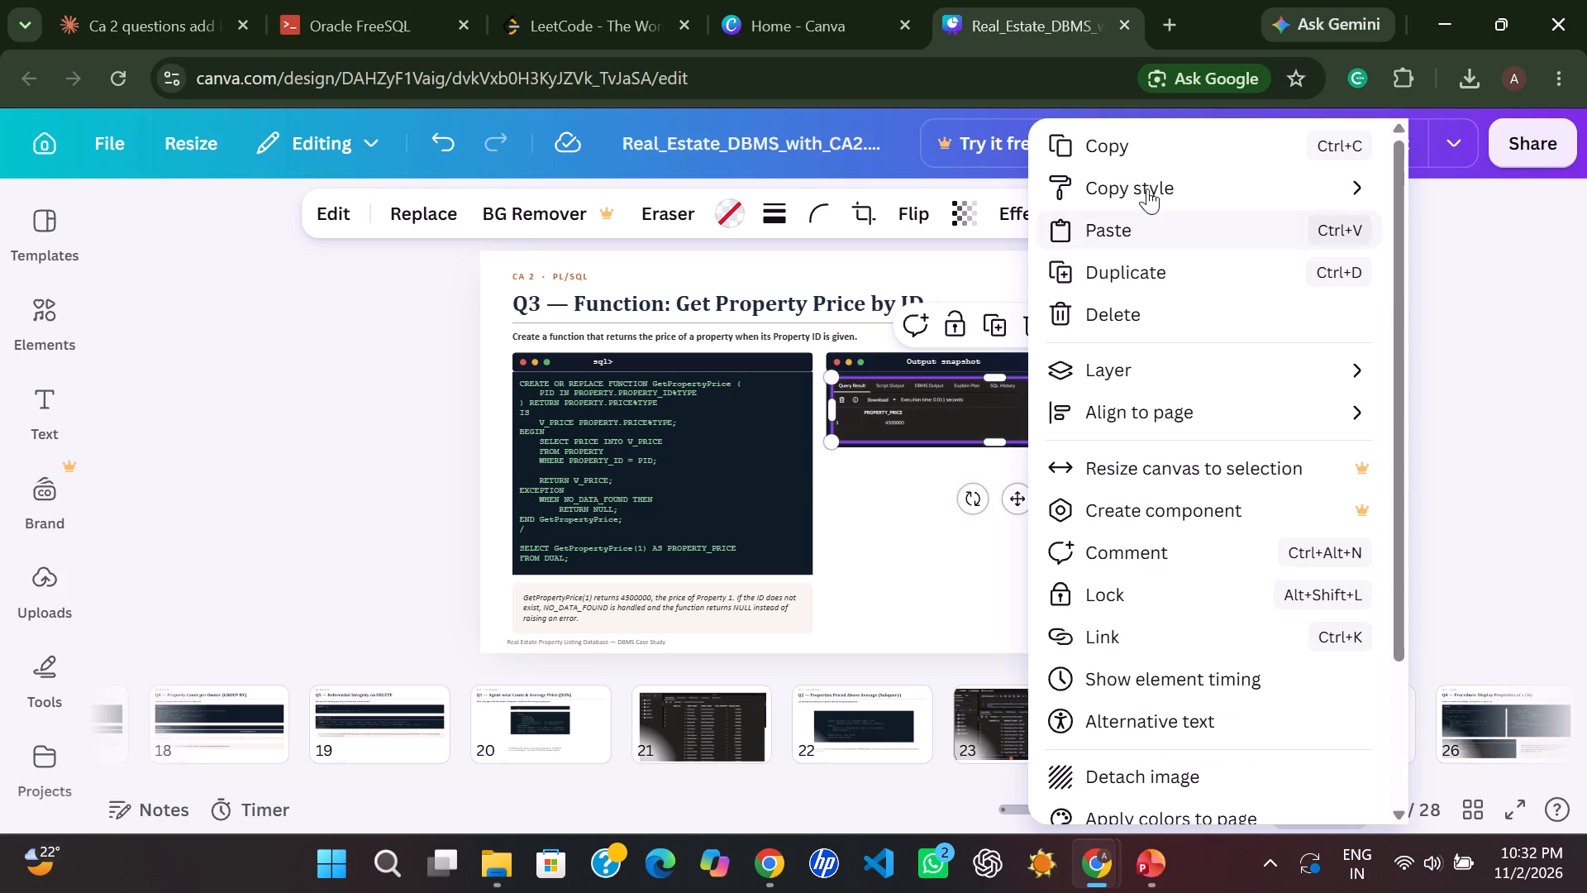
pyautogui.click(1153, 144)
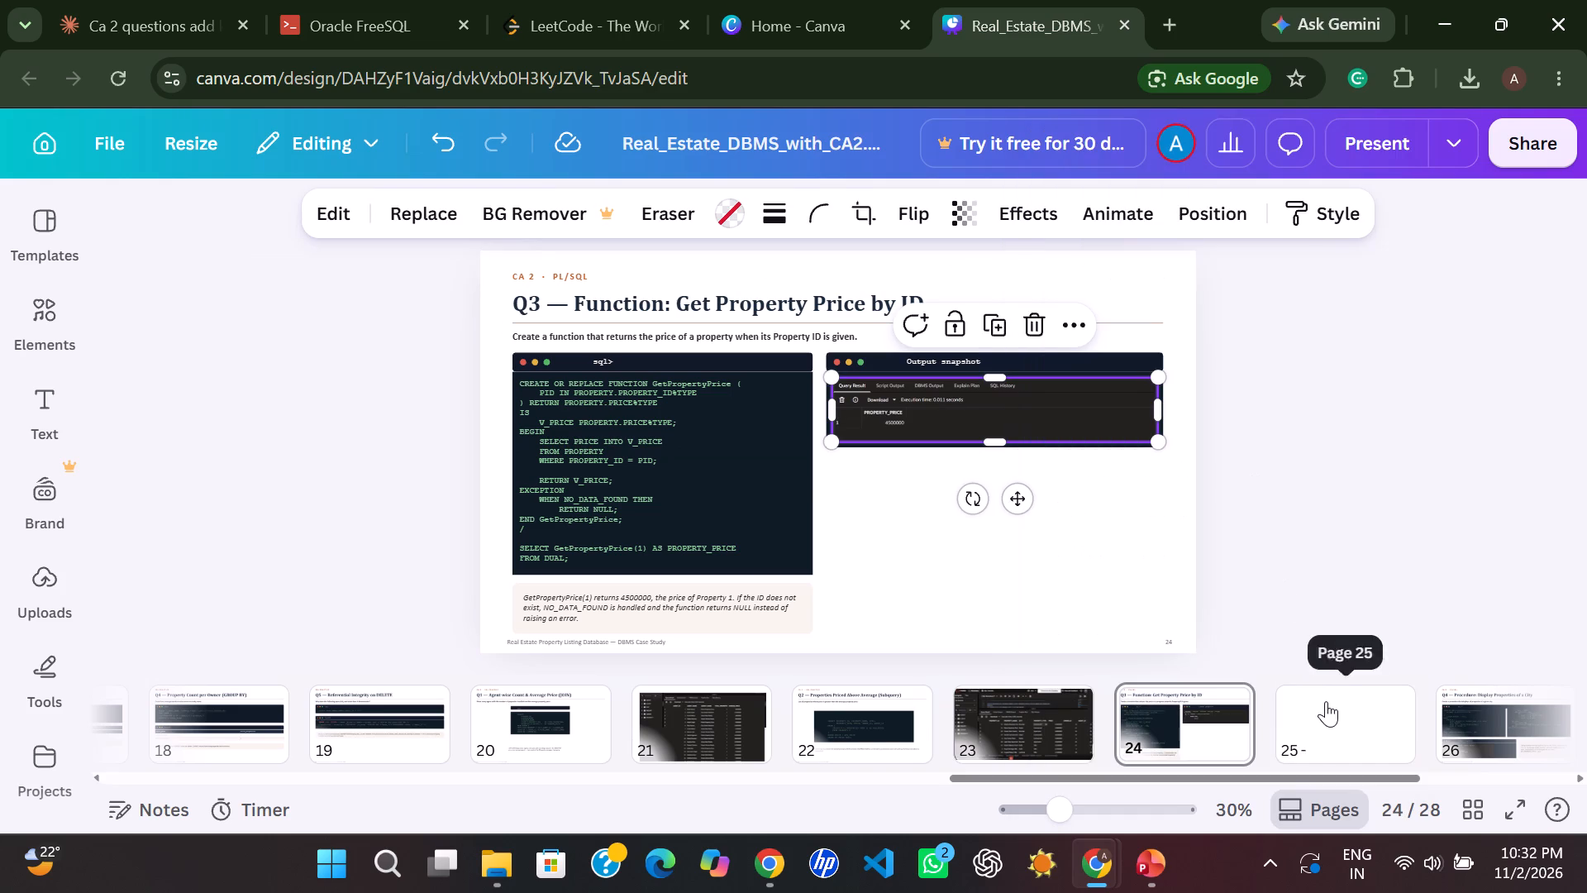
pyautogui.click(1326, 701)
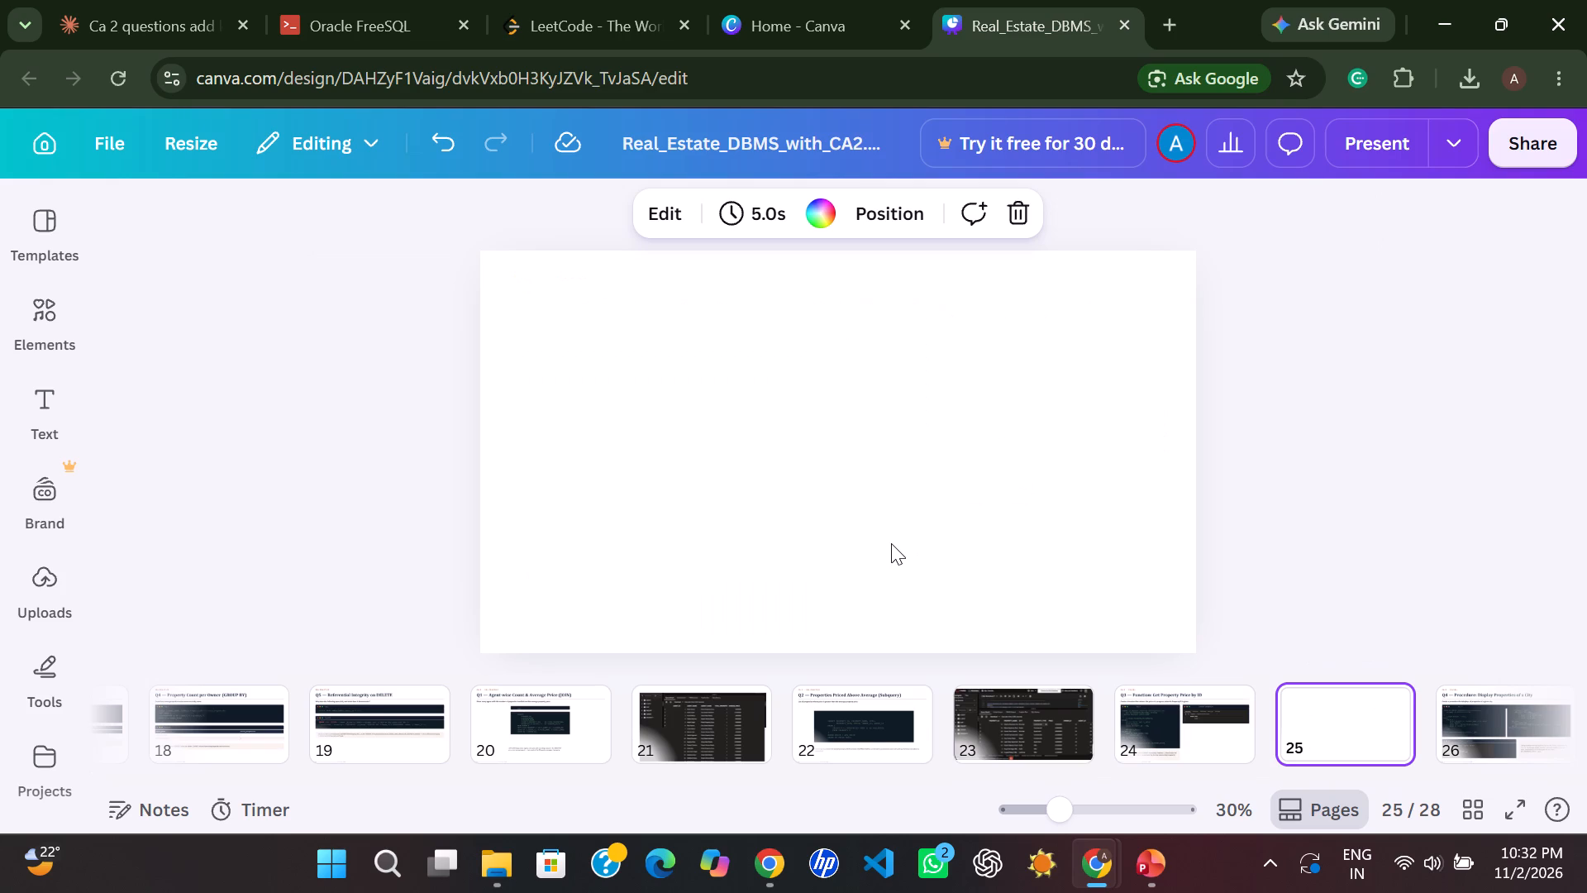
pyautogui.hotkey('ctrl', 'v')
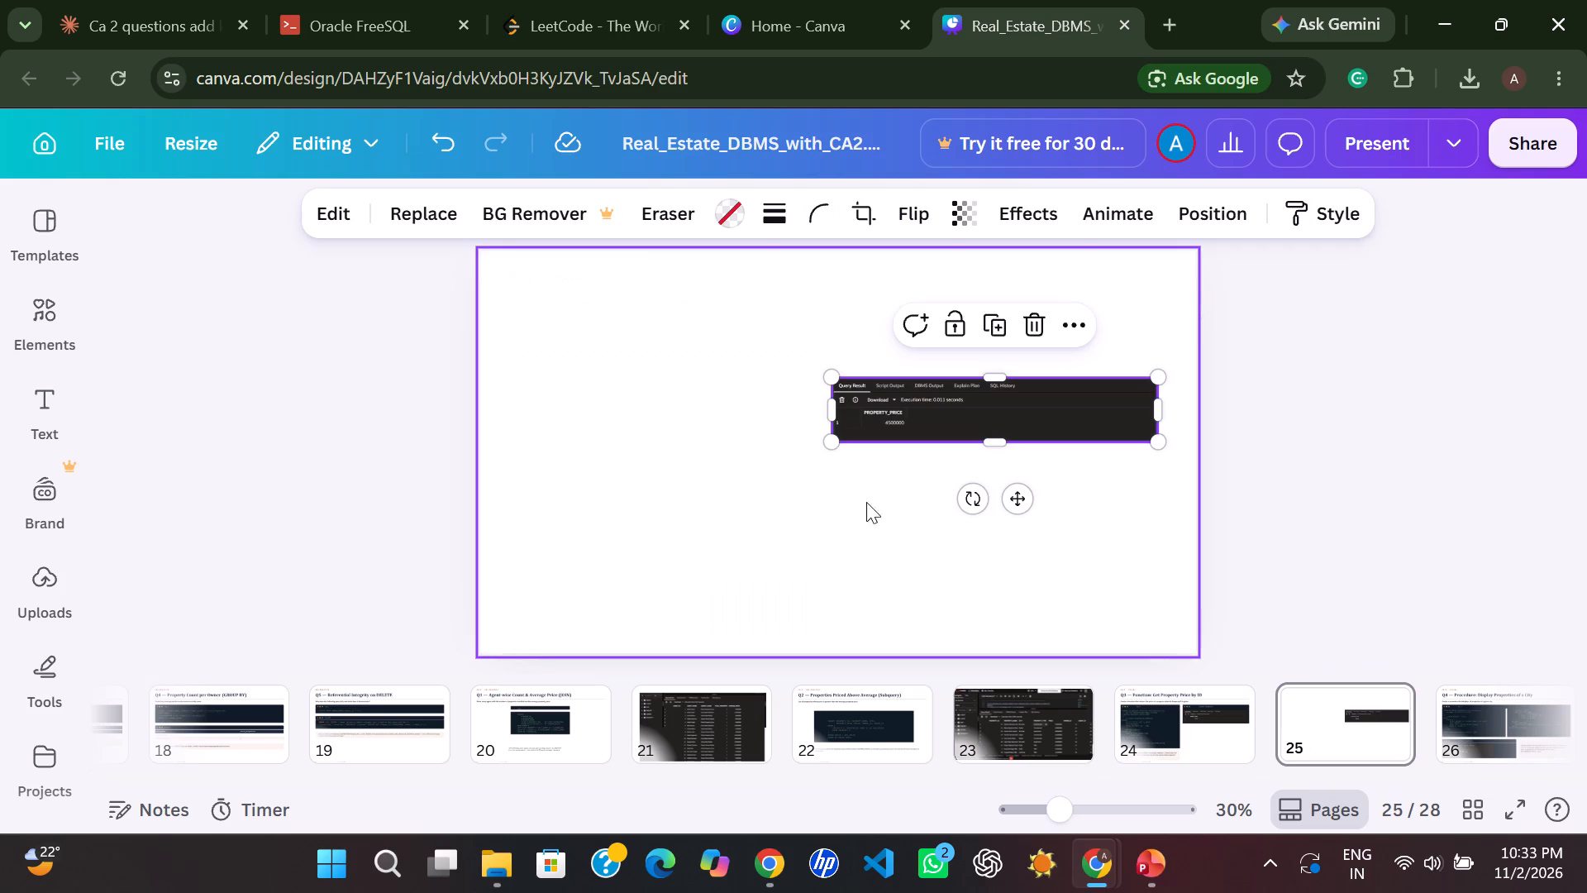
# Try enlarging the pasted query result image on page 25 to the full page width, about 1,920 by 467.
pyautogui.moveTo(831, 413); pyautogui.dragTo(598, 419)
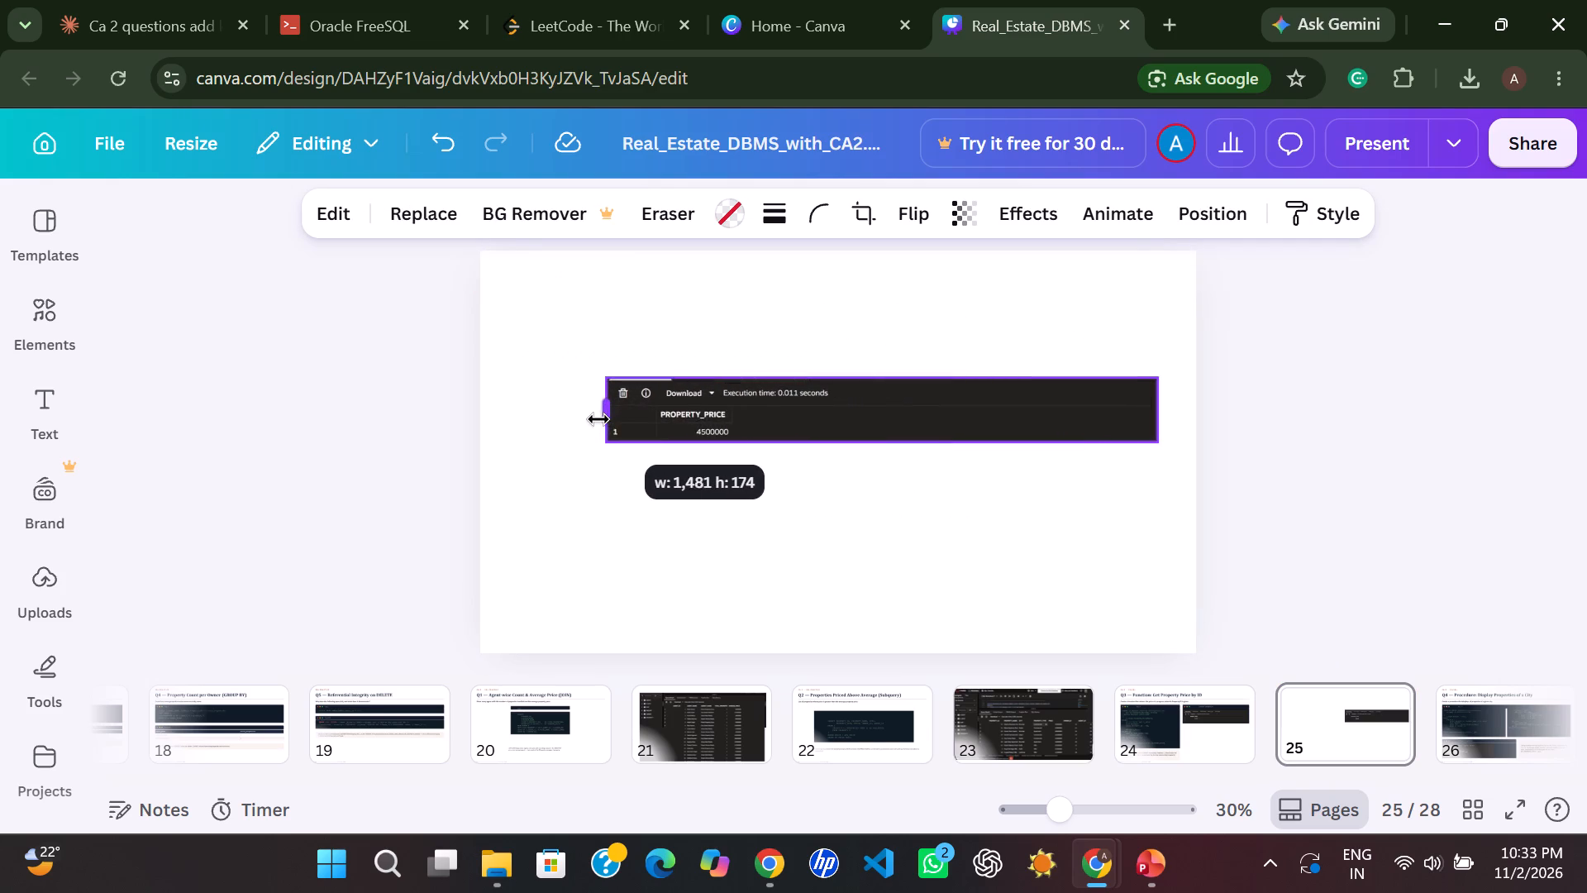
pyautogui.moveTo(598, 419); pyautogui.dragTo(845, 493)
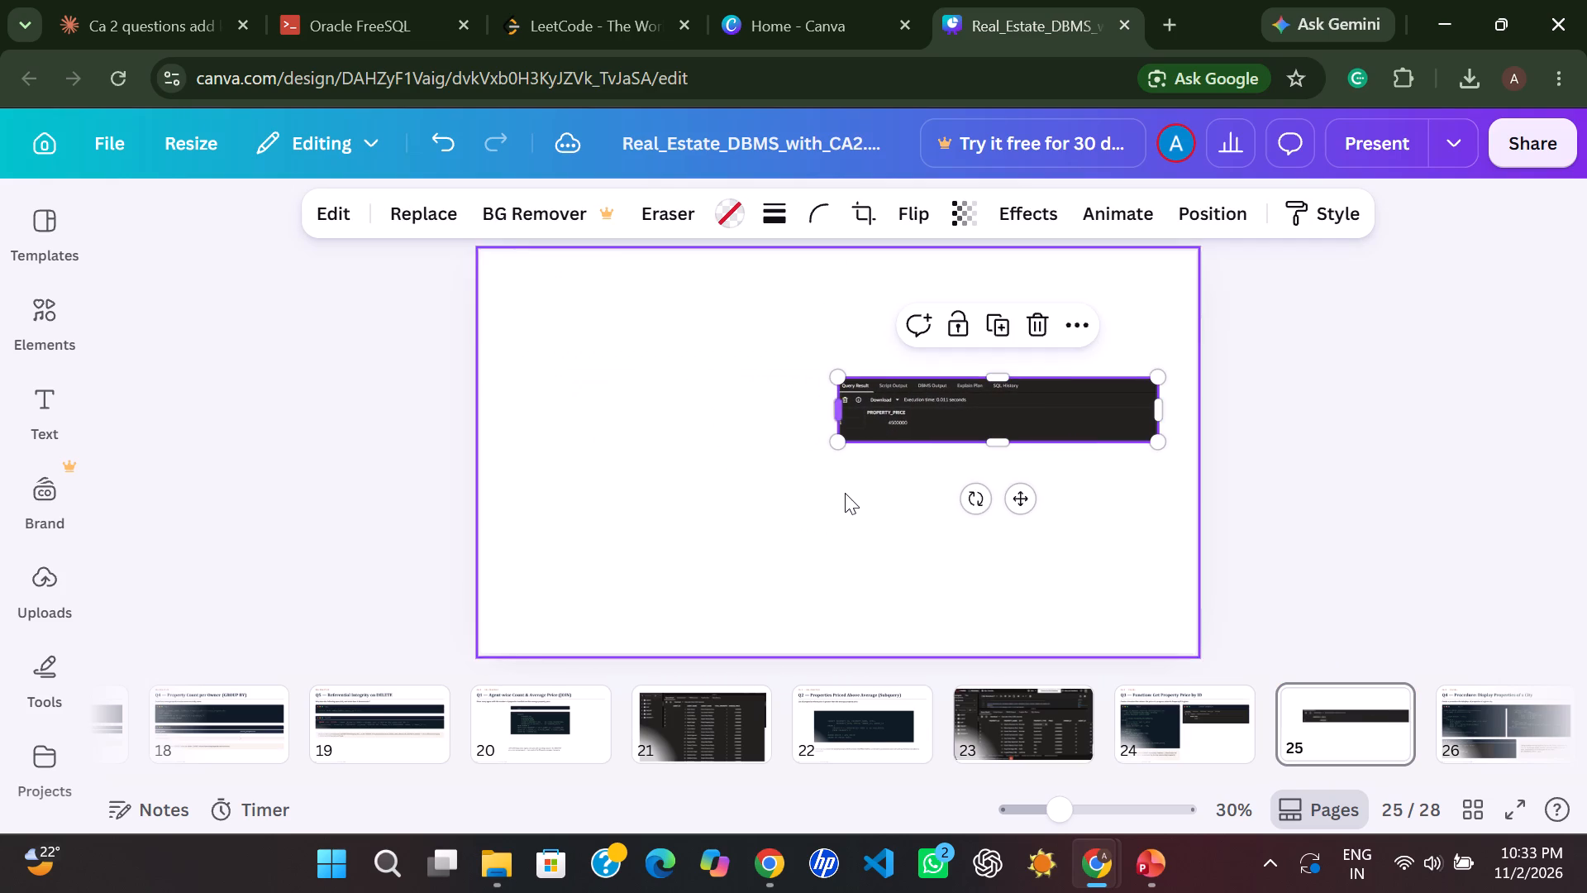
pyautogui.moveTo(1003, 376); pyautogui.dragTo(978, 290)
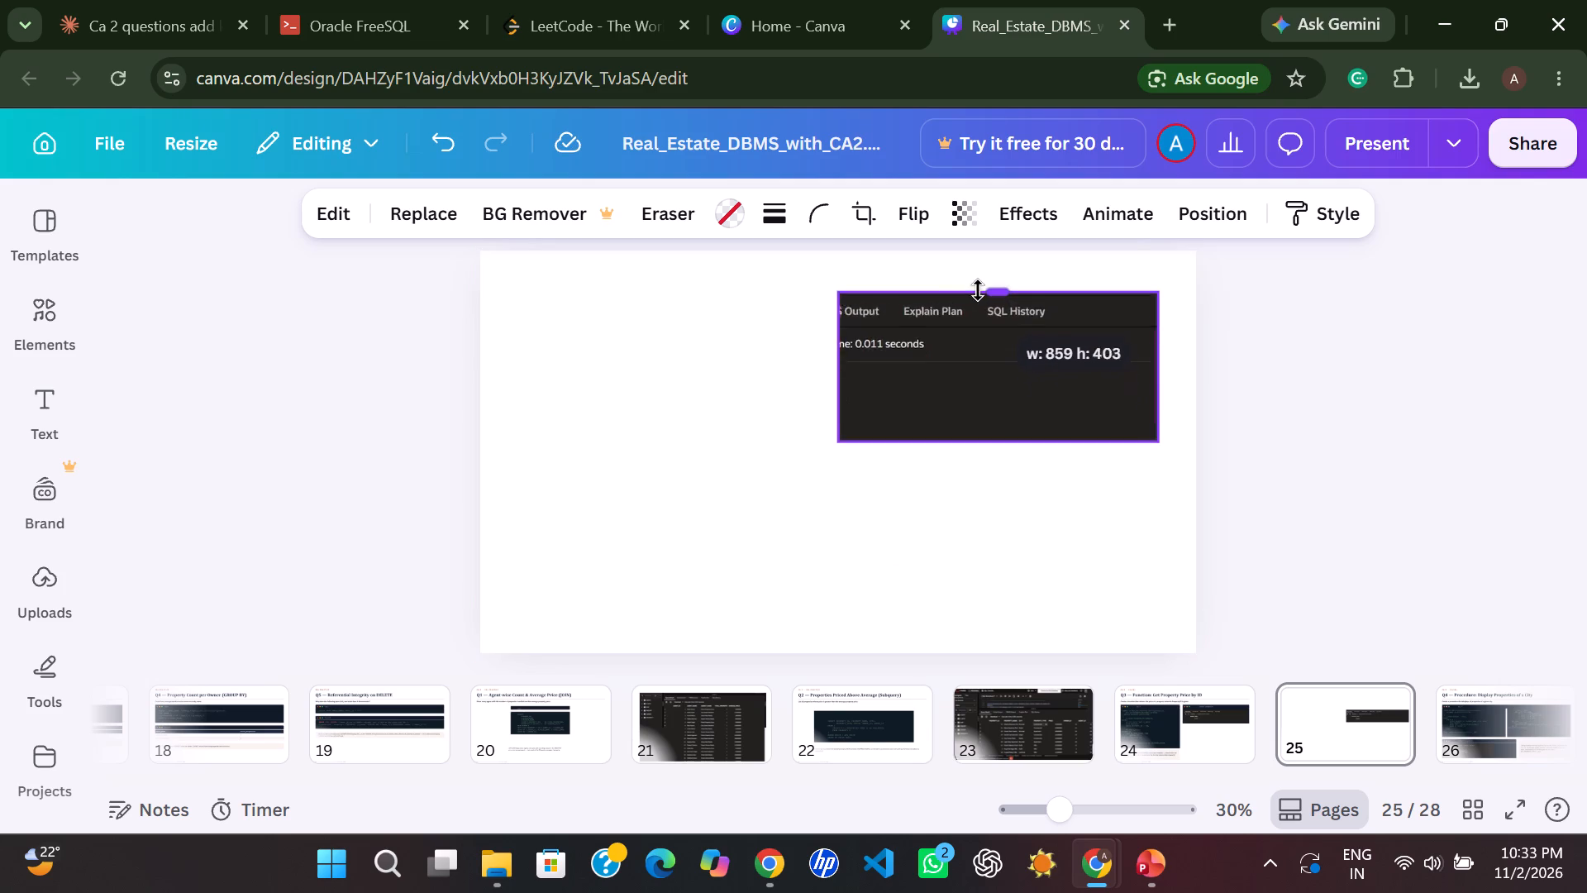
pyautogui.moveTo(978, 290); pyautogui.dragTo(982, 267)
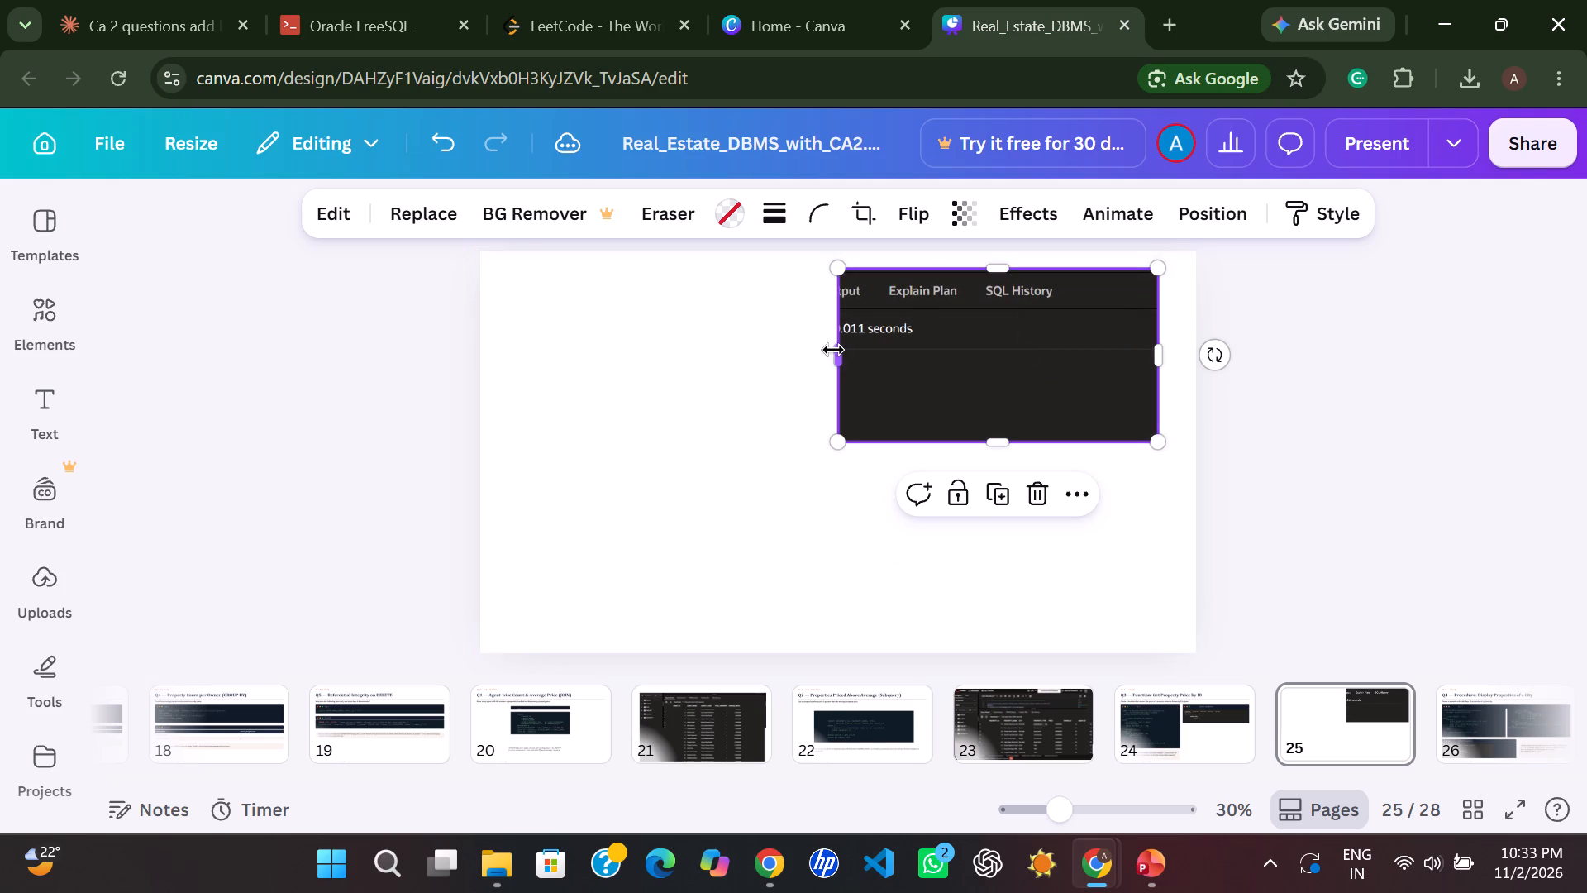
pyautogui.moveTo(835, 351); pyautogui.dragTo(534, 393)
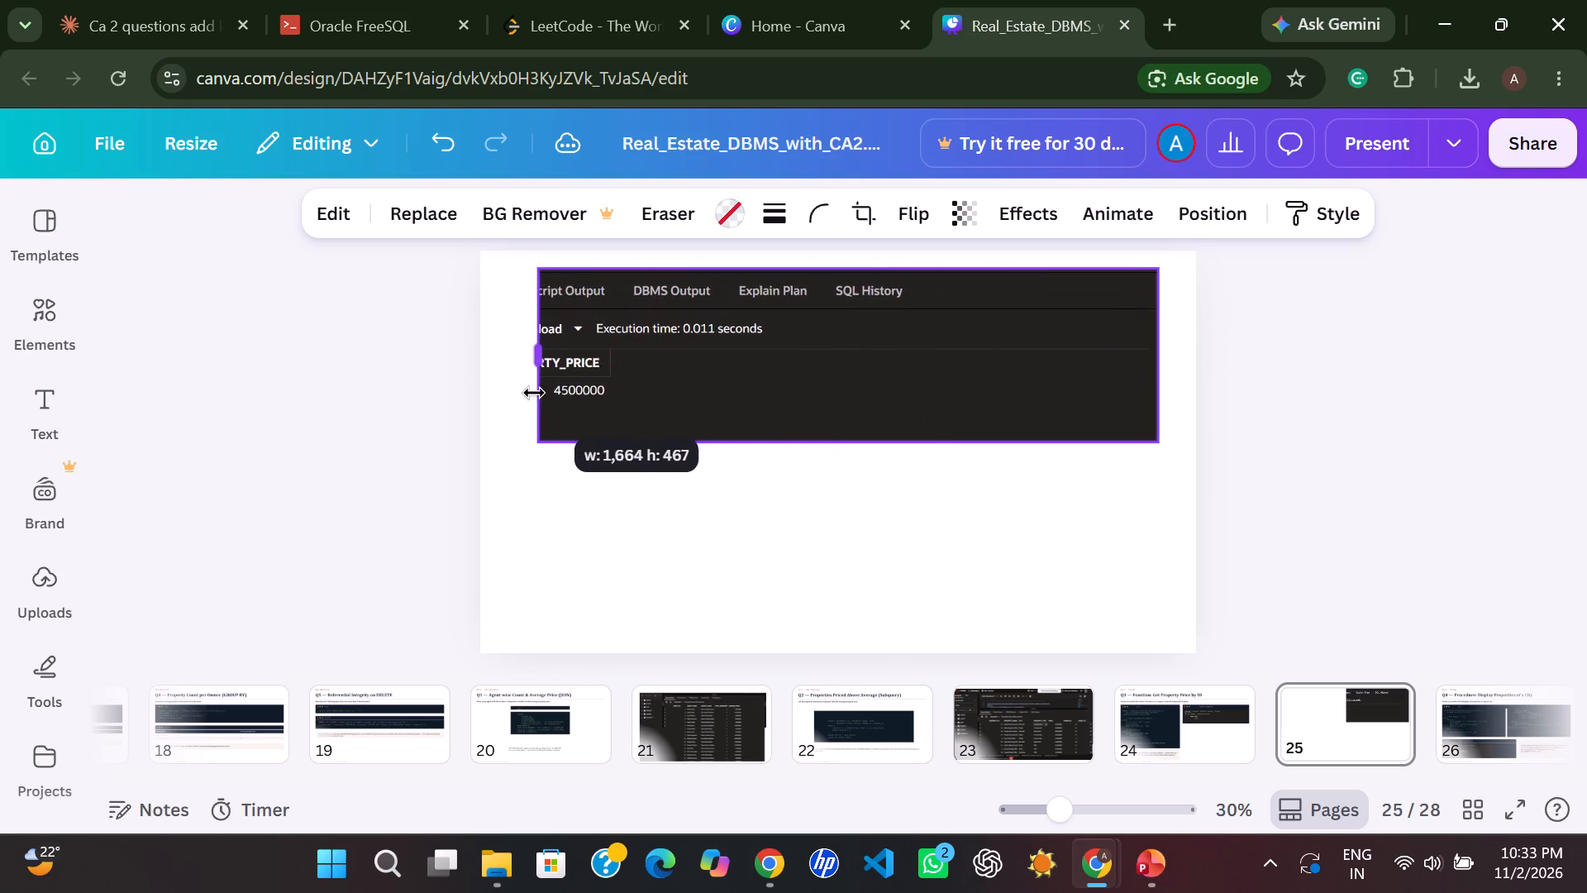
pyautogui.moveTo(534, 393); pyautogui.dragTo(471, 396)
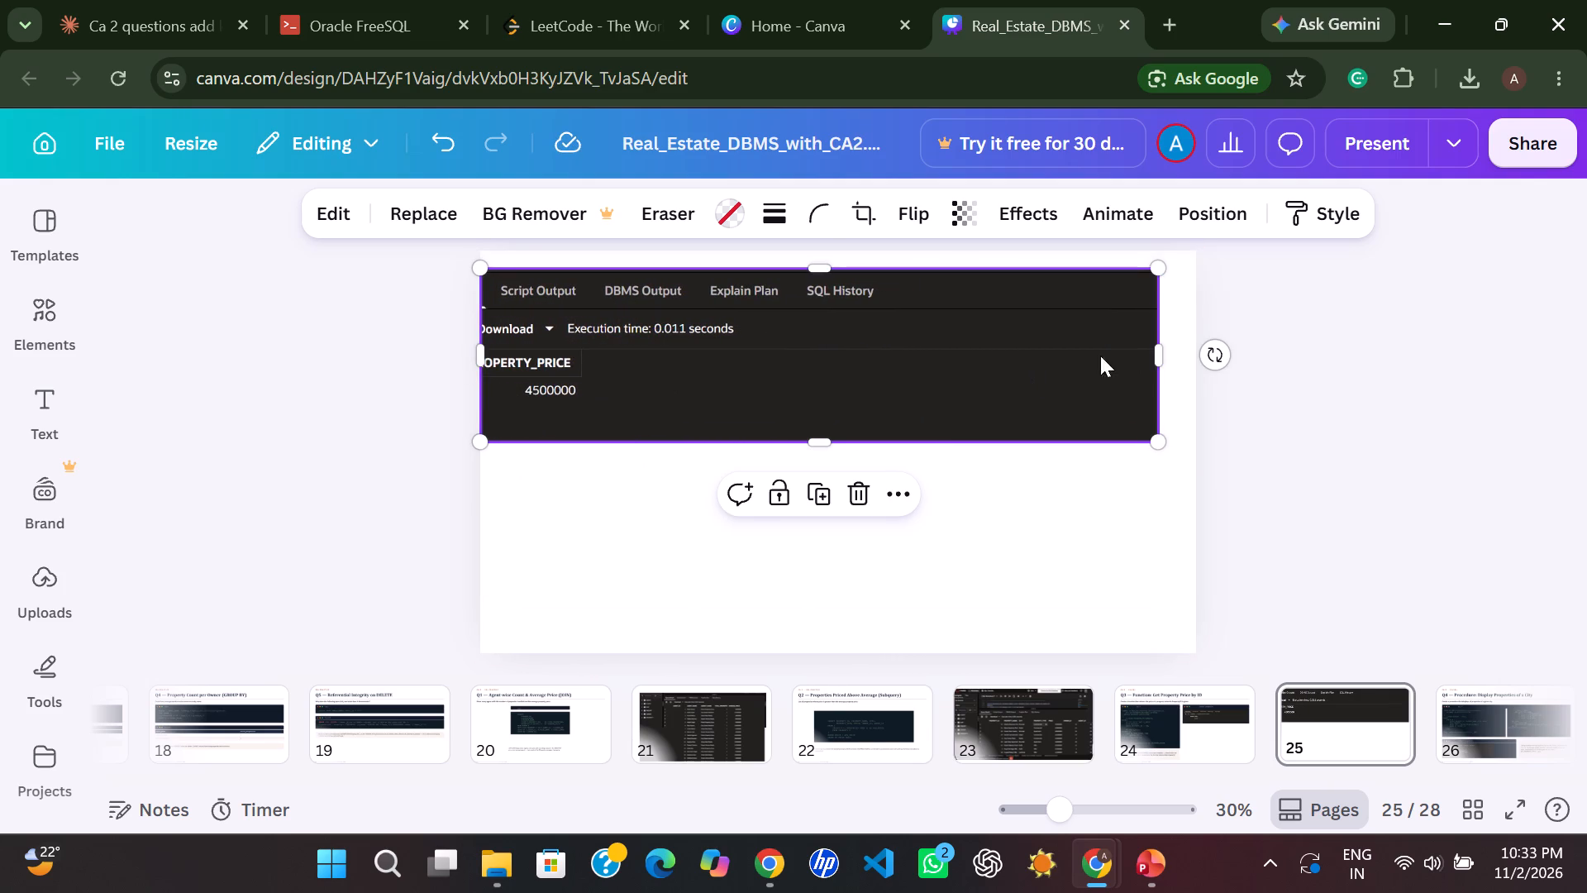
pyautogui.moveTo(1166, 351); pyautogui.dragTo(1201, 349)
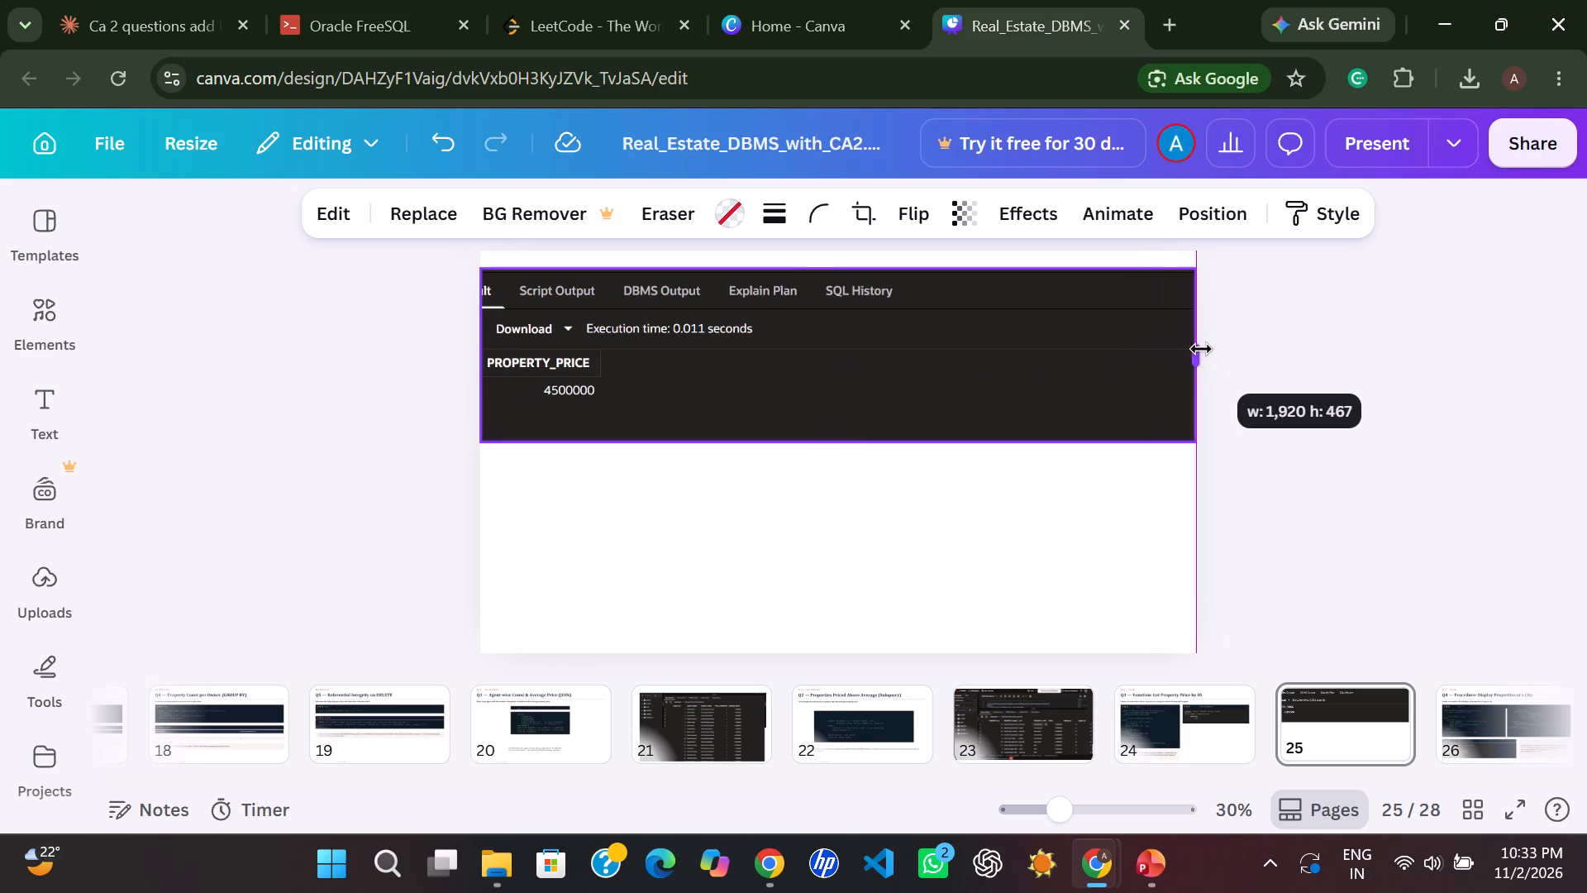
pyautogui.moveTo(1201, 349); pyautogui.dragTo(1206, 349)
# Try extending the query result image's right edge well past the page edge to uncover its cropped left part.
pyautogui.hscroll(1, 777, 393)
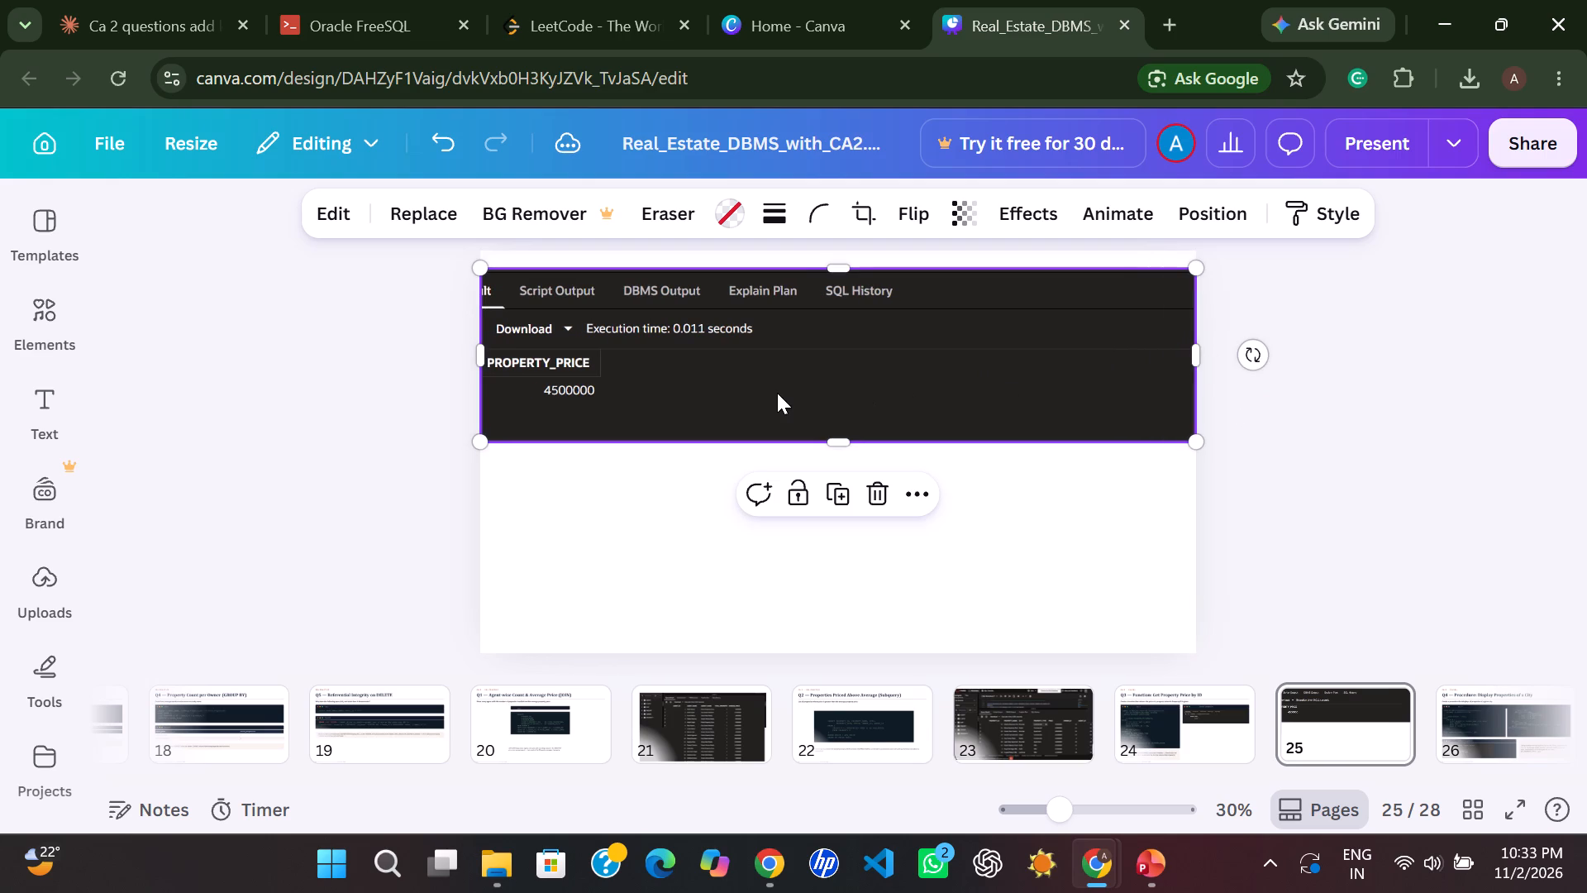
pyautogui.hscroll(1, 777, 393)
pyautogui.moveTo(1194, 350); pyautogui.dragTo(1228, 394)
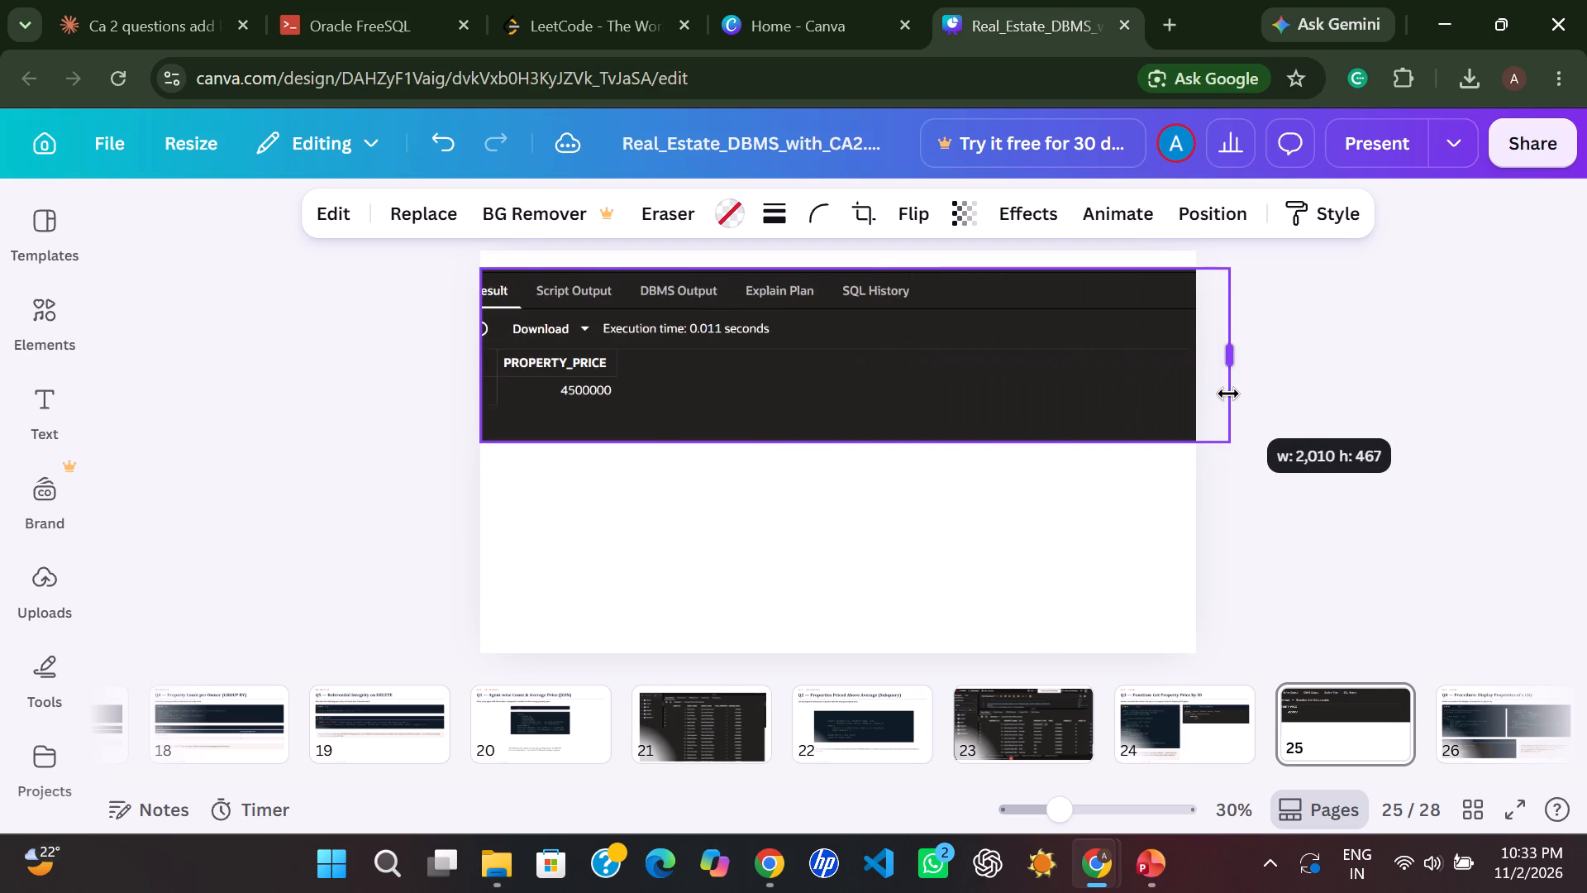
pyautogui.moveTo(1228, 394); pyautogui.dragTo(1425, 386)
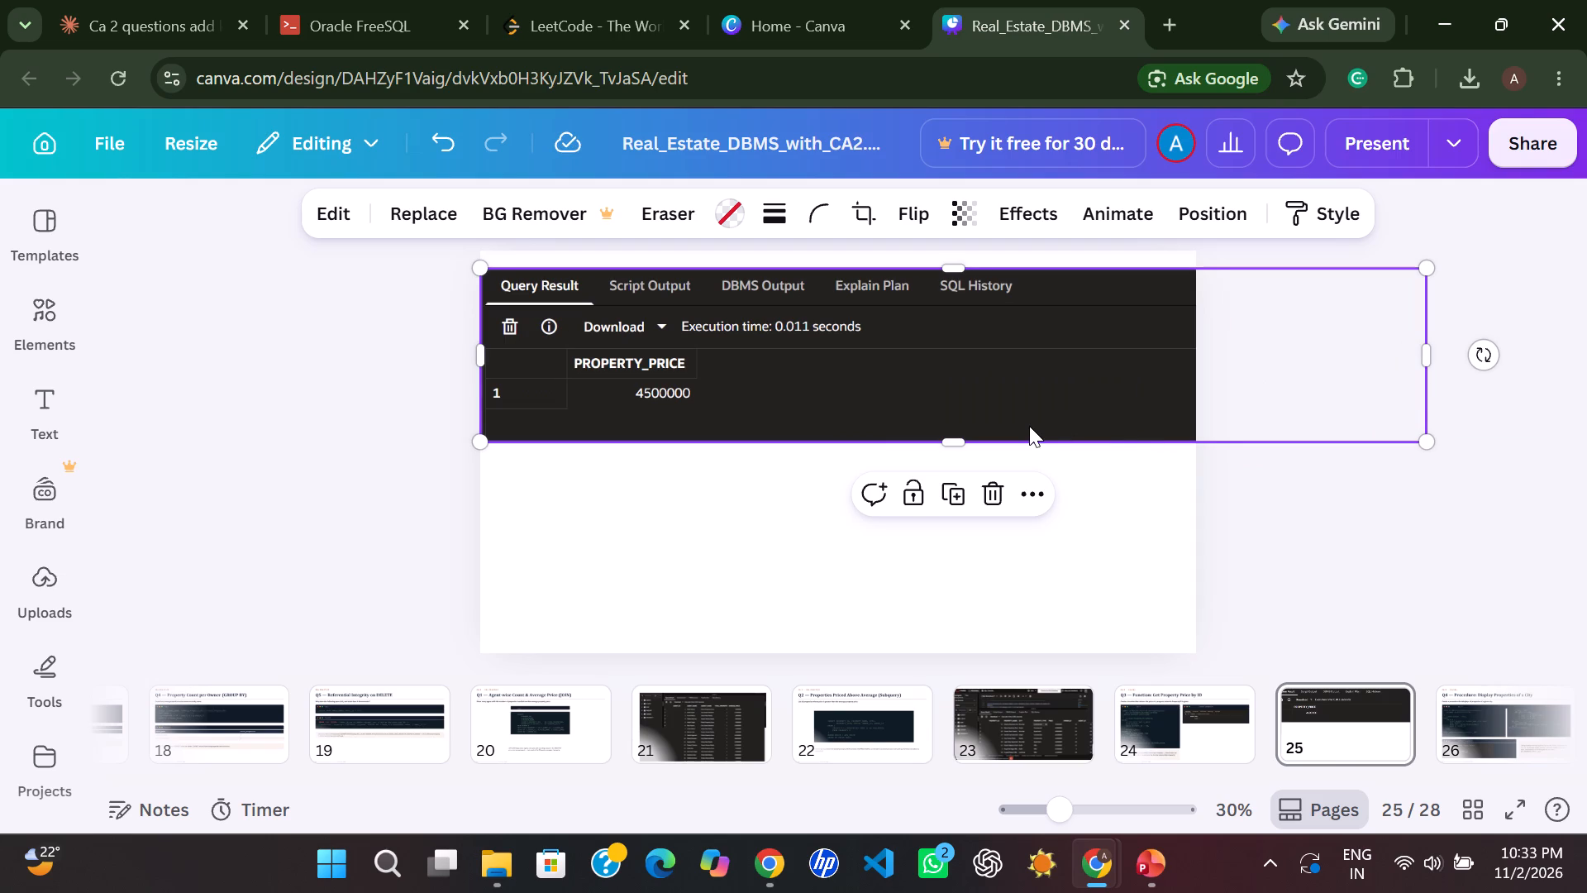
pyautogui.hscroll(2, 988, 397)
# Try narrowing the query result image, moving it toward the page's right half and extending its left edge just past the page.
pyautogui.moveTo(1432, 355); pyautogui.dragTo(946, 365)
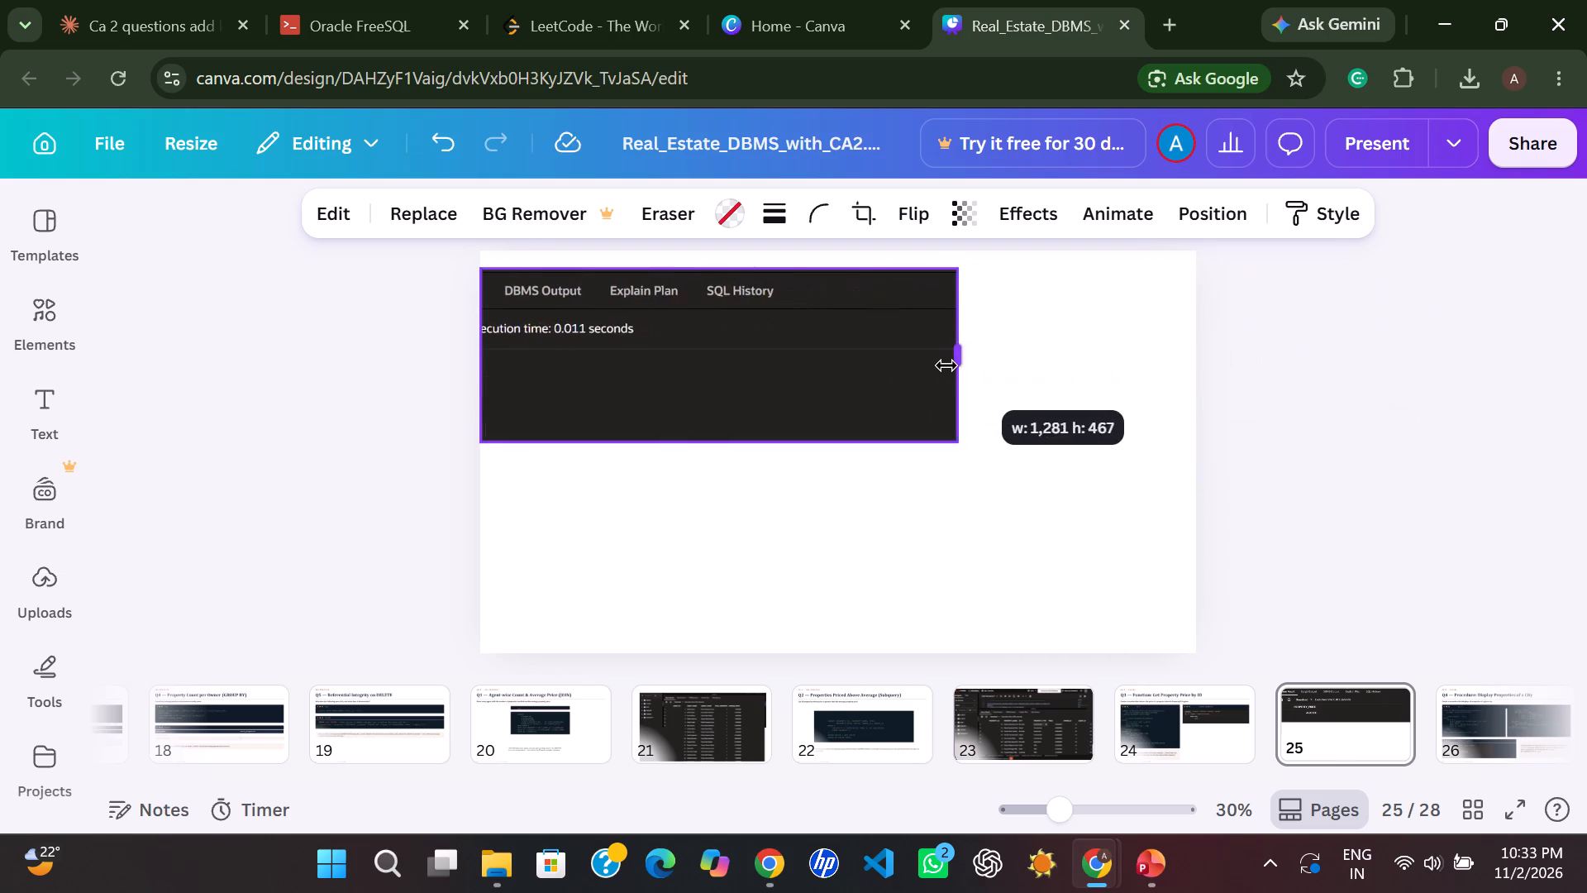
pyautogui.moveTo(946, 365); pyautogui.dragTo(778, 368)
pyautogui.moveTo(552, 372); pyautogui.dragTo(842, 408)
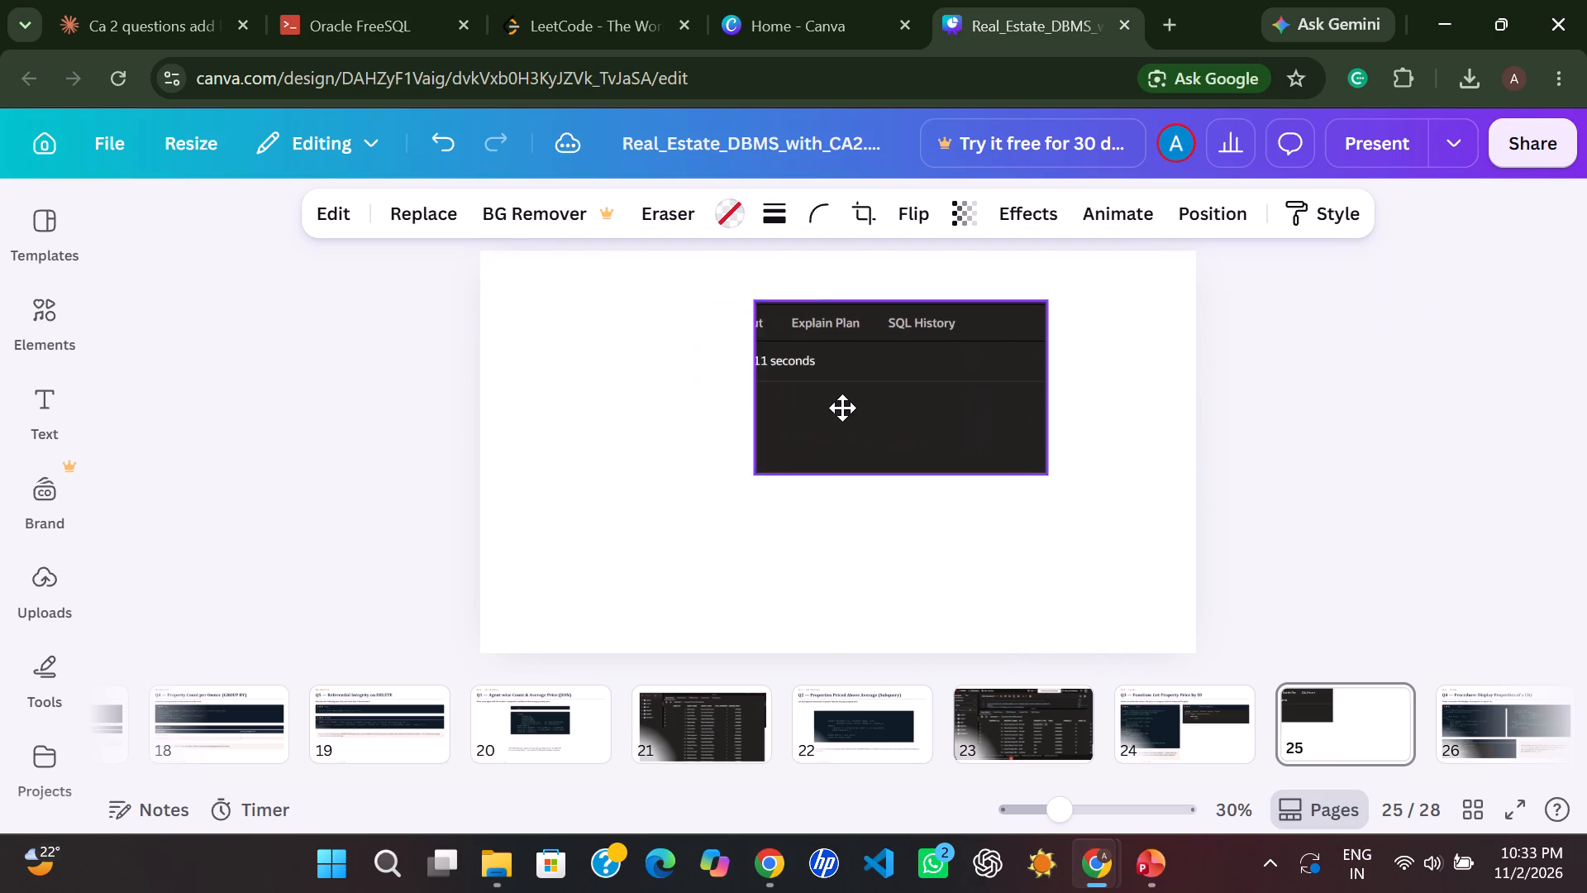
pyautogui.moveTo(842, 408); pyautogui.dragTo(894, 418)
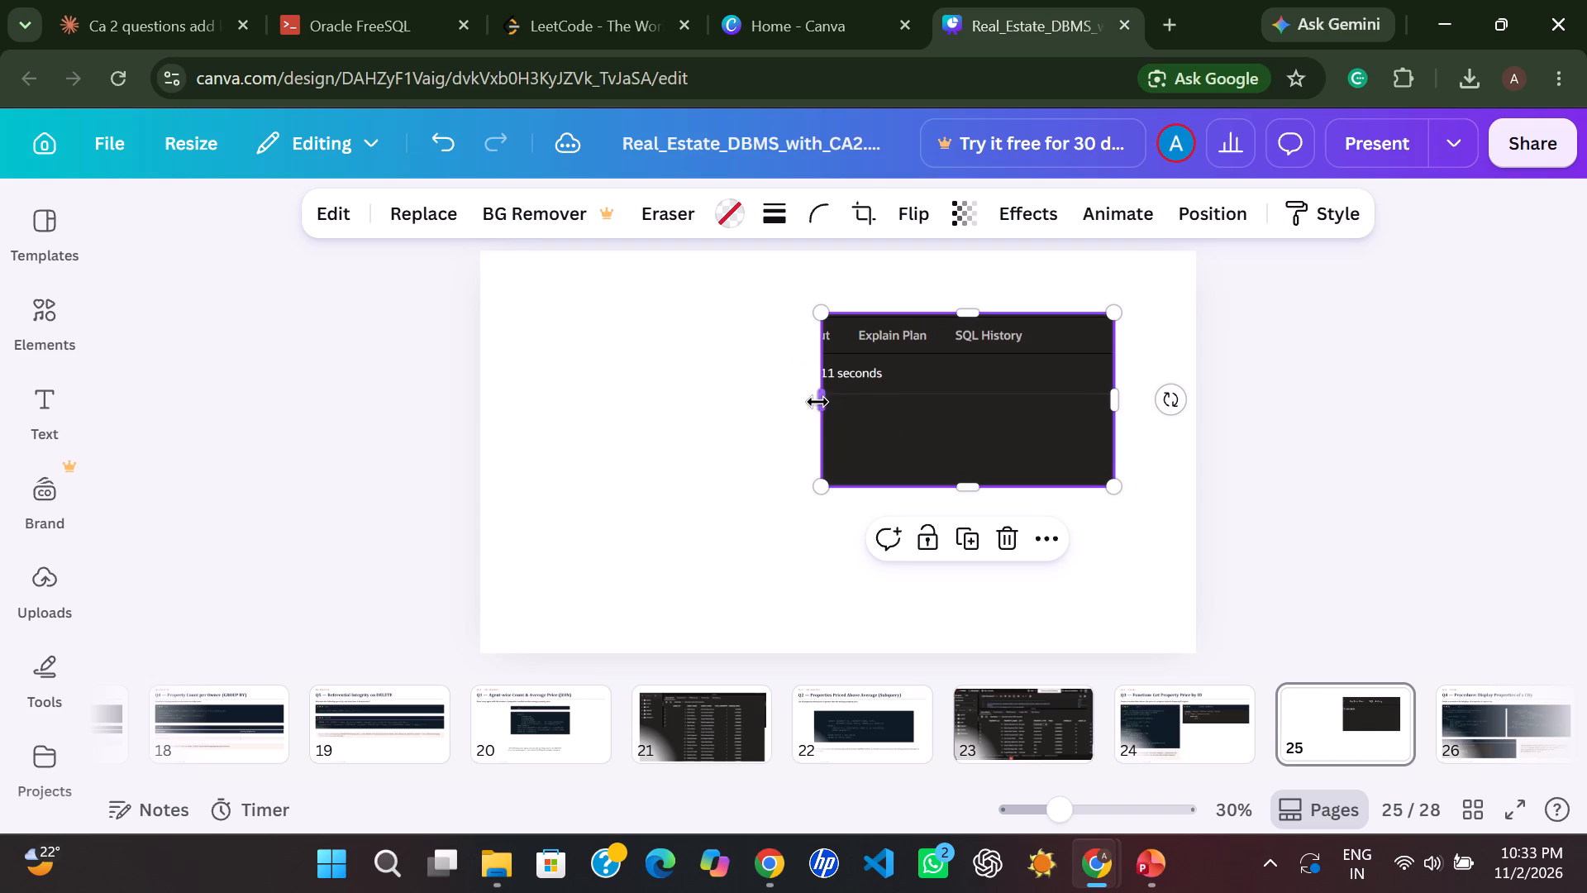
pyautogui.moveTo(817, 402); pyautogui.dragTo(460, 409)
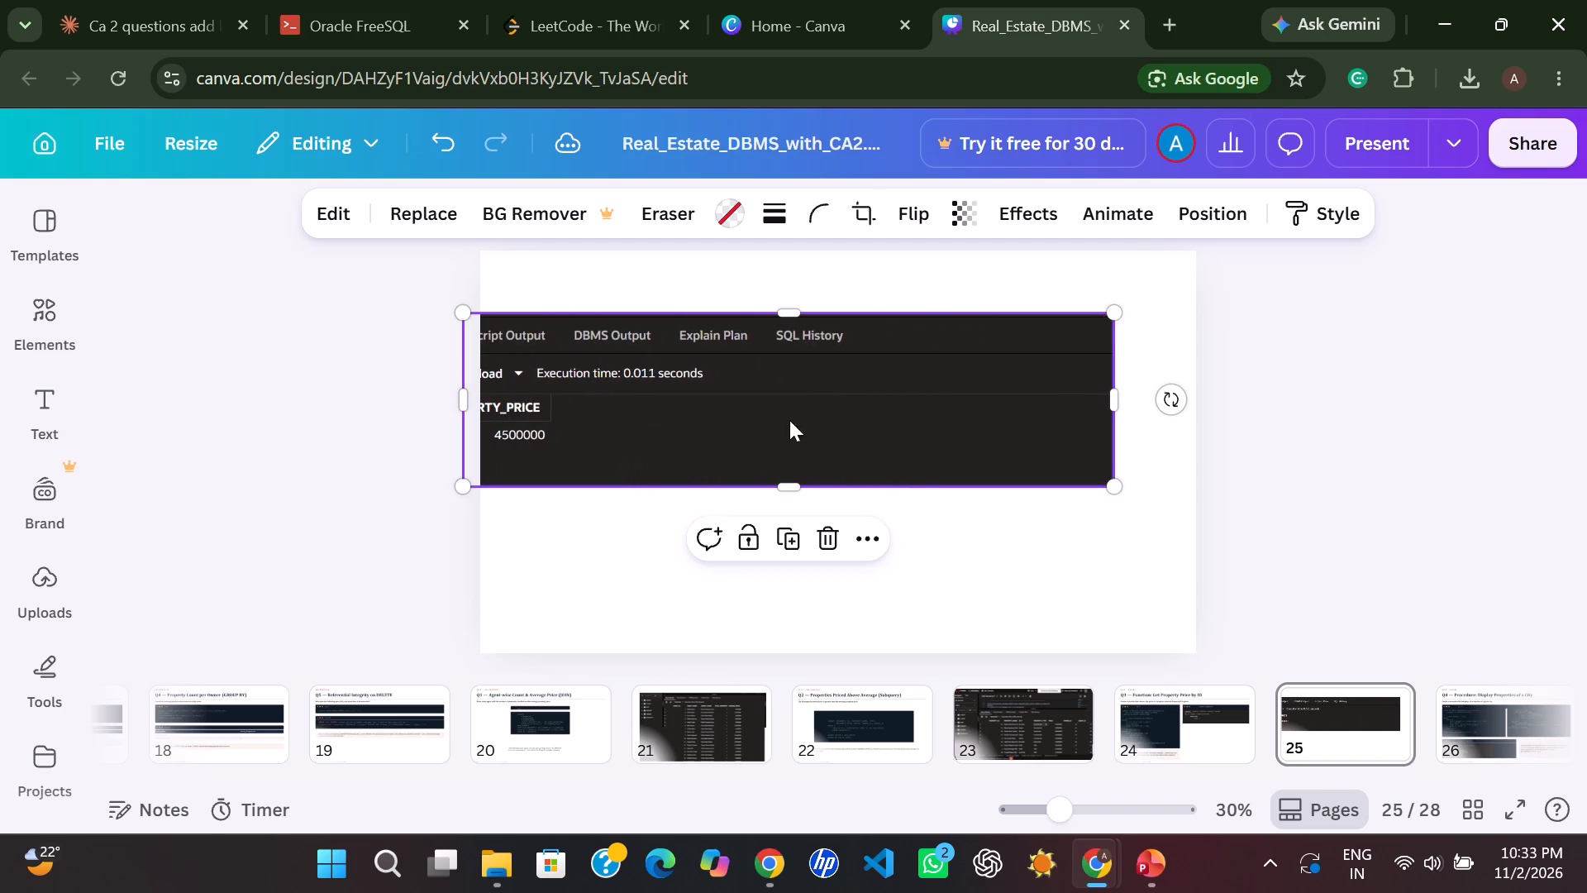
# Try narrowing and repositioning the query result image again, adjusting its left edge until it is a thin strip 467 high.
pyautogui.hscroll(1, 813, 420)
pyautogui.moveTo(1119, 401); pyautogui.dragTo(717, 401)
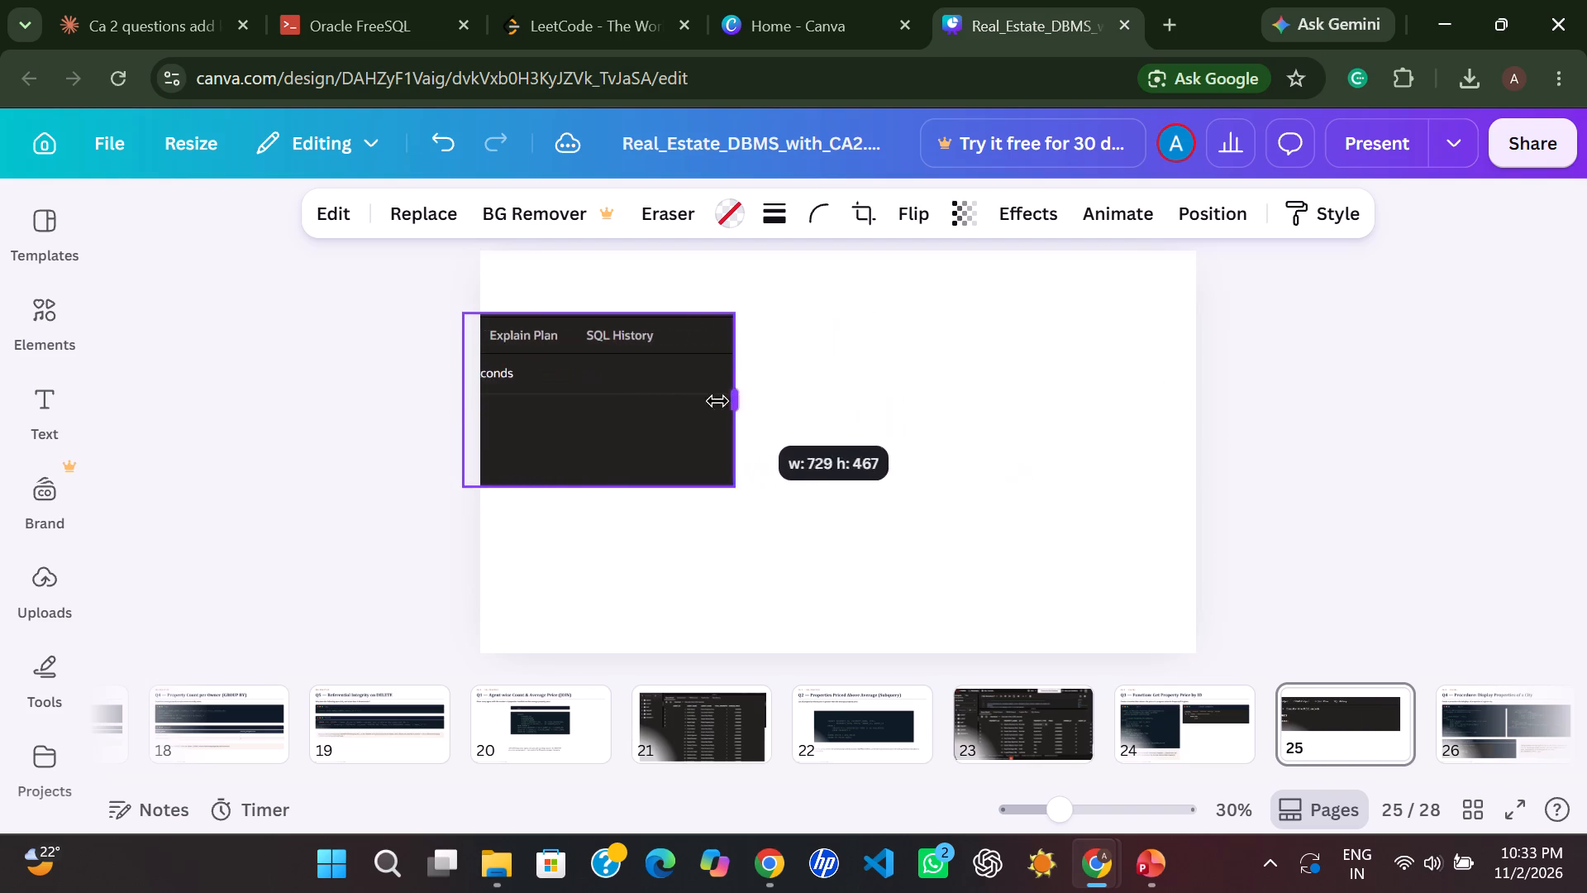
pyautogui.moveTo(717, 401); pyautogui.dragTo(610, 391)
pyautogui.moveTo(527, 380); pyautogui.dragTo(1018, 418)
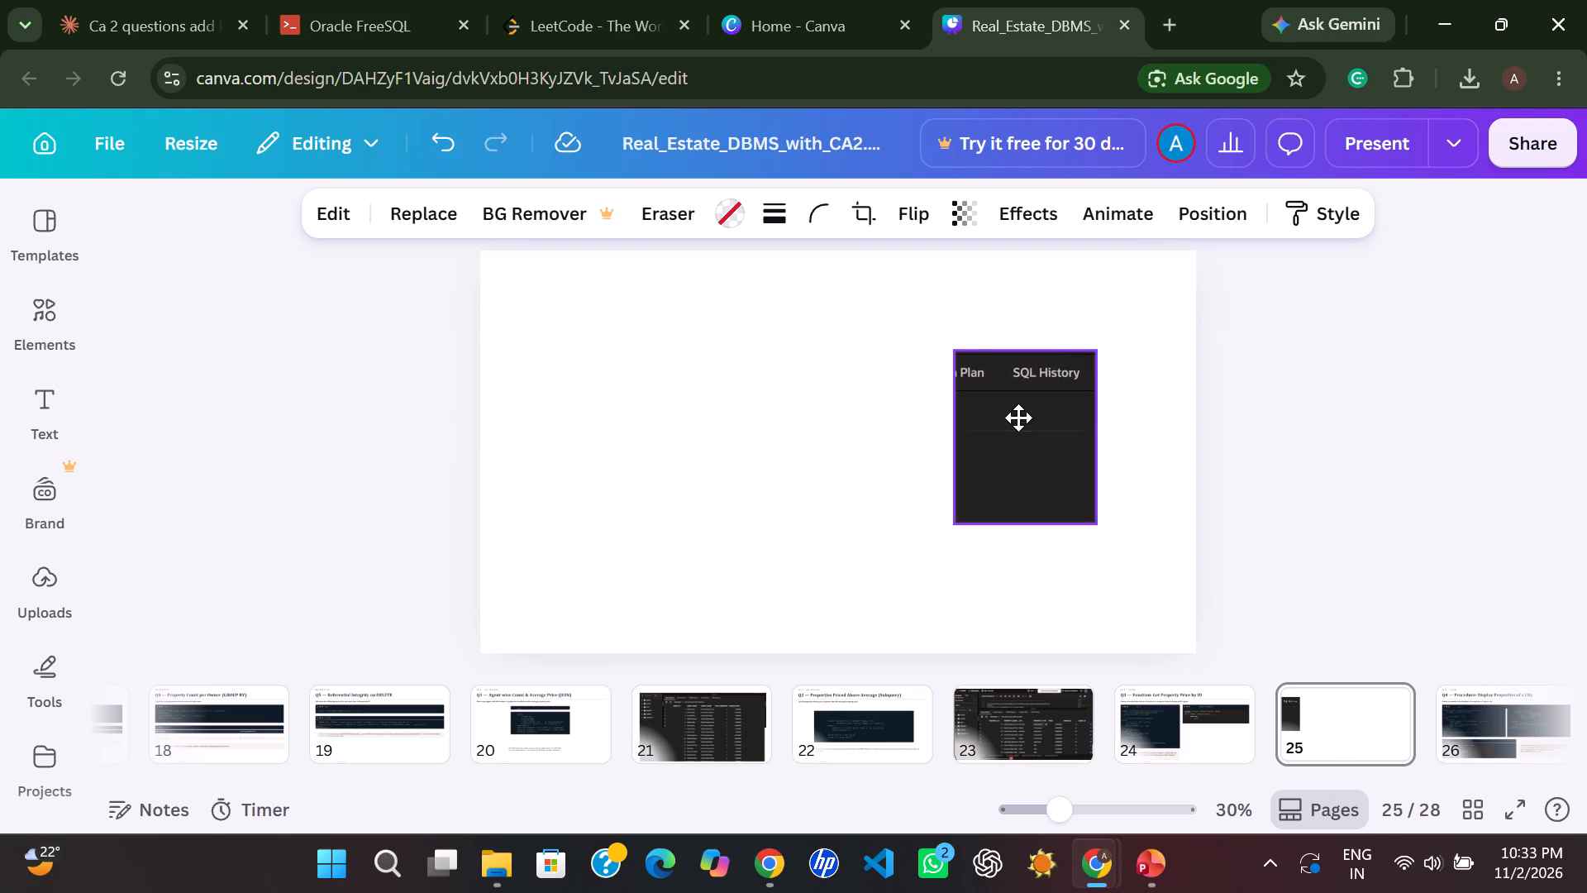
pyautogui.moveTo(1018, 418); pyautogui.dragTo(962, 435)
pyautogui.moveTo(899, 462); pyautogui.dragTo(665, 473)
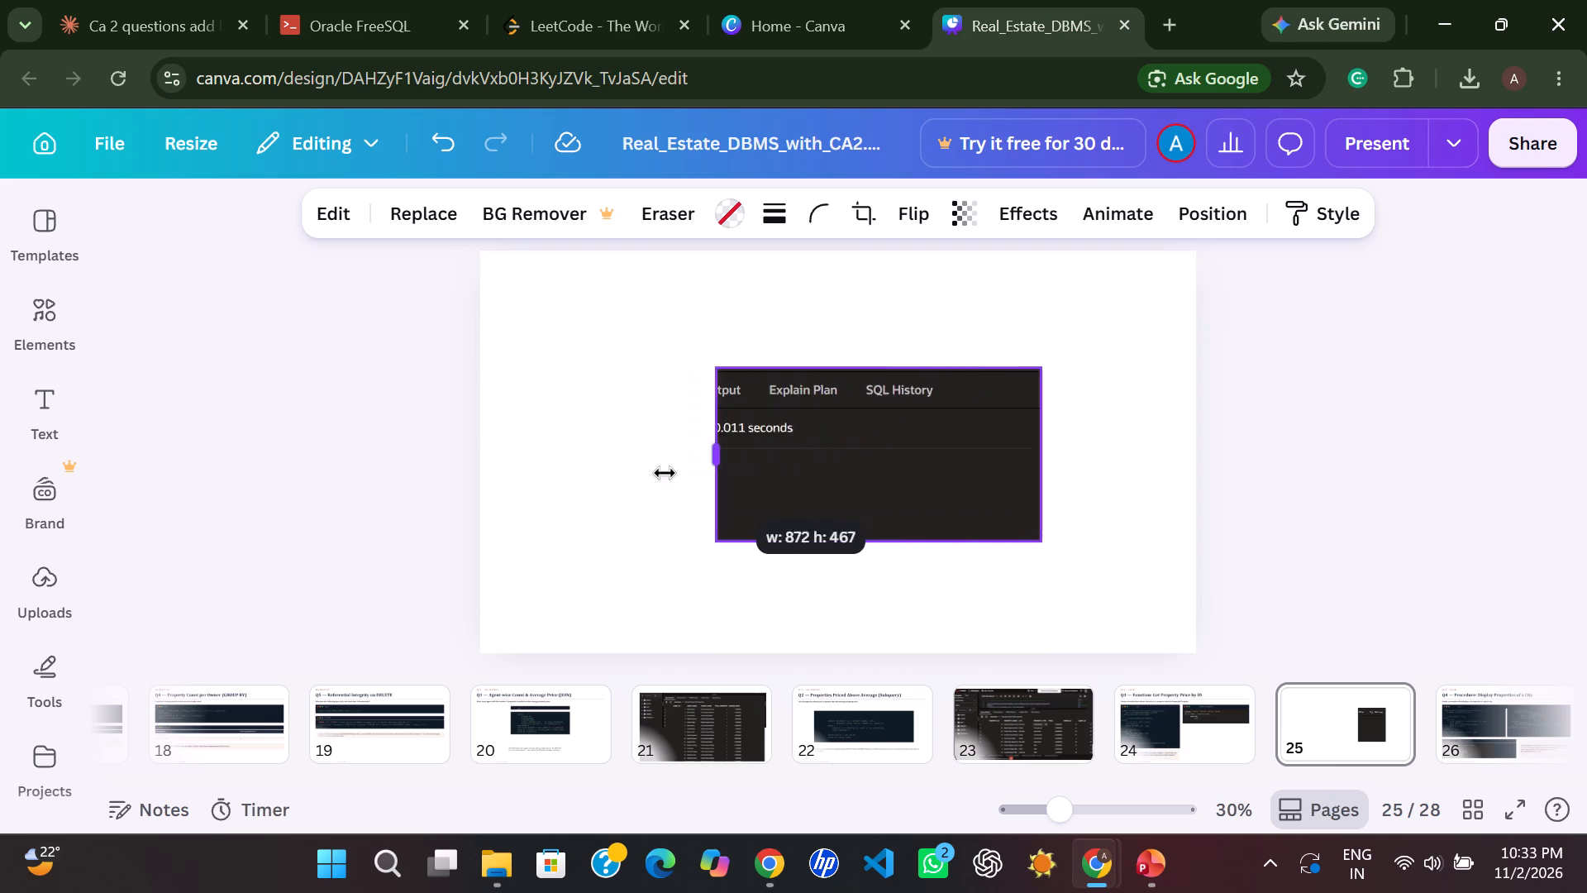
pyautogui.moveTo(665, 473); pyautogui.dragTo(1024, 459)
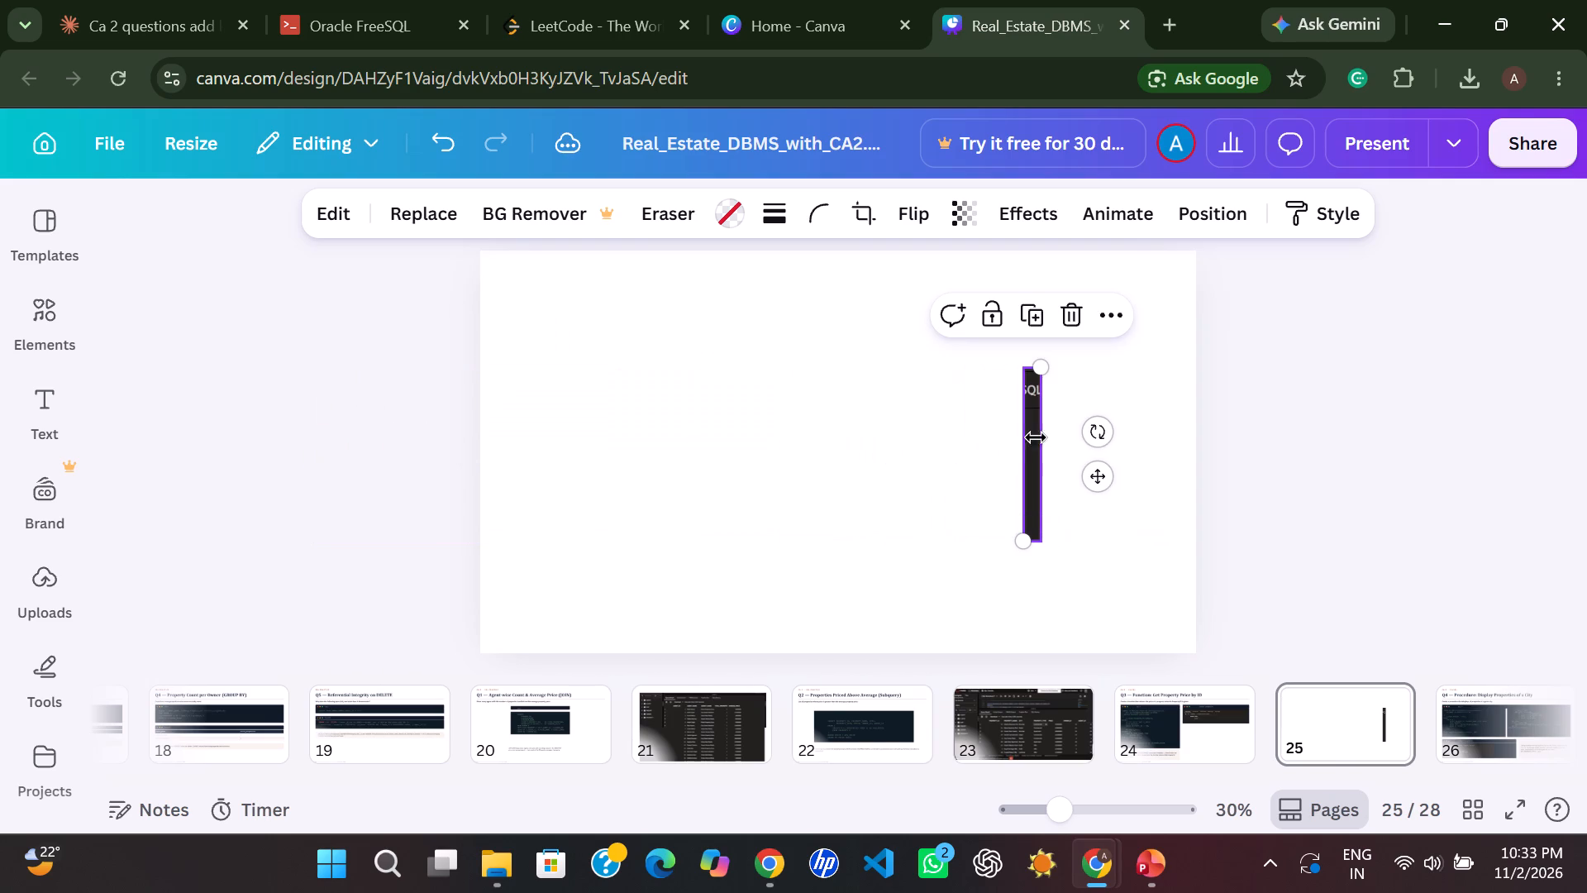
# Delete the thin, distorted query result strip from page 25, removing both the image and its empty frame.
pyautogui.click(1065, 327)
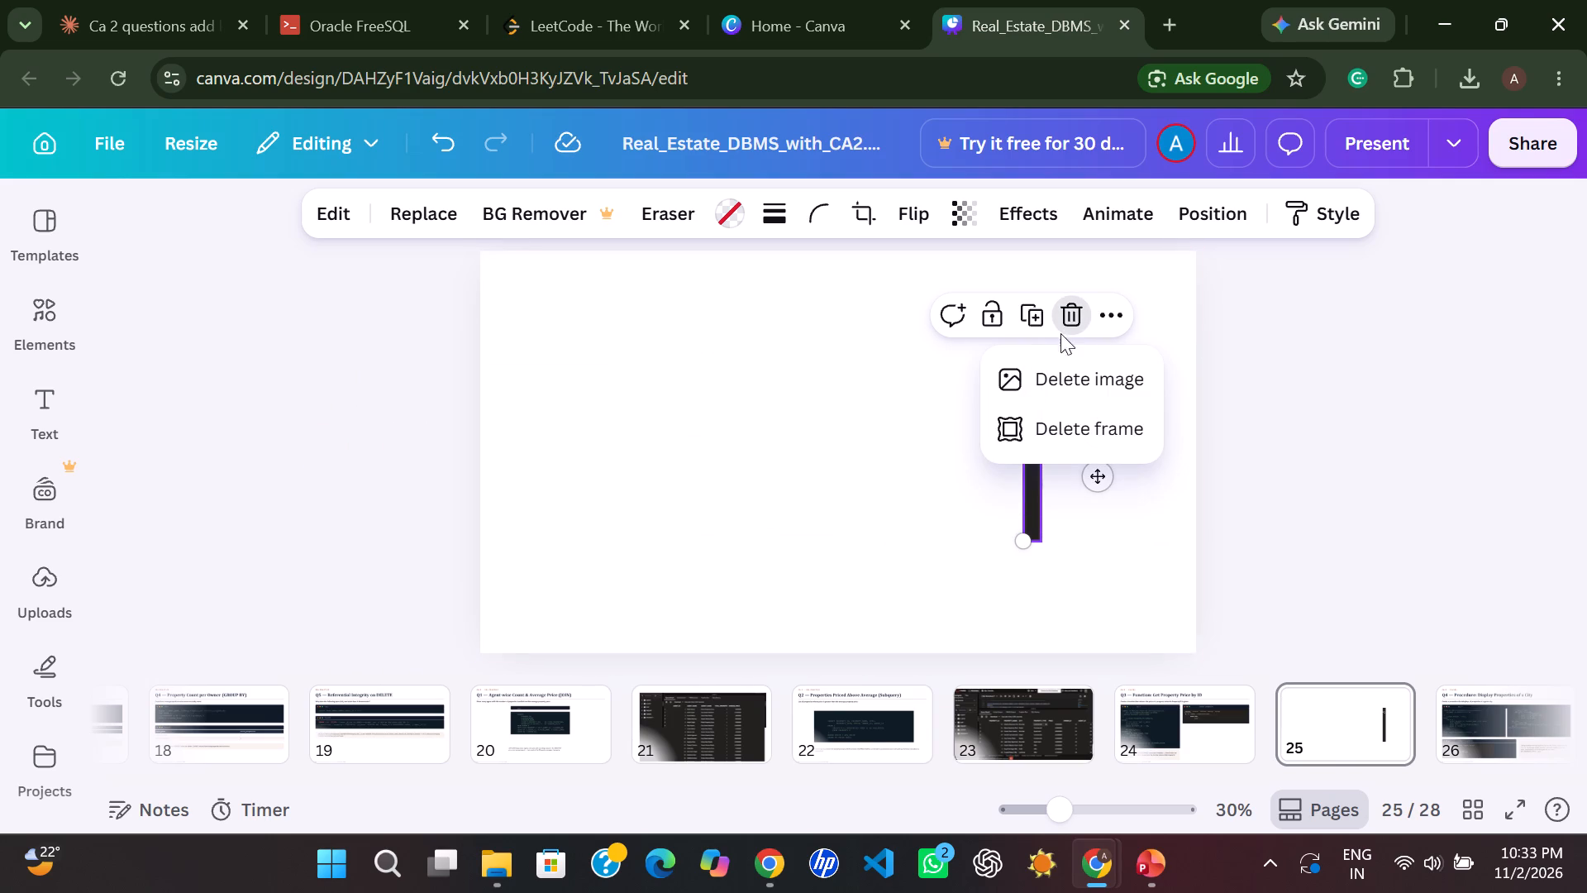
pyautogui.click(1089, 397)
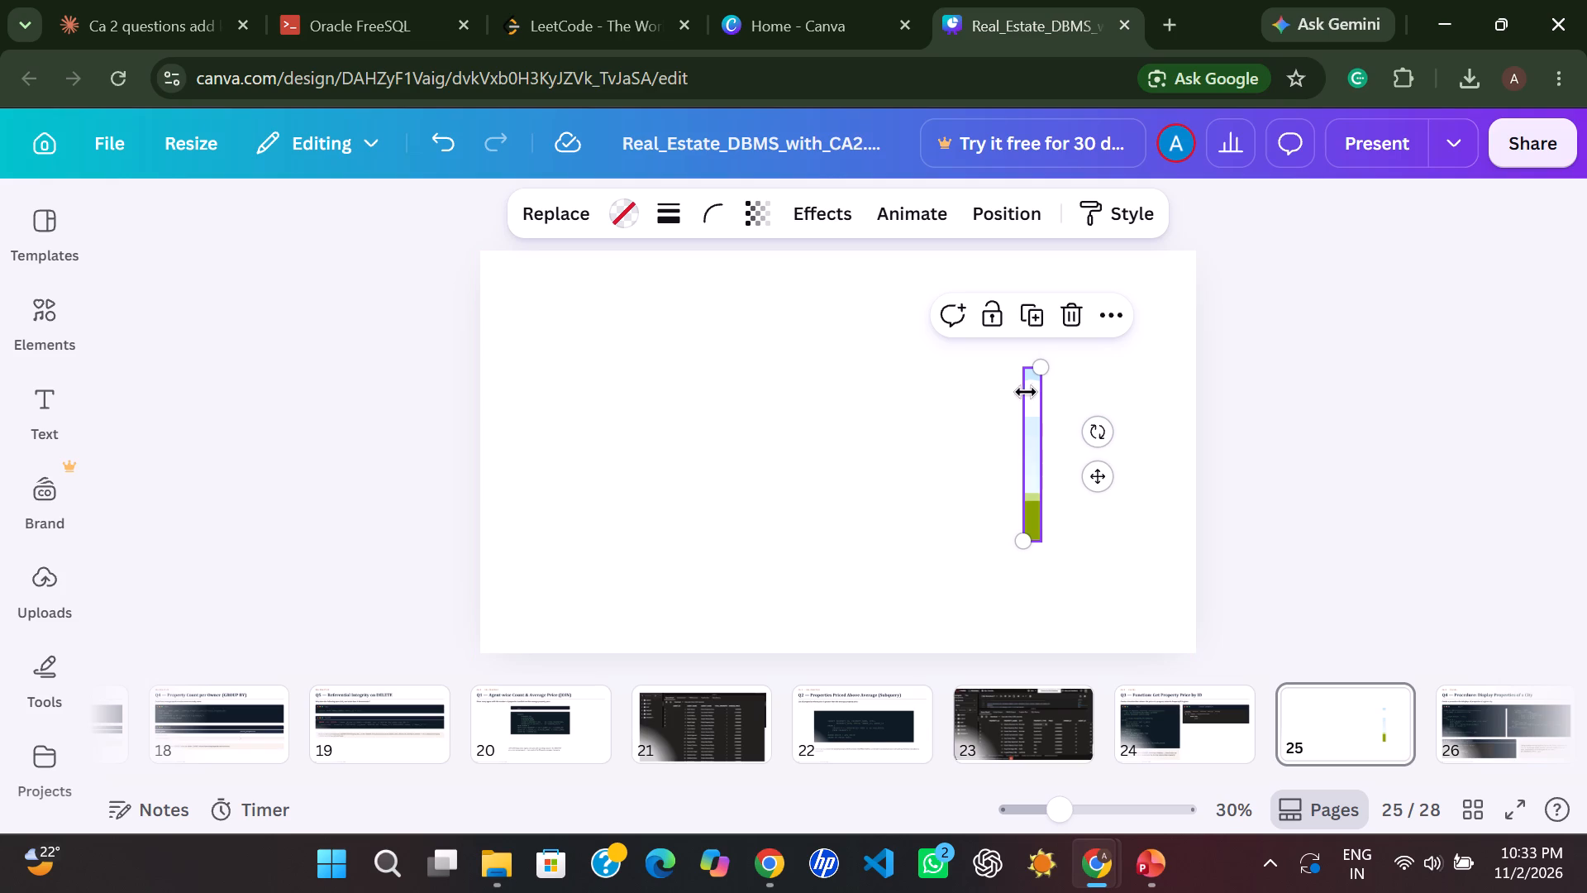
pyautogui.click(1025, 397)
pyautogui.click(1081, 313)
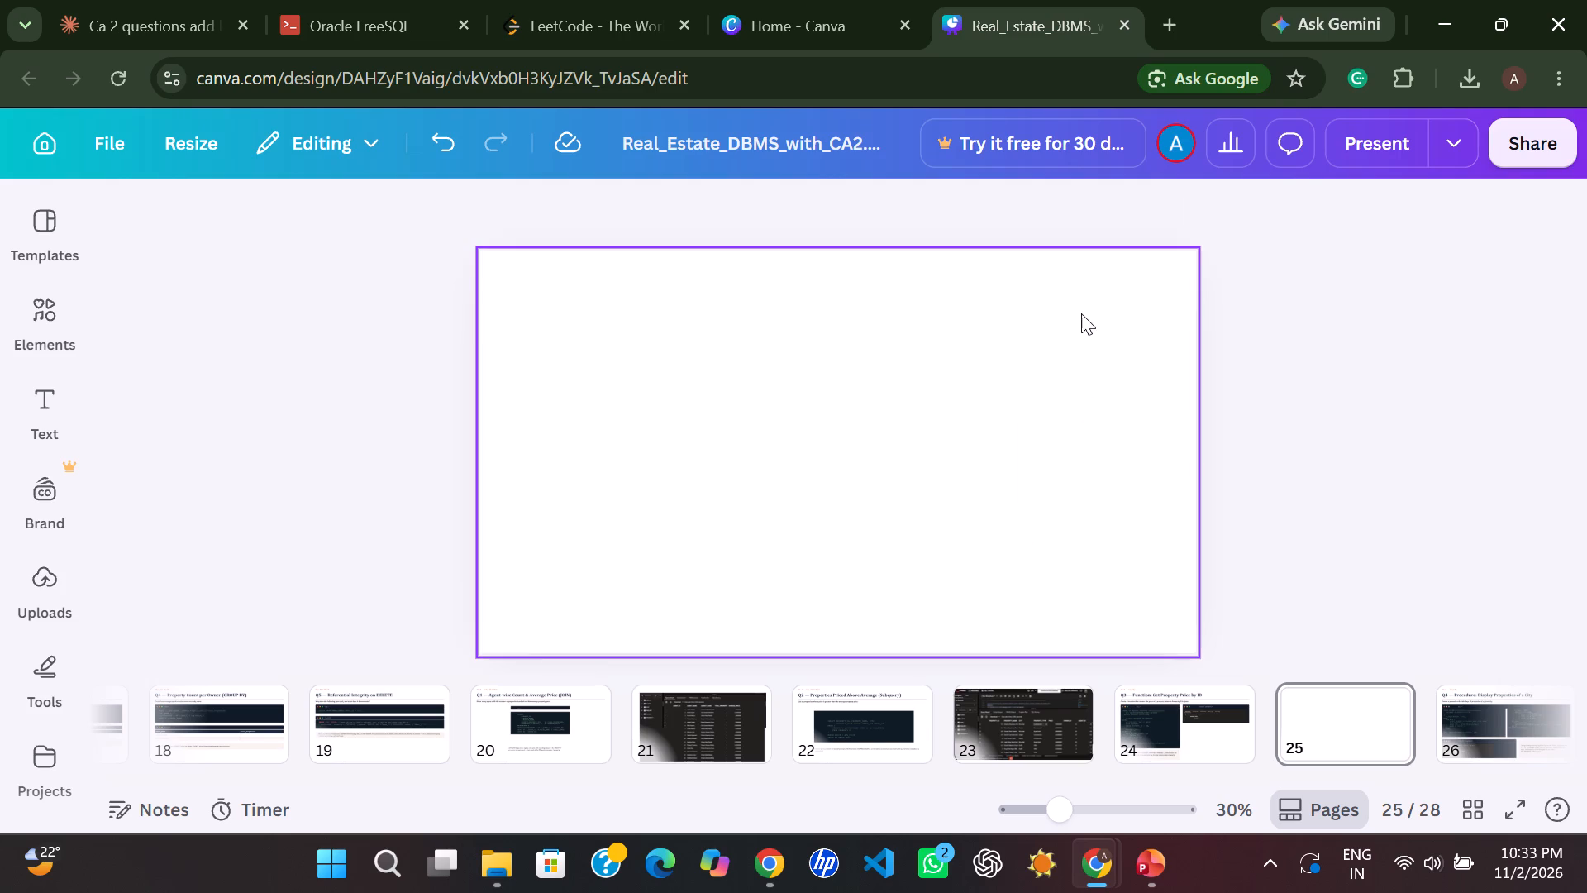
# Paste the copied PROPERTY_PRICE query result image again onto the blank page 25.
pyautogui.click(884, 368)
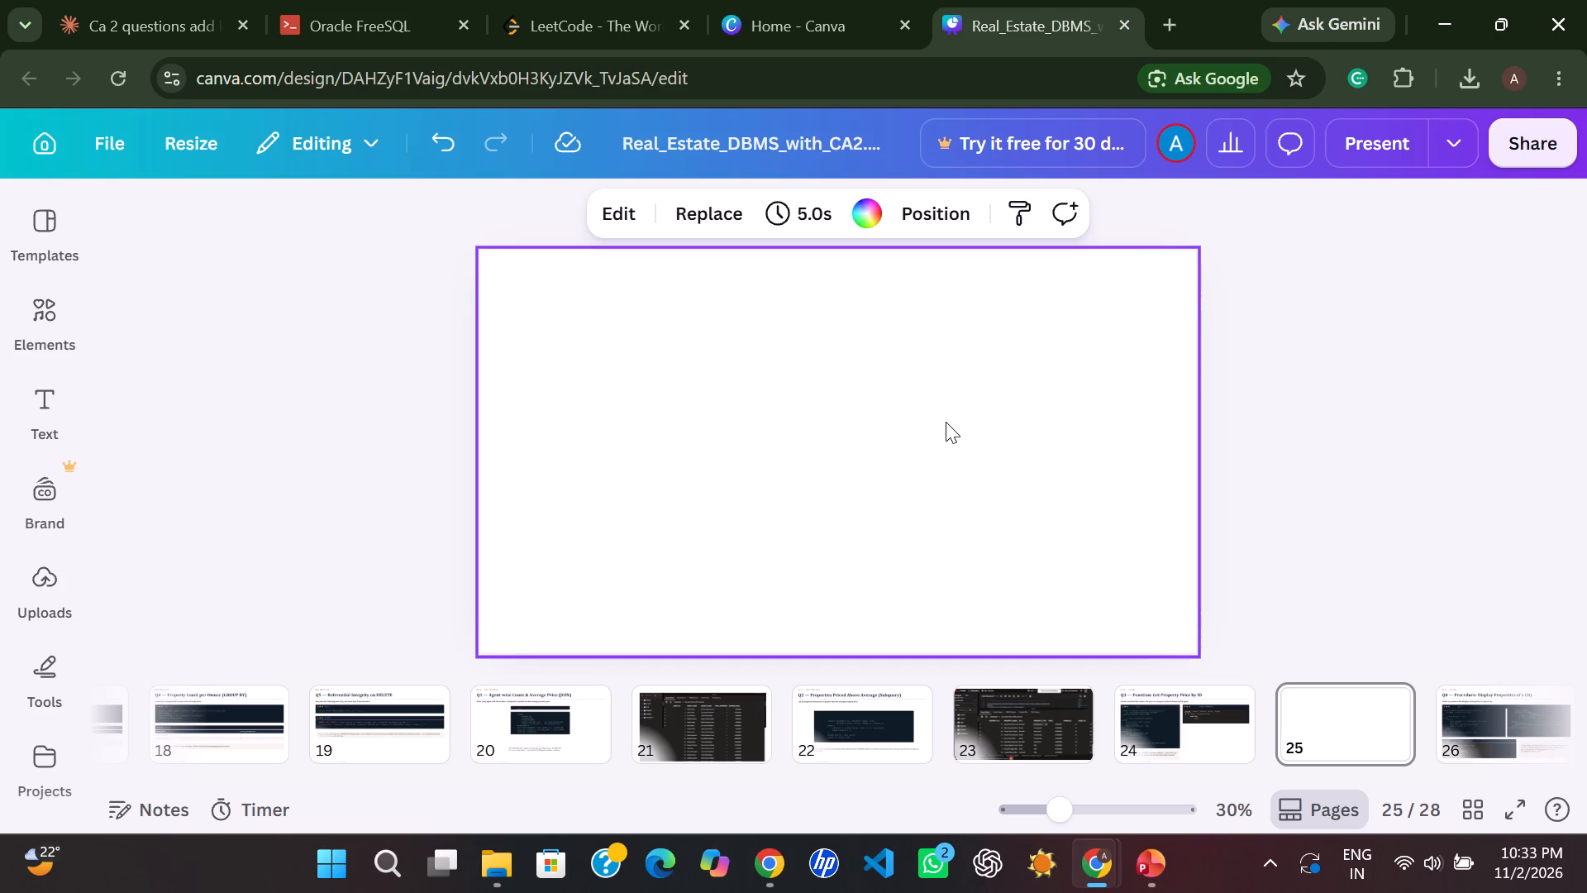
pyautogui.hotkey('ctrl', 'v')
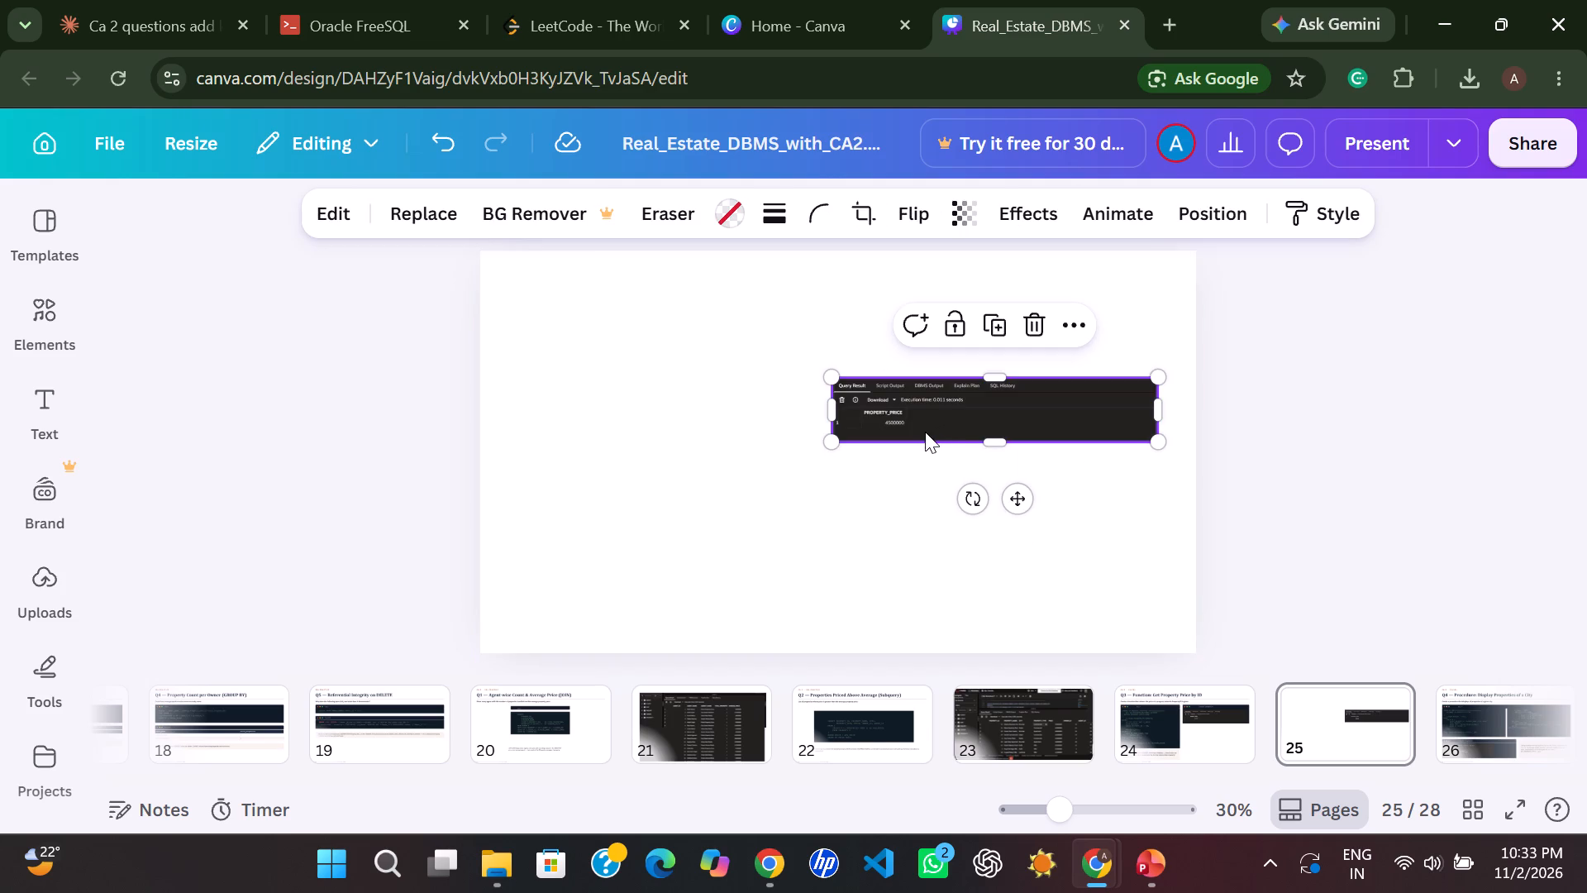
# Extend the pasted query result image's left edge and adjust its bottom edge to make it about 972 by 160.
pyautogui.moveTo(832, 409); pyautogui.dragTo(820, 412)
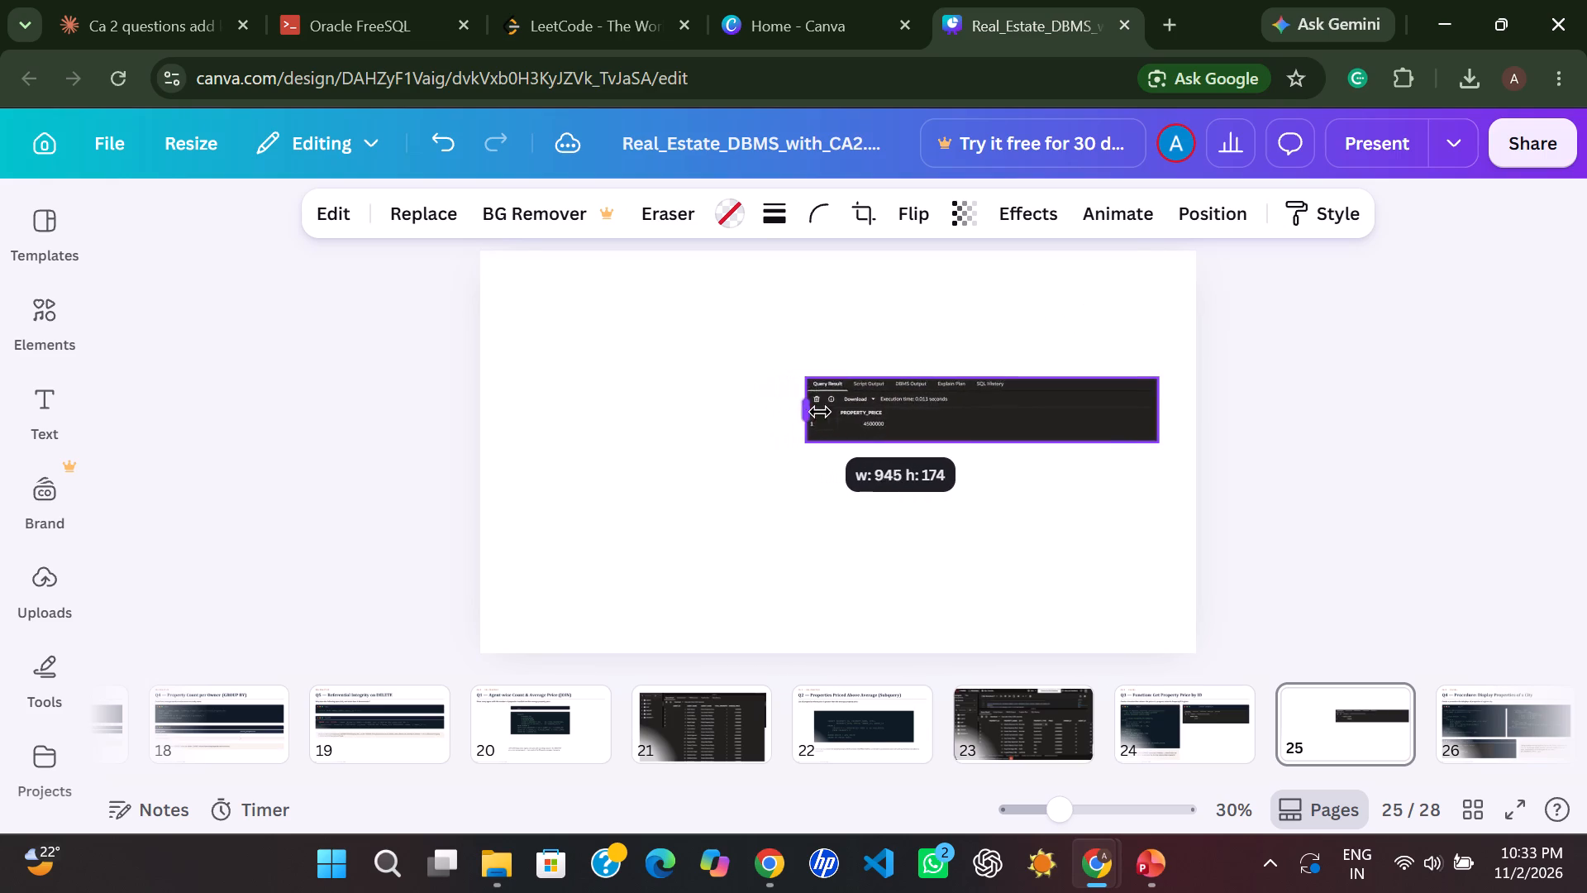
pyautogui.moveTo(820, 412); pyautogui.dragTo(795, 426)
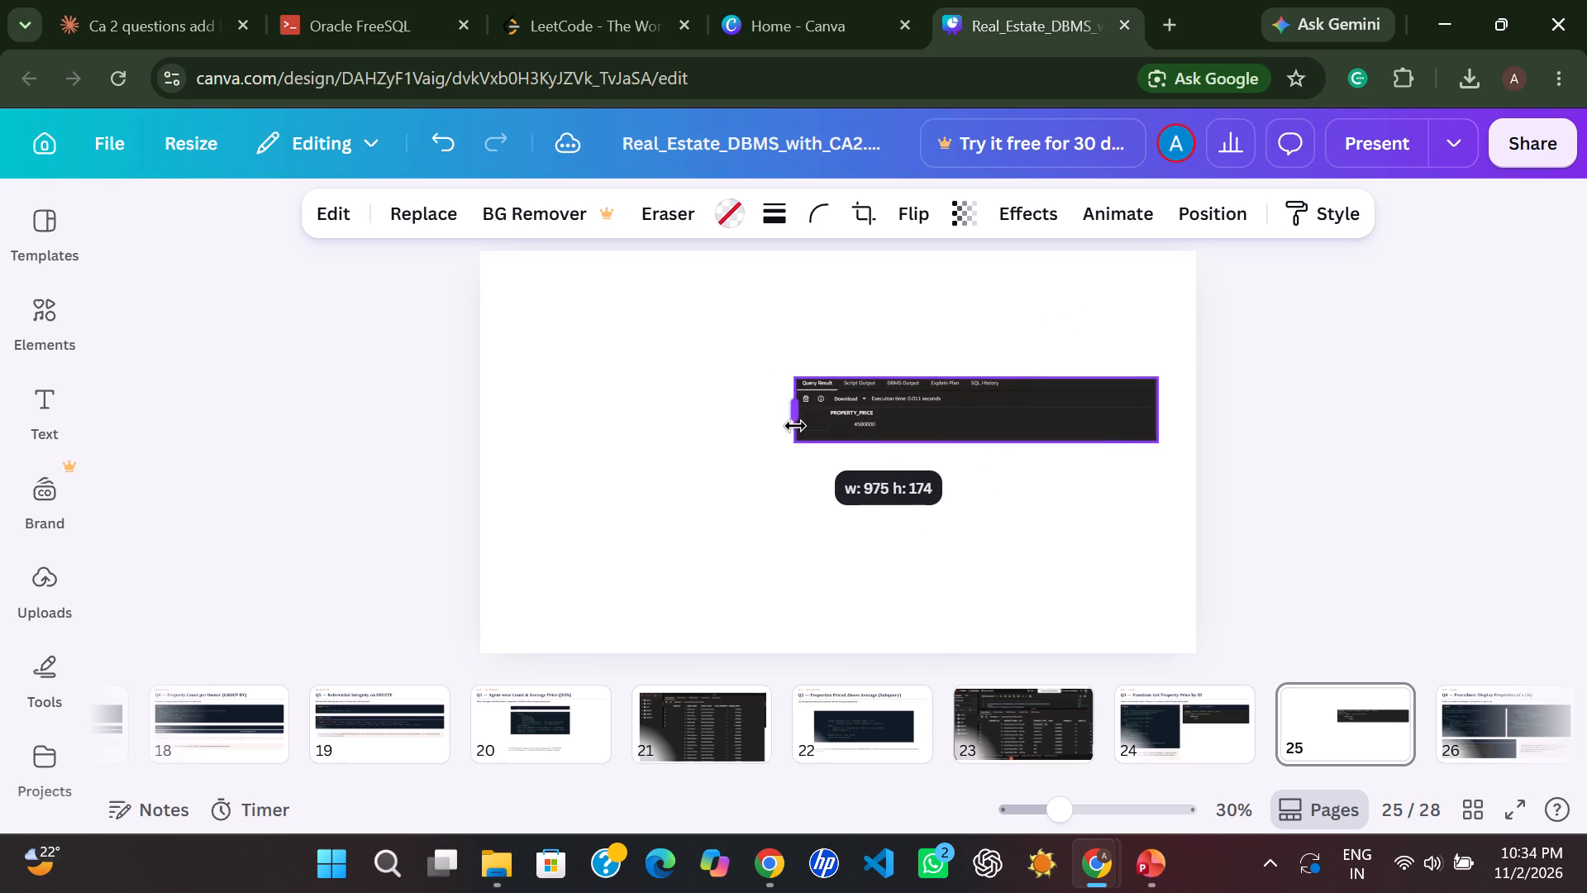
pyautogui.moveTo(795, 426); pyautogui.dragTo(796, 429)
pyautogui.moveTo(976, 443); pyautogui.dragTo(1055, 453)
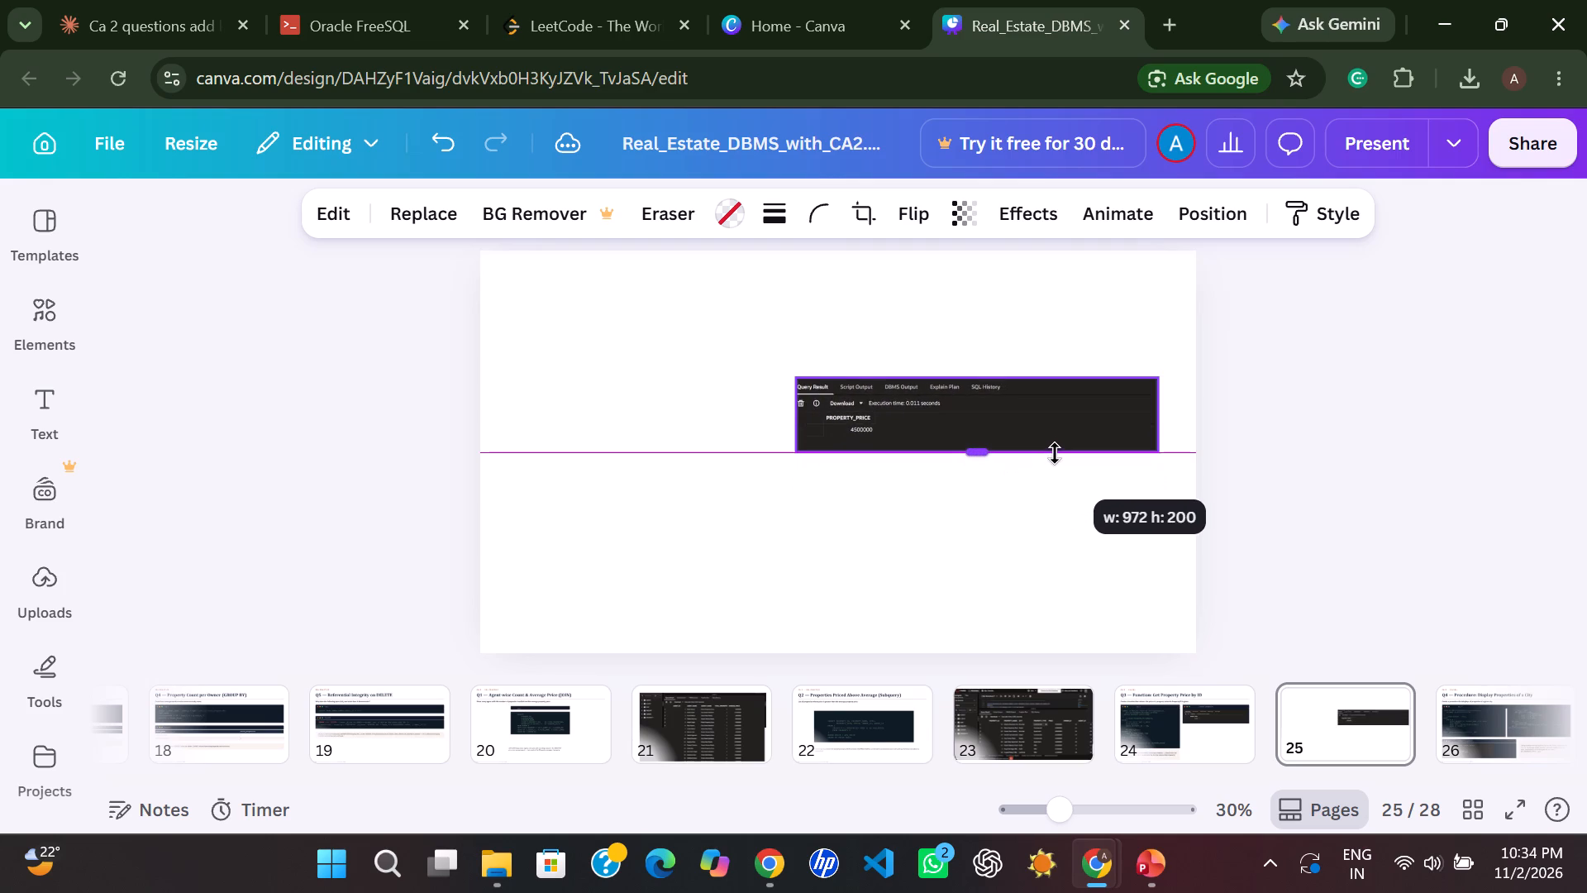
pyautogui.moveTo(1055, 453); pyautogui.dragTo(1088, 439)
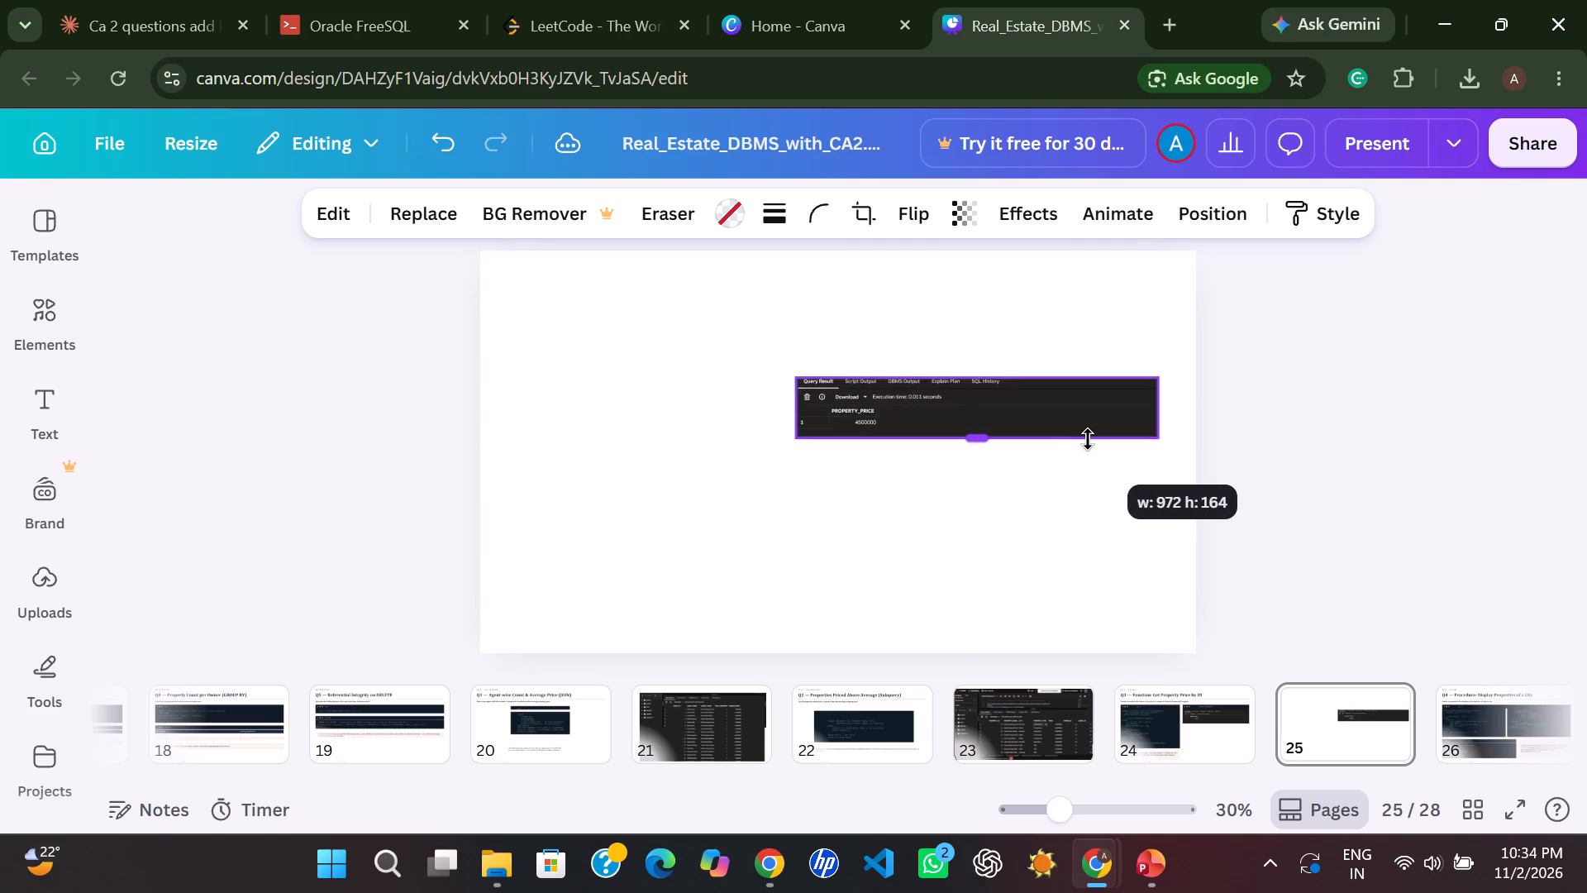
pyautogui.moveTo(1088, 439); pyautogui.dragTo(1088, 437)
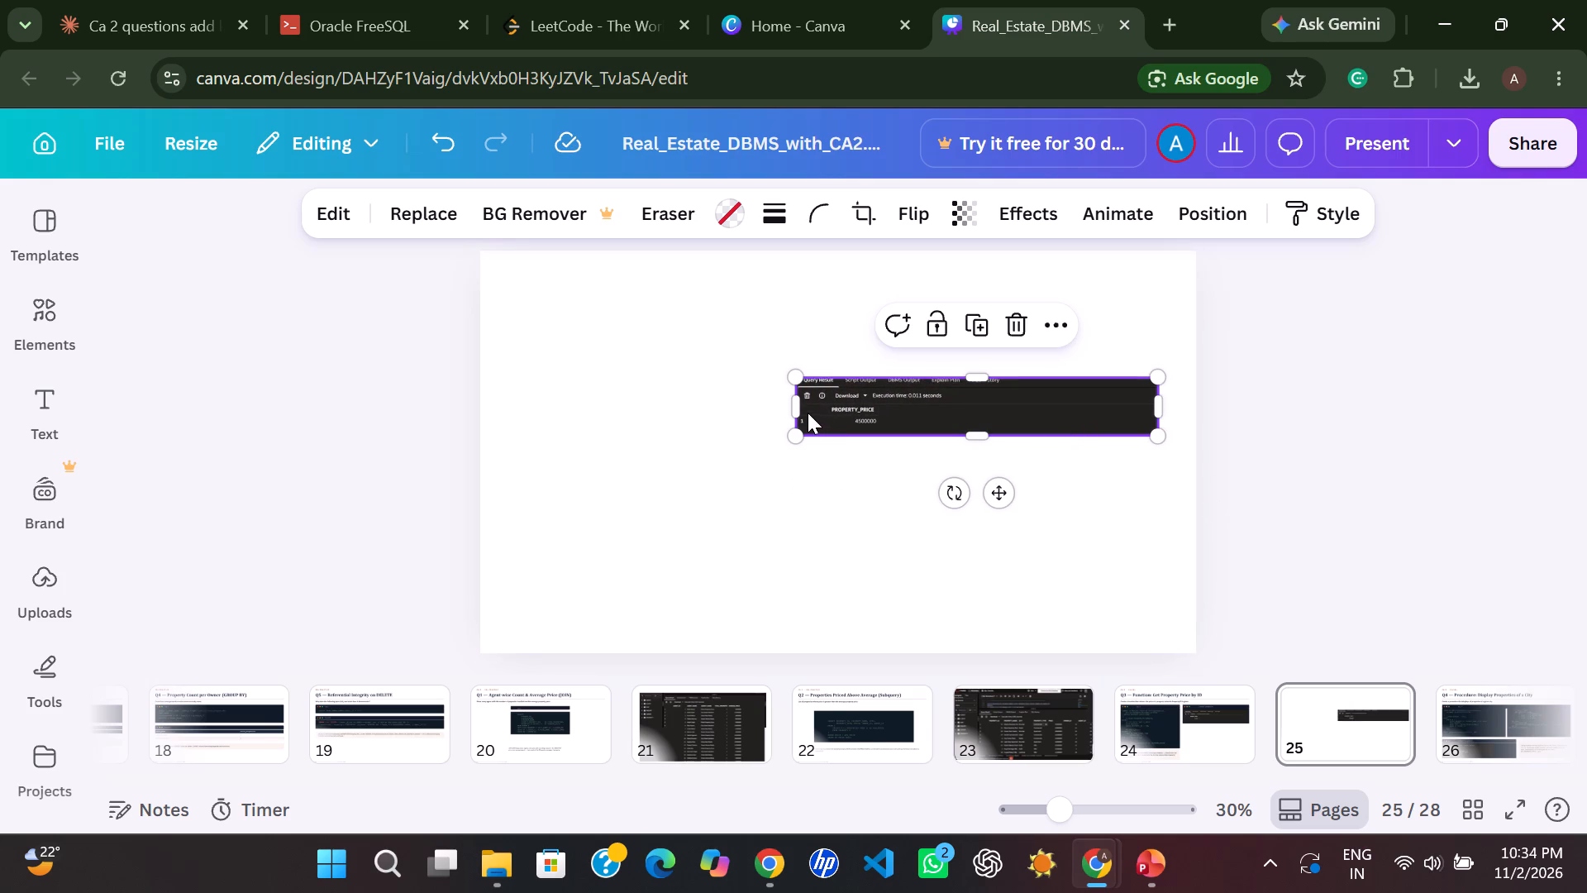
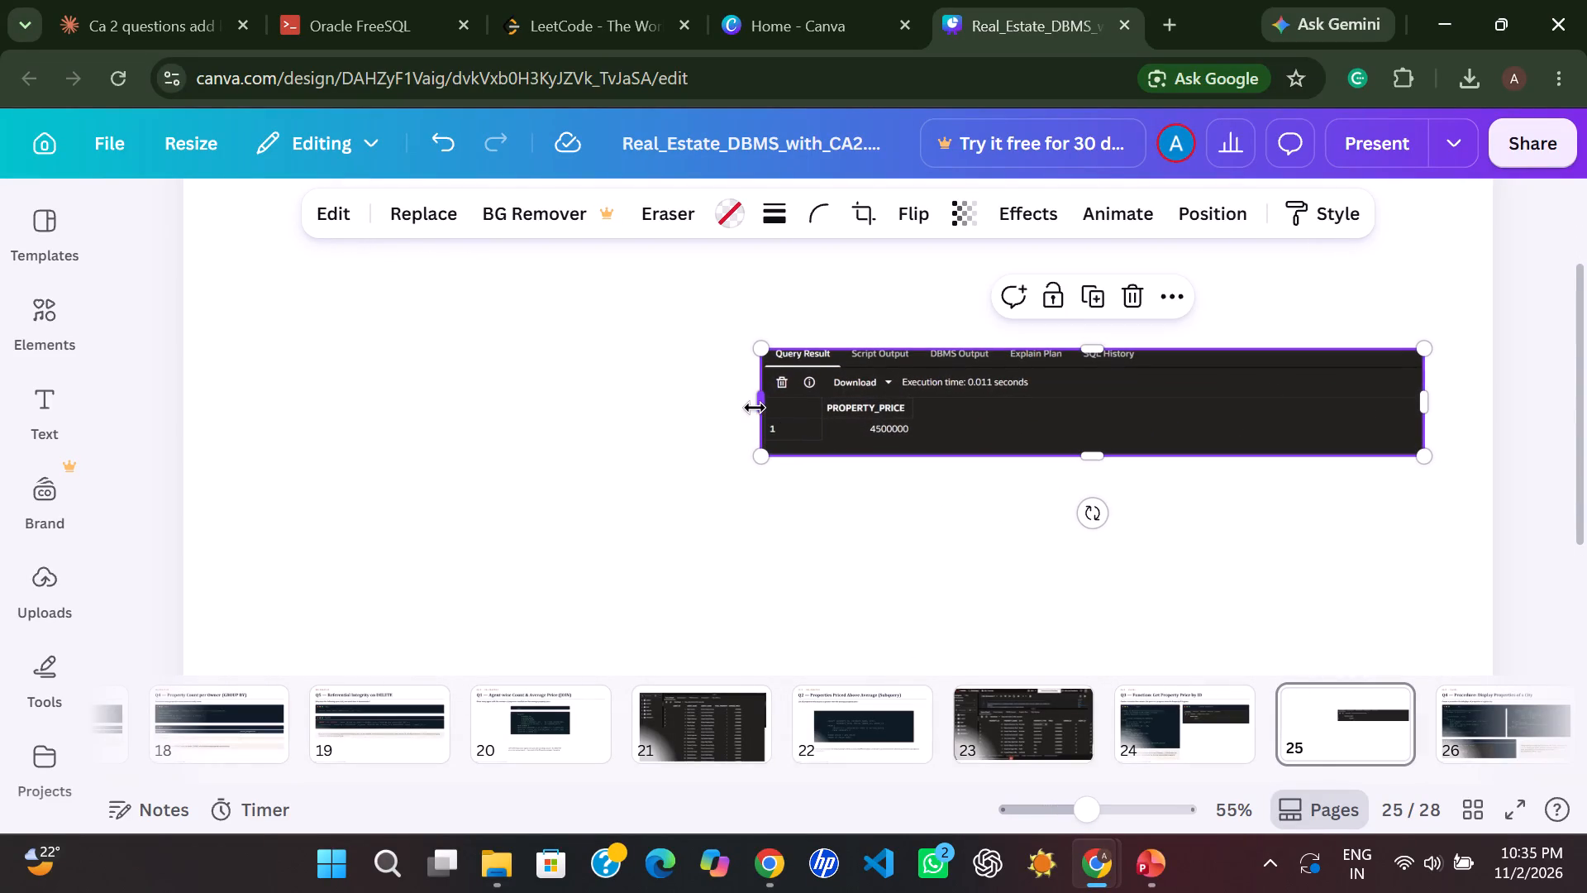
# Narrow the query result image on page 25 from its left edge and move it to the page's lower right corner.
pyautogui.moveTo(758, 408); pyautogui.dragTo(808, 438)
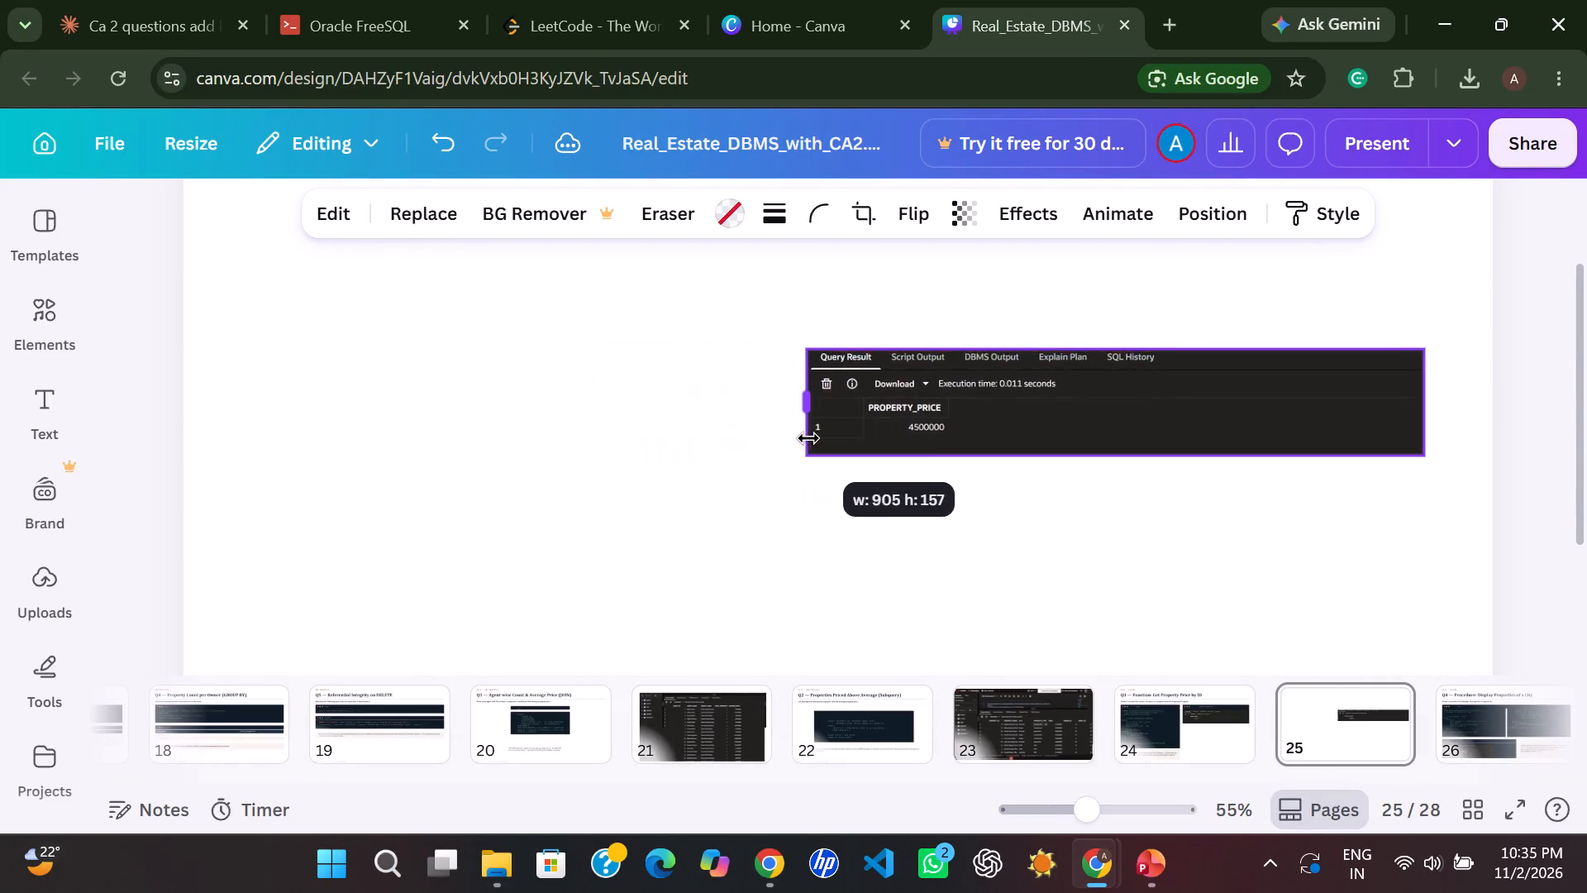
pyautogui.moveTo(808, 438); pyautogui.dragTo(833, 441)
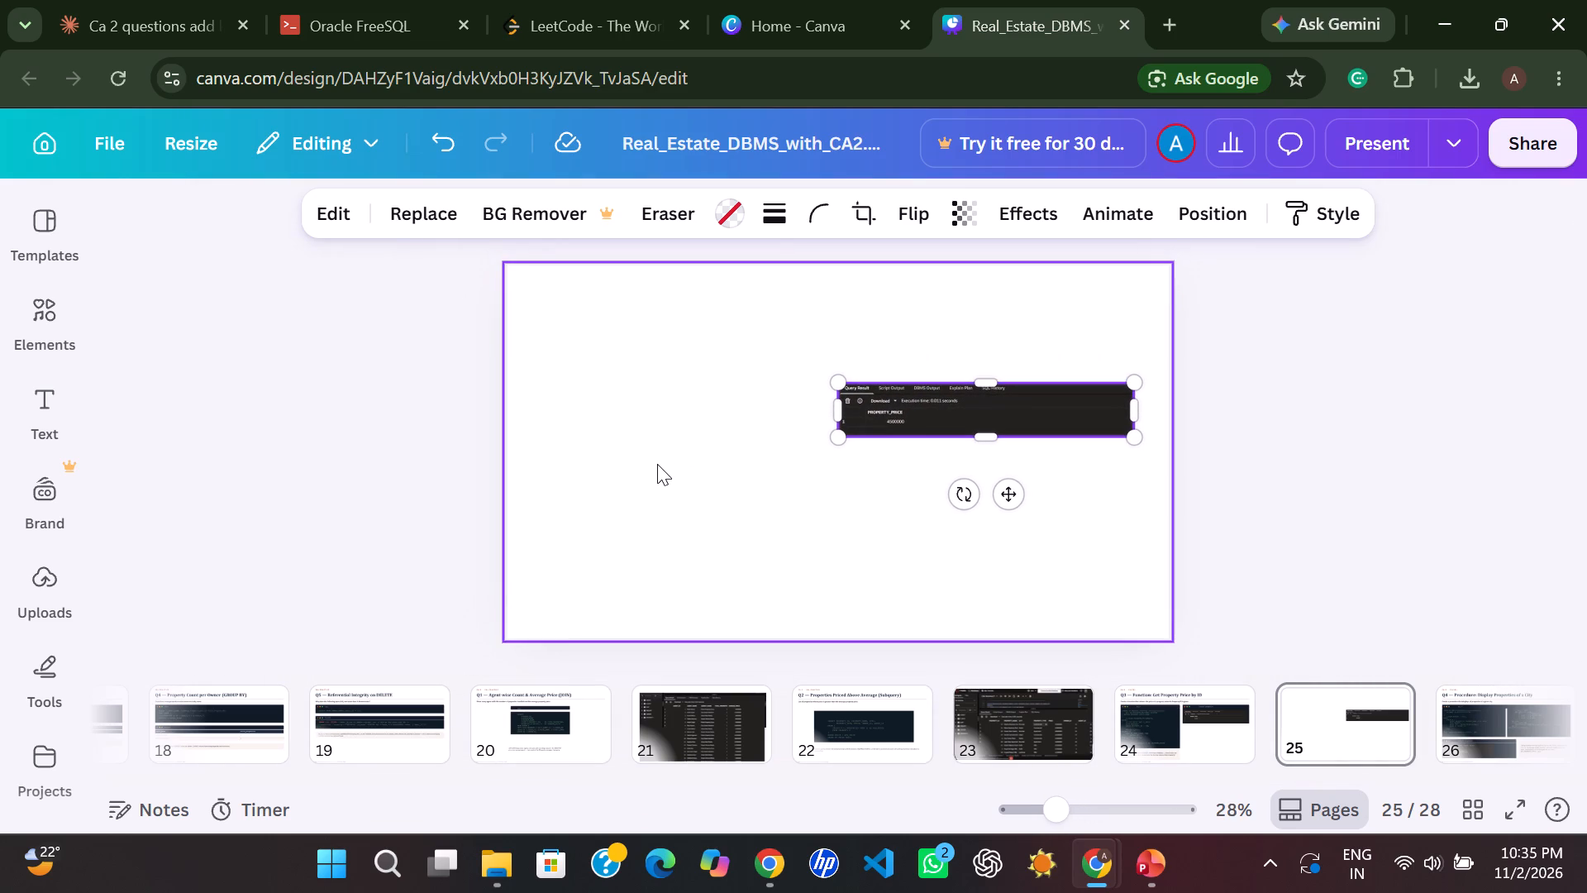
pyautogui.moveTo(957, 410); pyautogui.dragTo(974, 457)
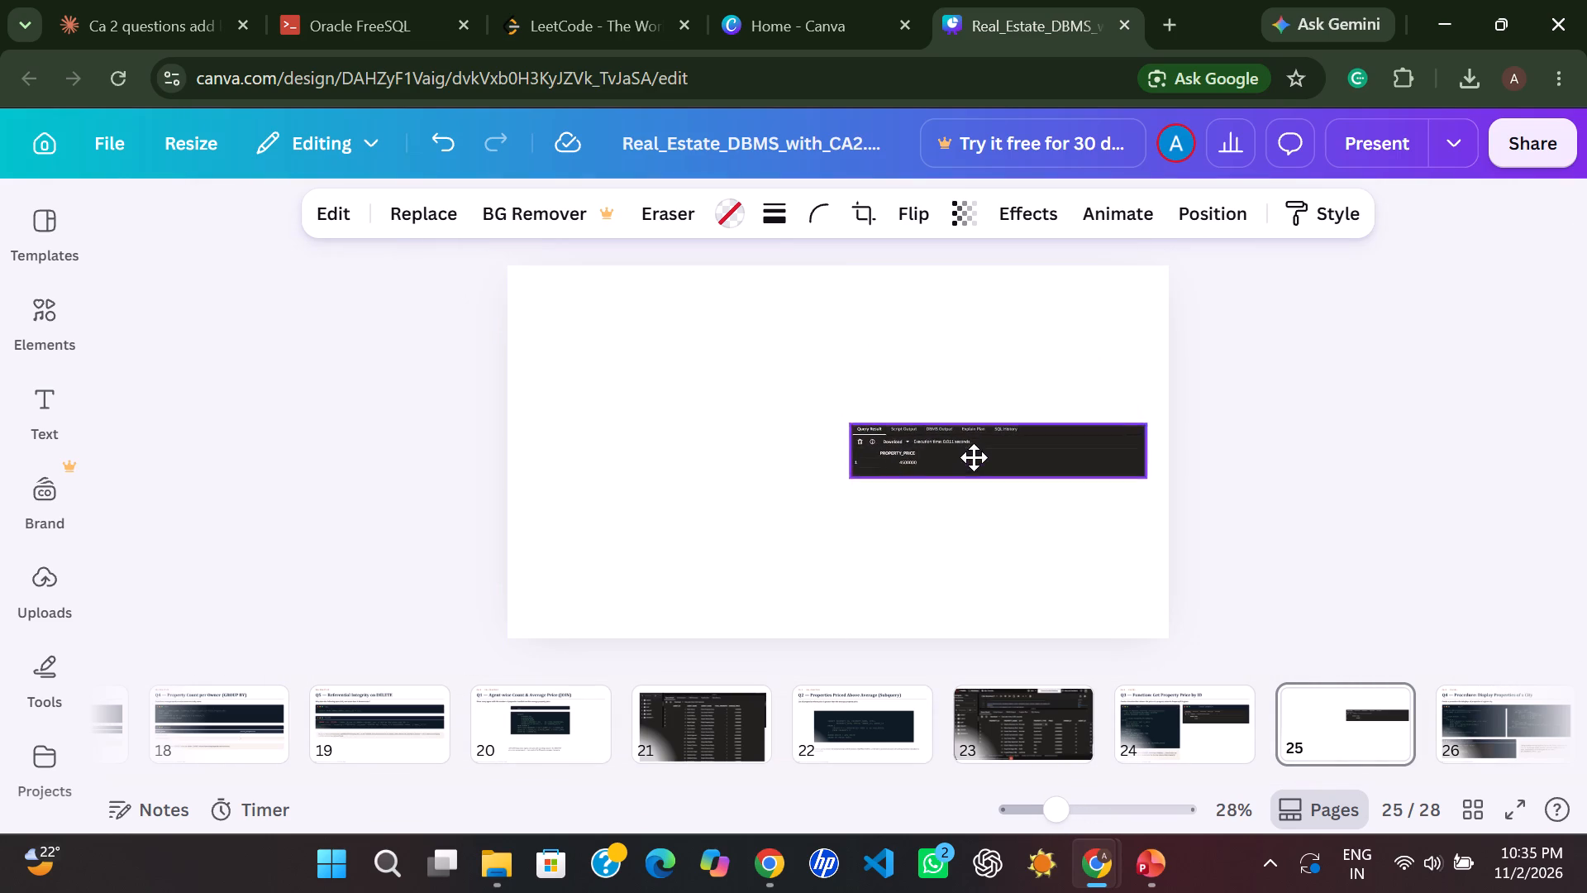
pyautogui.moveTo(974, 457); pyautogui.dragTo(1027, 608)
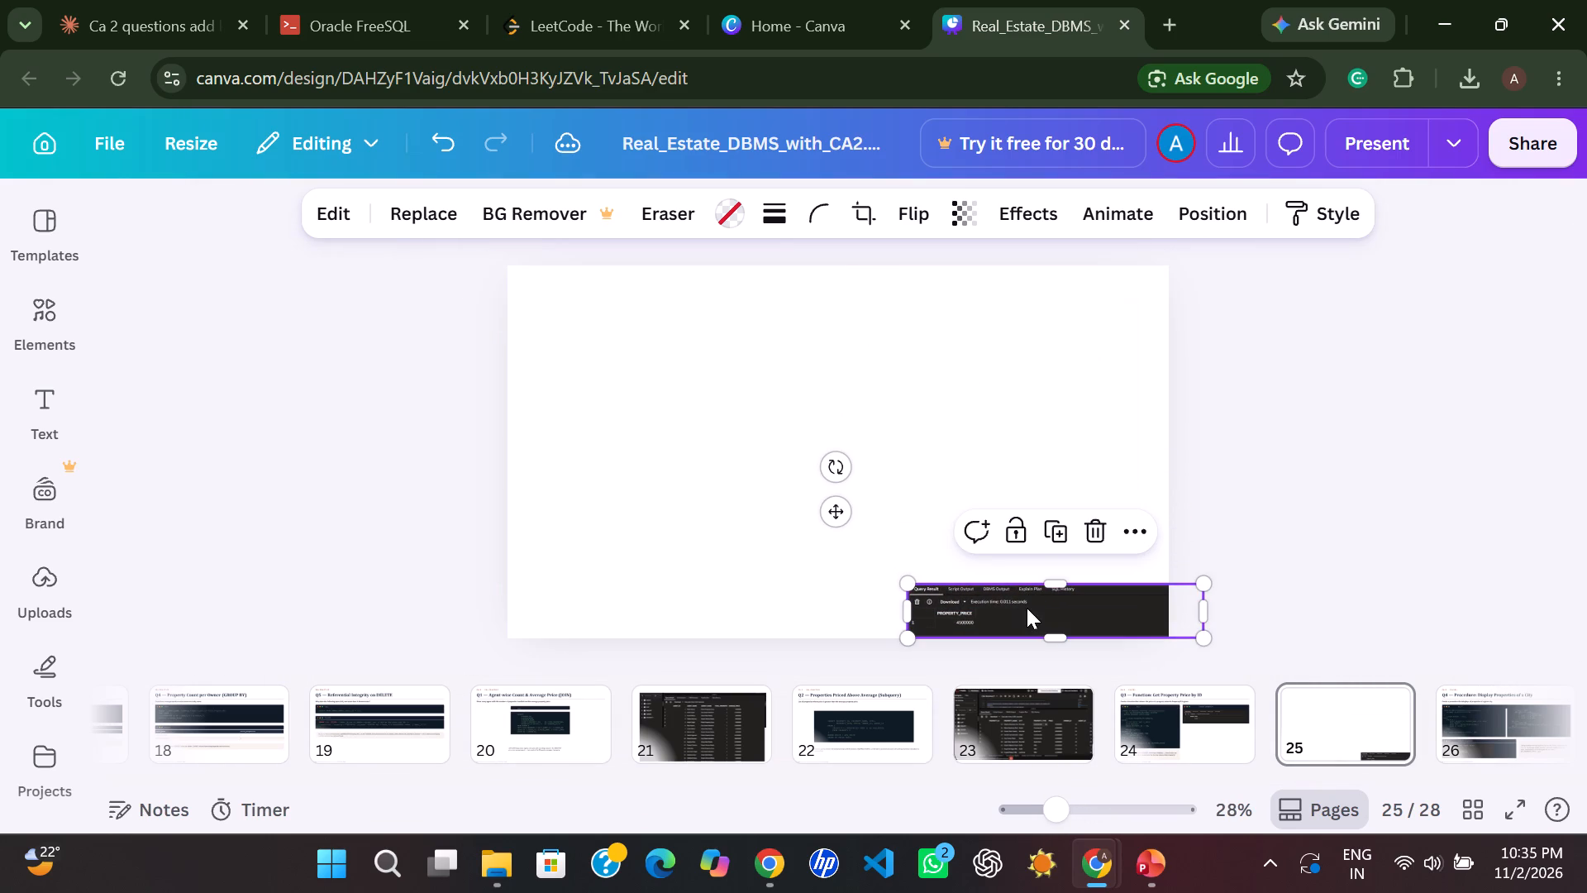
# Enlarge the query result image out to the page's left edge, about 2,020 wide, and adjust its top edge.
pyautogui.moveTo(917, 584); pyautogui.dragTo(904, 580)
pyautogui.moveTo(904, 580); pyautogui.dragTo(552, 447)
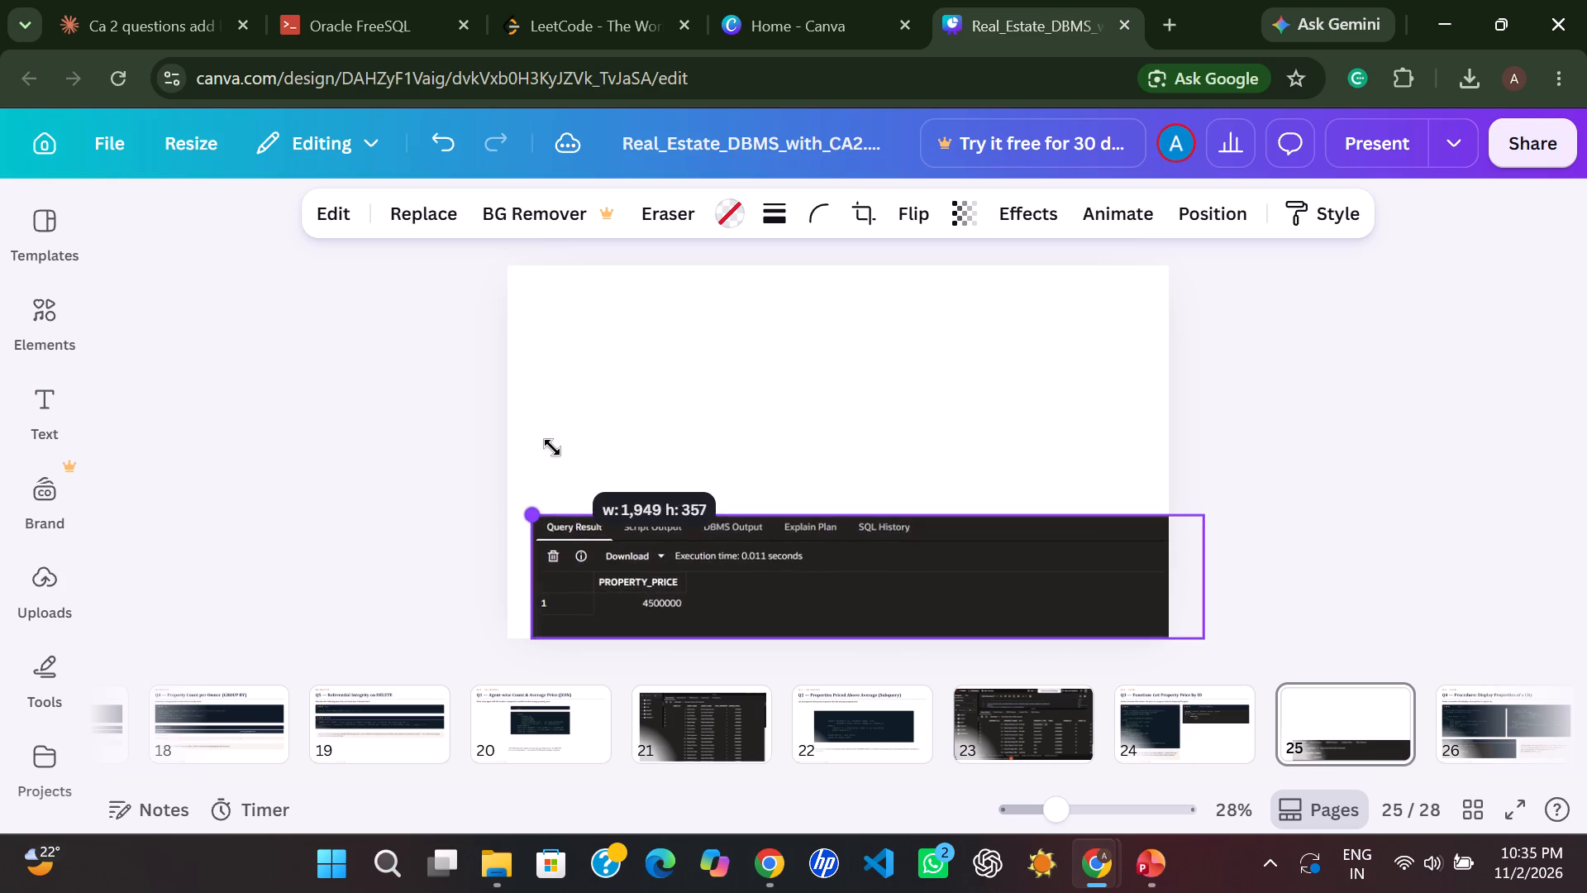
pyautogui.moveTo(552, 447); pyautogui.dragTo(534, 451)
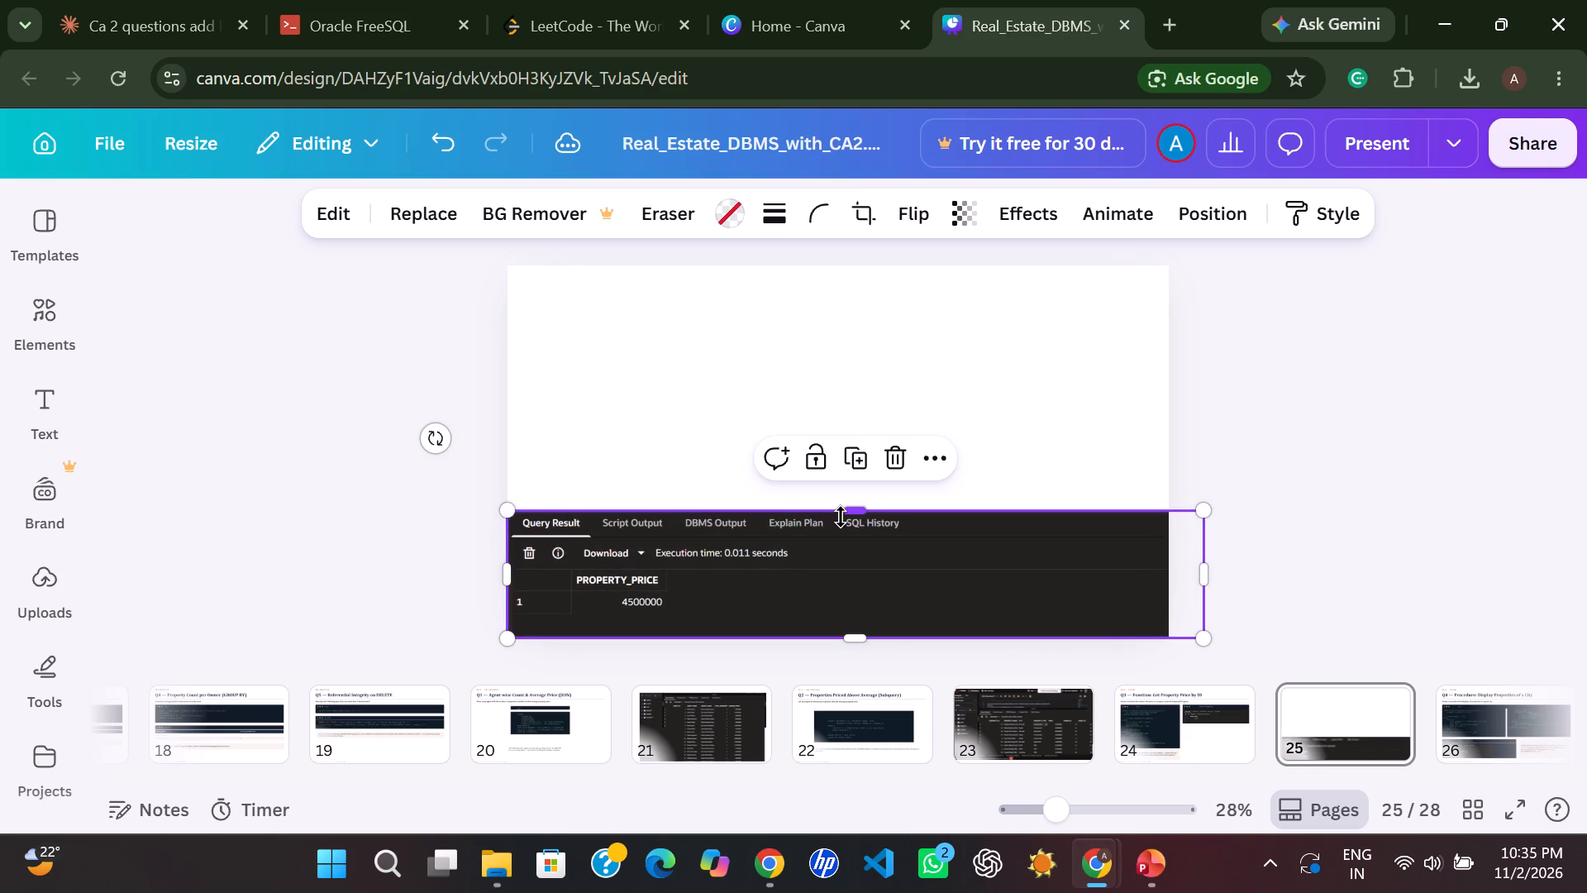
pyautogui.moveTo(853, 512); pyautogui.dragTo(907, 504)
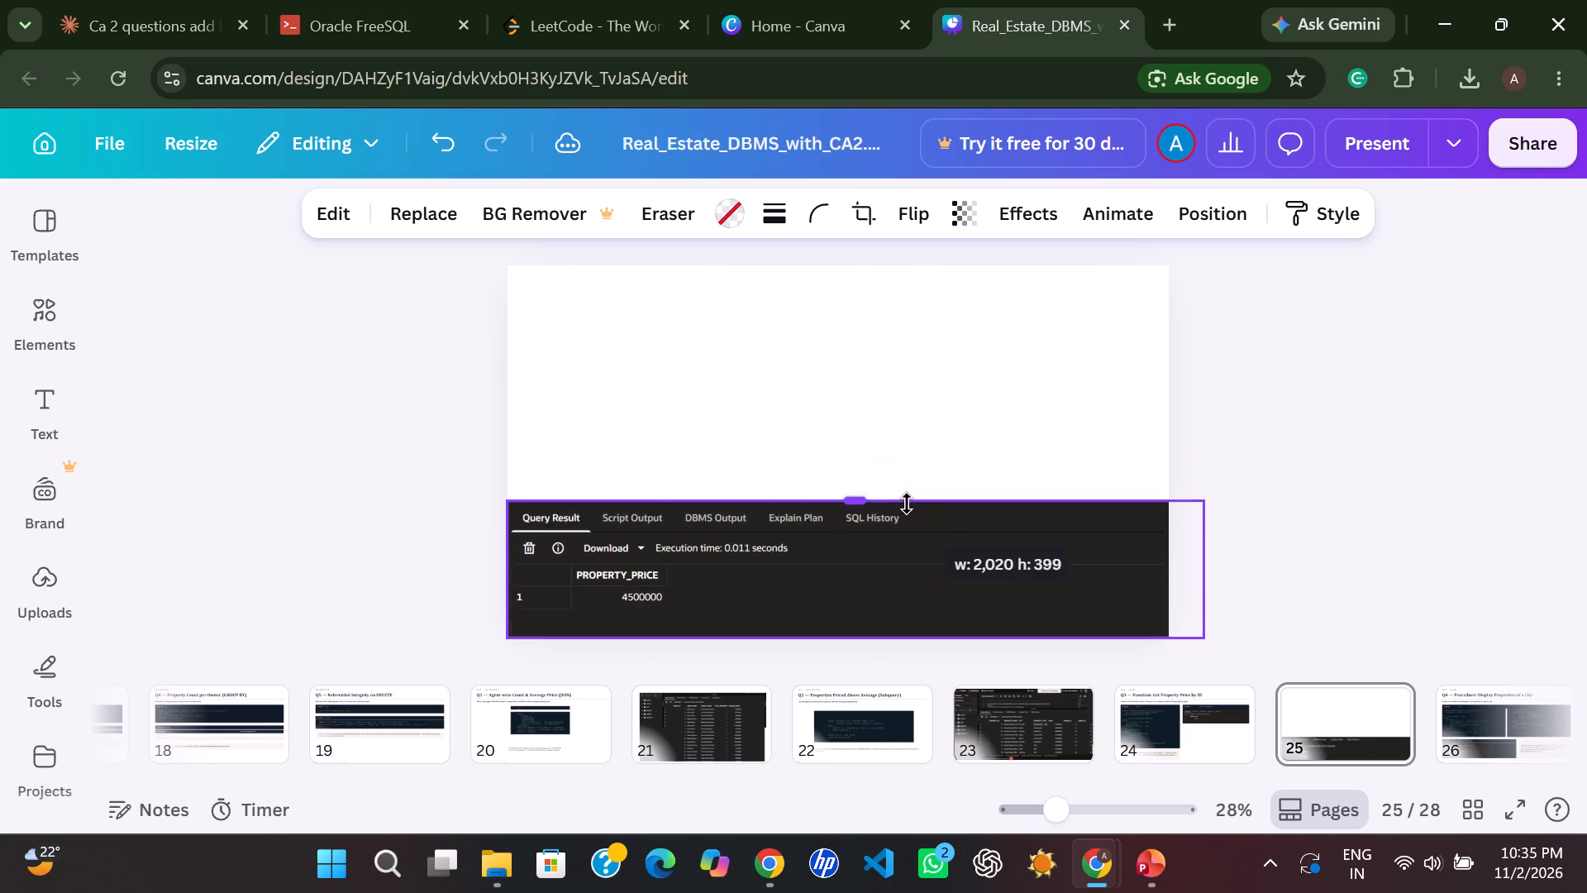
pyautogui.moveTo(907, 504); pyautogui.dragTo(940, 524)
# Move the query result image up to the middle of page 25 and shift it right, past the page's right edge.
pyautogui.moveTo(858, 583); pyautogui.dragTo(893, 523)
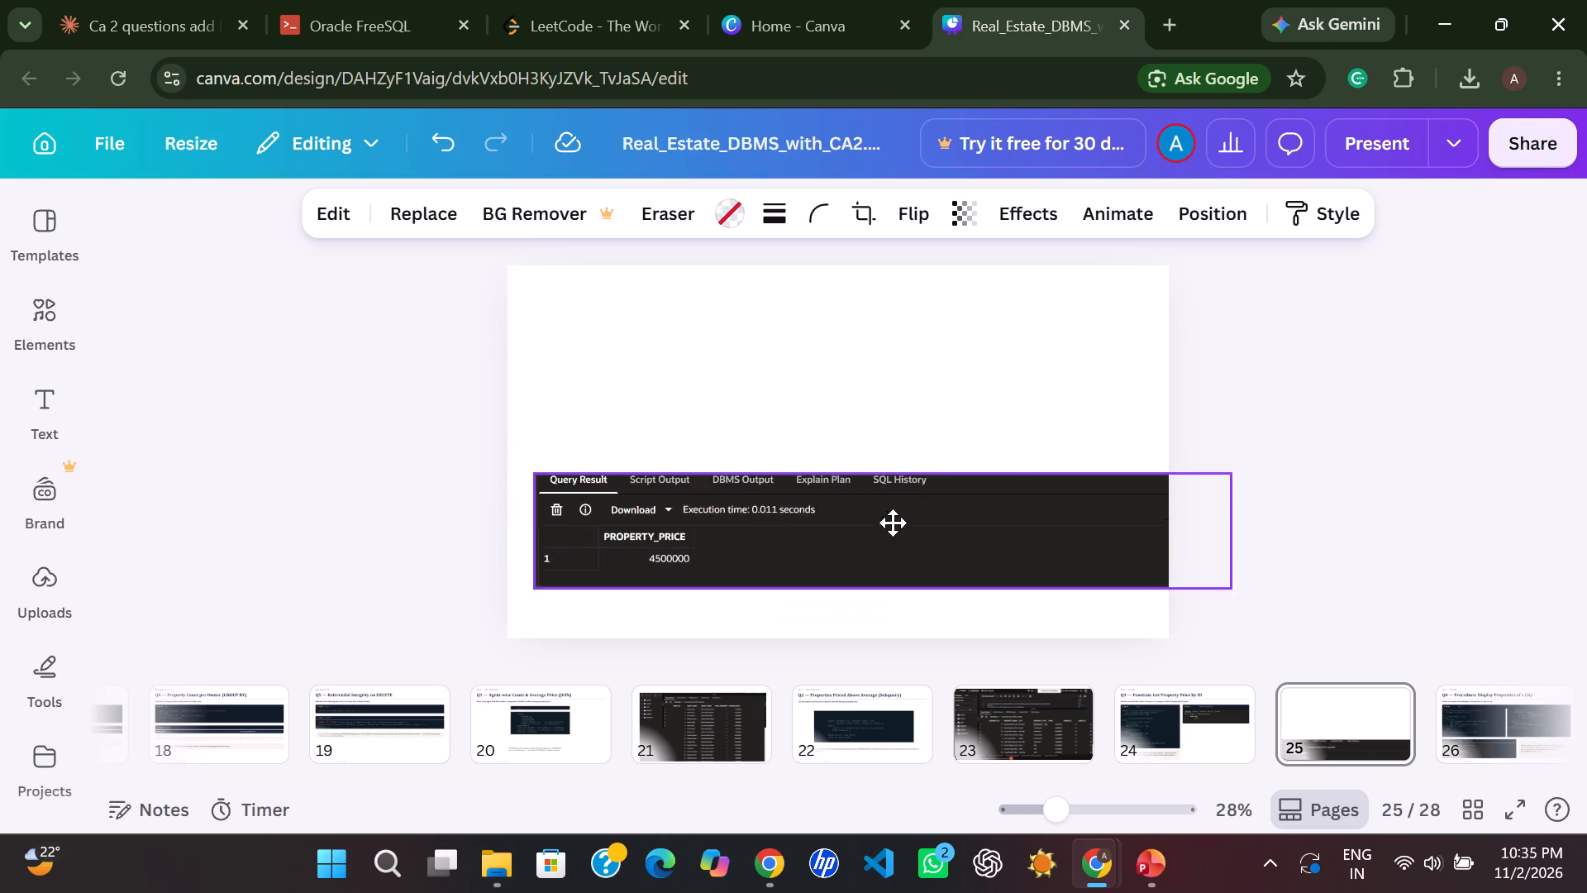
pyautogui.moveTo(893, 523); pyautogui.dragTo(868, 423)
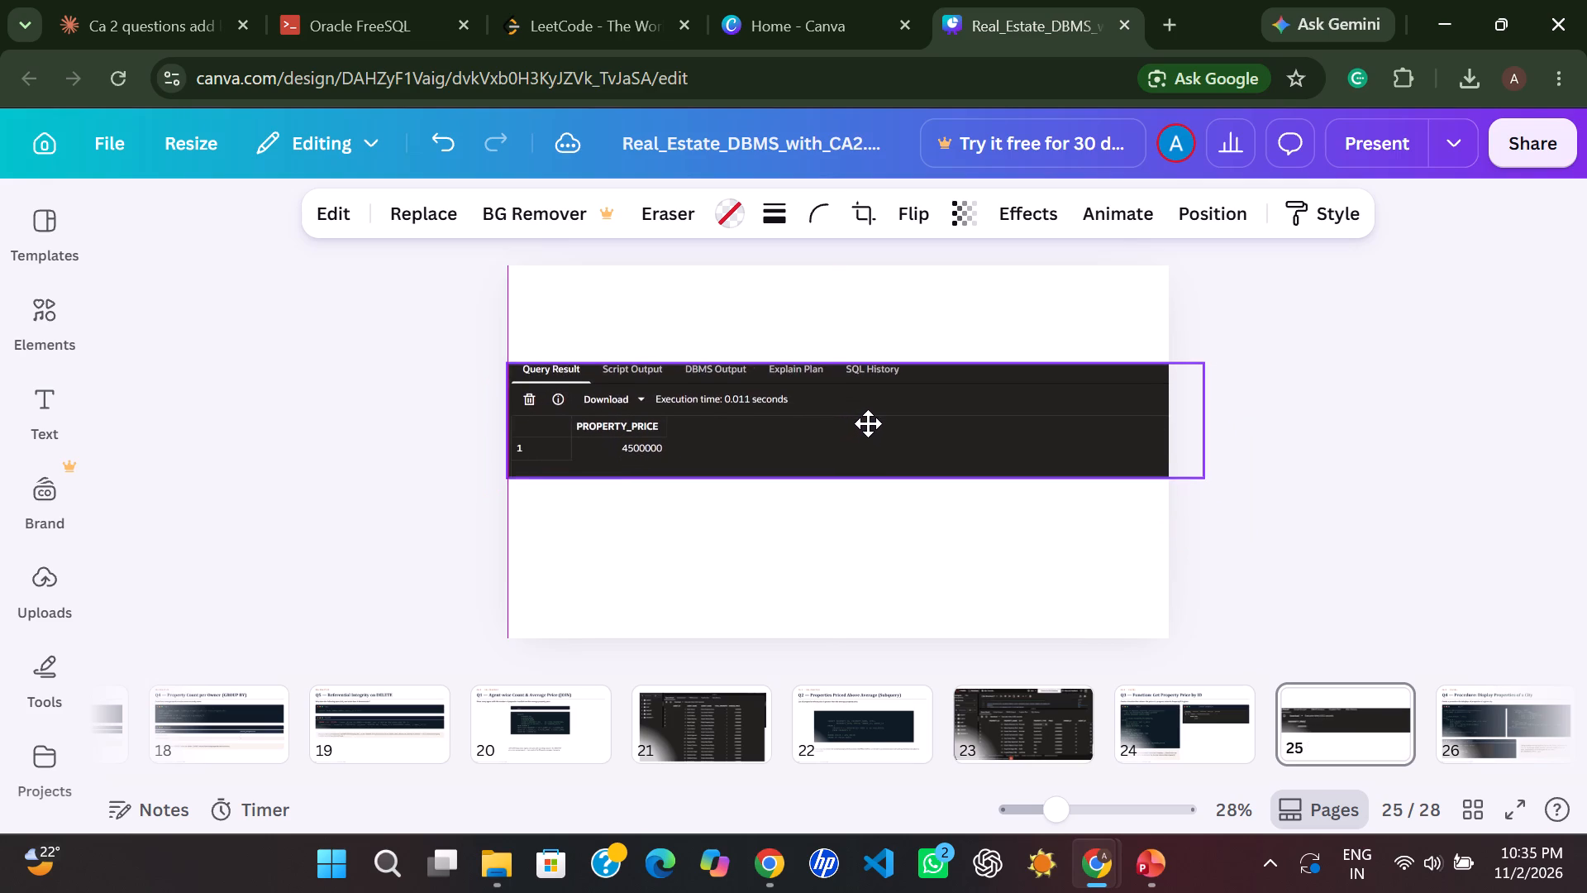
pyautogui.moveTo(868, 423); pyautogui.dragTo(893, 437)
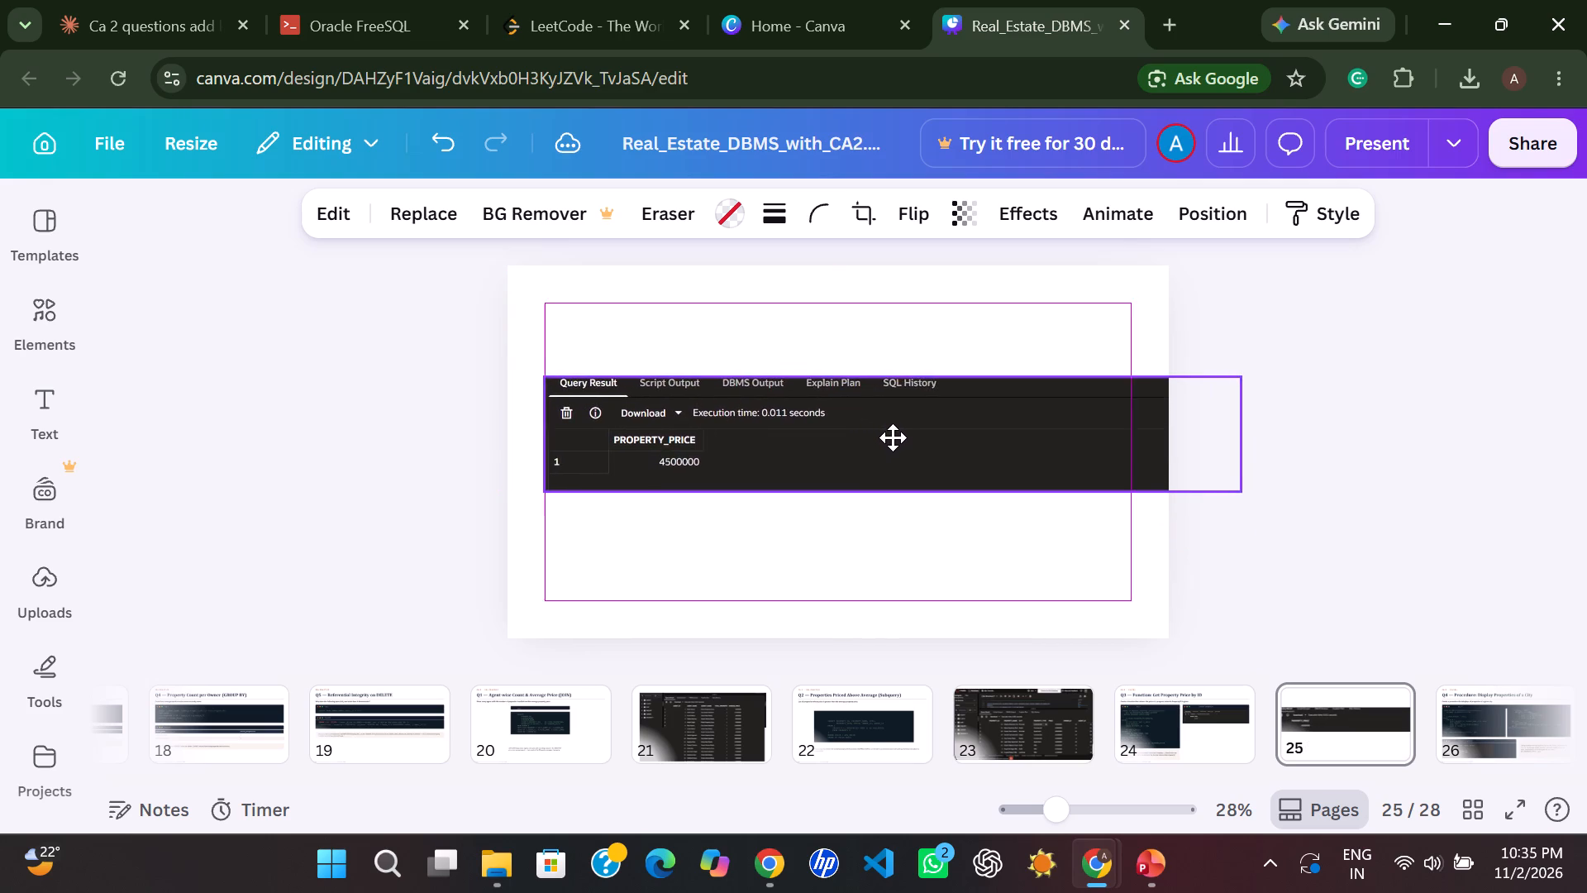
pyautogui.moveTo(893, 437); pyautogui.dragTo(1125, 439)
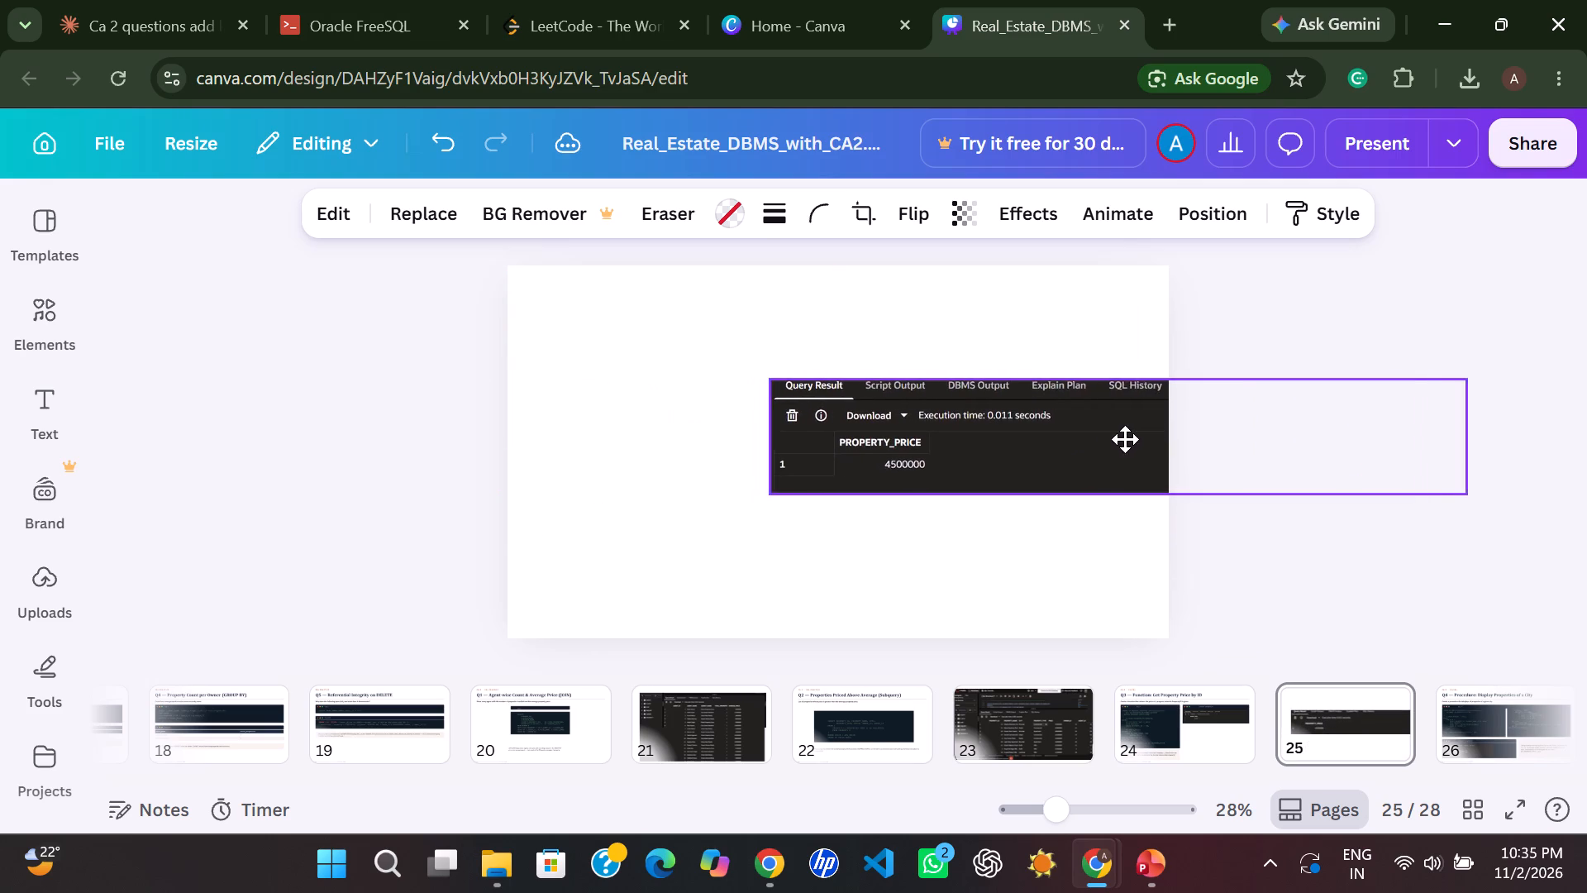
pyautogui.moveTo(1125, 439); pyautogui.dragTo(1153, 438)
pyautogui.moveTo(1103, 438); pyautogui.dragTo(1041, 441)
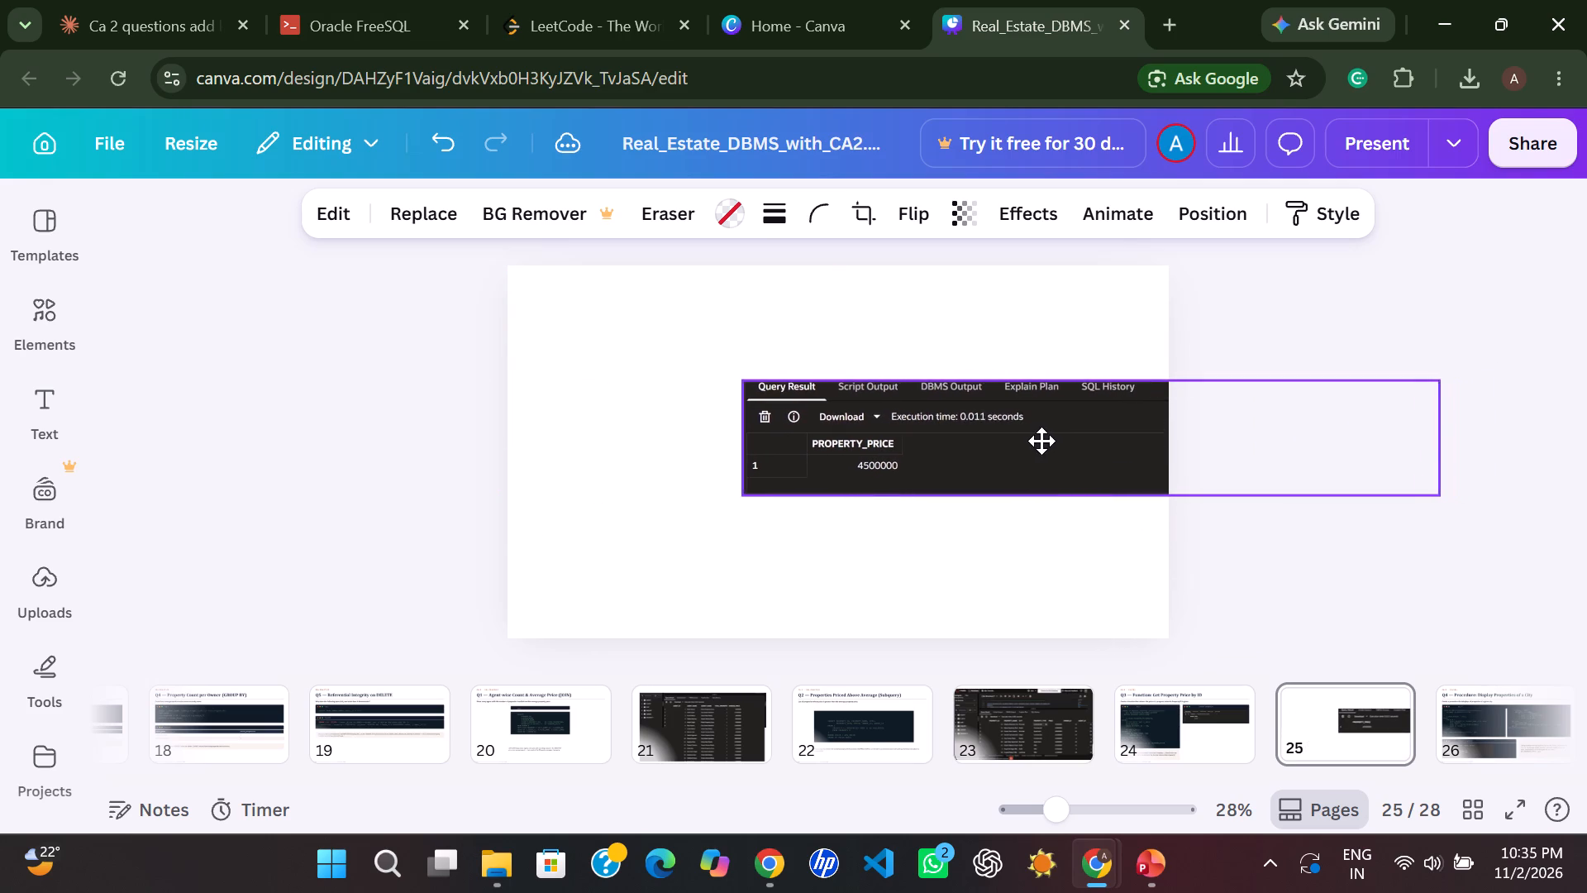
pyautogui.moveTo(1041, 441); pyautogui.dragTo(1038, 441)
# Enlarge the query result image proportionally from its upper left corner until it starts just inside the page's left margin.
pyautogui.moveTo(740, 378); pyautogui.dragTo(738, 378)
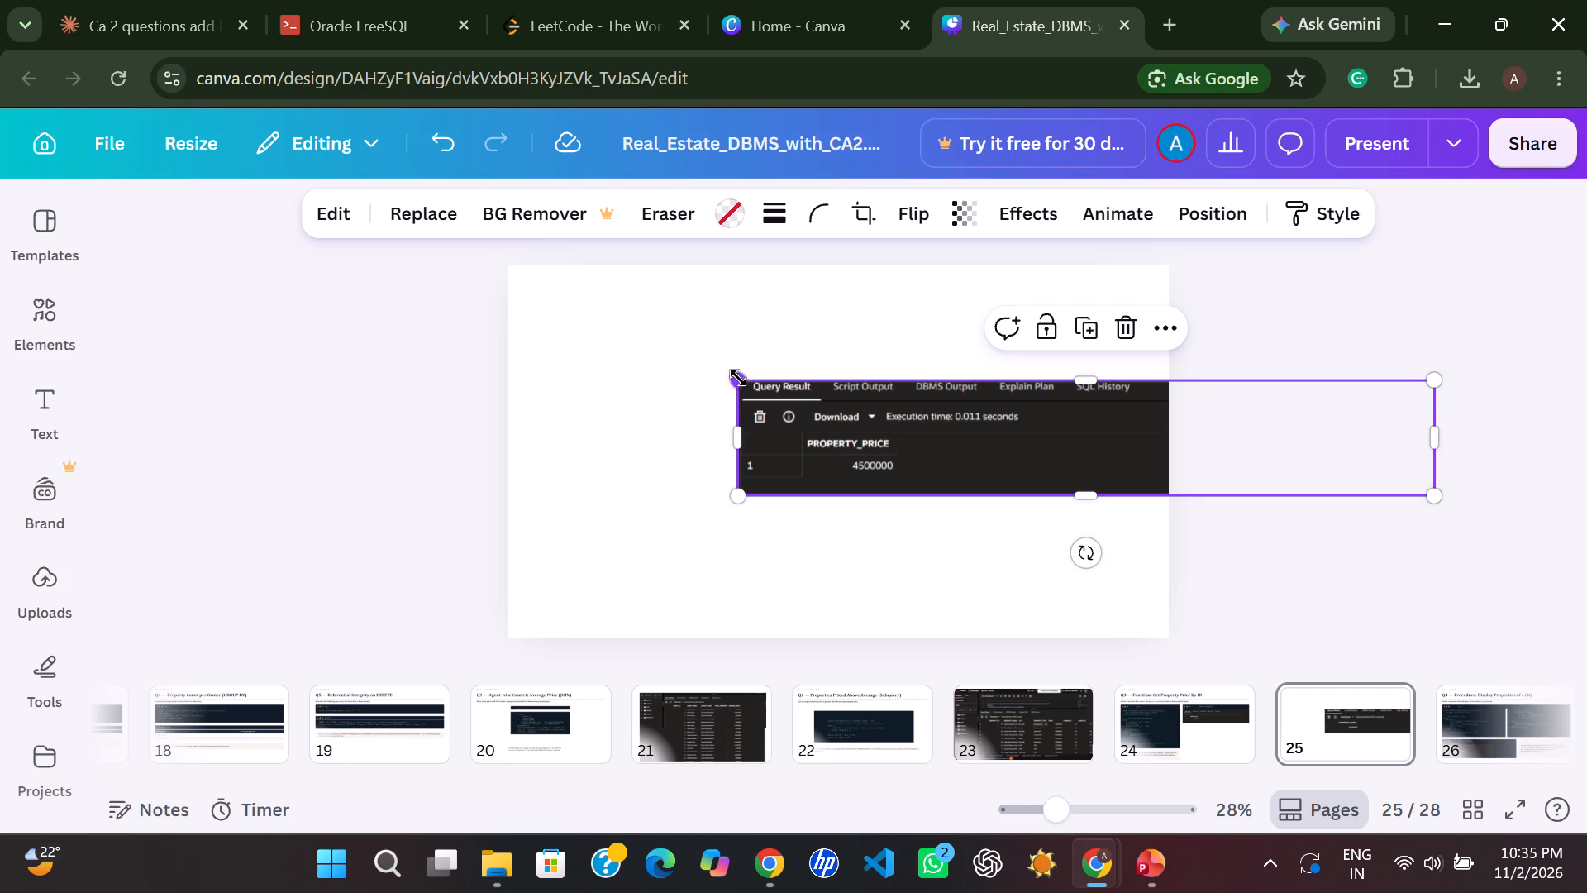
pyautogui.moveTo(738, 378); pyautogui.dragTo(513, 338)
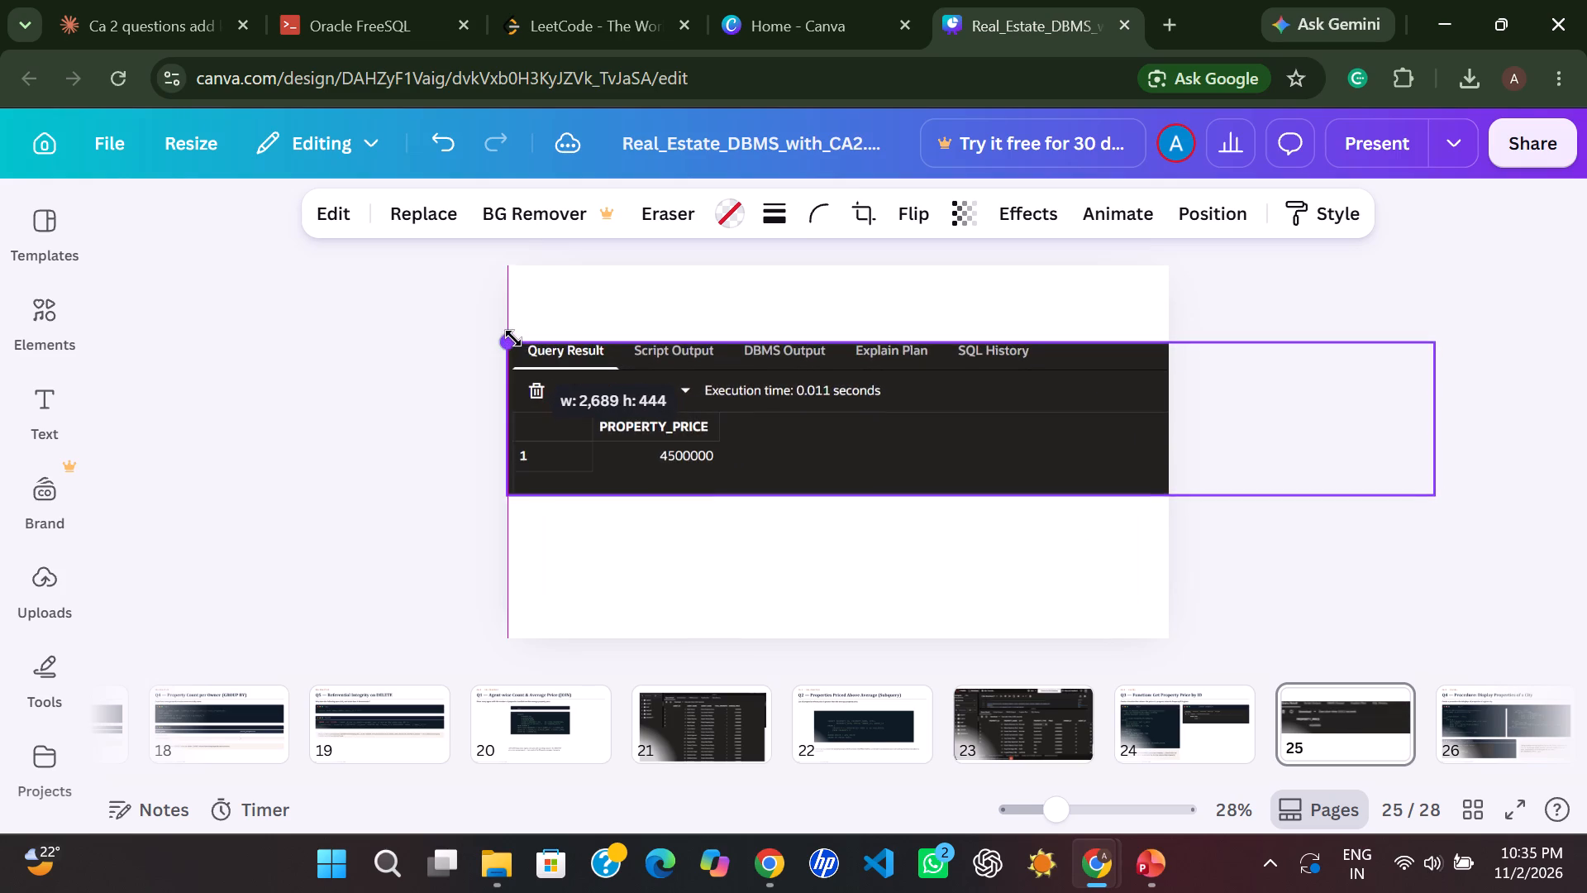
pyautogui.moveTo(513, 338); pyautogui.dragTo(565, 338)
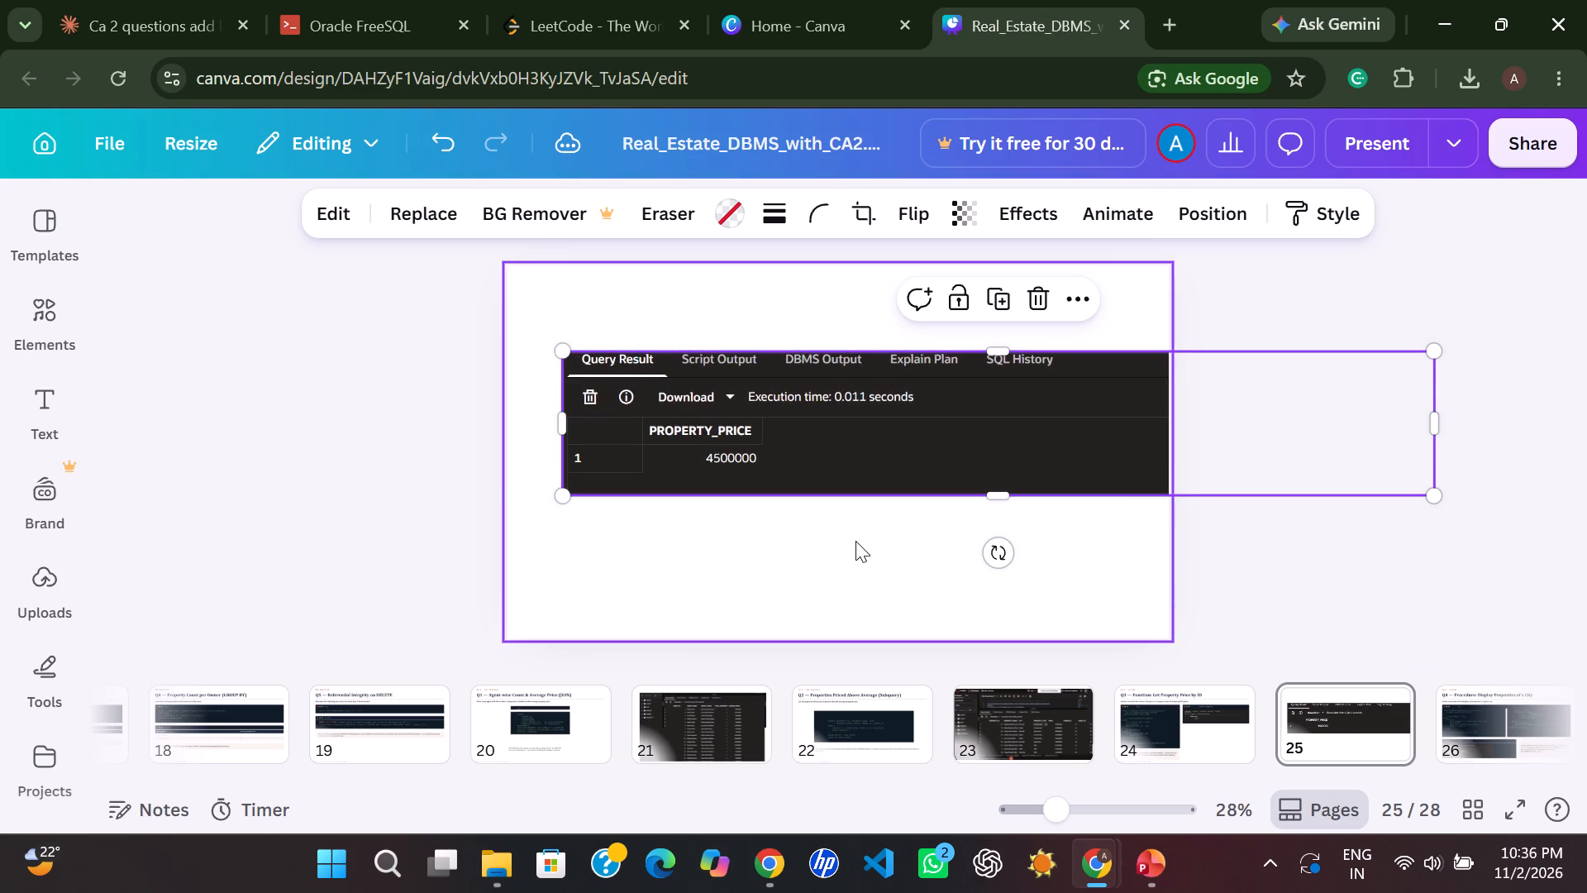
pyautogui.click(994, 564)
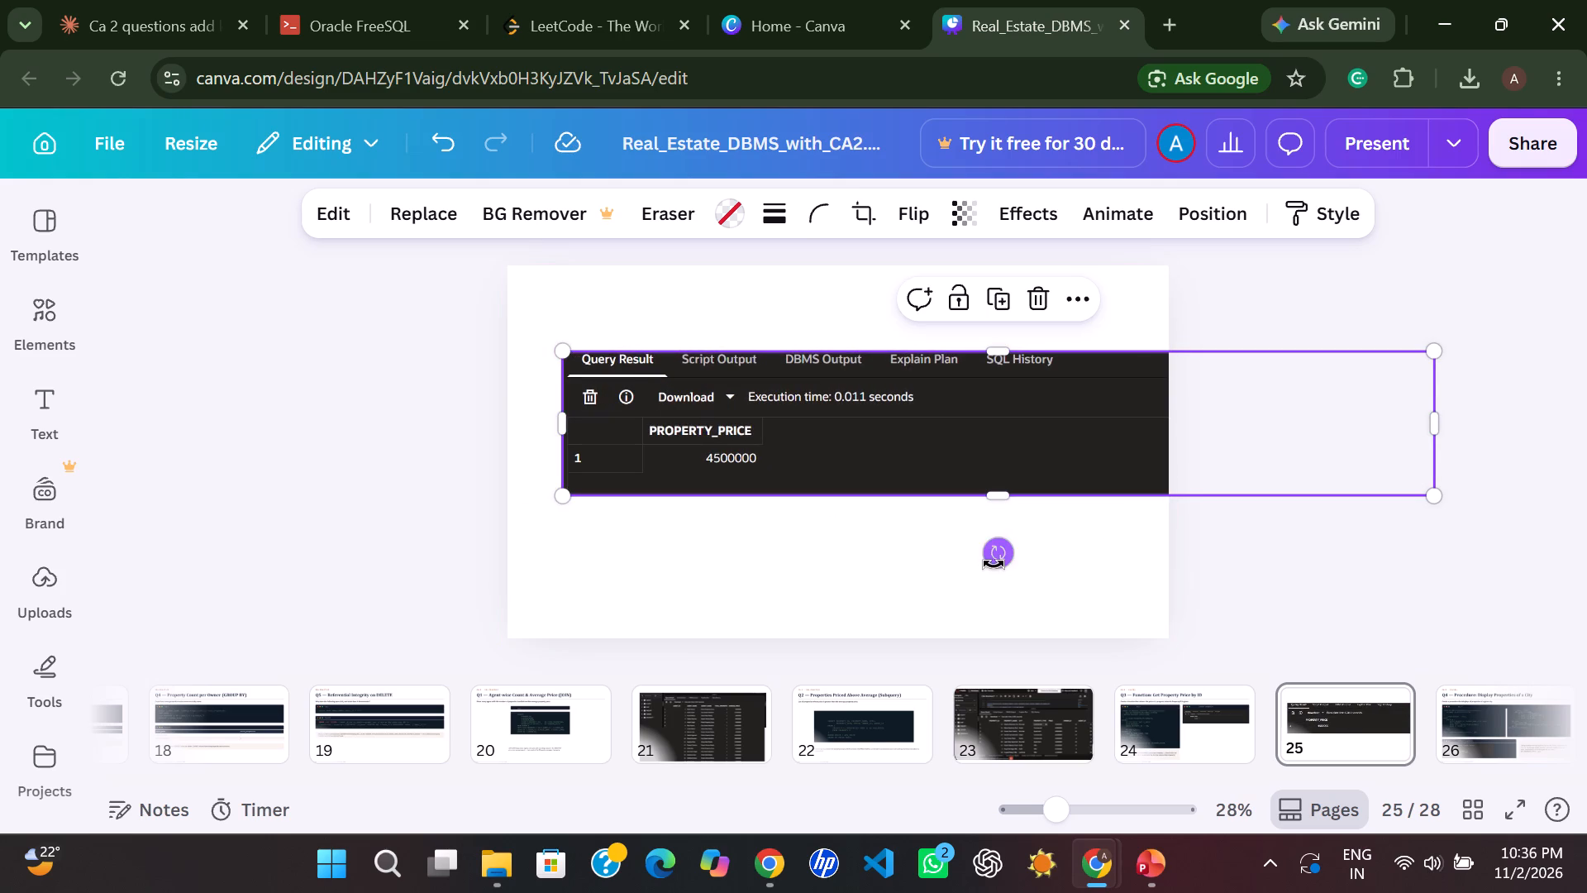
pyautogui.click(1317, 609)
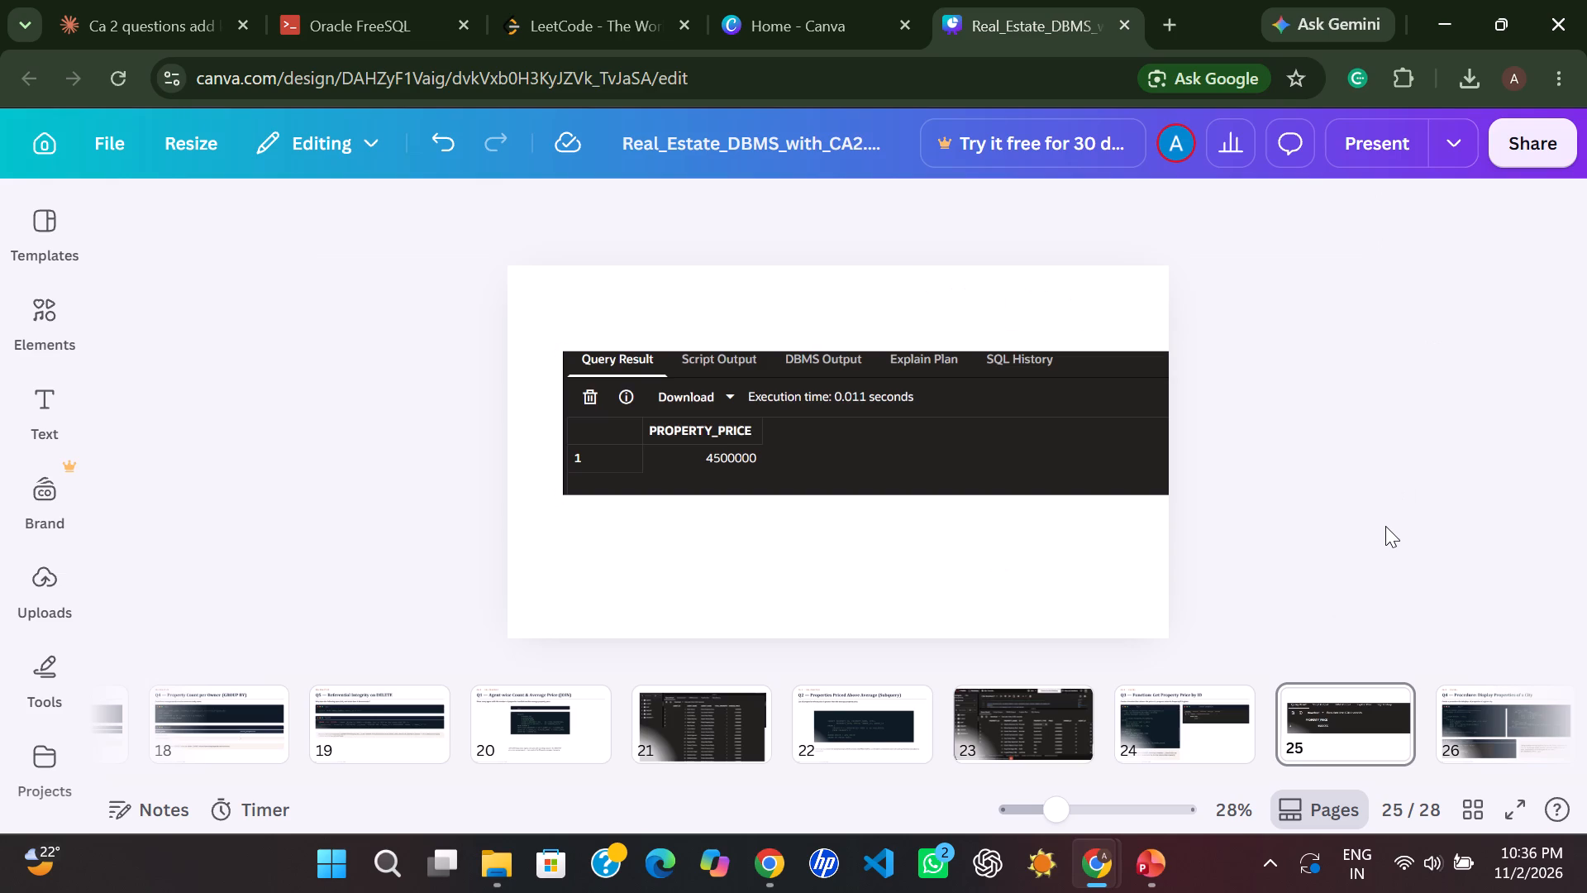
# On page 24, delete the Output snapshot block: the result image, dark panel, label text and title bar.
pyautogui.click(1210, 728)
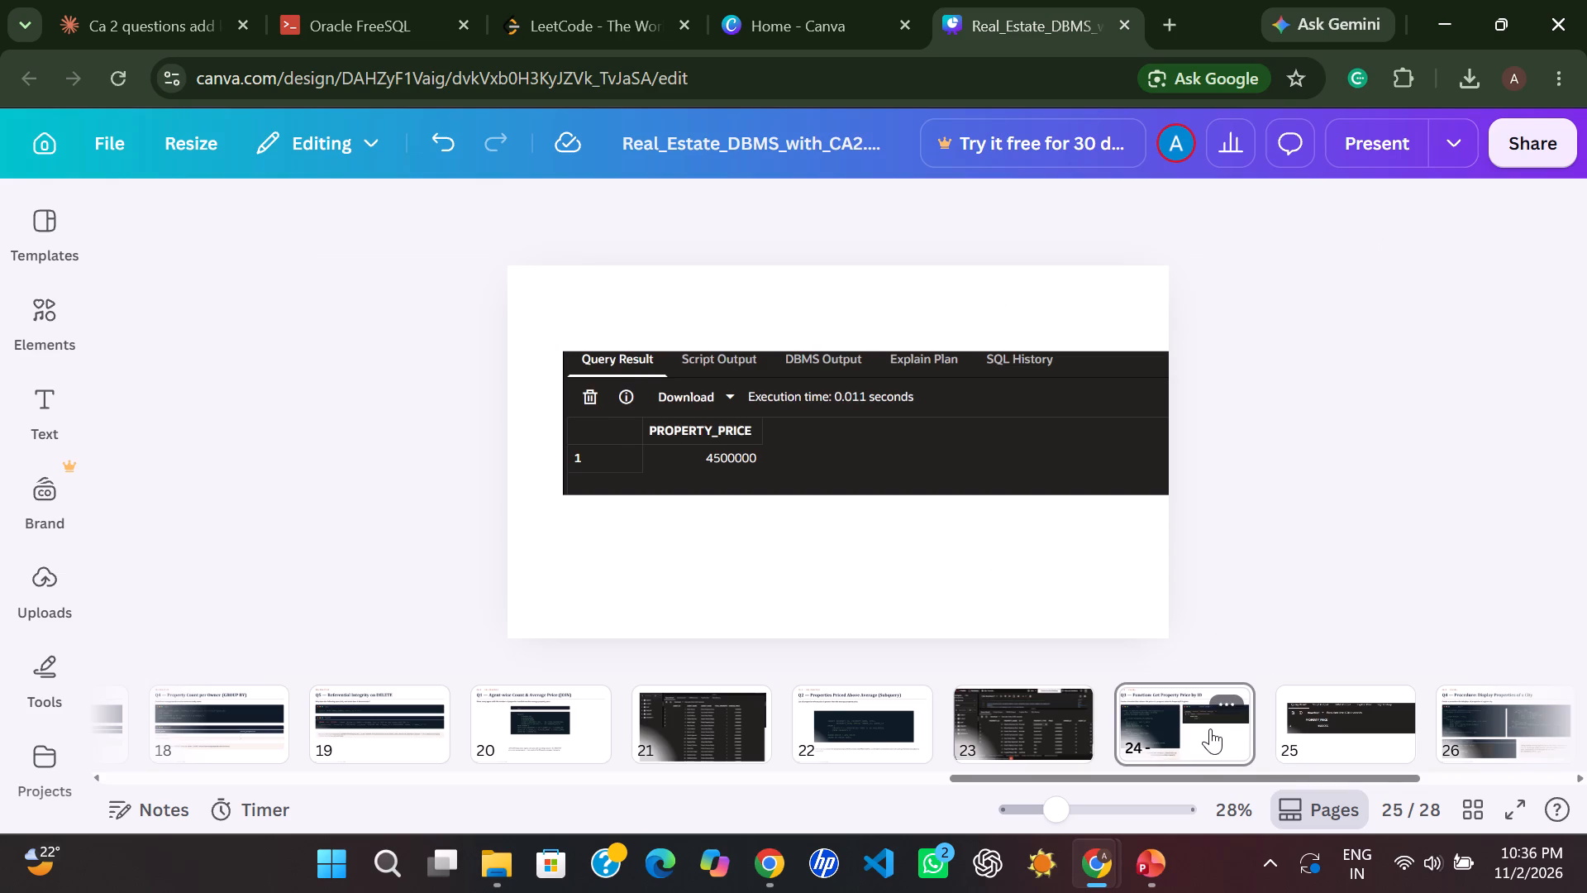
pyautogui.click(1020, 422)
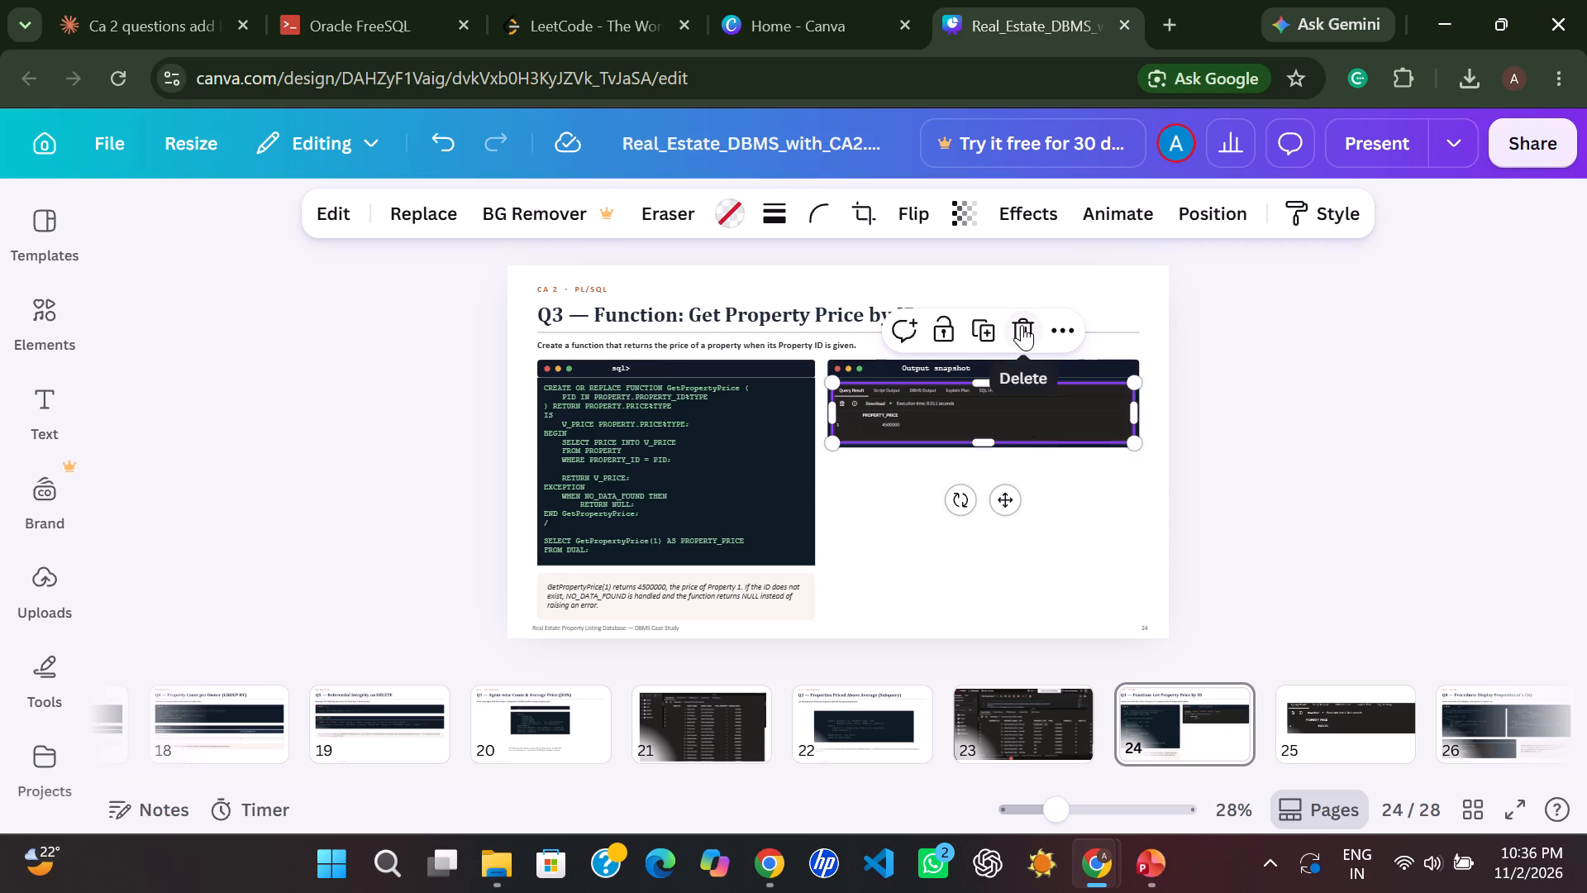
pyautogui.click(1022, 325)
pyautogui.click(1041, 441)
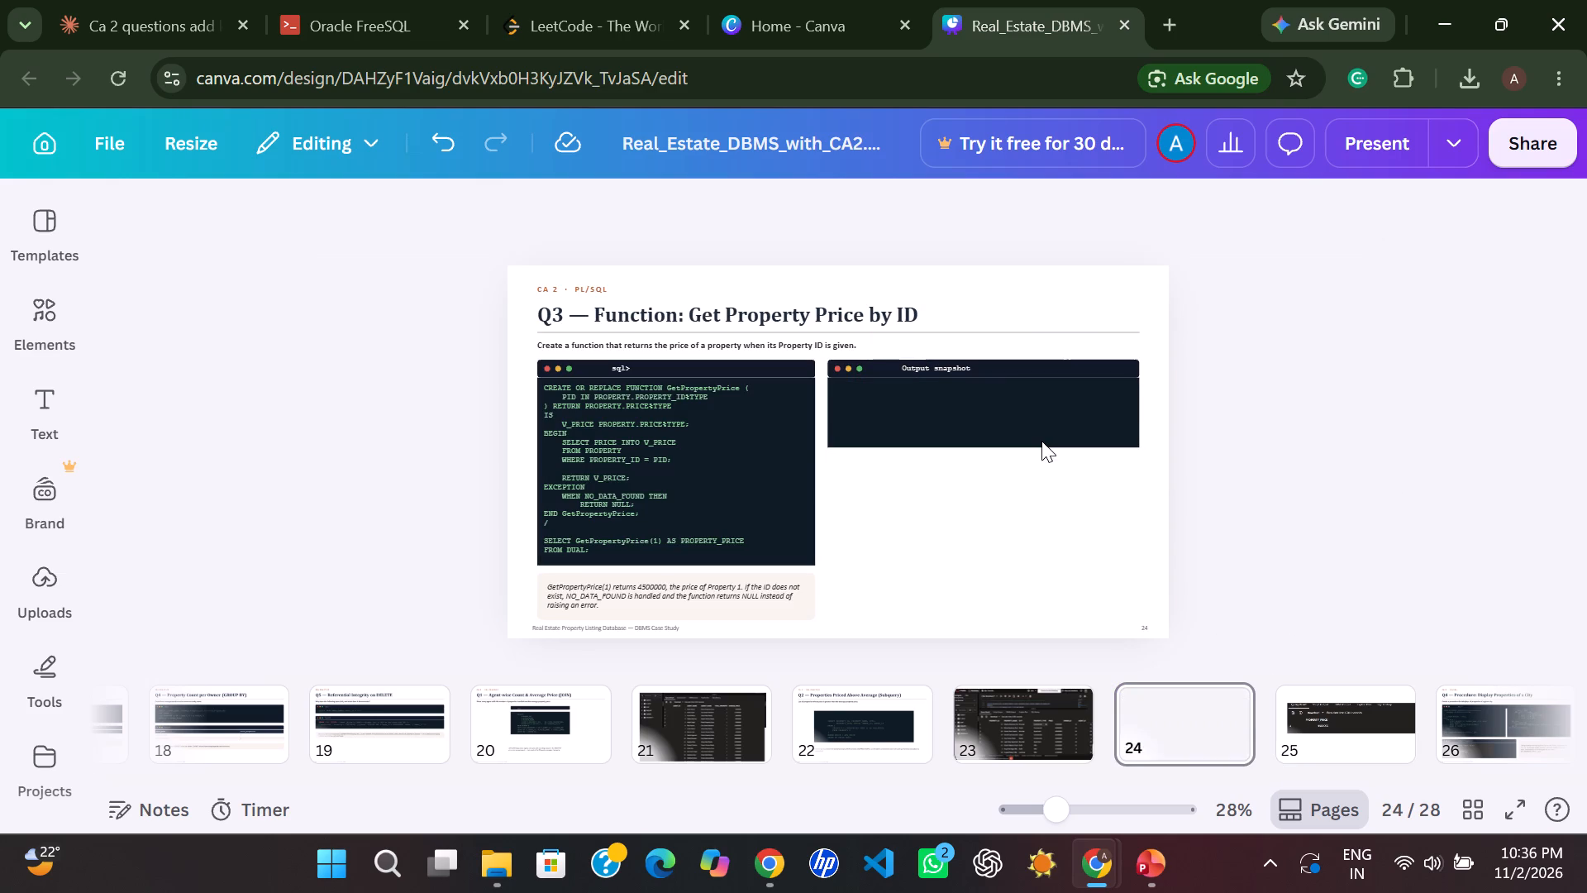
pyautogui.click(1048, 425)
pyautogui.click(1028, 334)
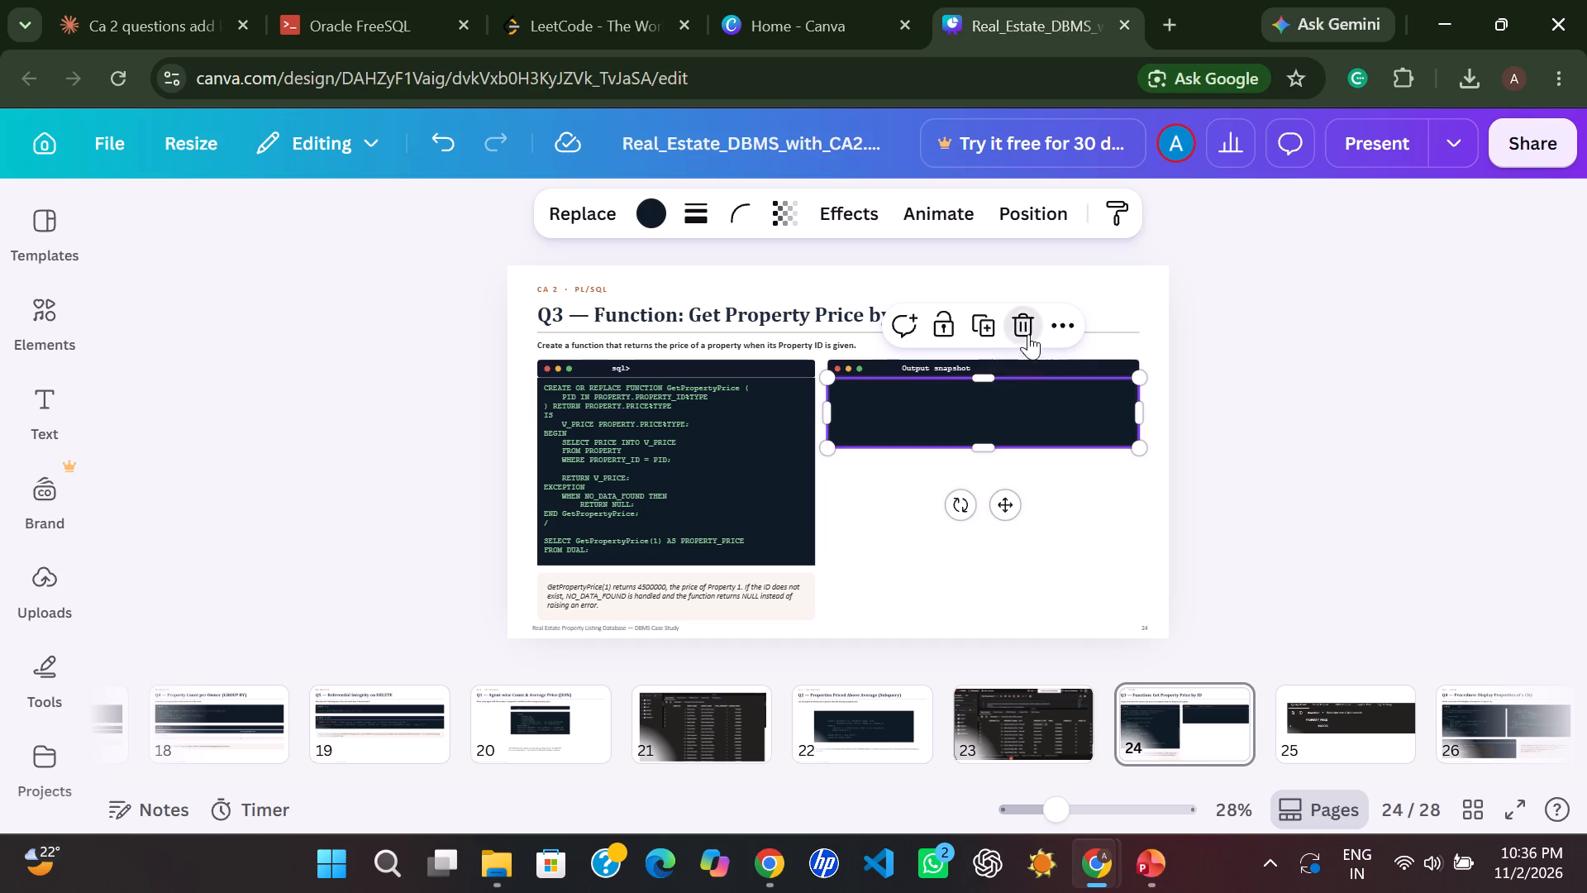
pyautogui.click(1006, 362)
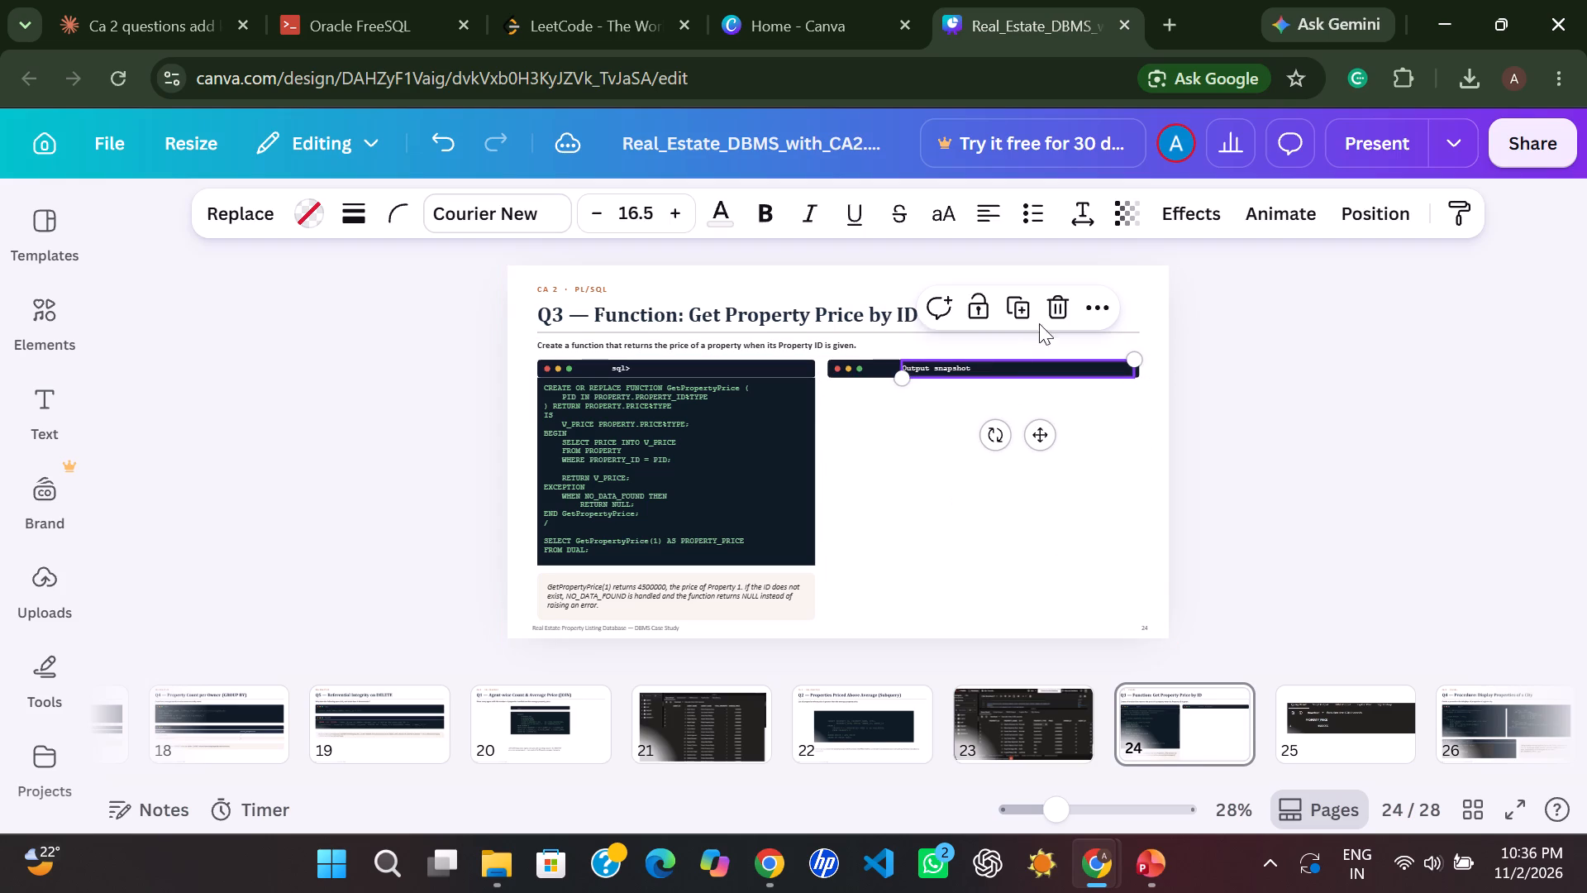
pyautogui.click(1061, 310)
pyautogui.click(957, 372)
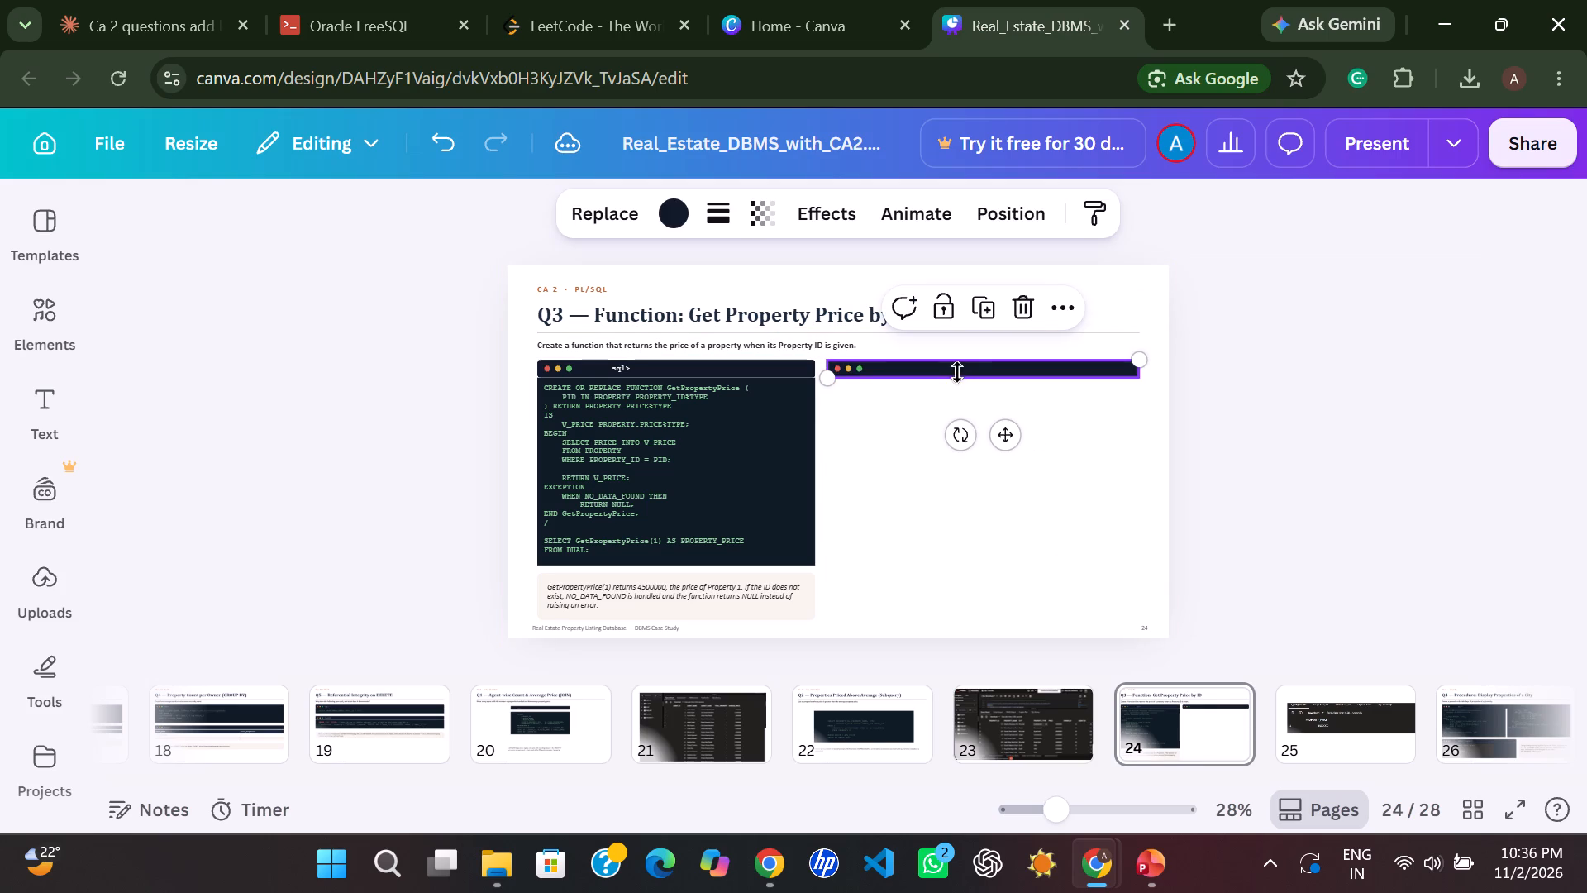
pyautogui.click(1032, 308)
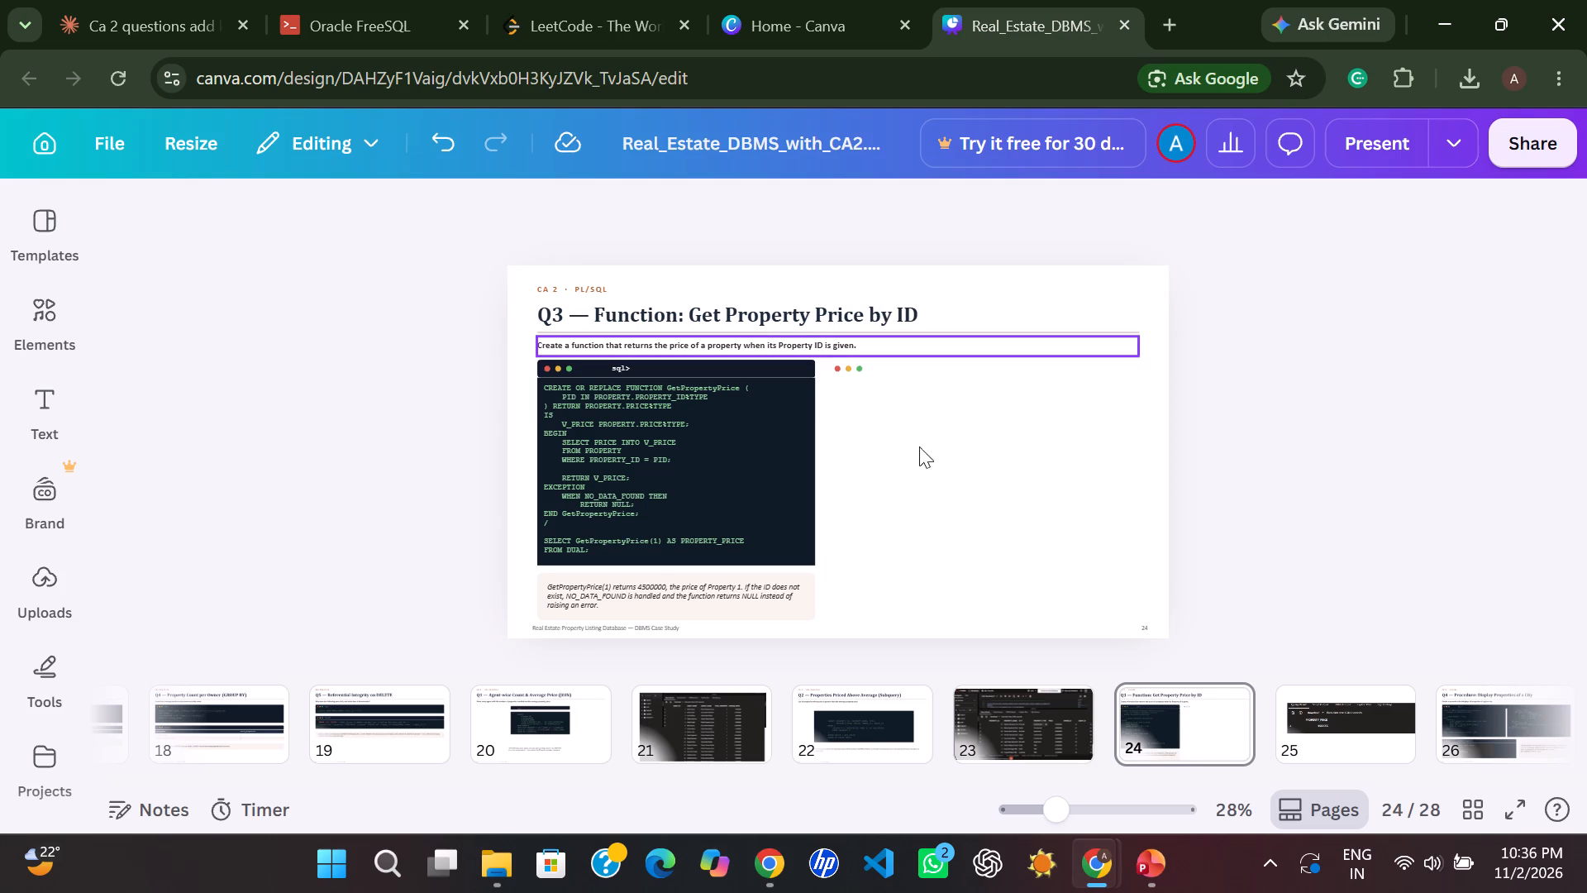
# Move the Q3 function code text and its dark background panel toward the centre of page 24.
pyautogui.click(755, 599)
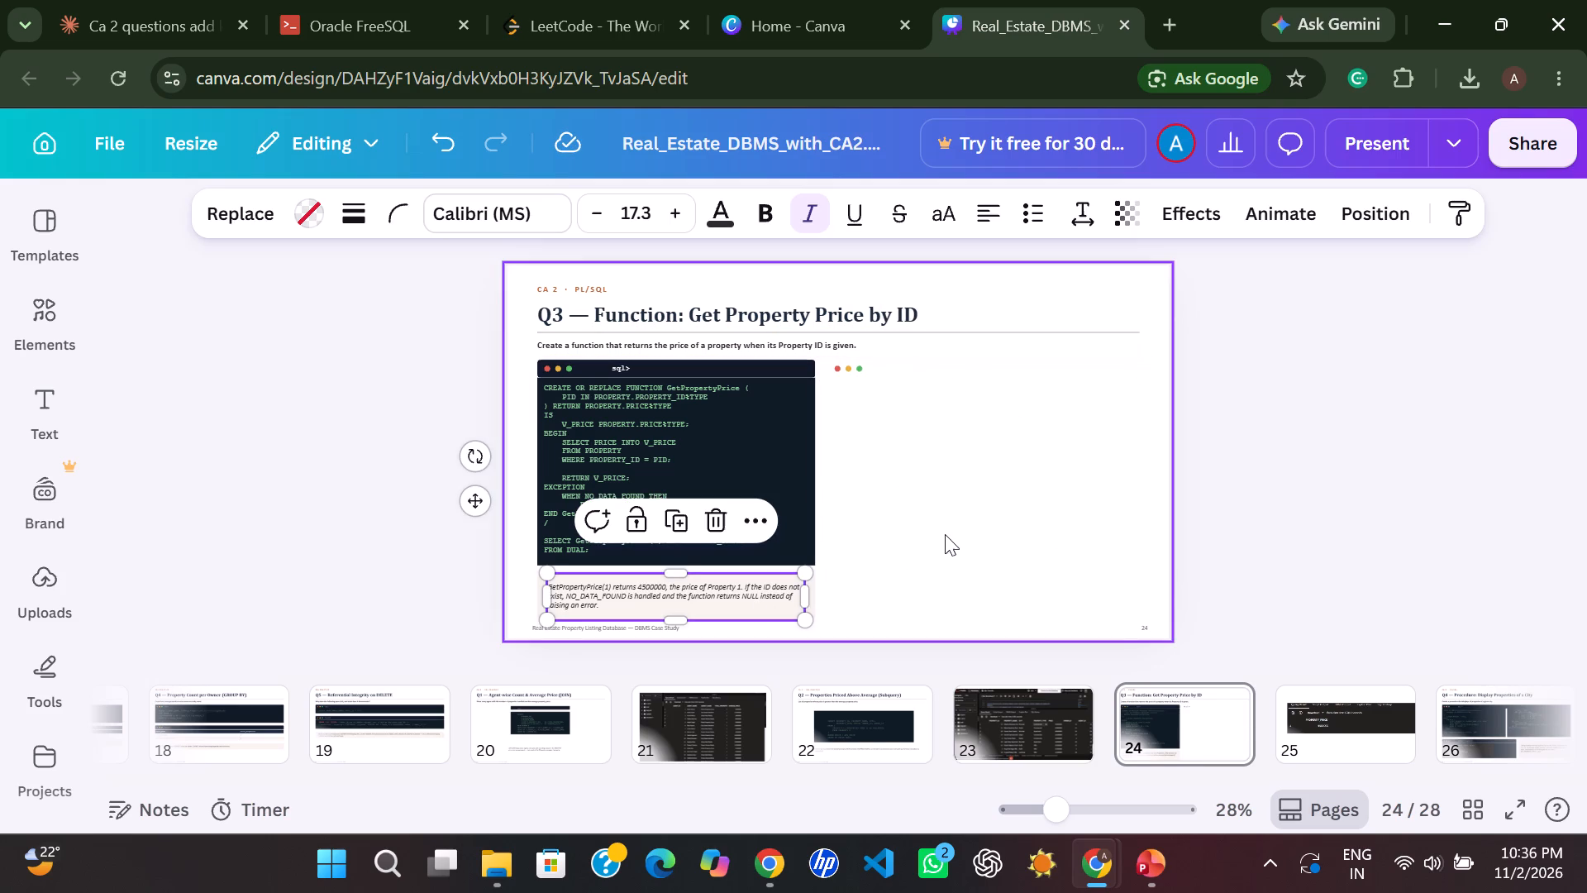
pyautogui.click(956, 532)
pyautogui.moveTo(732, 475); pyautogui.dragTo(903, 472)
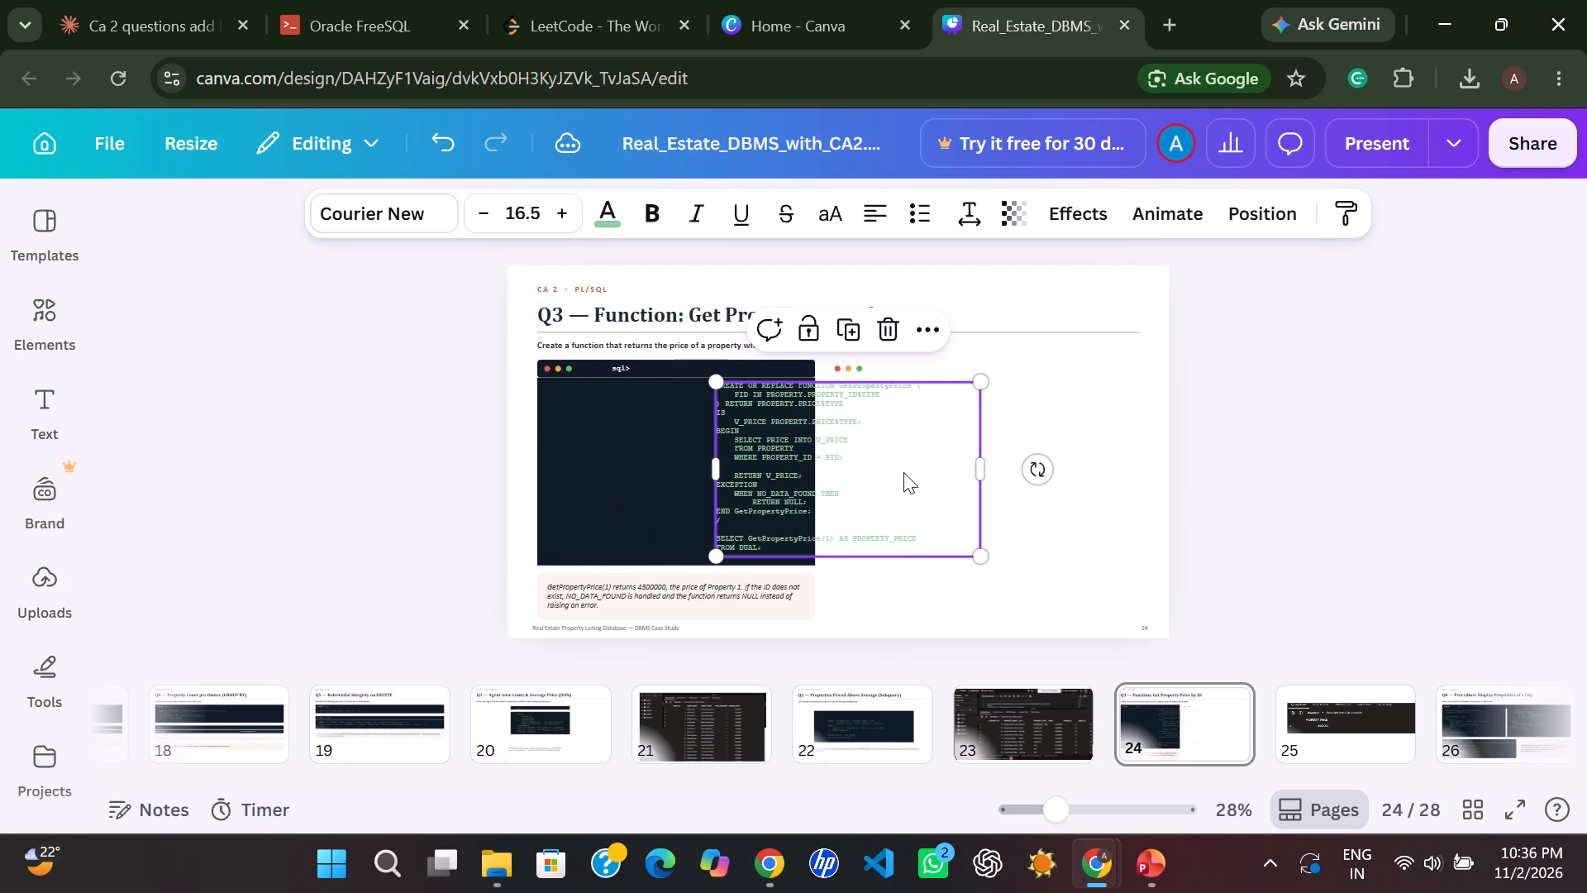
pyautogui.moveTo(666, 485); pyautogui.dragTo(779, 482)
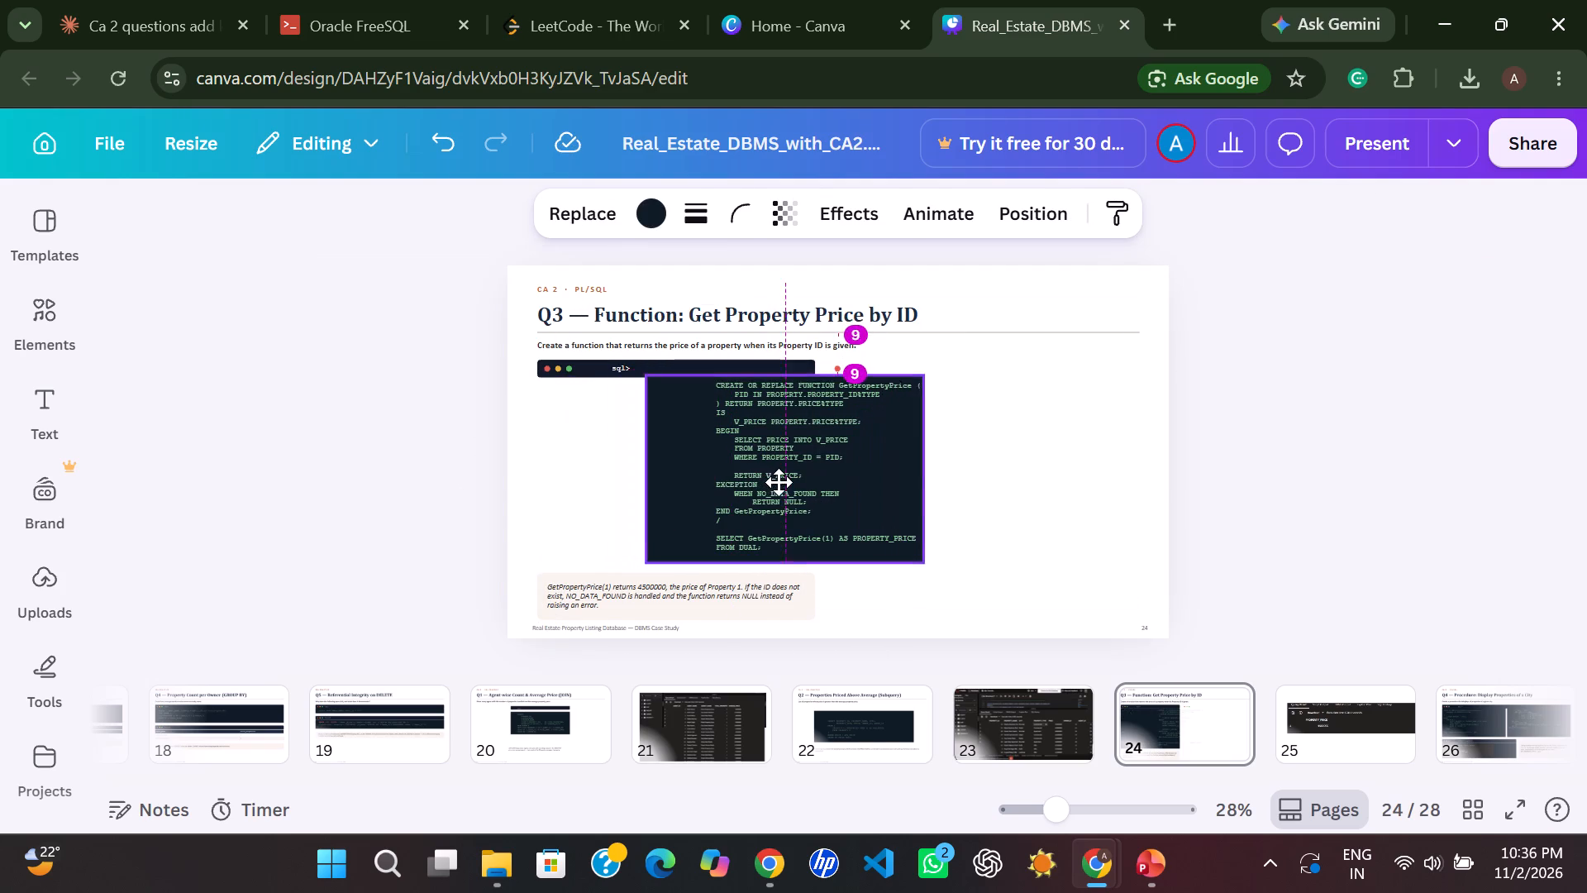
pyautogui.moveTo(779, 482); pyautogui.dragTo(809, 484)
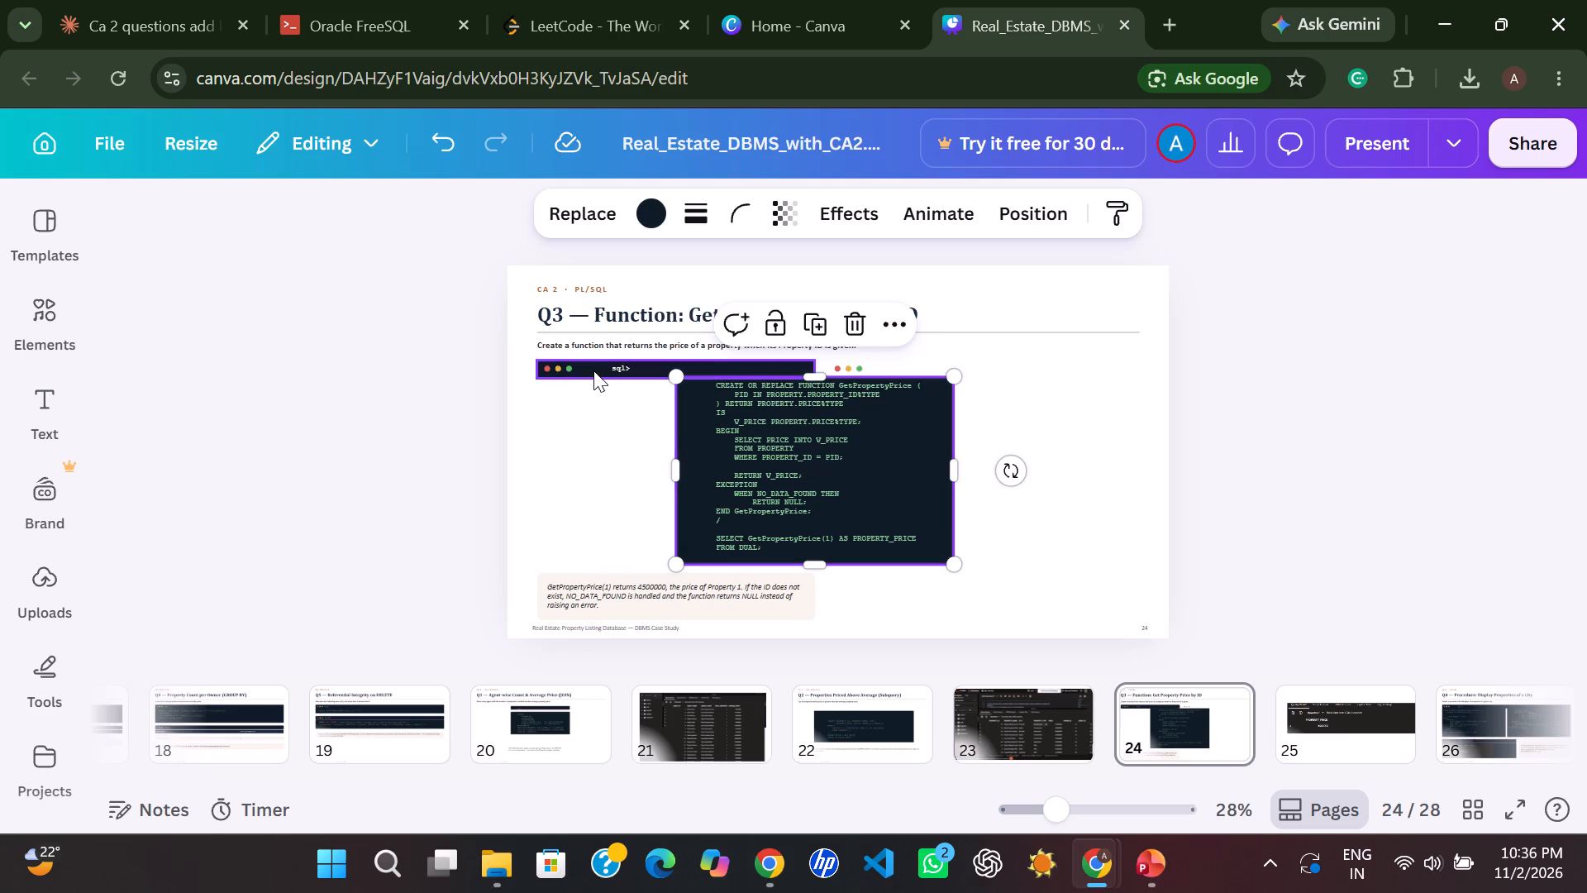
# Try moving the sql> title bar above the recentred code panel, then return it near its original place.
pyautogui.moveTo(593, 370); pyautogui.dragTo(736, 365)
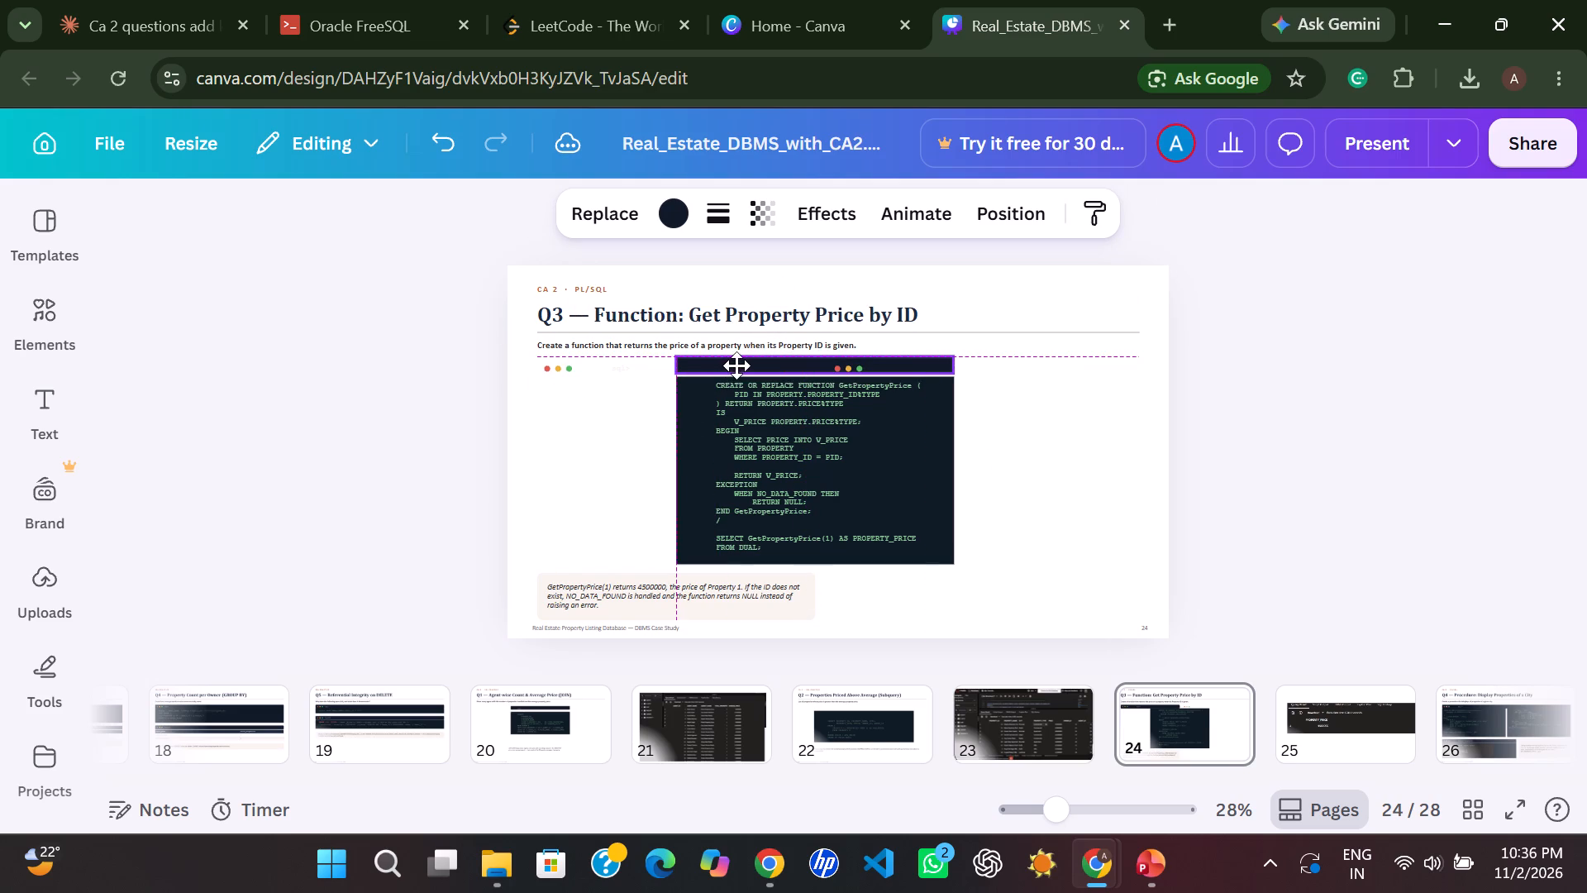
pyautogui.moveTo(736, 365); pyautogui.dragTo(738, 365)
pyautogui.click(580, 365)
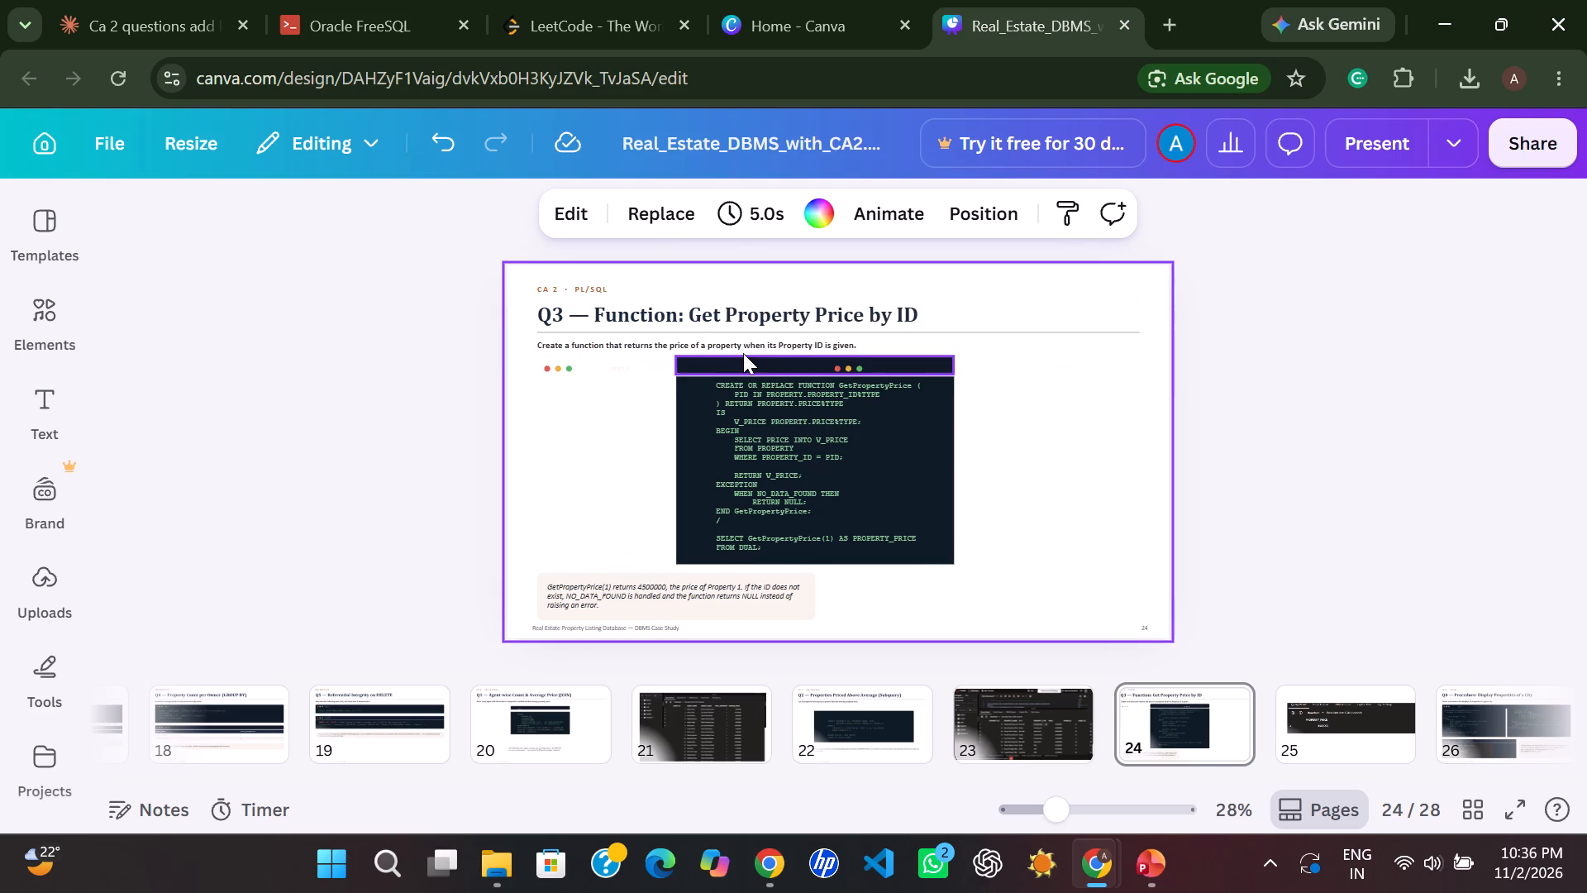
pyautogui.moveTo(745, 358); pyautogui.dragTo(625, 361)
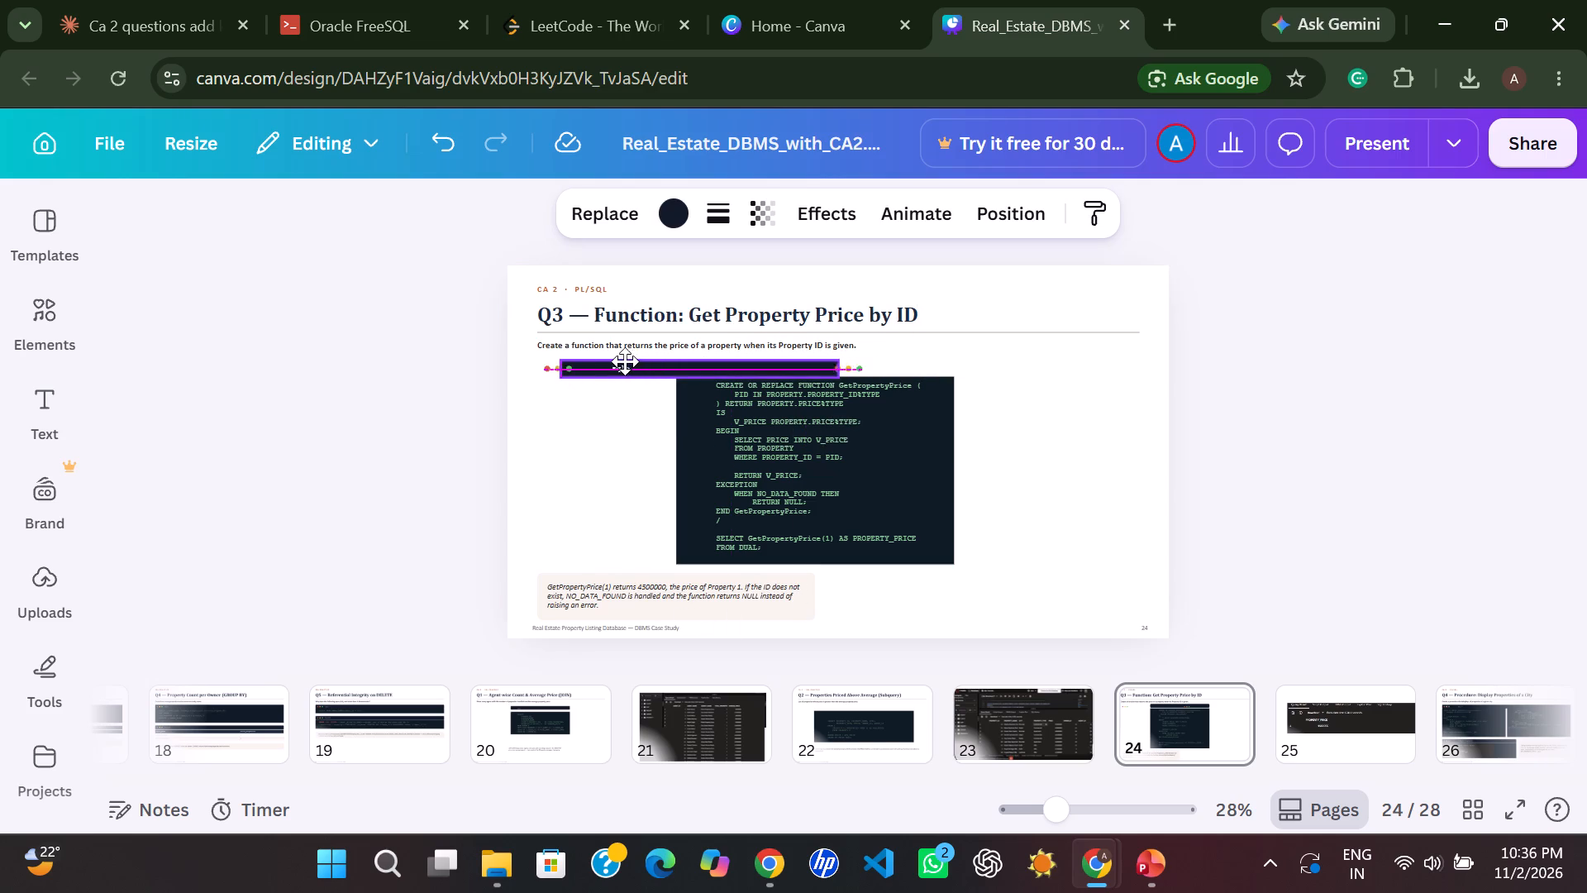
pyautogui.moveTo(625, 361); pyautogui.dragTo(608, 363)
# Delete the dark title bar behind the sql> label on page 24.
pyautogui.click(627, 370)
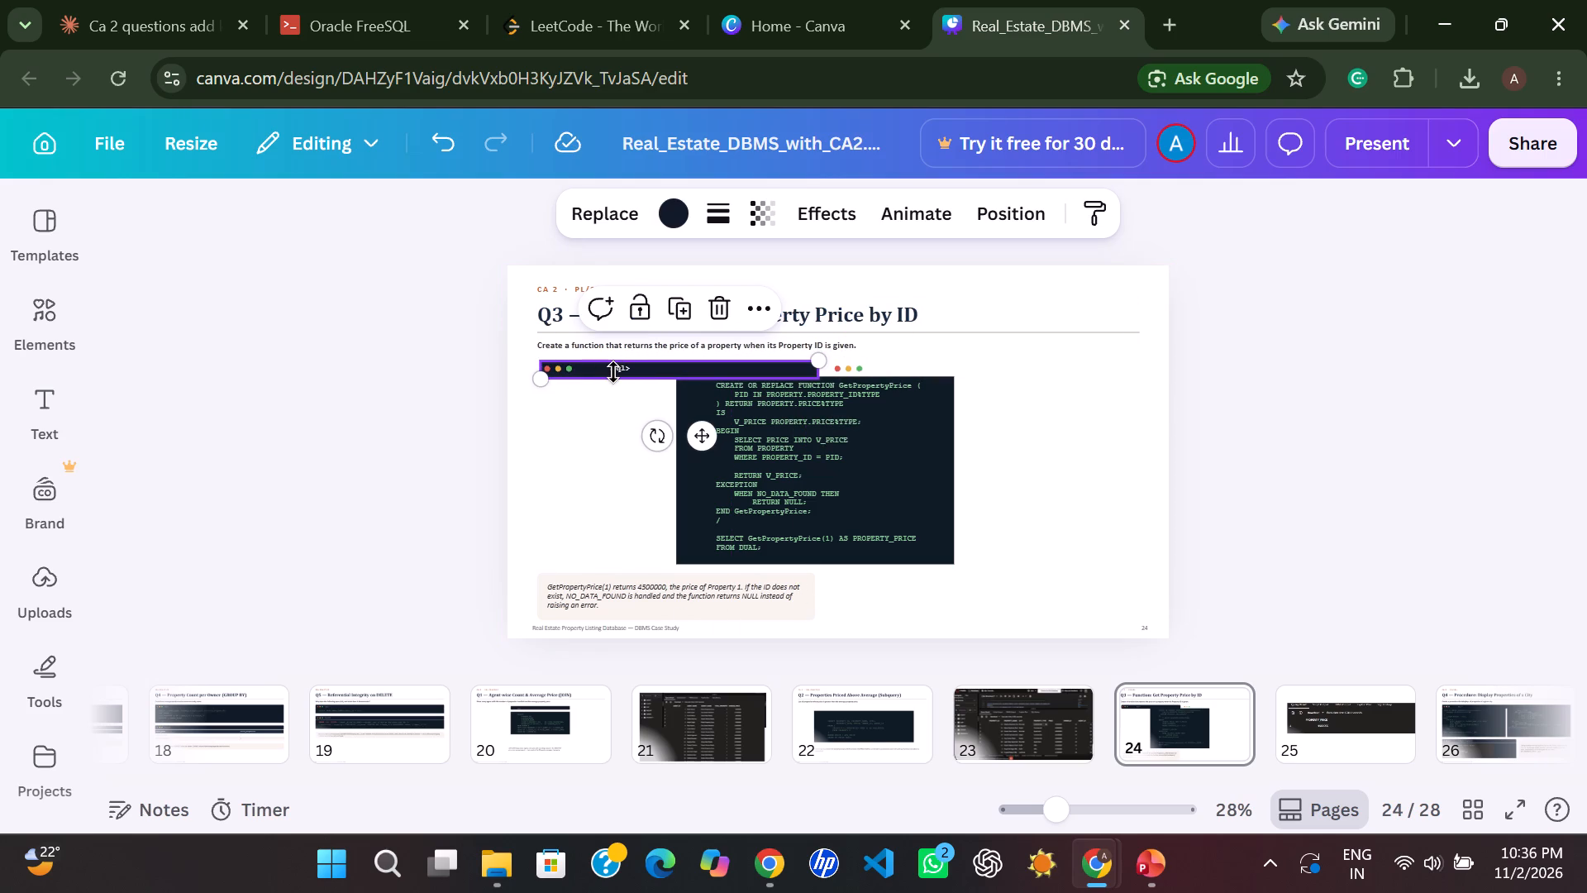
pyautogui.click(613, 372)
pyautogui.press('Delete')
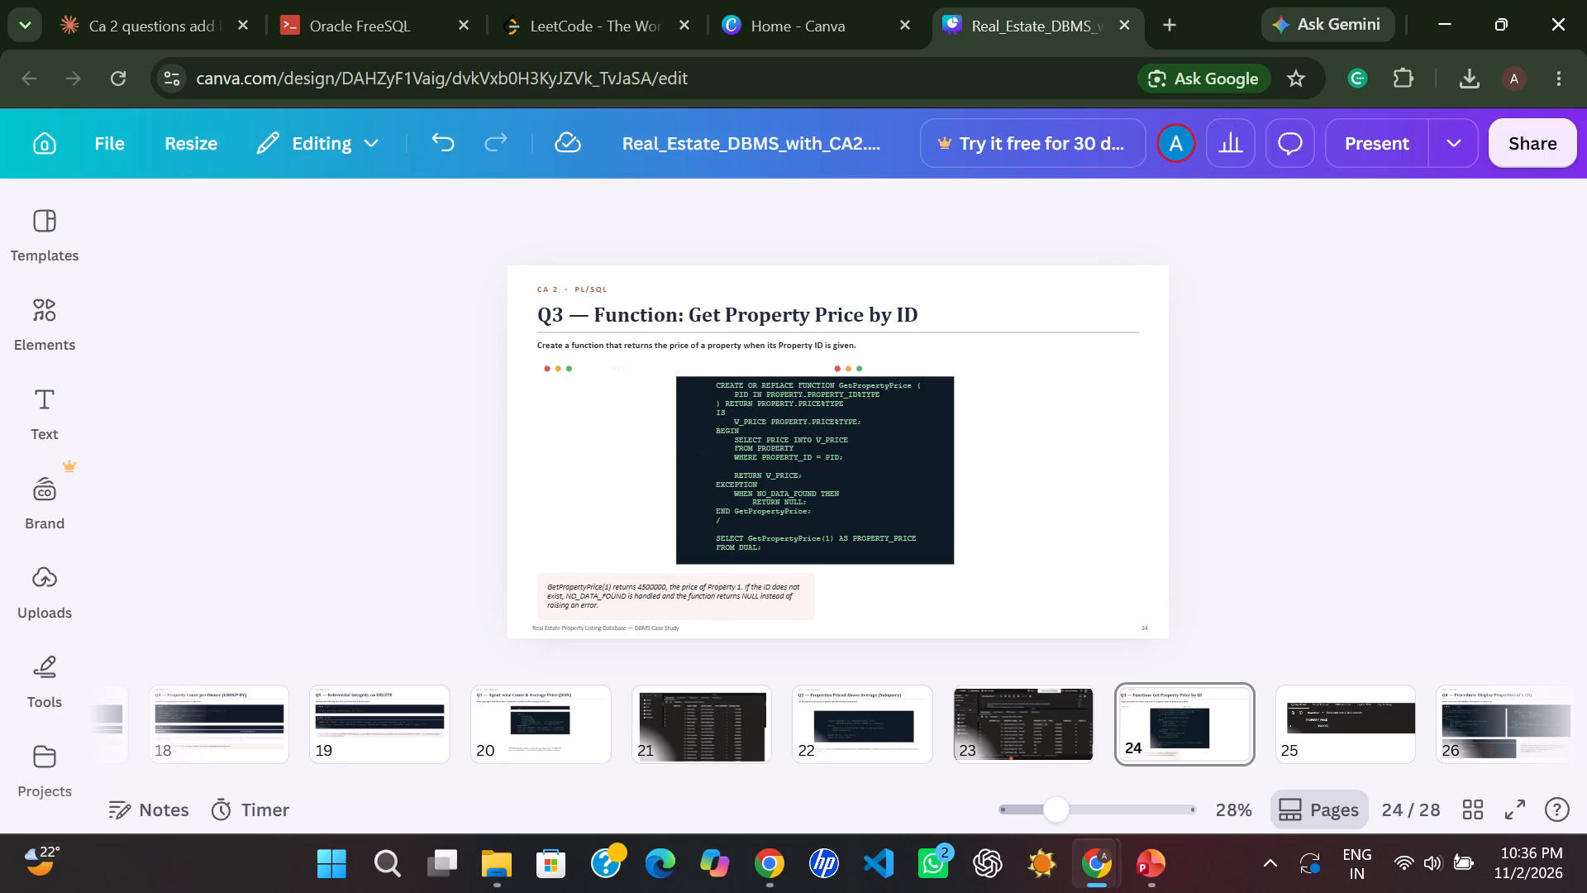
pyautogui.press('Delete')
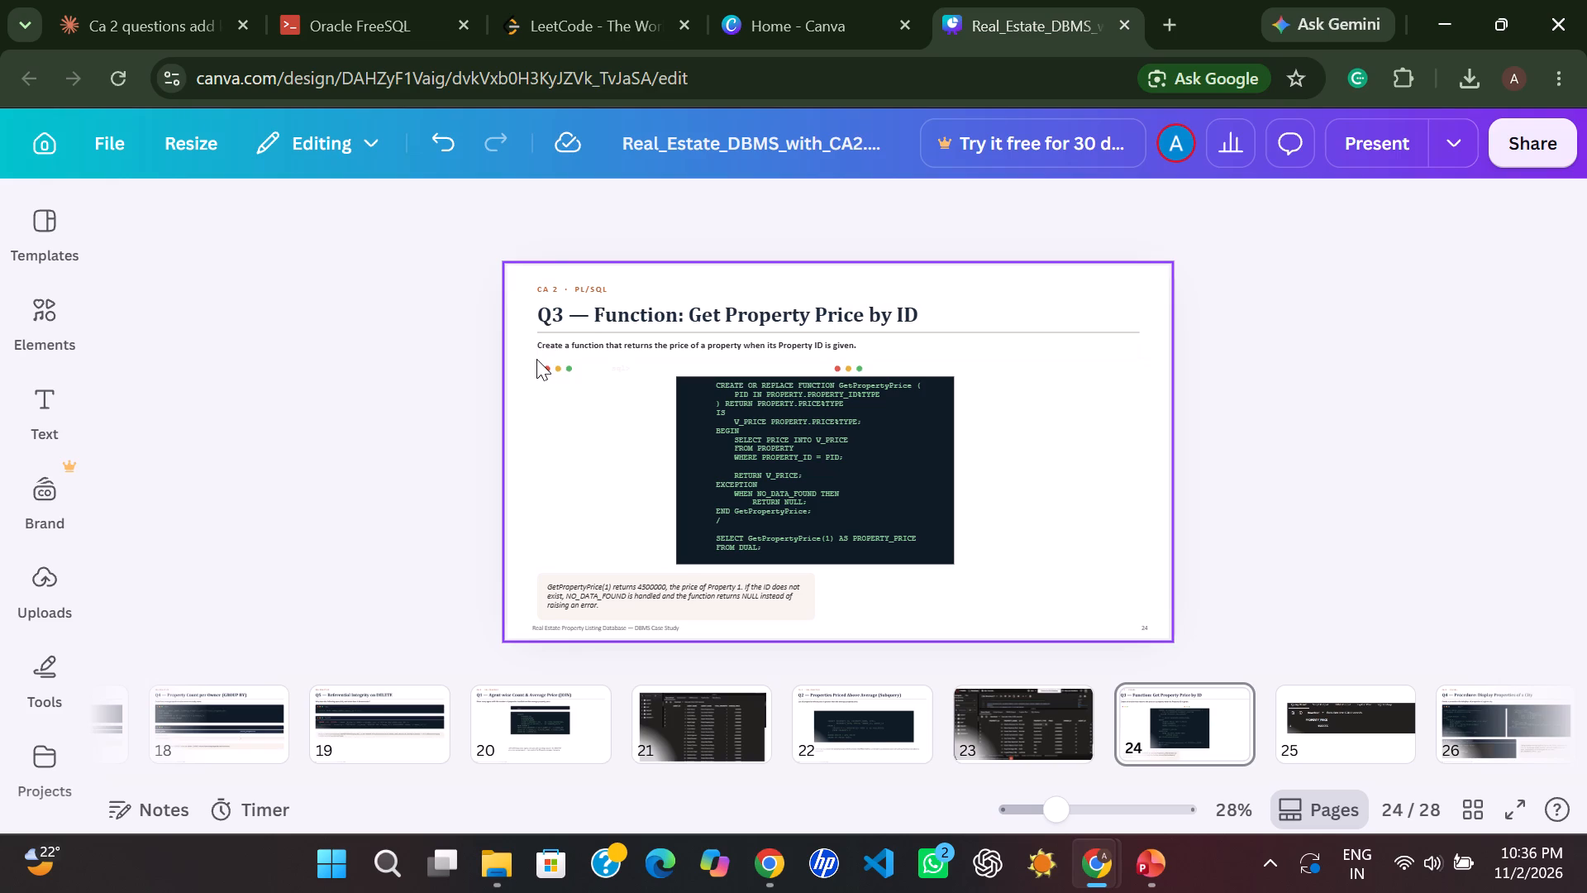
# Delete both sets of red, yellow and green window dots above the code panel on page 24.
pyautogui.moveTo(536, 359); pyautogui.dragTo(593, 383)
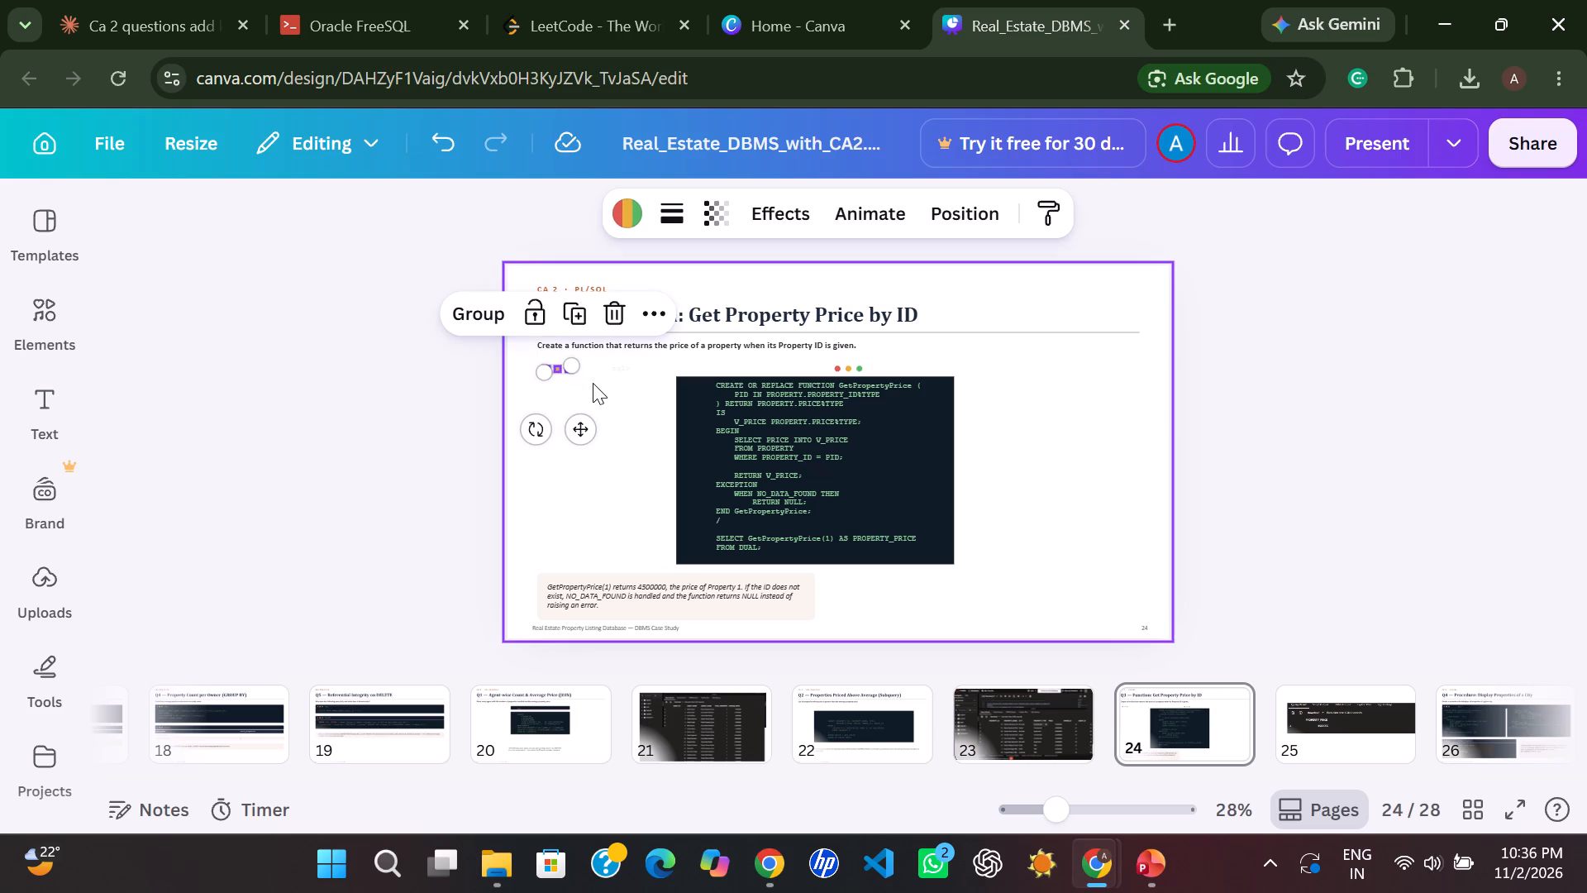
pyautogui.press('Delete')
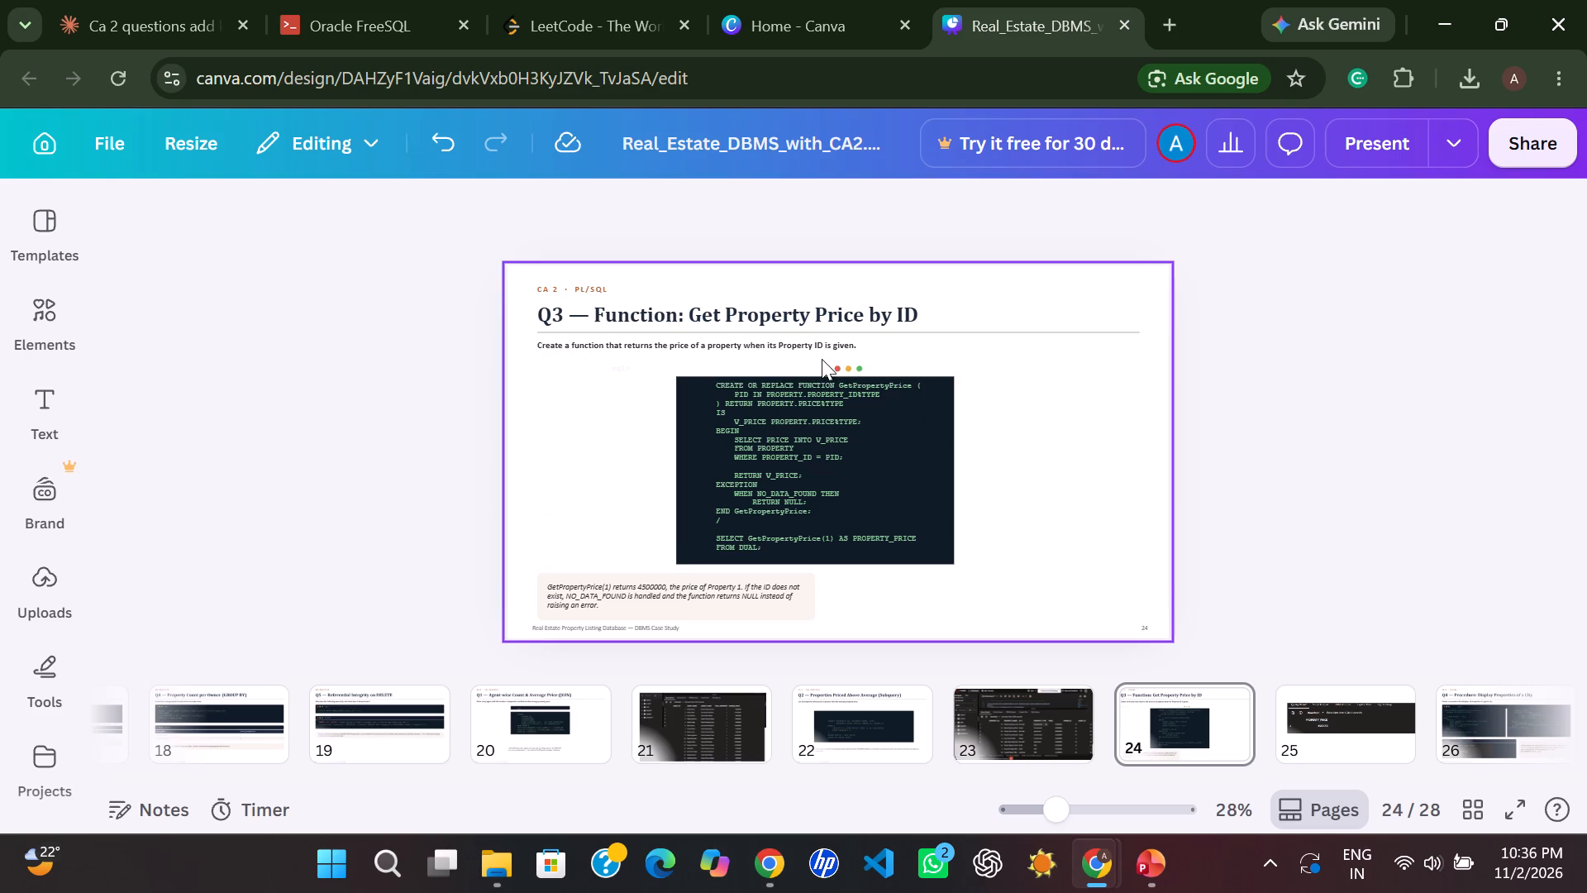
pyautogui.moveTo(822, 359); pyautogui.dragTo(880, 370)
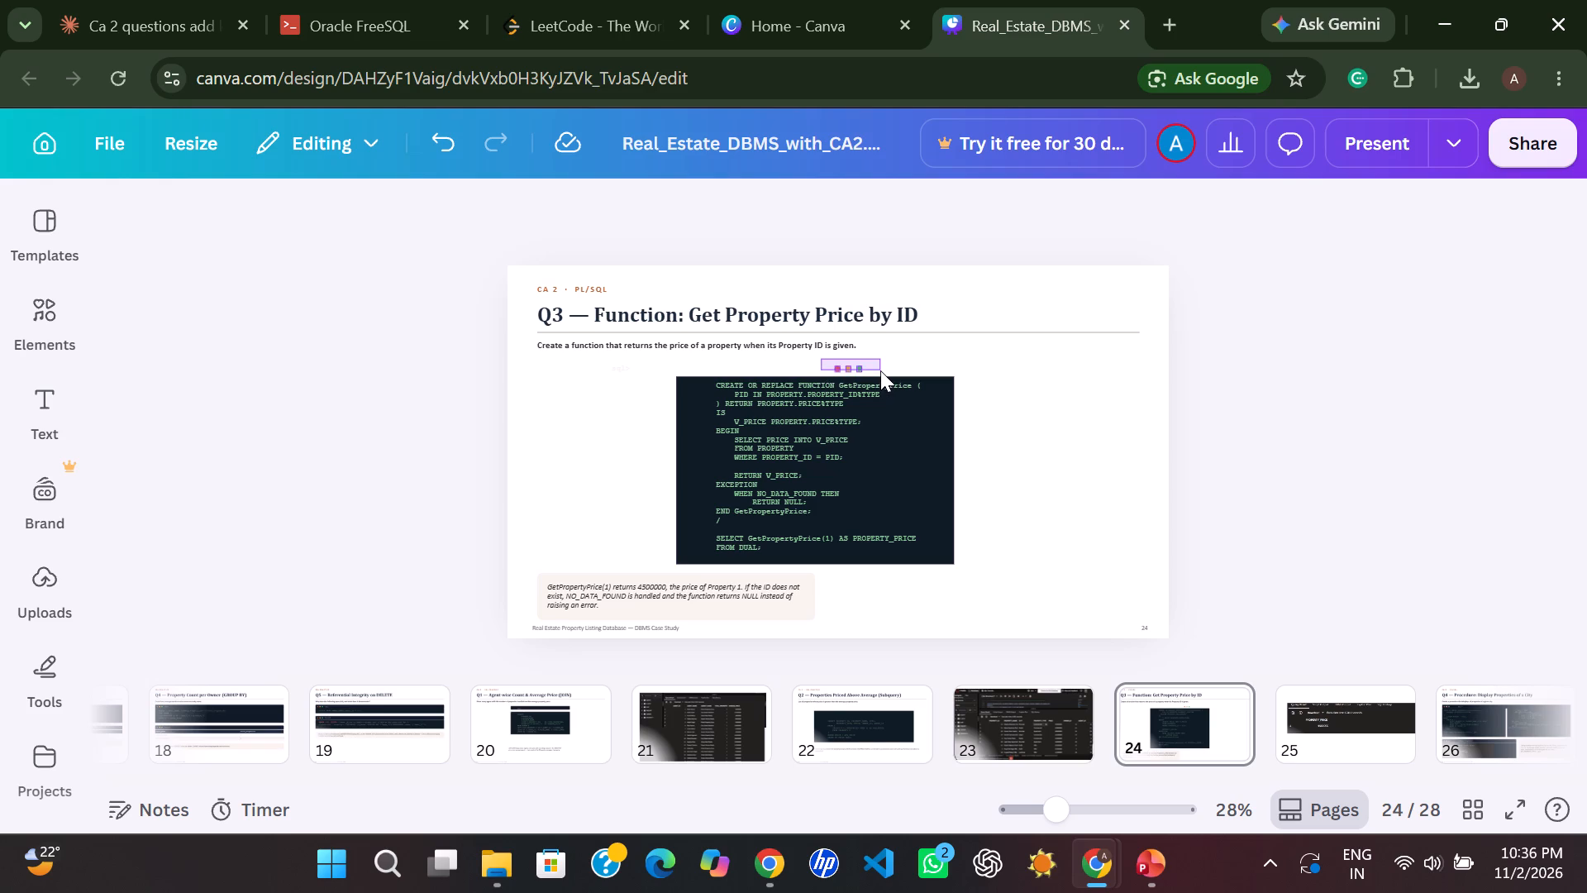
pyautogui.moveTo(880, 370); pyautogui.dragTo(879, 375)
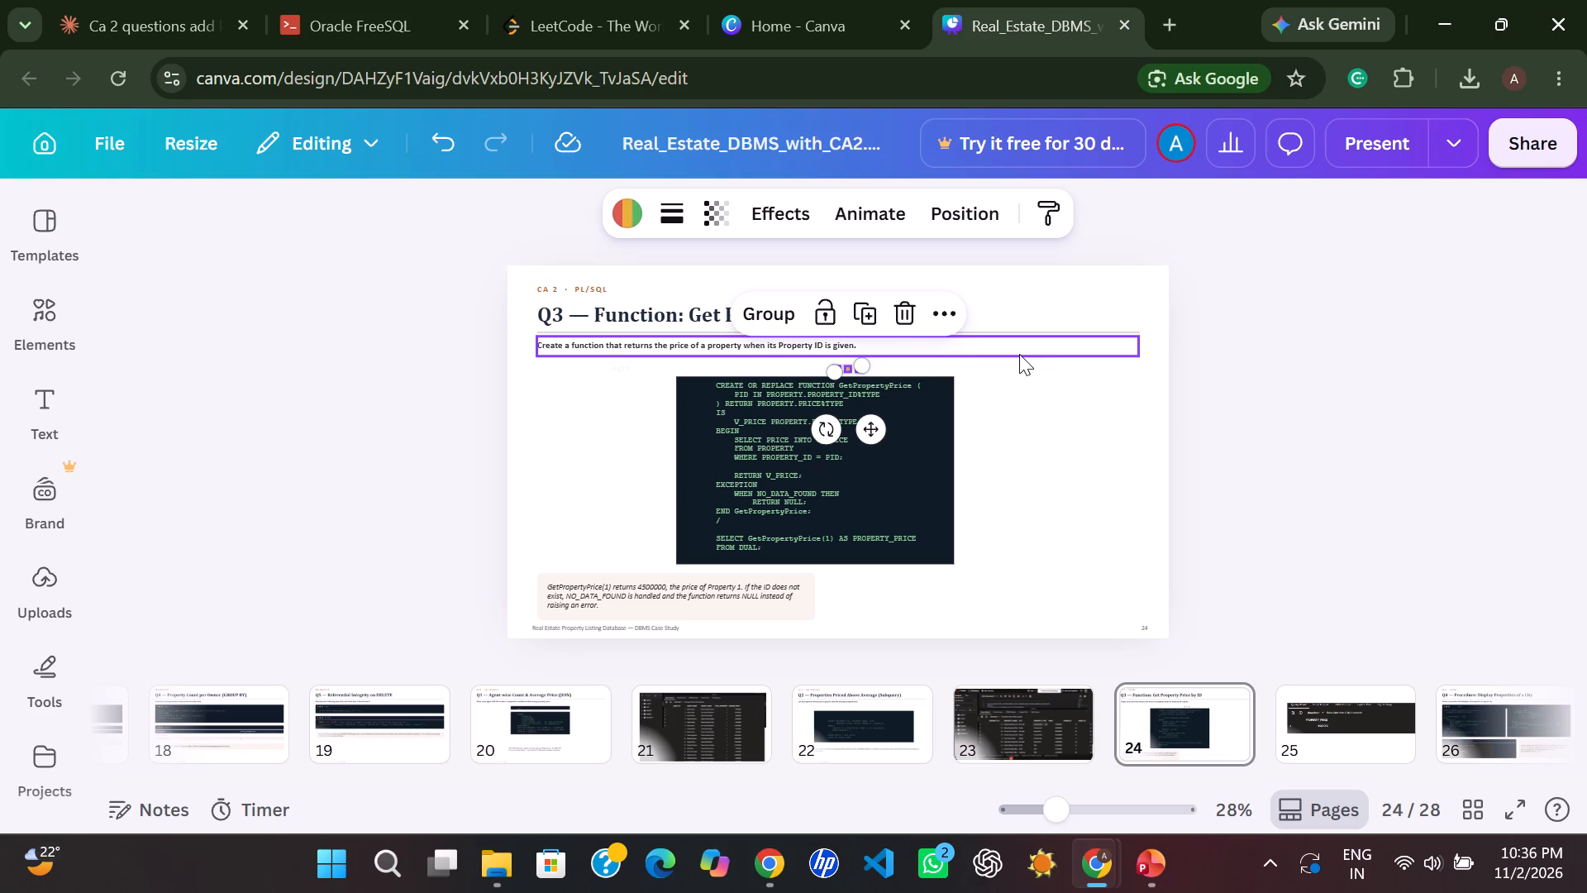
pyautogui.press('Delete')
pyautogui.click(1105, 441)
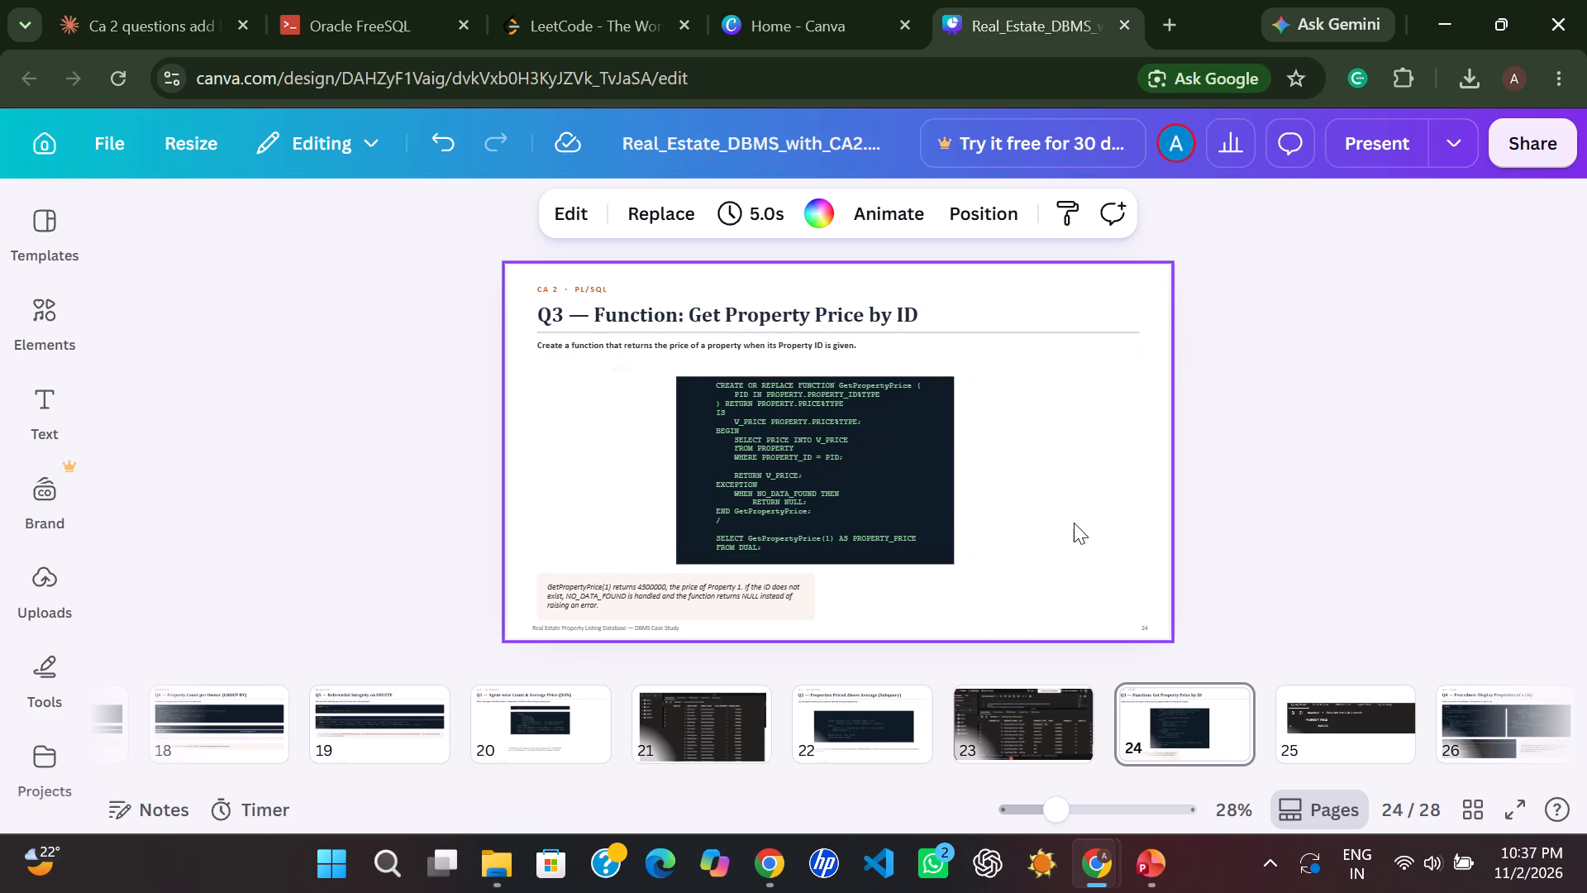
# Centre the GetPropertyPrice(1) note text beneath the code panel on page 24 and delete its cream background box.
pyautogui.moveTo(665, 608); pyautogui.dragTo(807, 612)
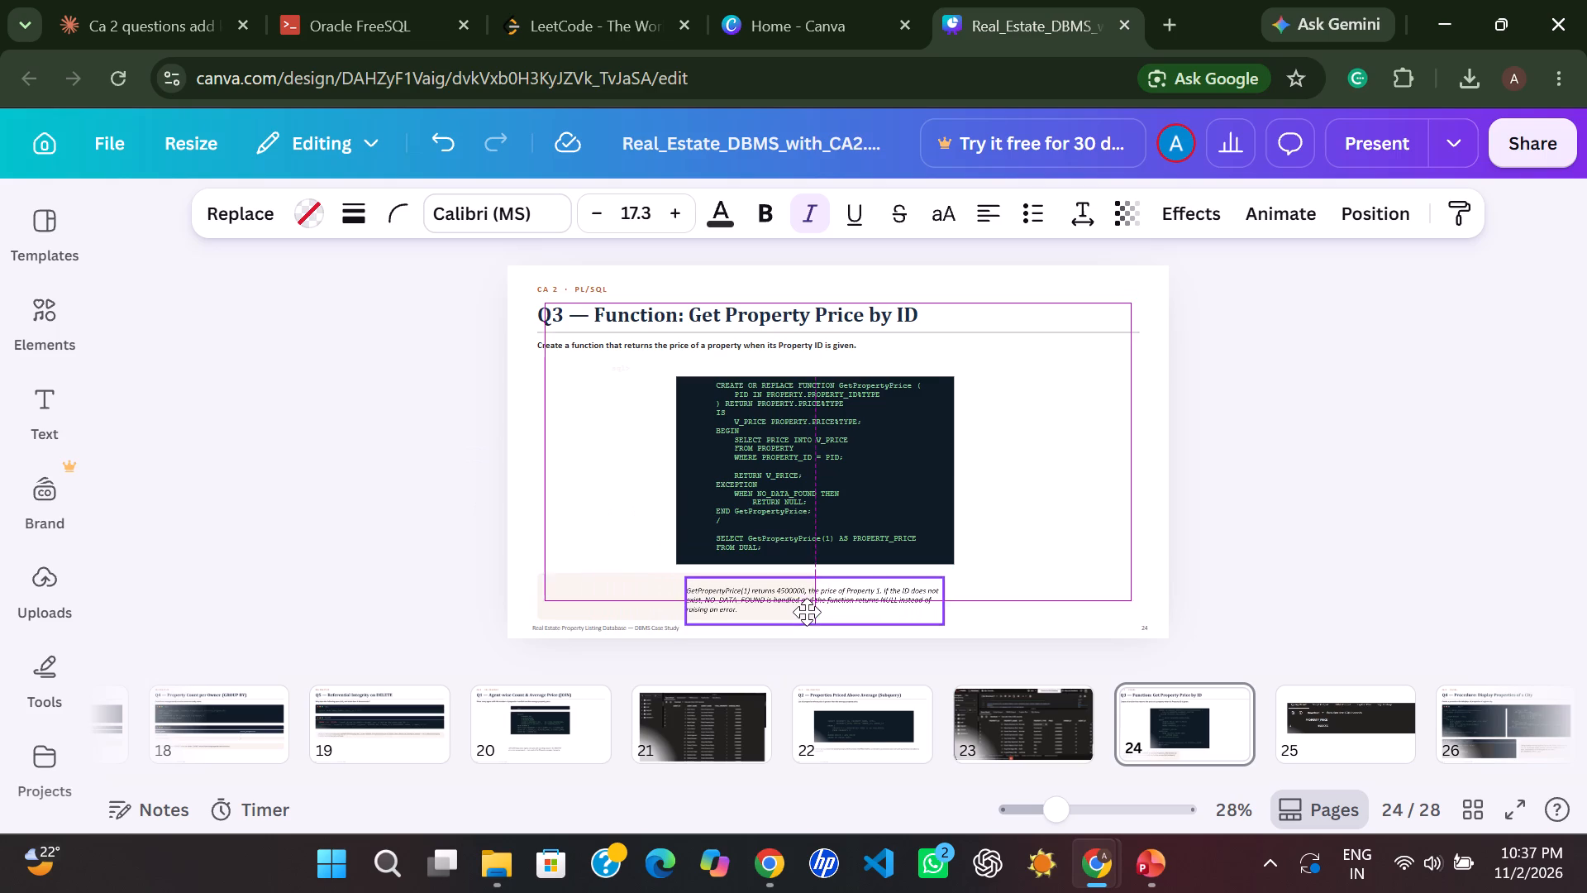
pyautogui.moveTo(807, 612); pyautogui.dragTo(813, 609)
pyautogui.click(582, 589)
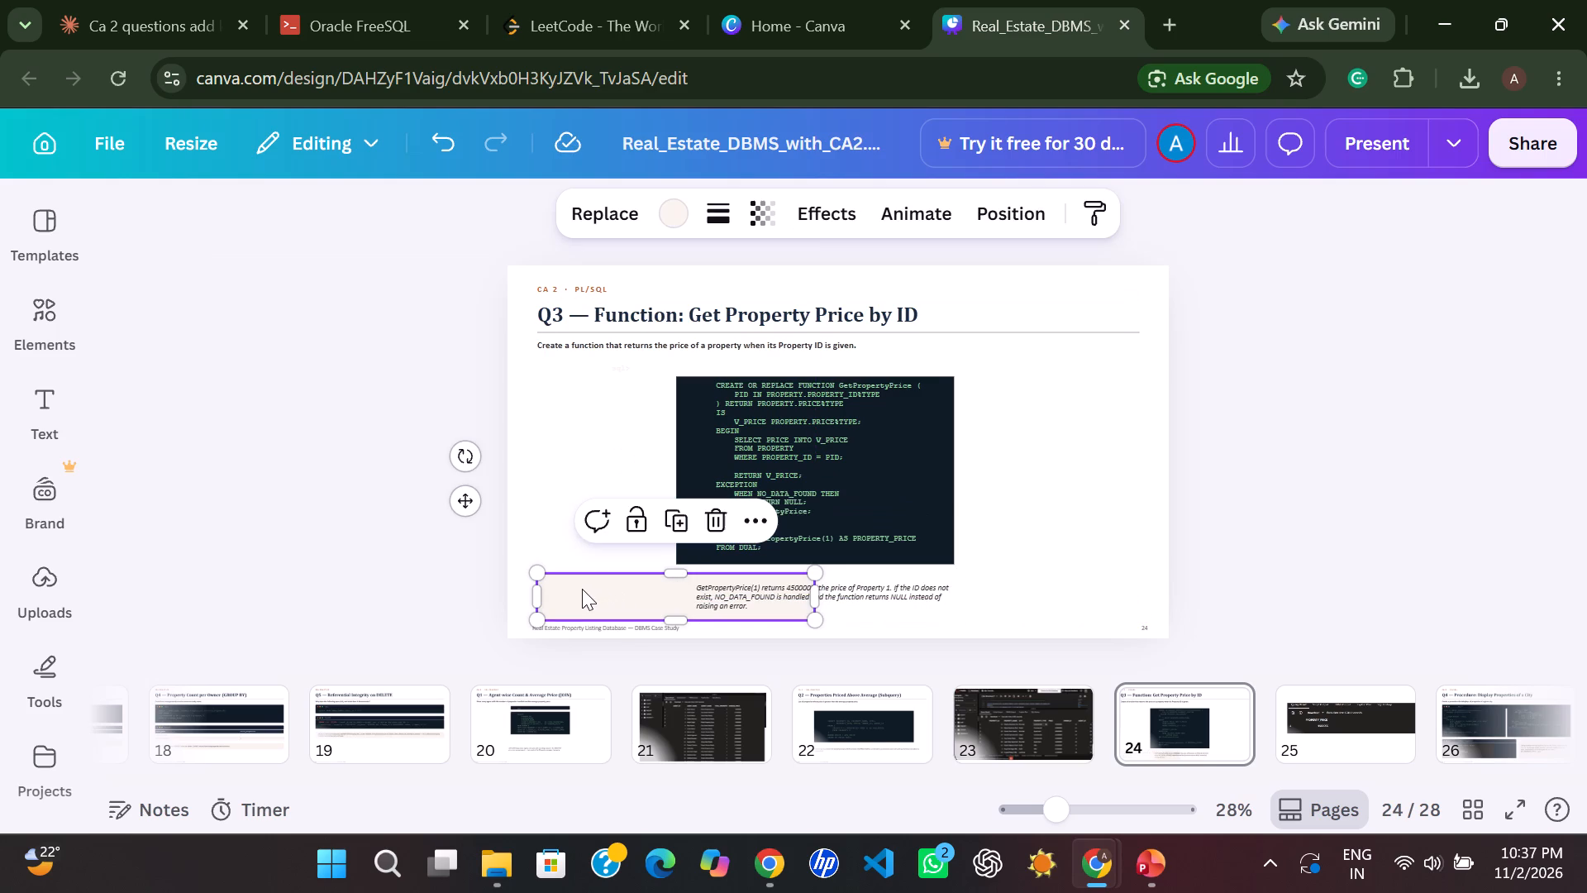
pyautogui.press('Delete')
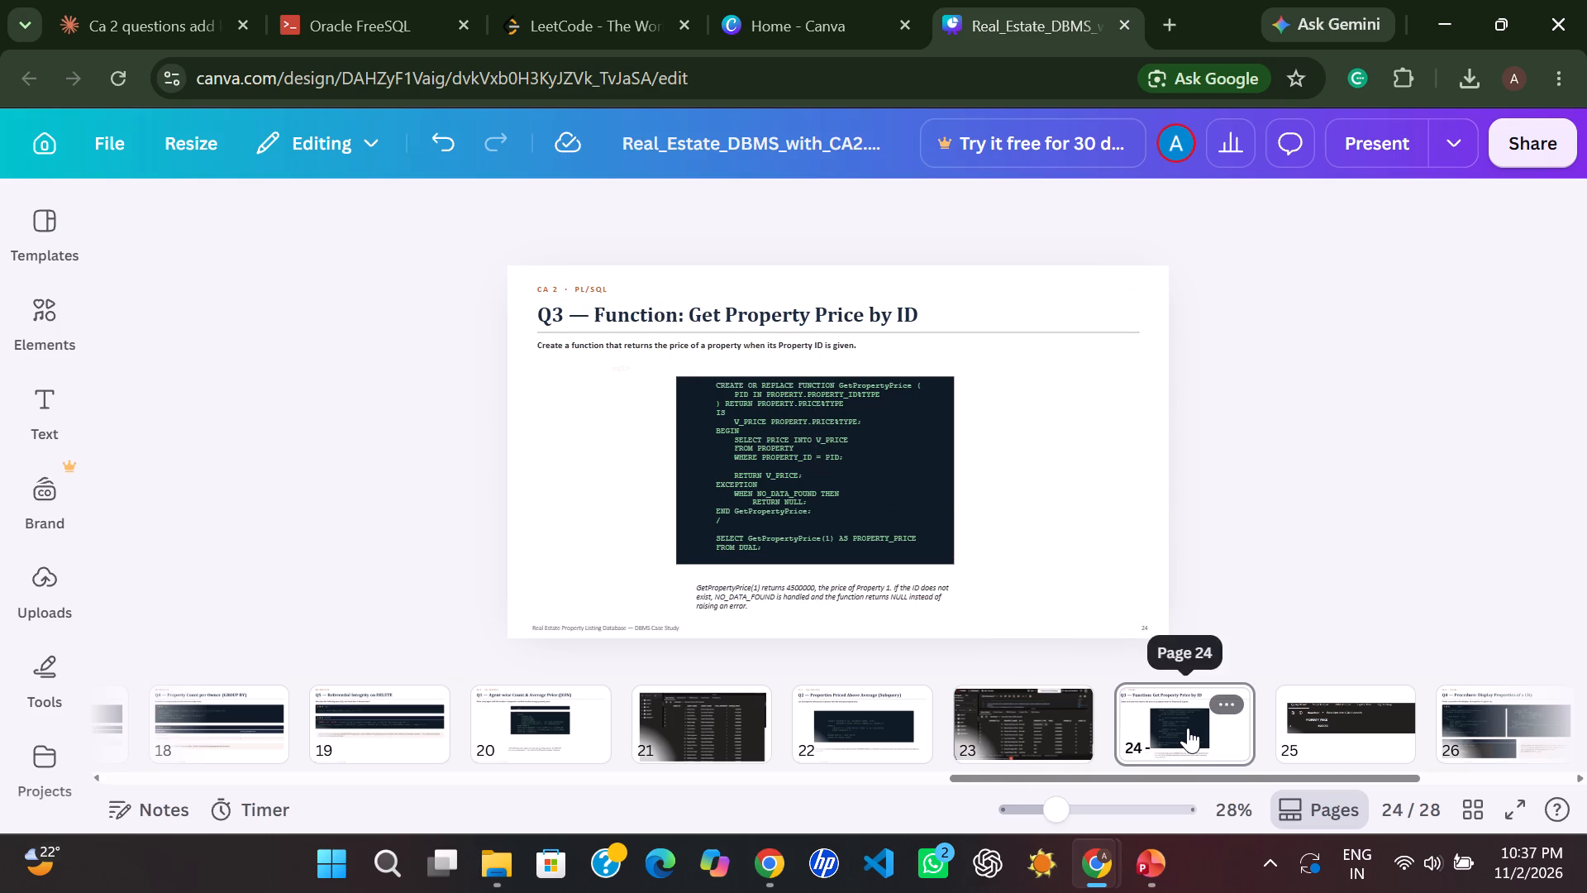
# Add a blank page directly after page 26, the Q4 procedure slide.
pyautogui.click(1013, 741)
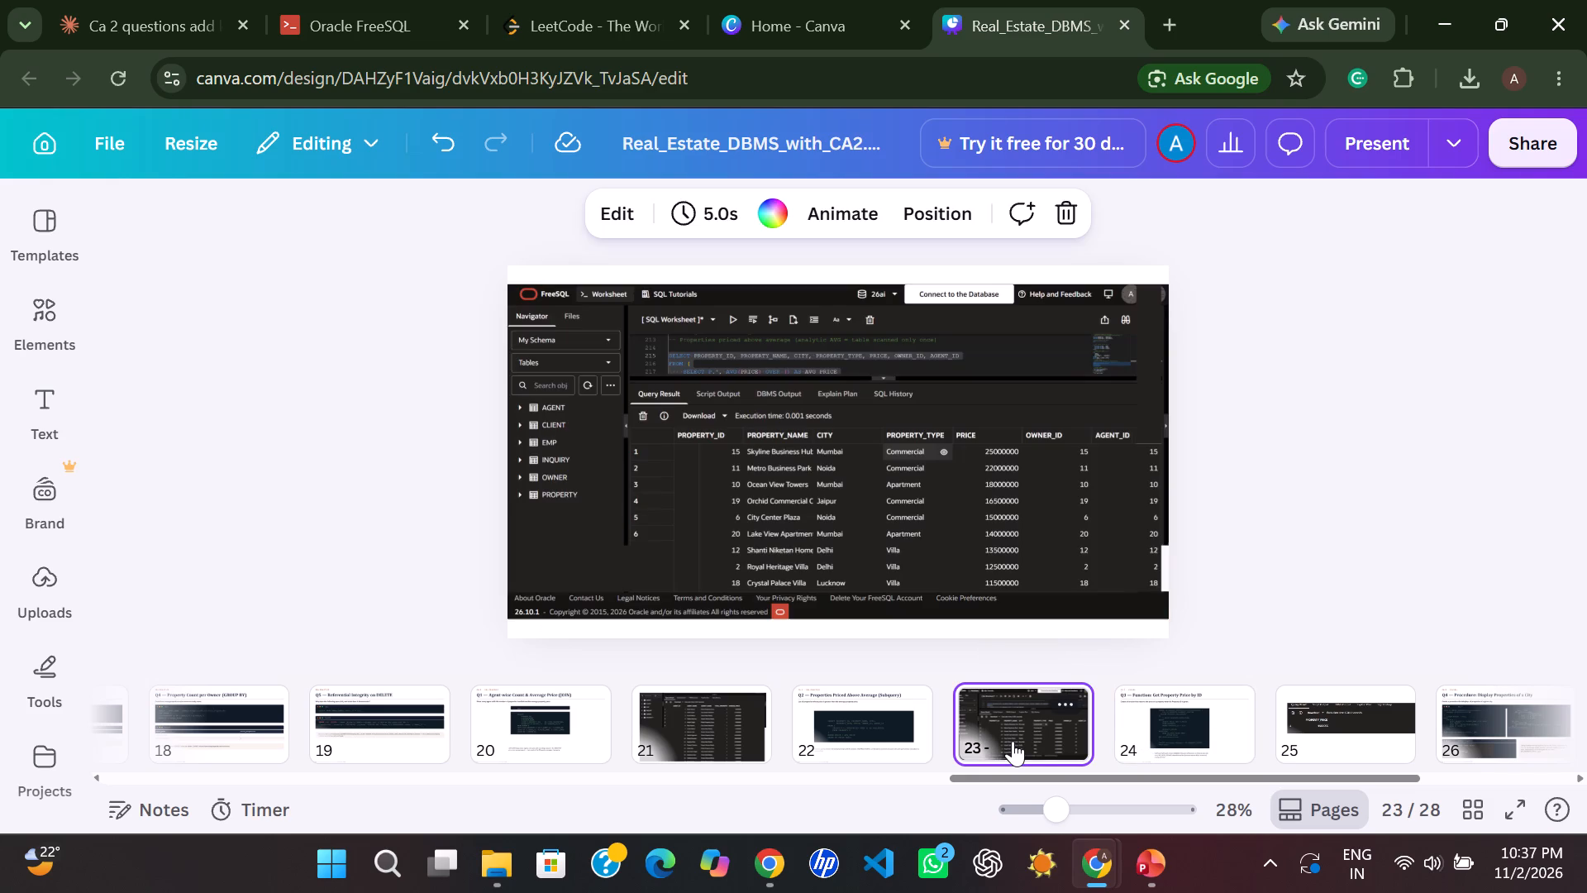
pyautogui.click(1154, 708)
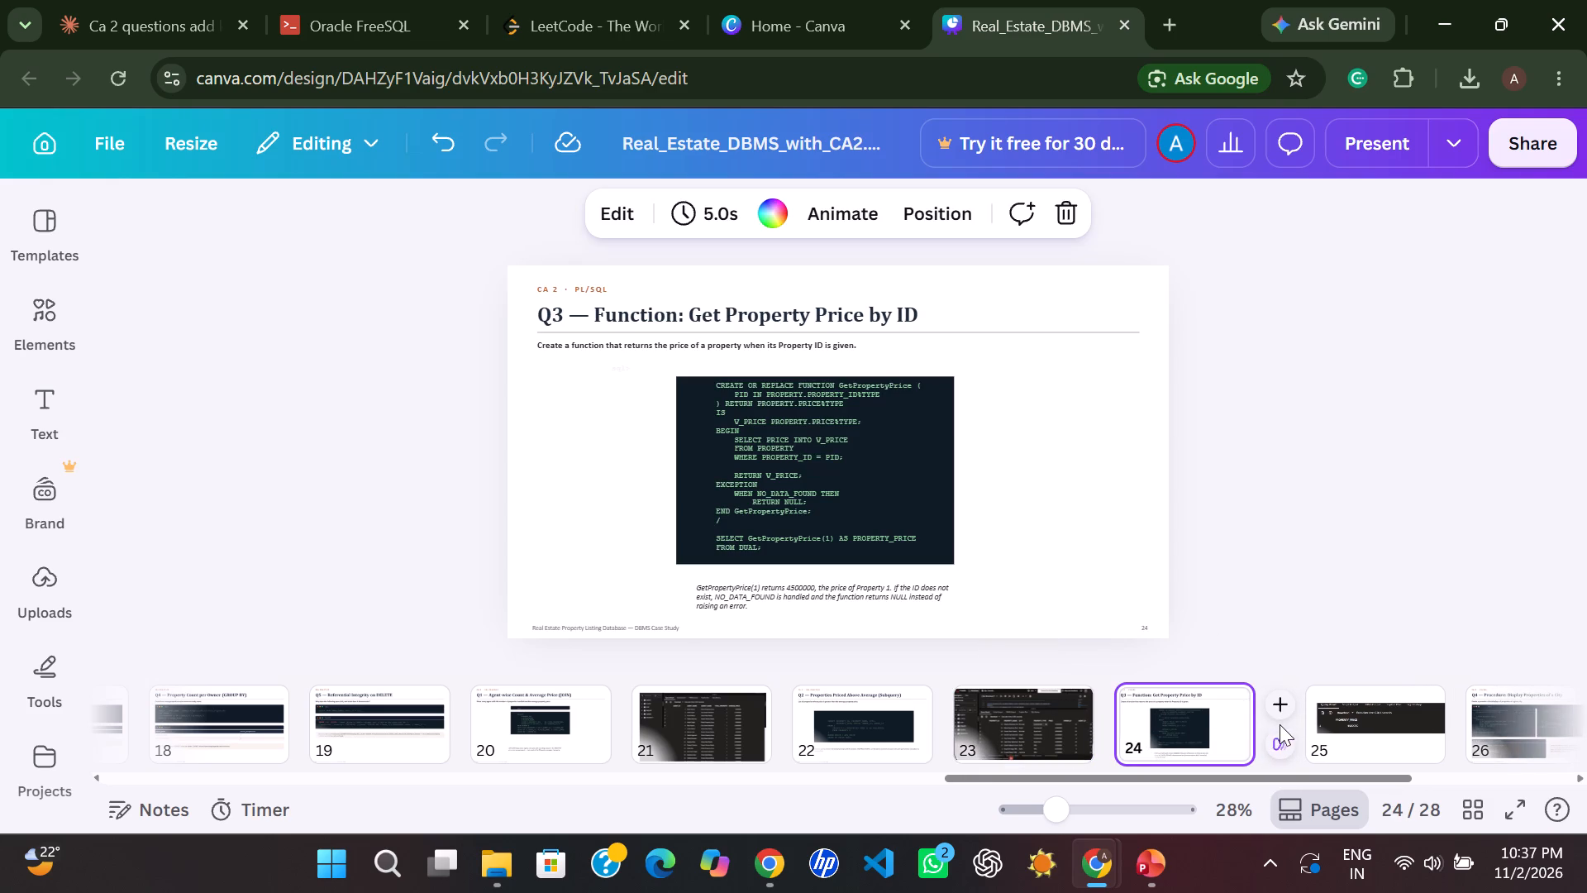
pyautogui.click(1355, 728)
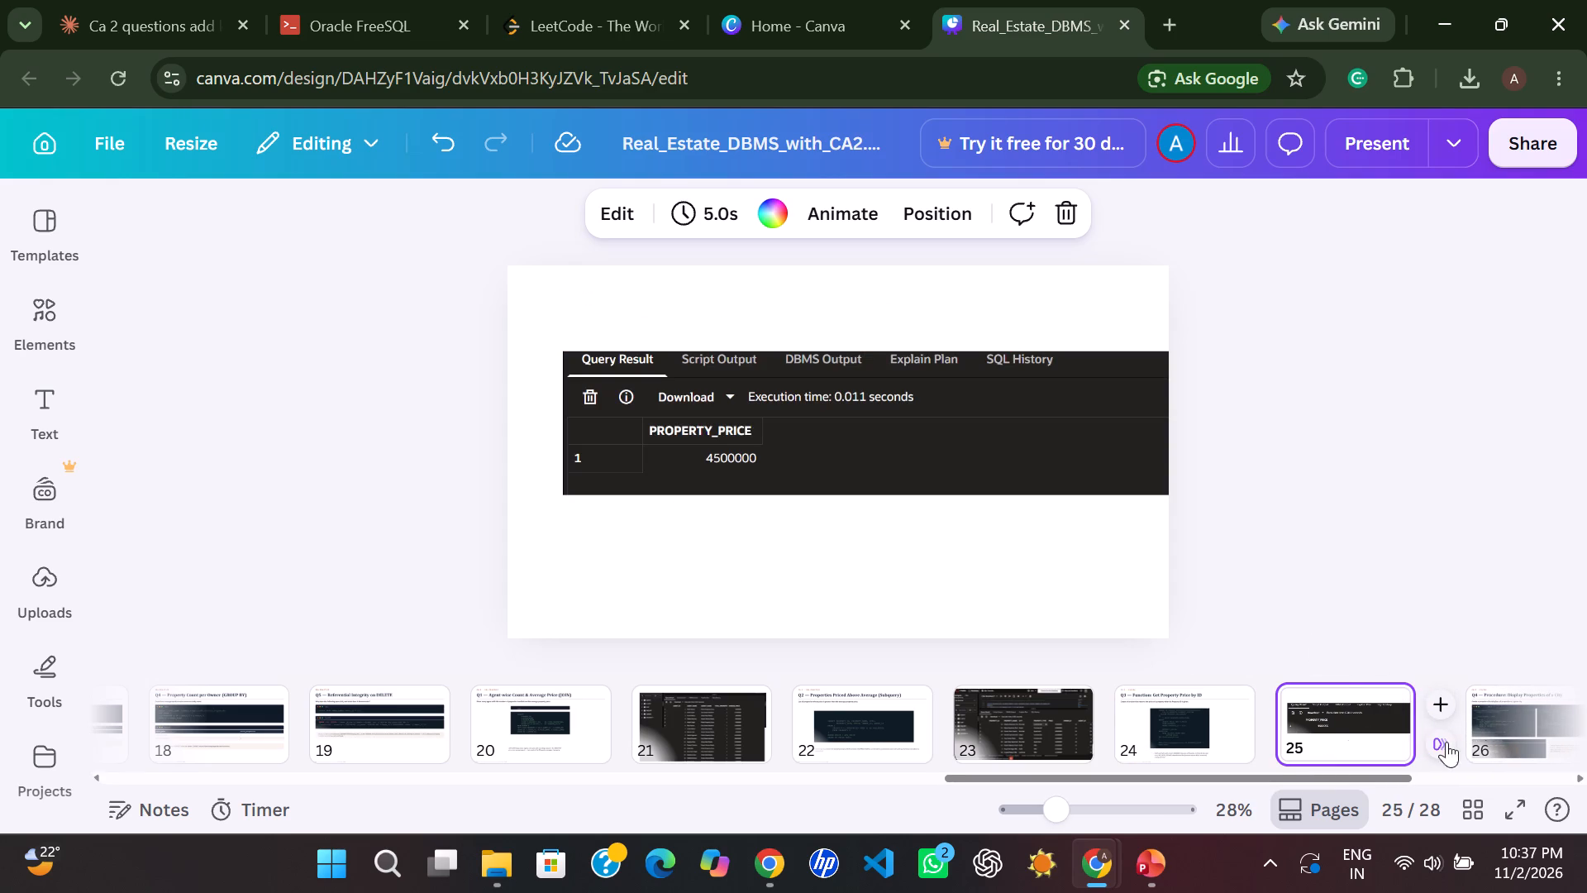
pyautogui.click(1508, 724)
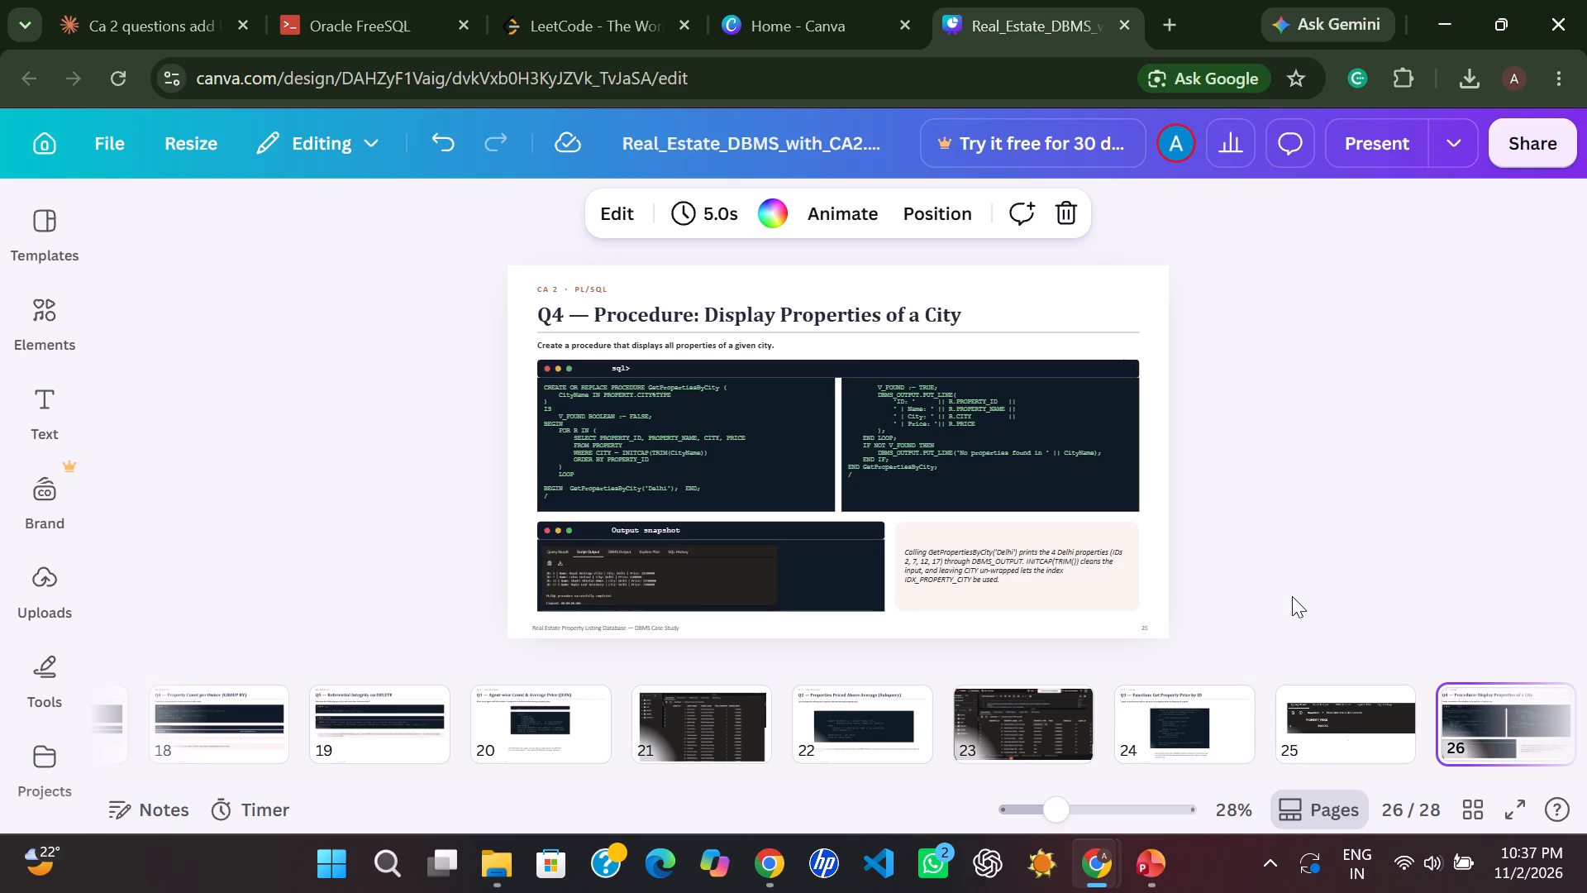
pyautogui.hscroll(-5, 1094, 718)
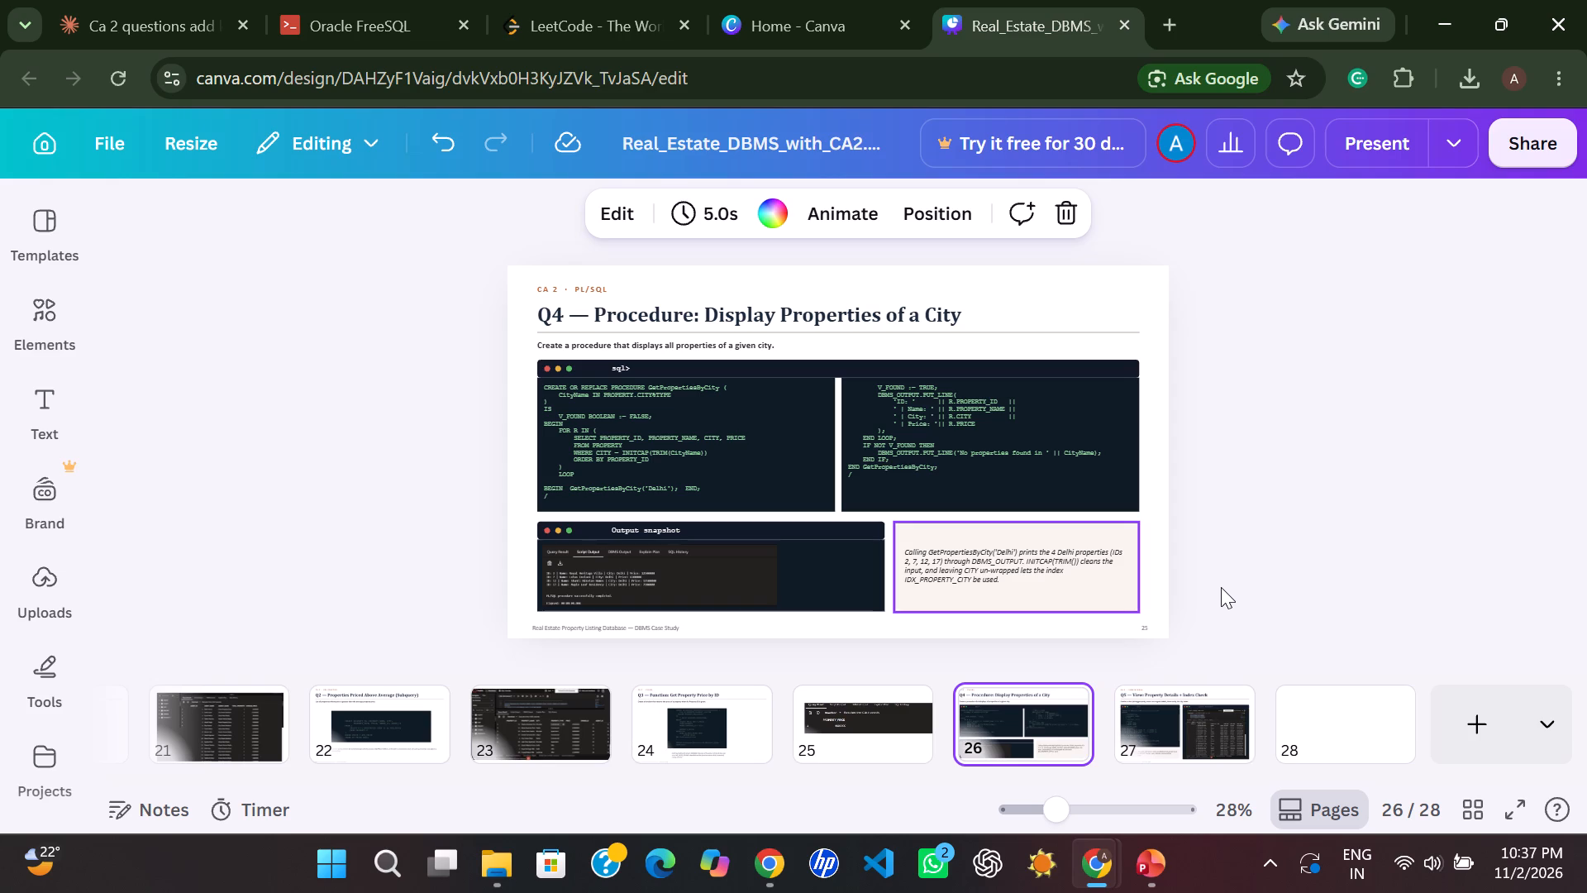
pyautogui.rightClick(1072, 714)
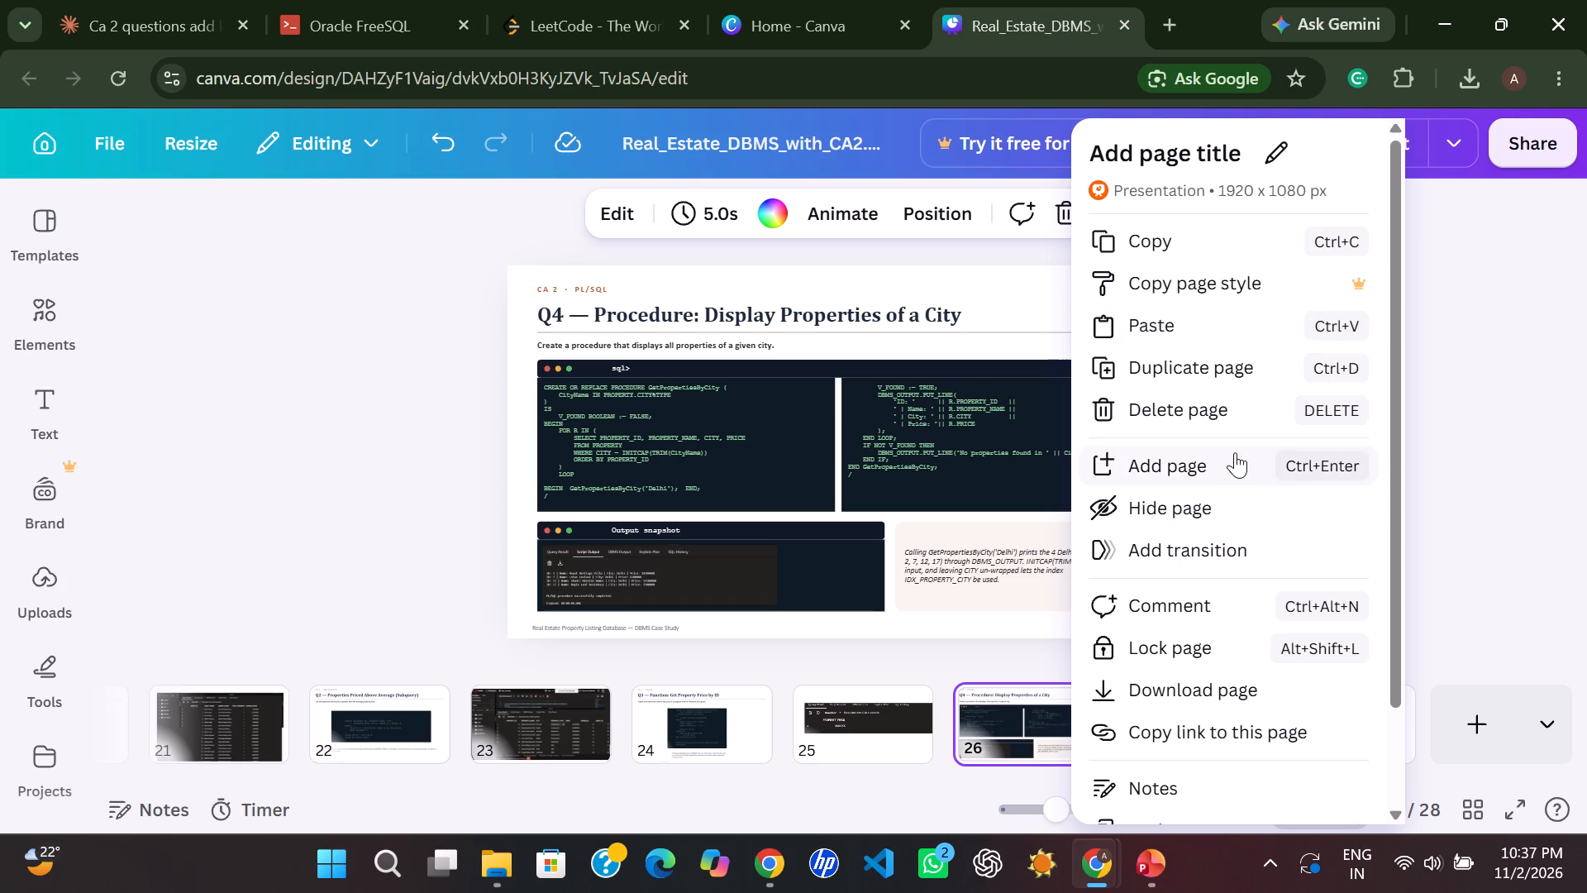
pyautogui.click(1235, 452)
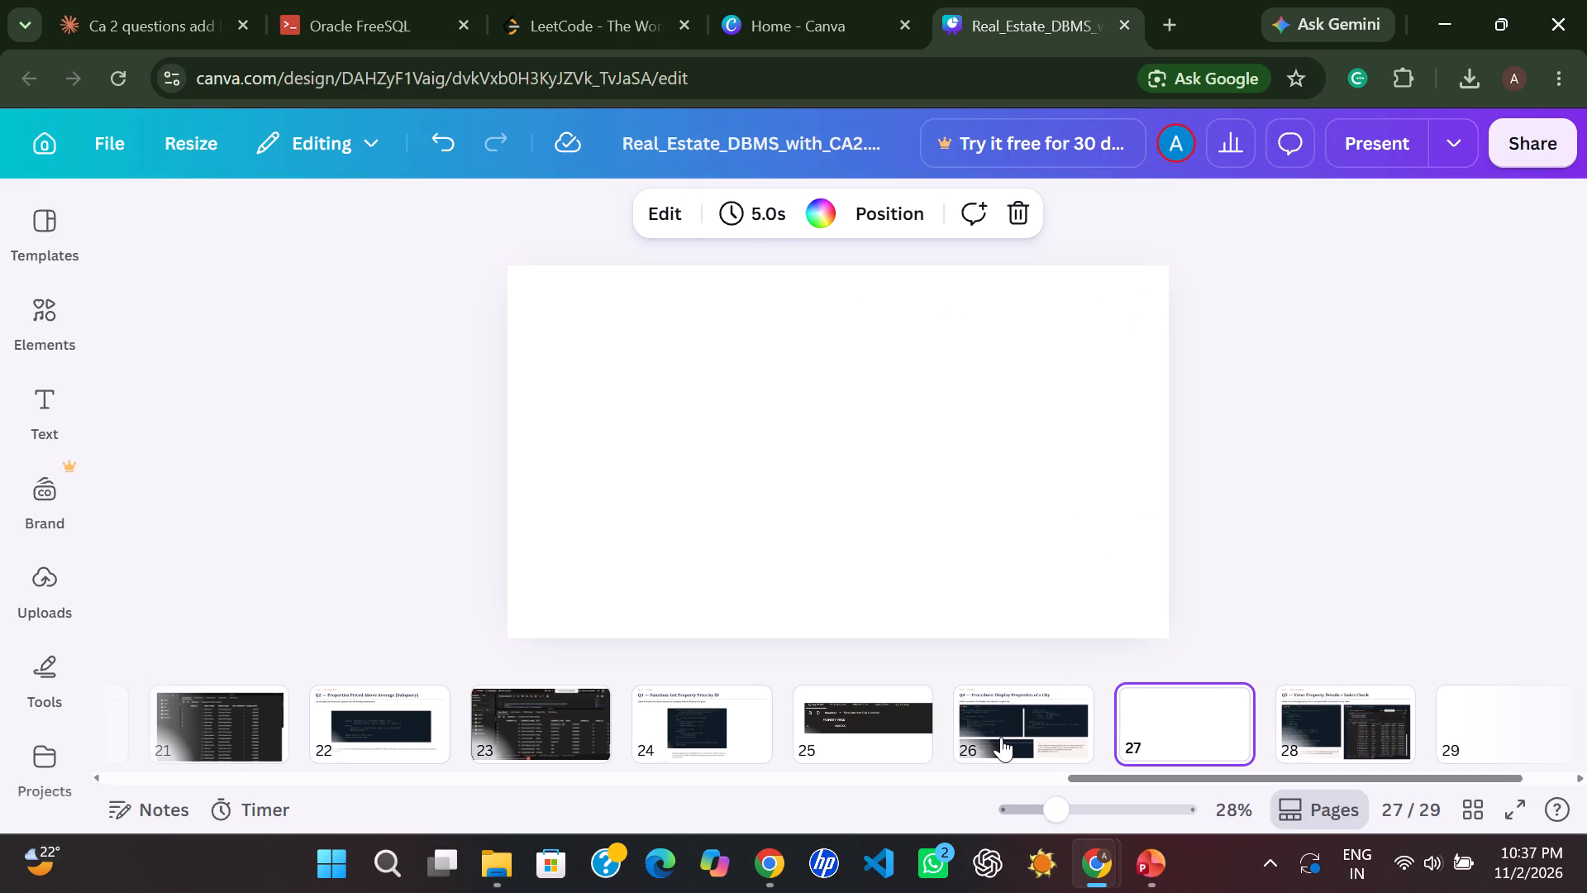
# Copy the dark panel behind the Q4 output snapshot on page 26 and paste it onto blank page 27.
pyautogui.click(1001, 737)
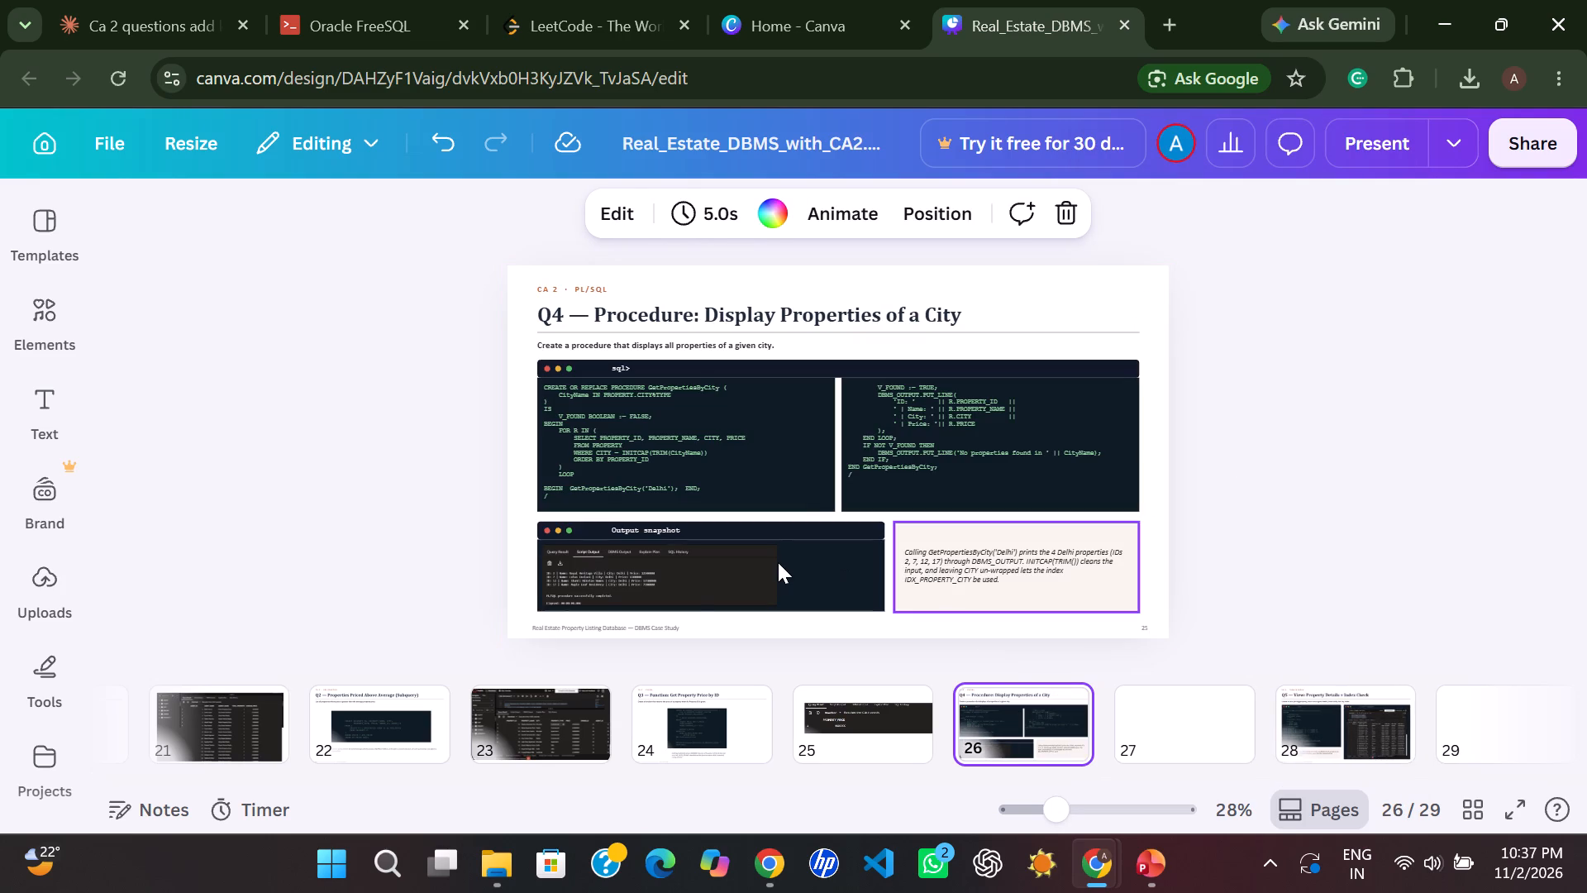
pyautogui.click(778, 562)
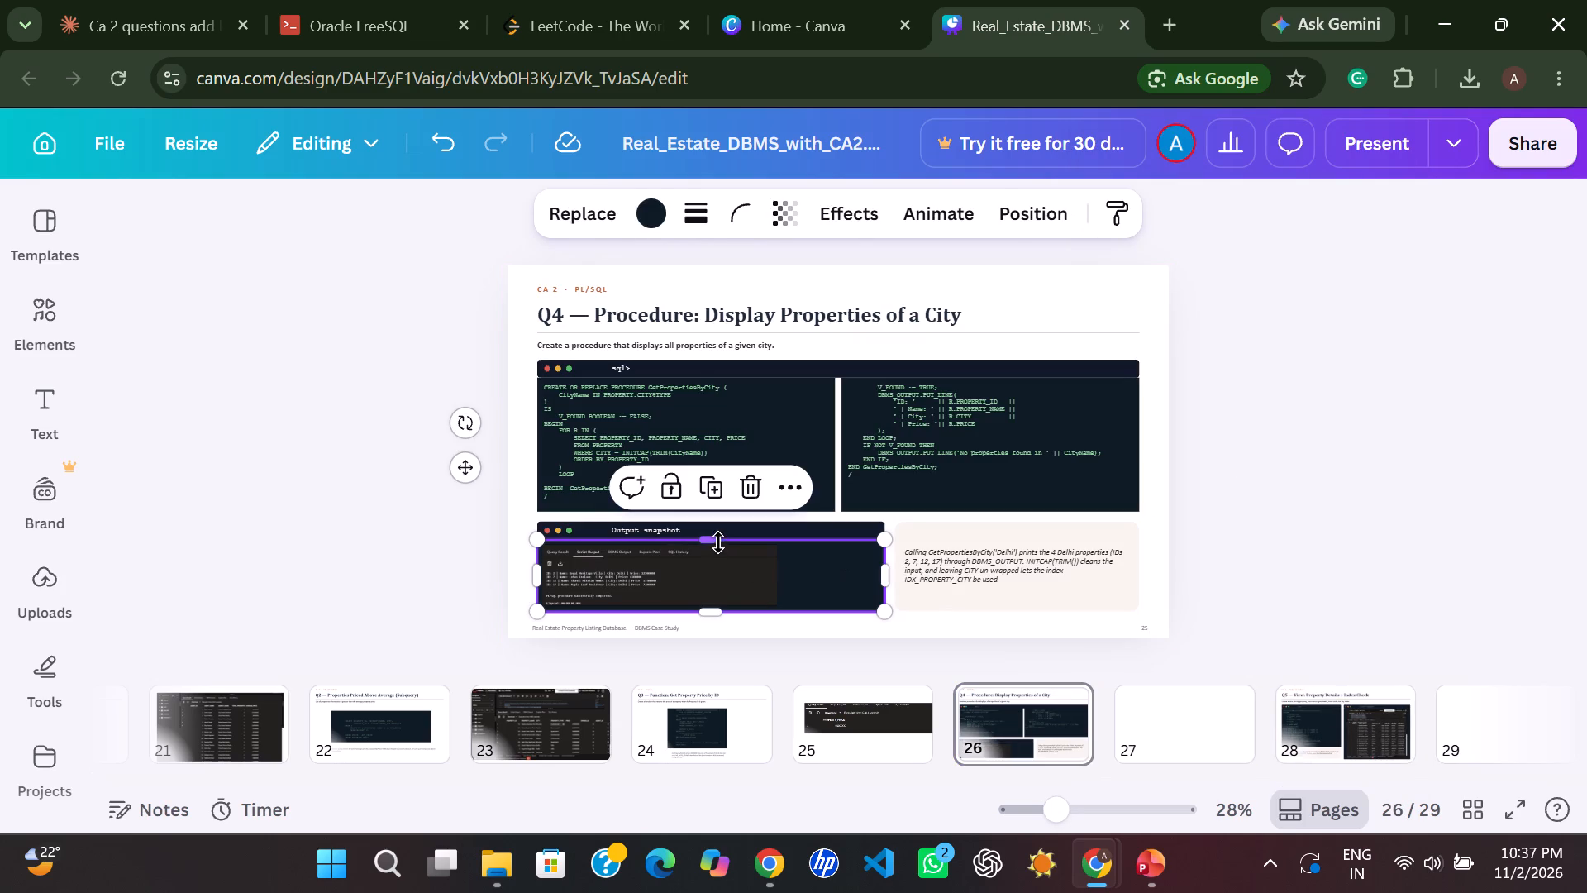
pyautogui.click(798, 489)
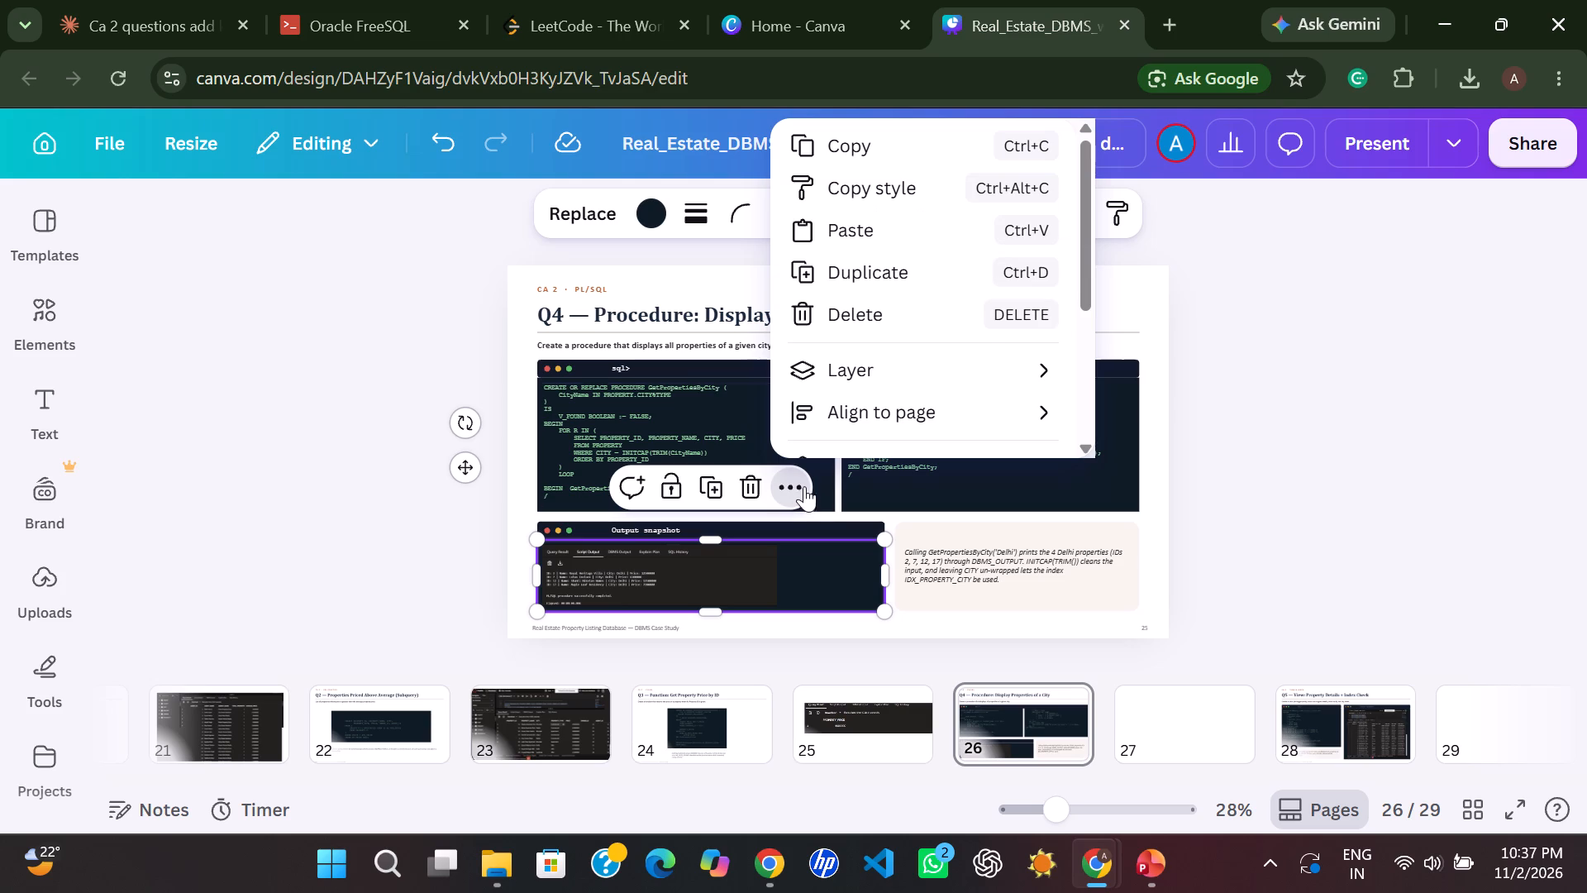
pyautogui.click(955, 136)
pyautogui.click(1145, 733)
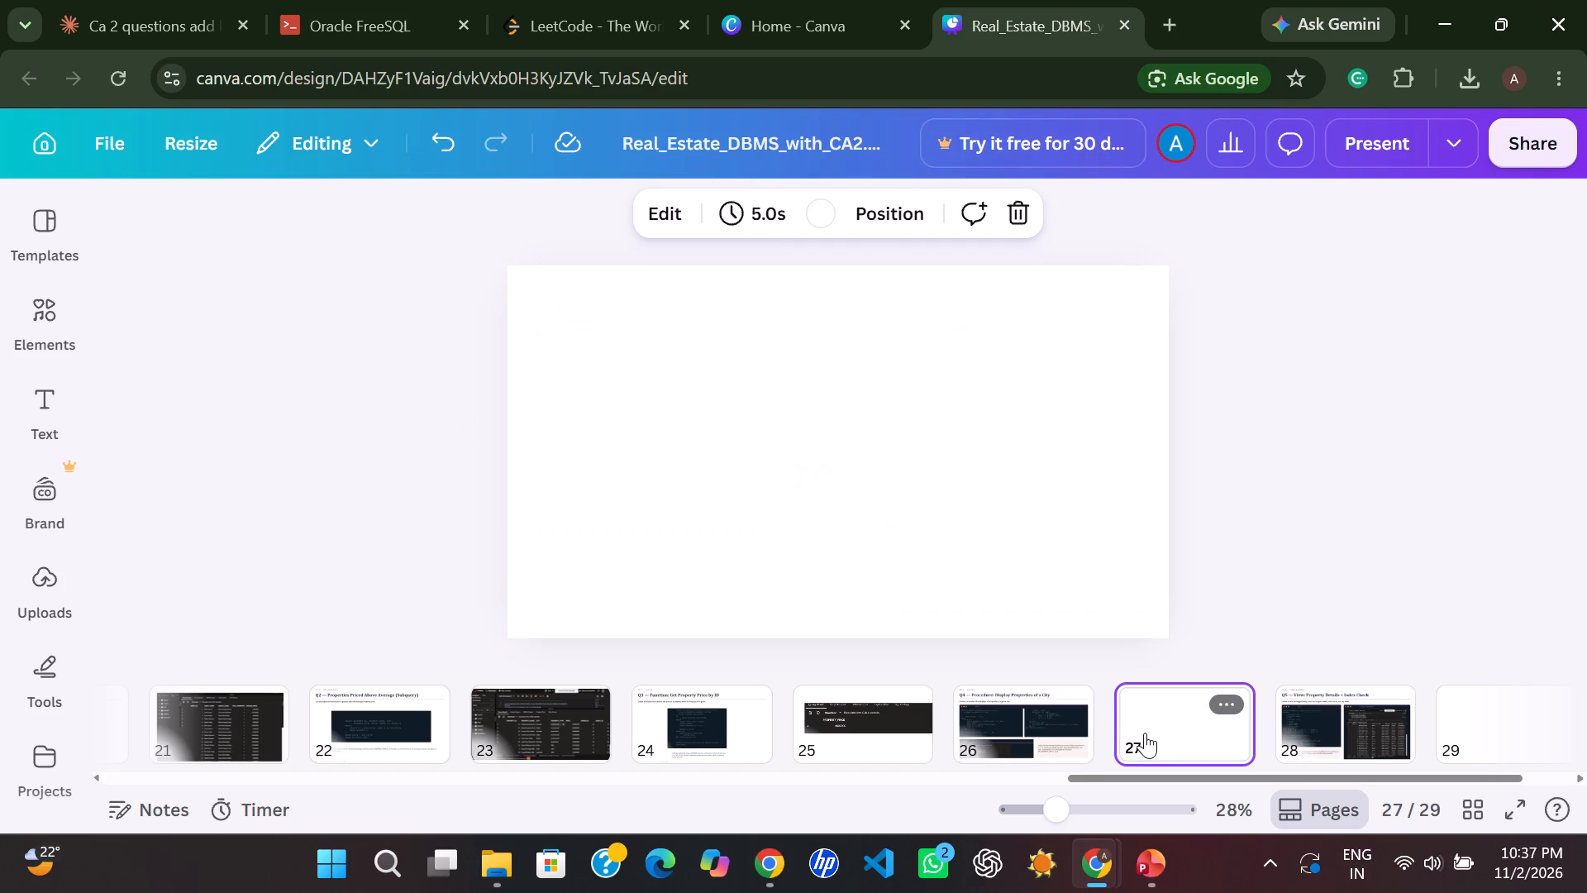
pyautogui.click(700, 396)
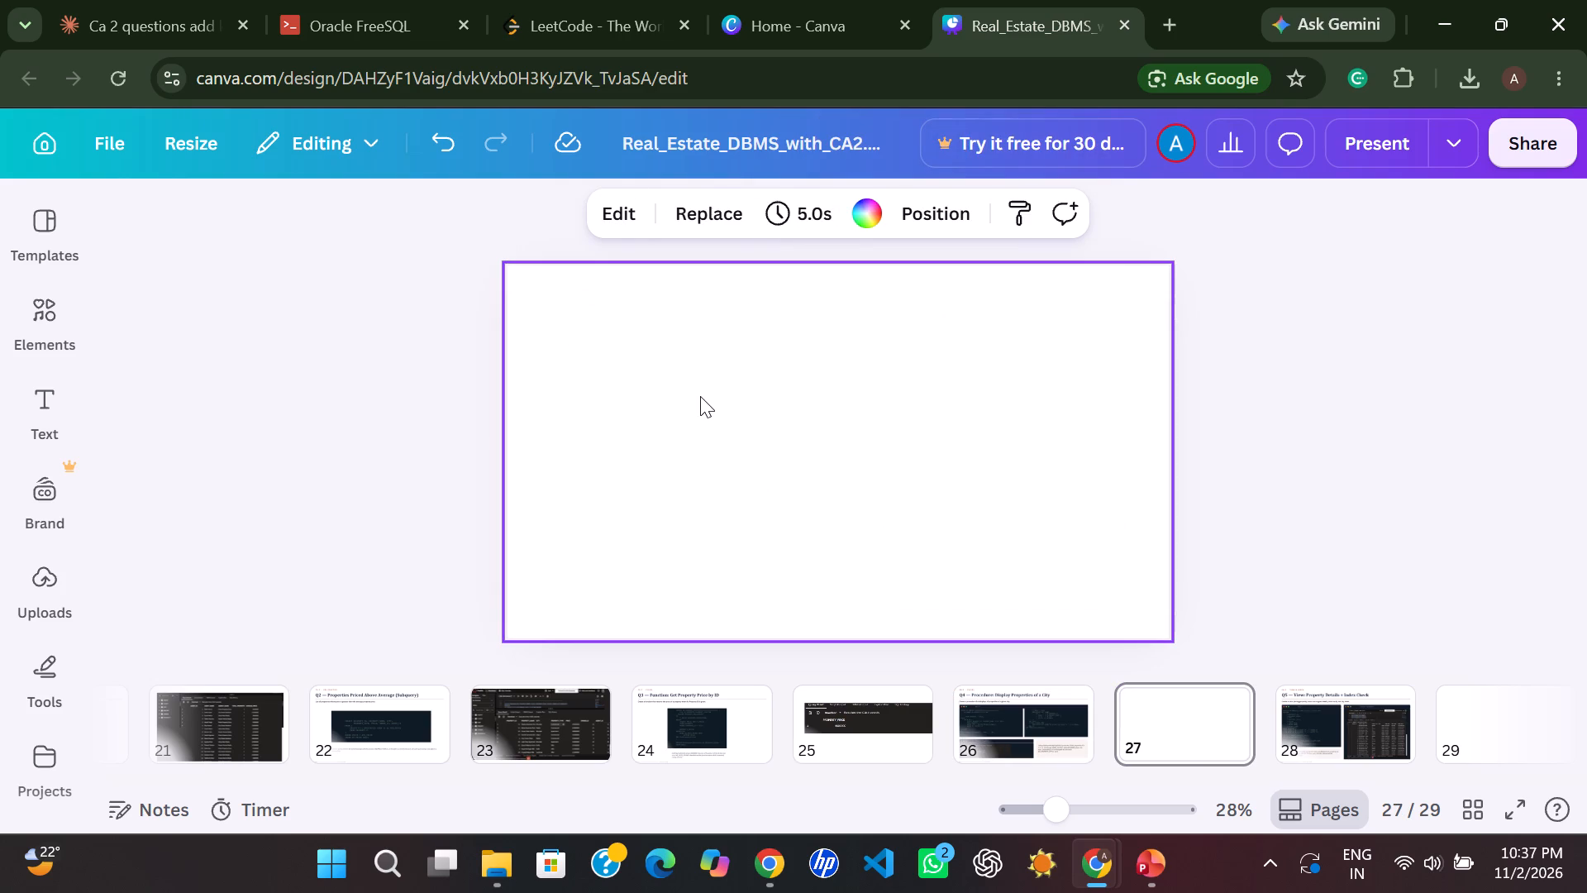
pyautogui.hotkey('ctrl', 'v')
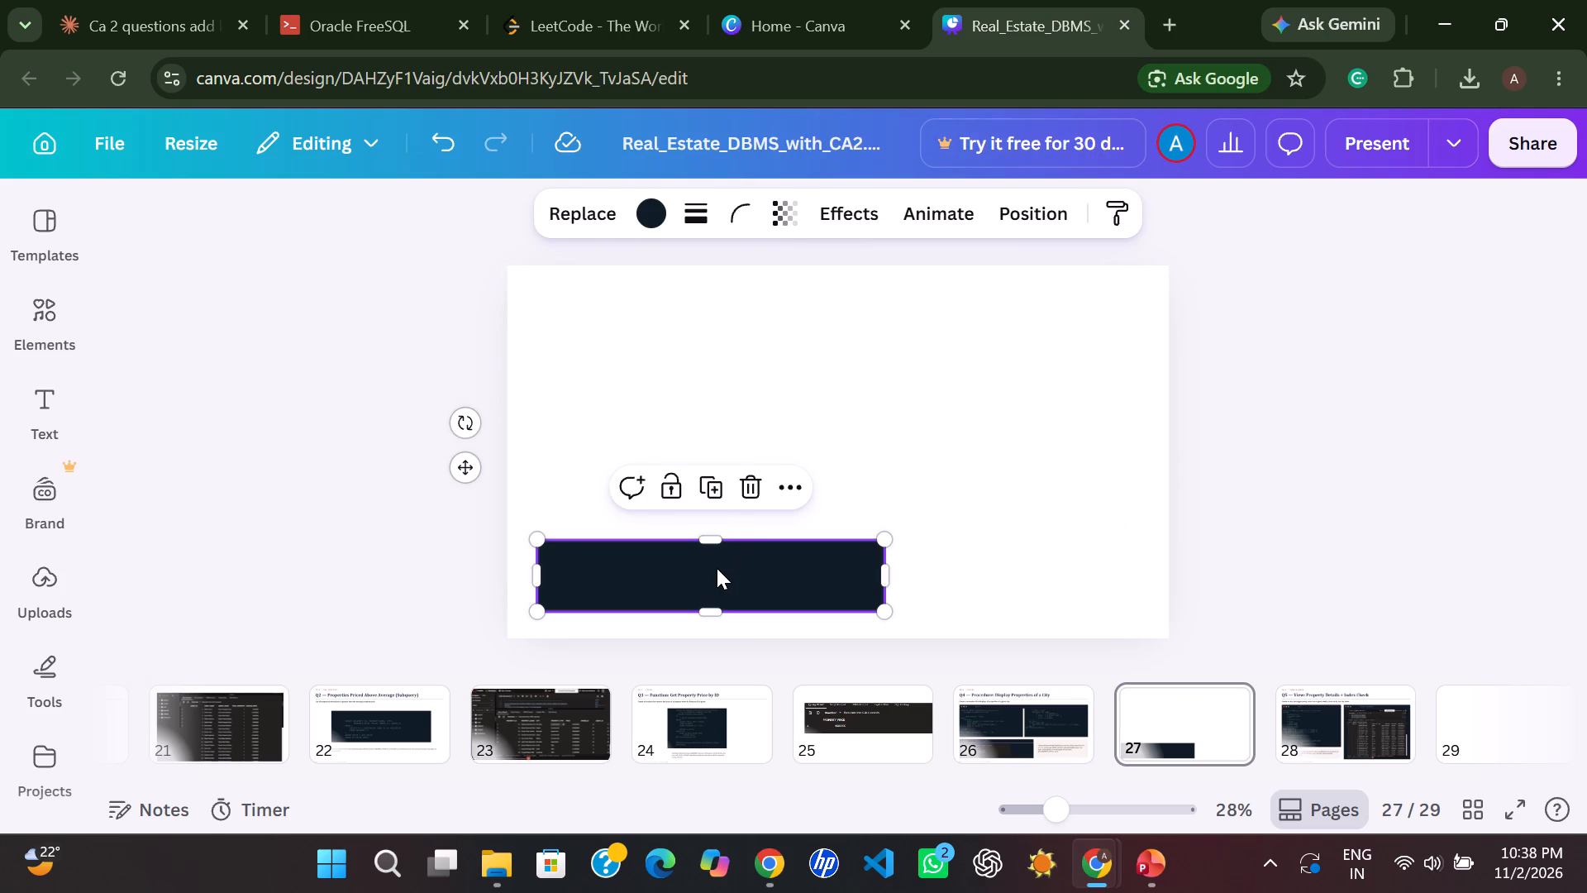
pyautogui.click(717, 568)
pyautogui.click(1062, 529)
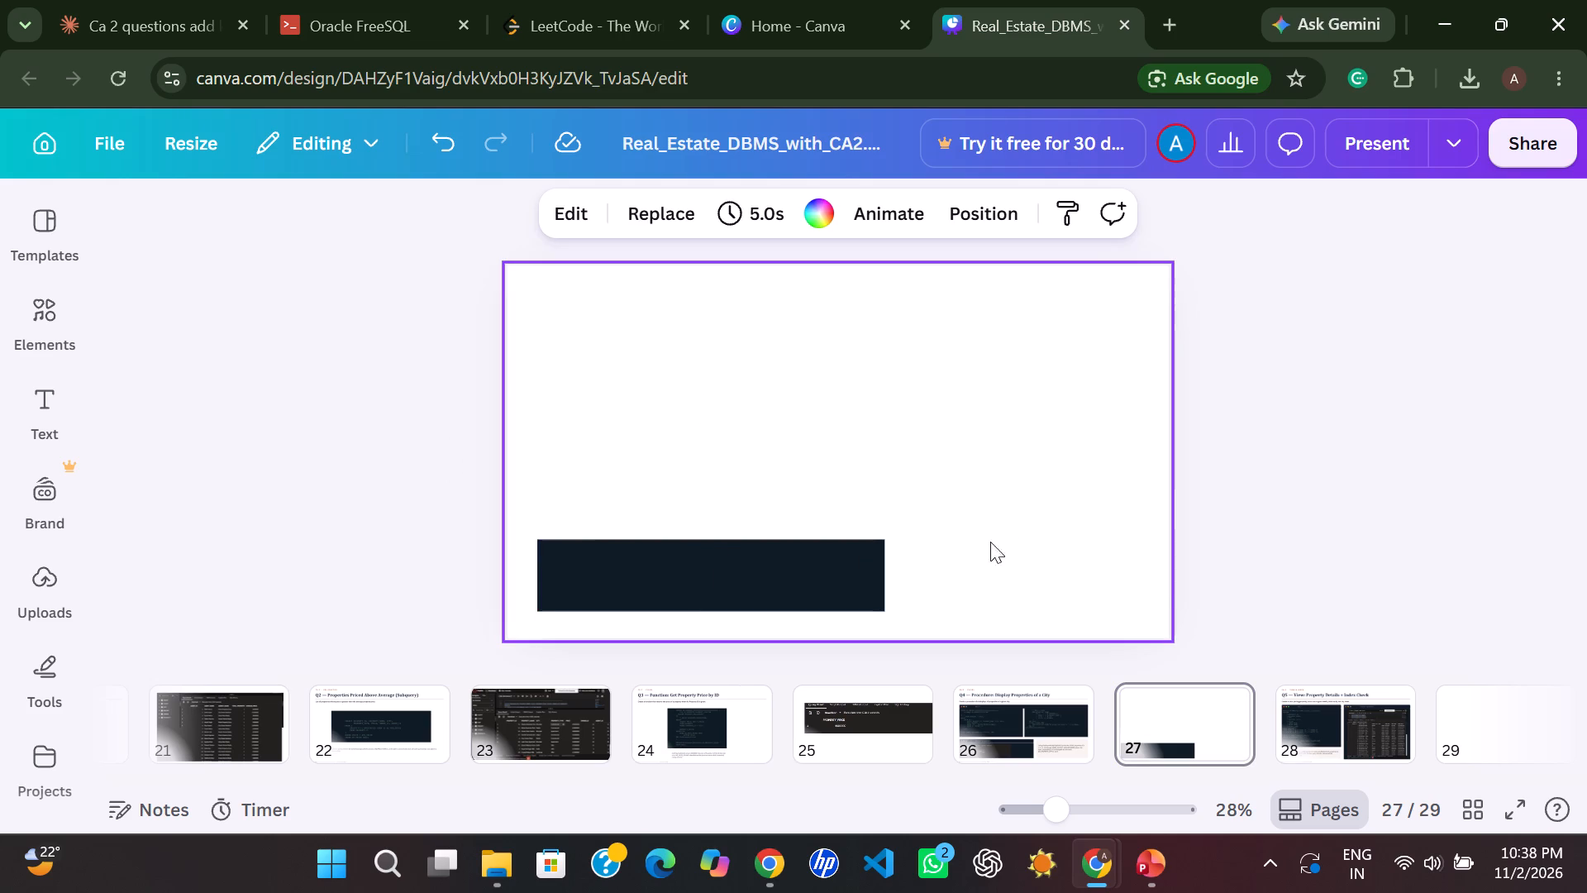
# Move the dark panel to the middle of page 27 and enlarge it into a tall band spanning the full 1,920 px width.
pyautogui.click(833, 568)
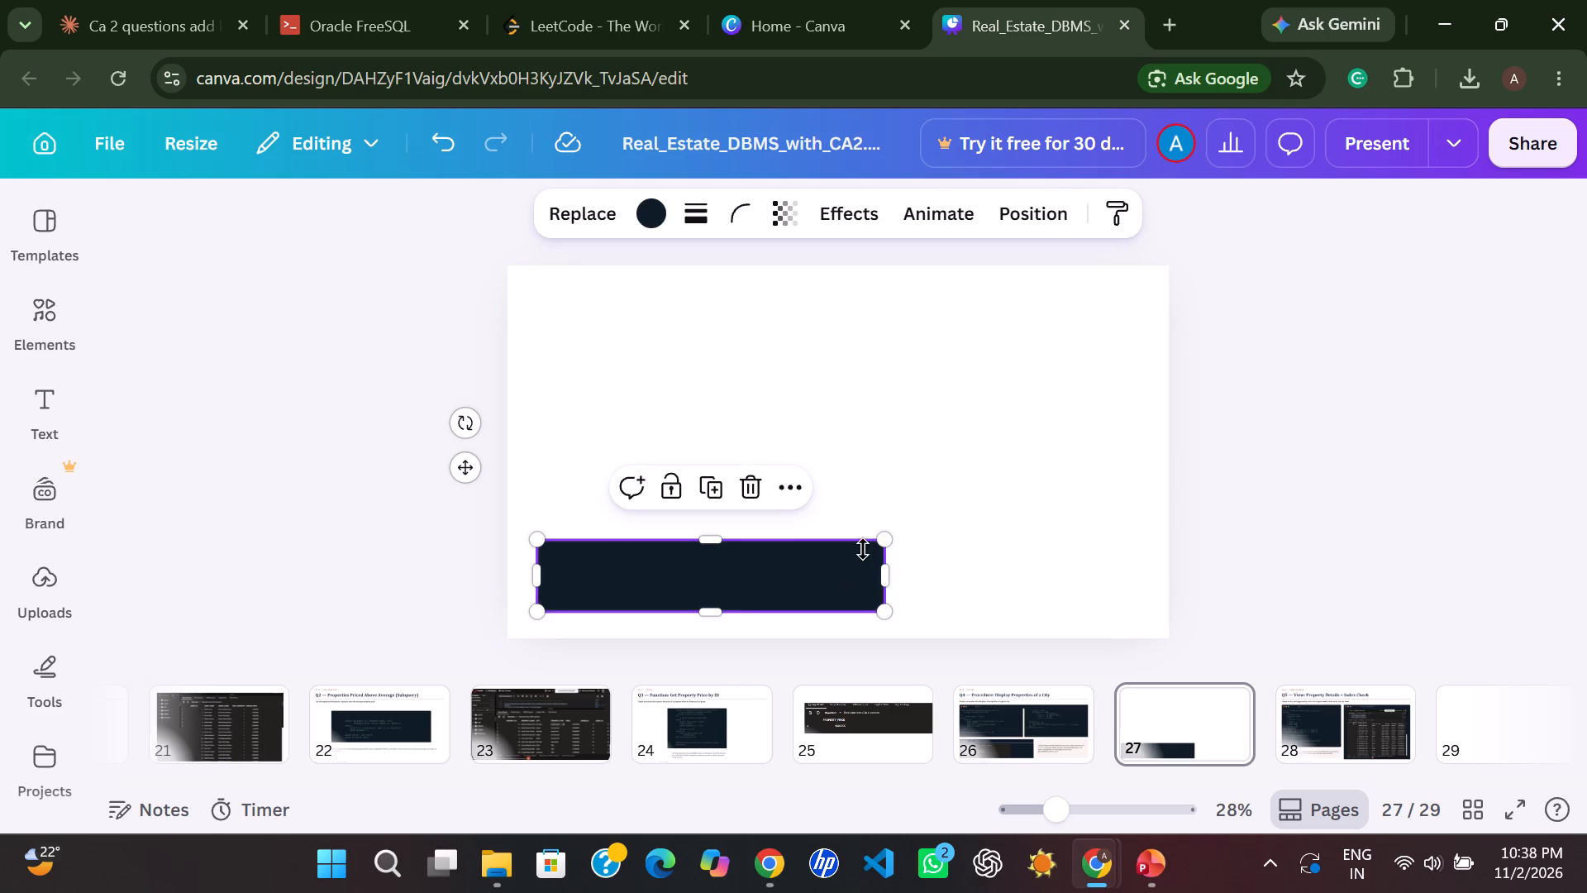
pyautogui.moveTo(796, 571); pyautogui.dragTo(933, 440)
pyautogui.moveTo(673, 410); pyautogui.dragTo(619, 342)
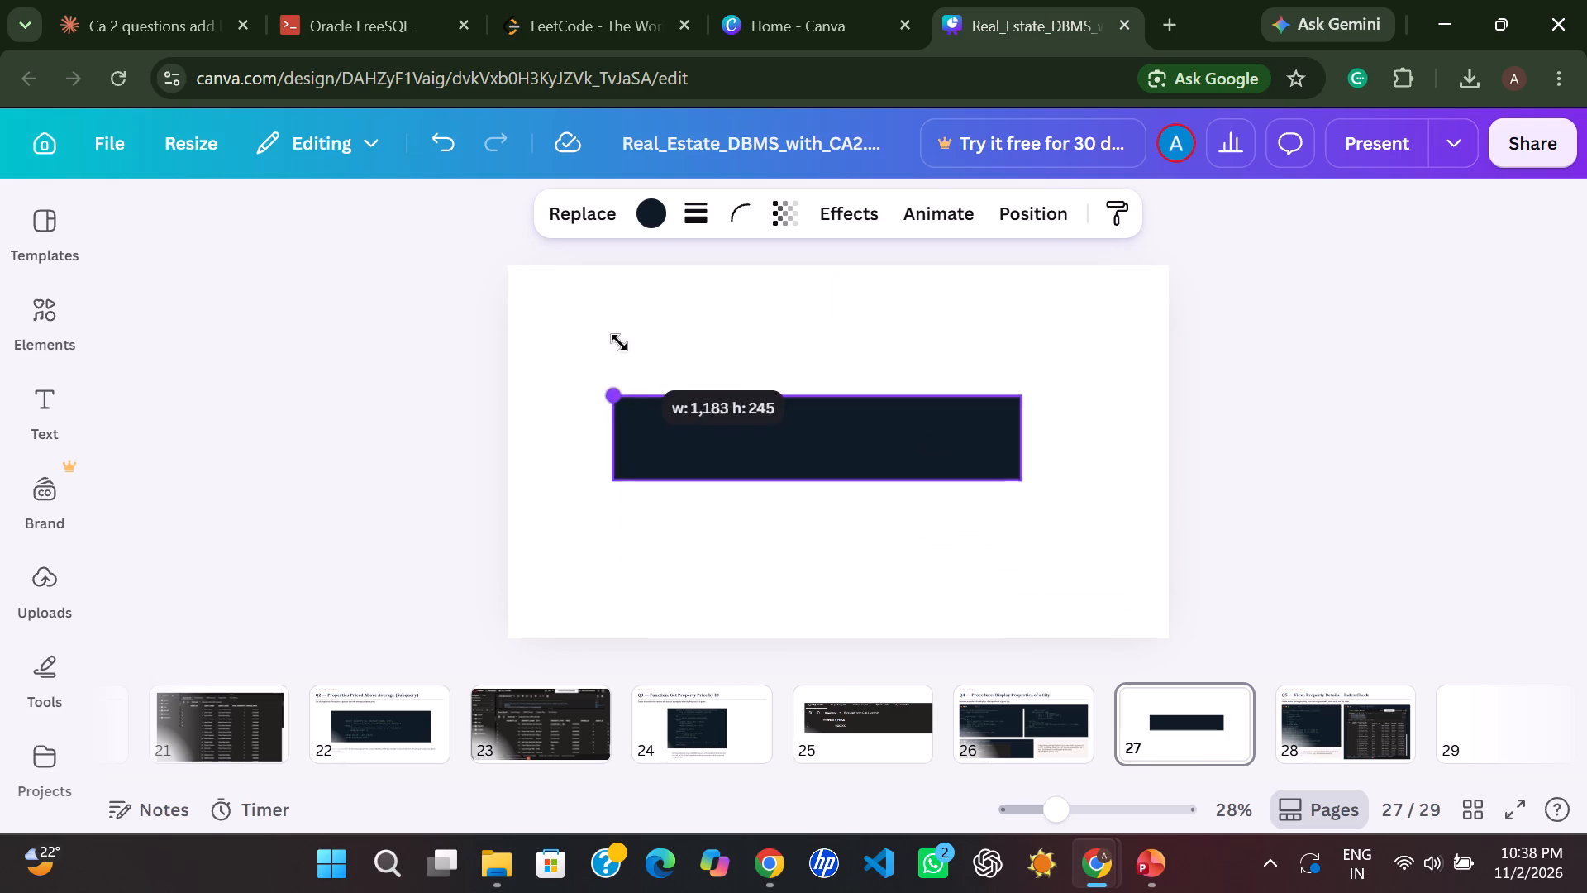
pyautogui.moveTo(619, 342); pyautogui.dragTo(540, 290)
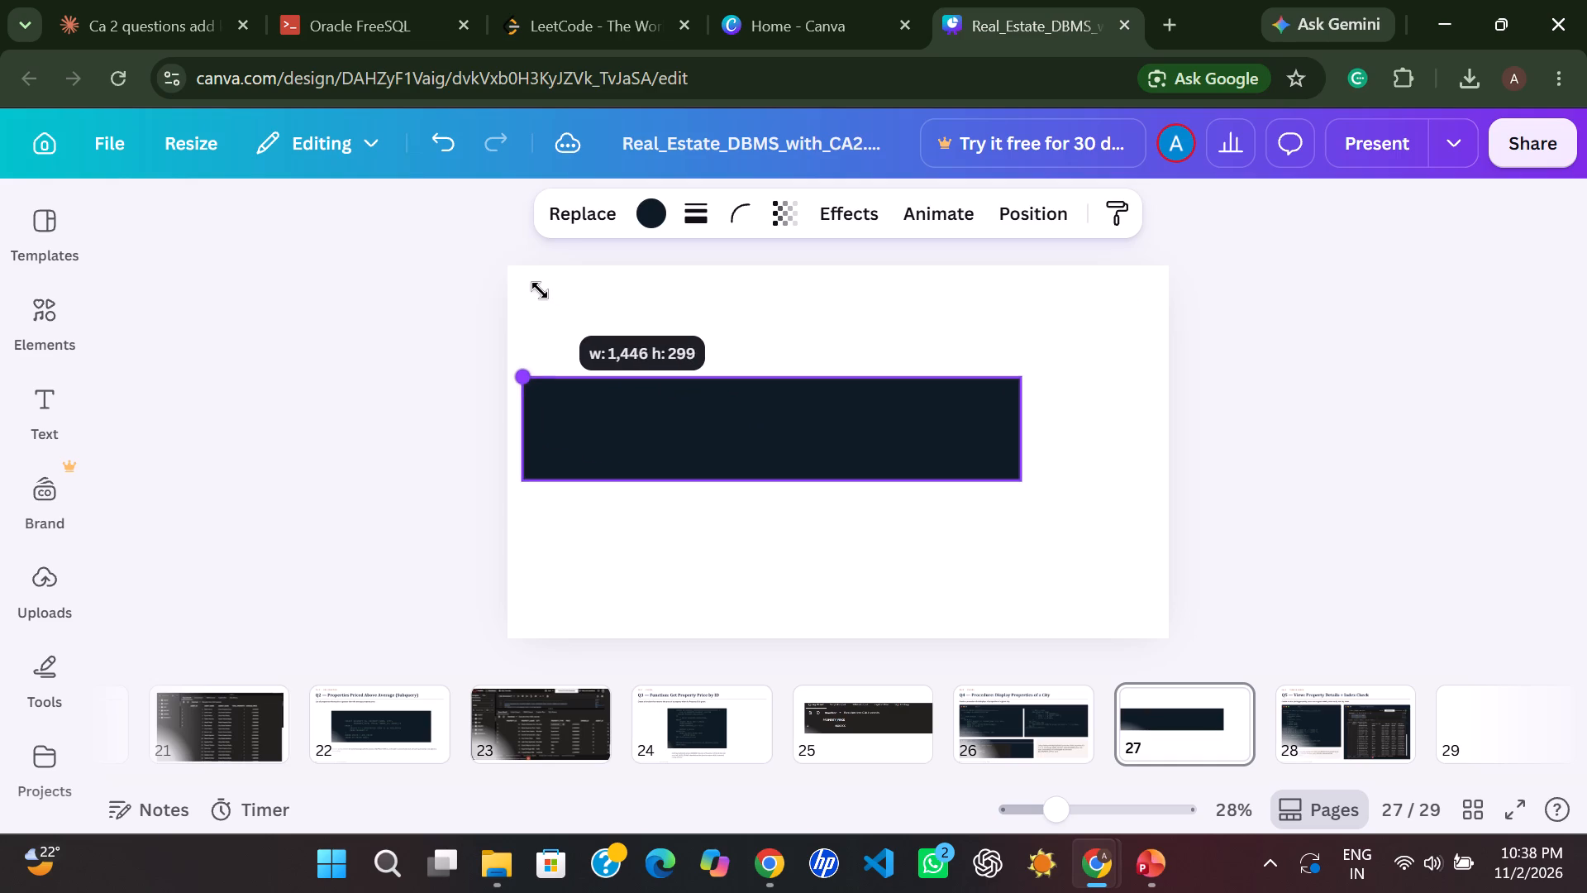
pyautogui.moveTo(540, 290); pyautogui.dragTo(531, 291)
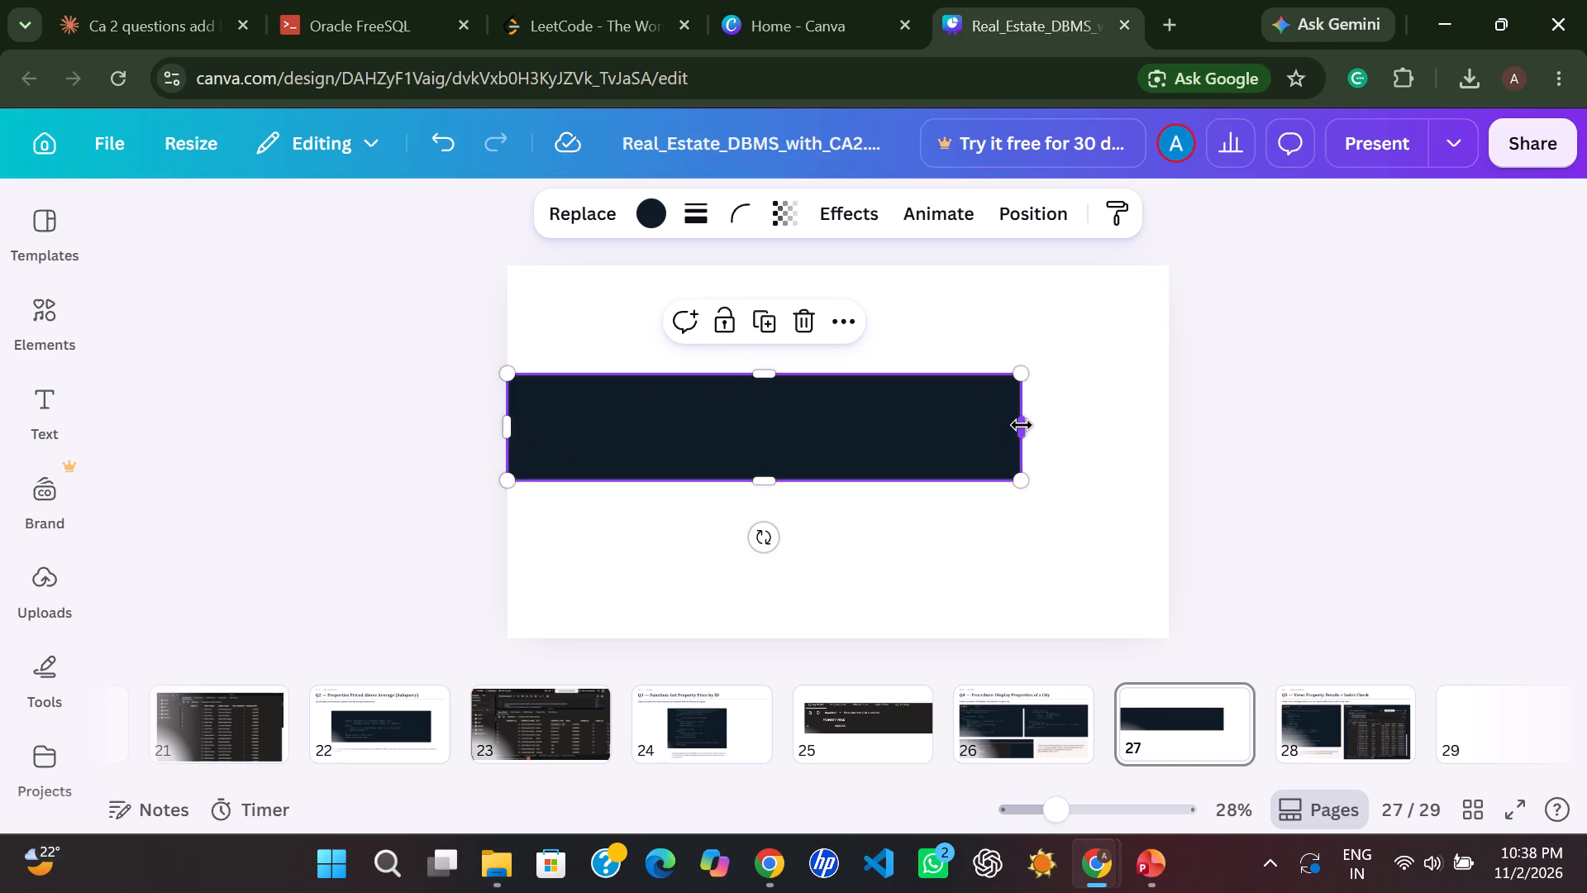
pyautogui.moveTo(1022, 425); pyautogui.dragTo(1167, 418)
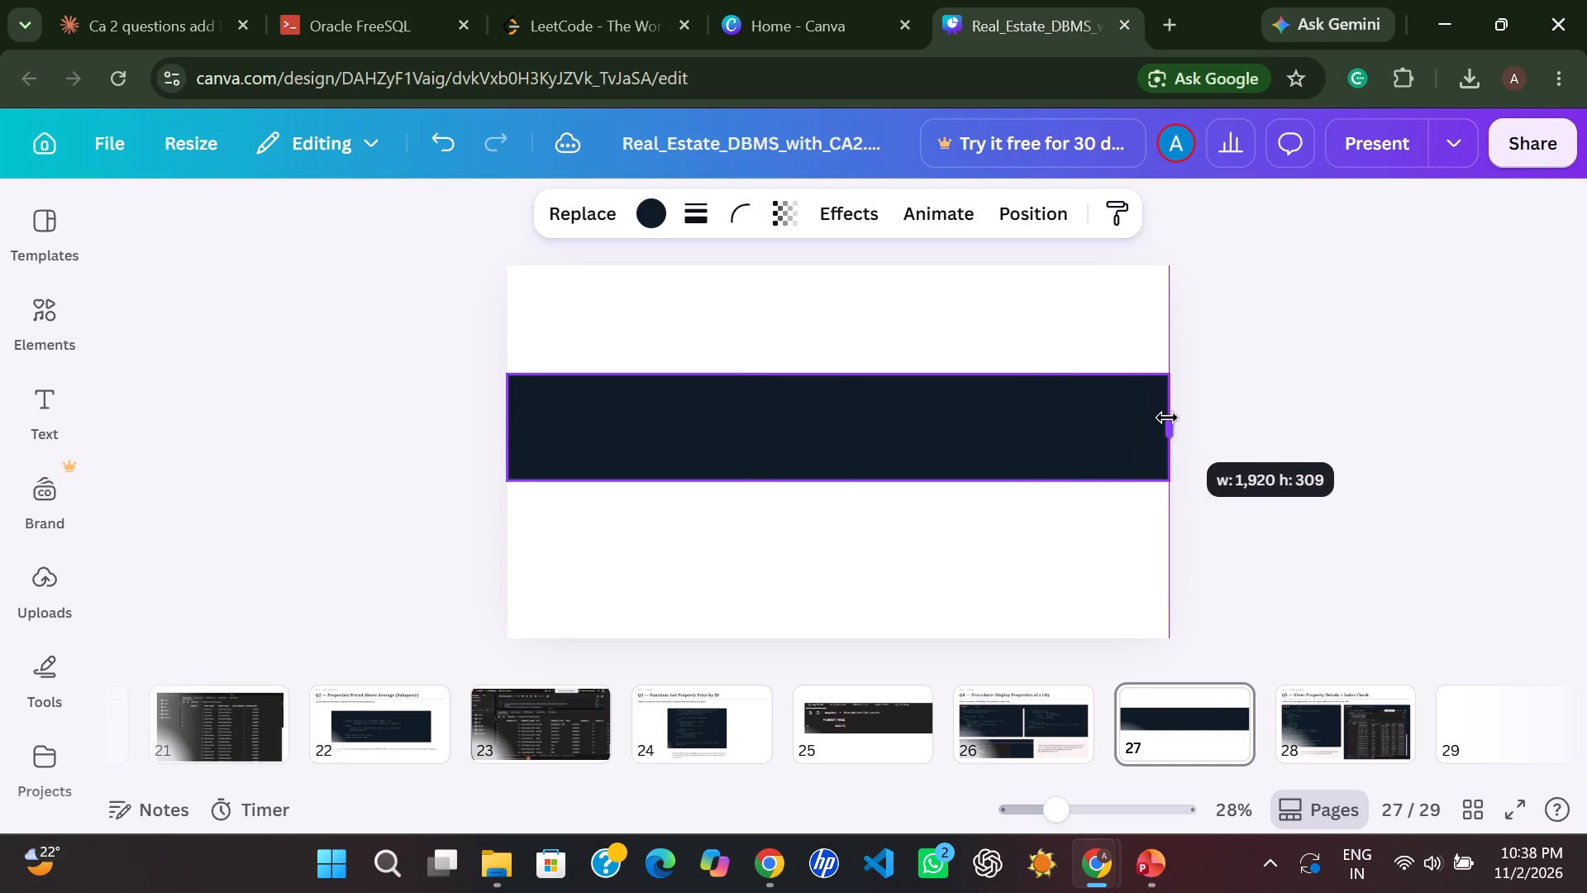
pyautogui.moveTo(1167, 418); pyautogui.dragTo(1164, 418)
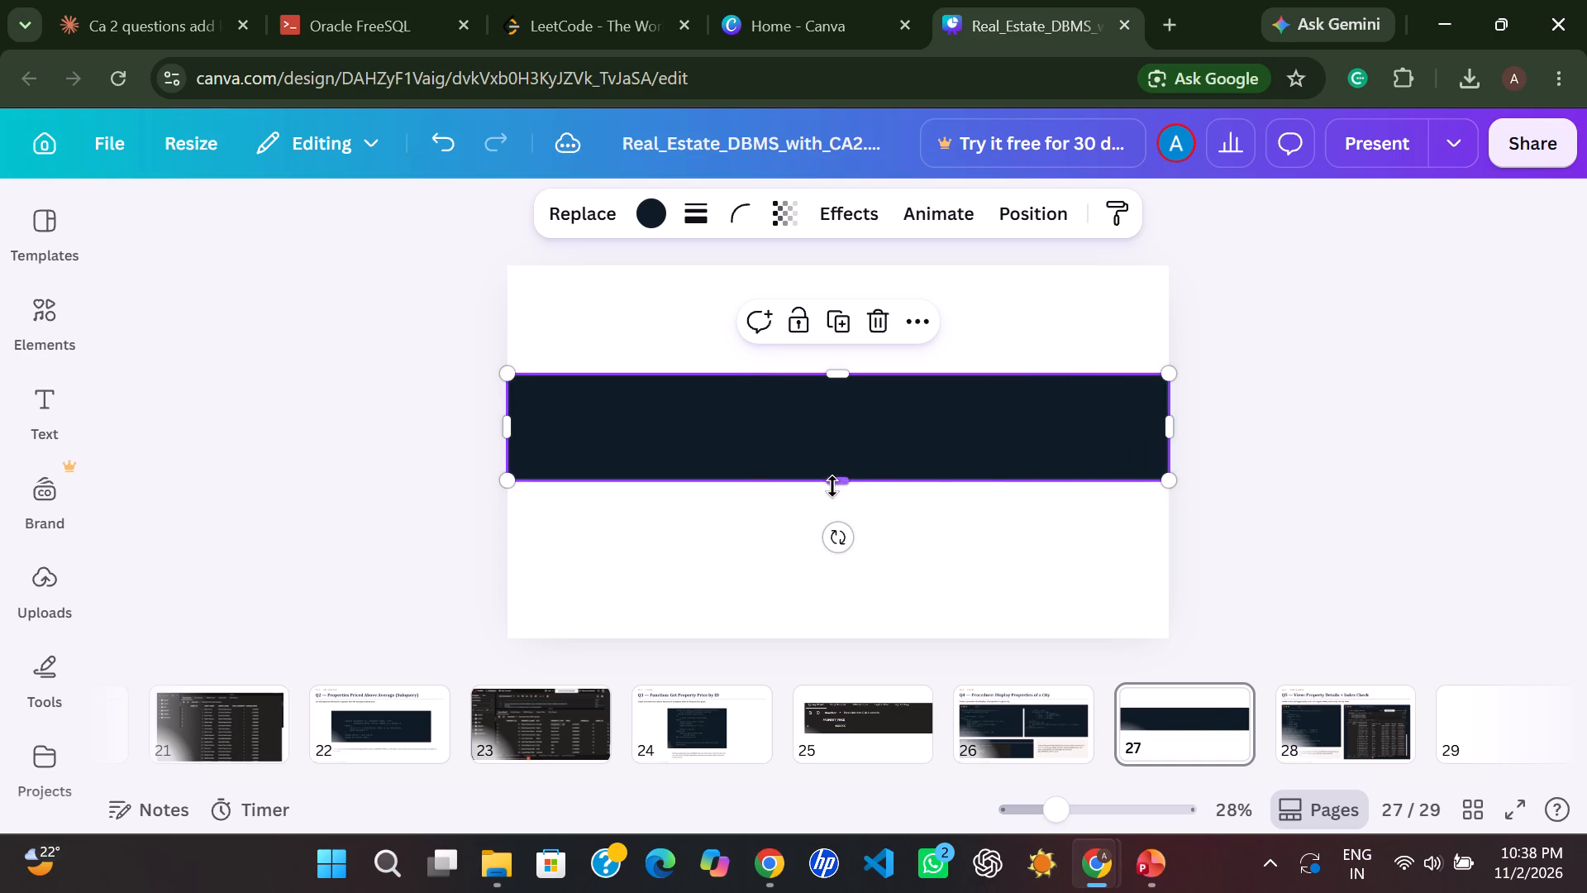
pyautogui.moveTo(837, 482); pyautogui.dragTo(844, 547)
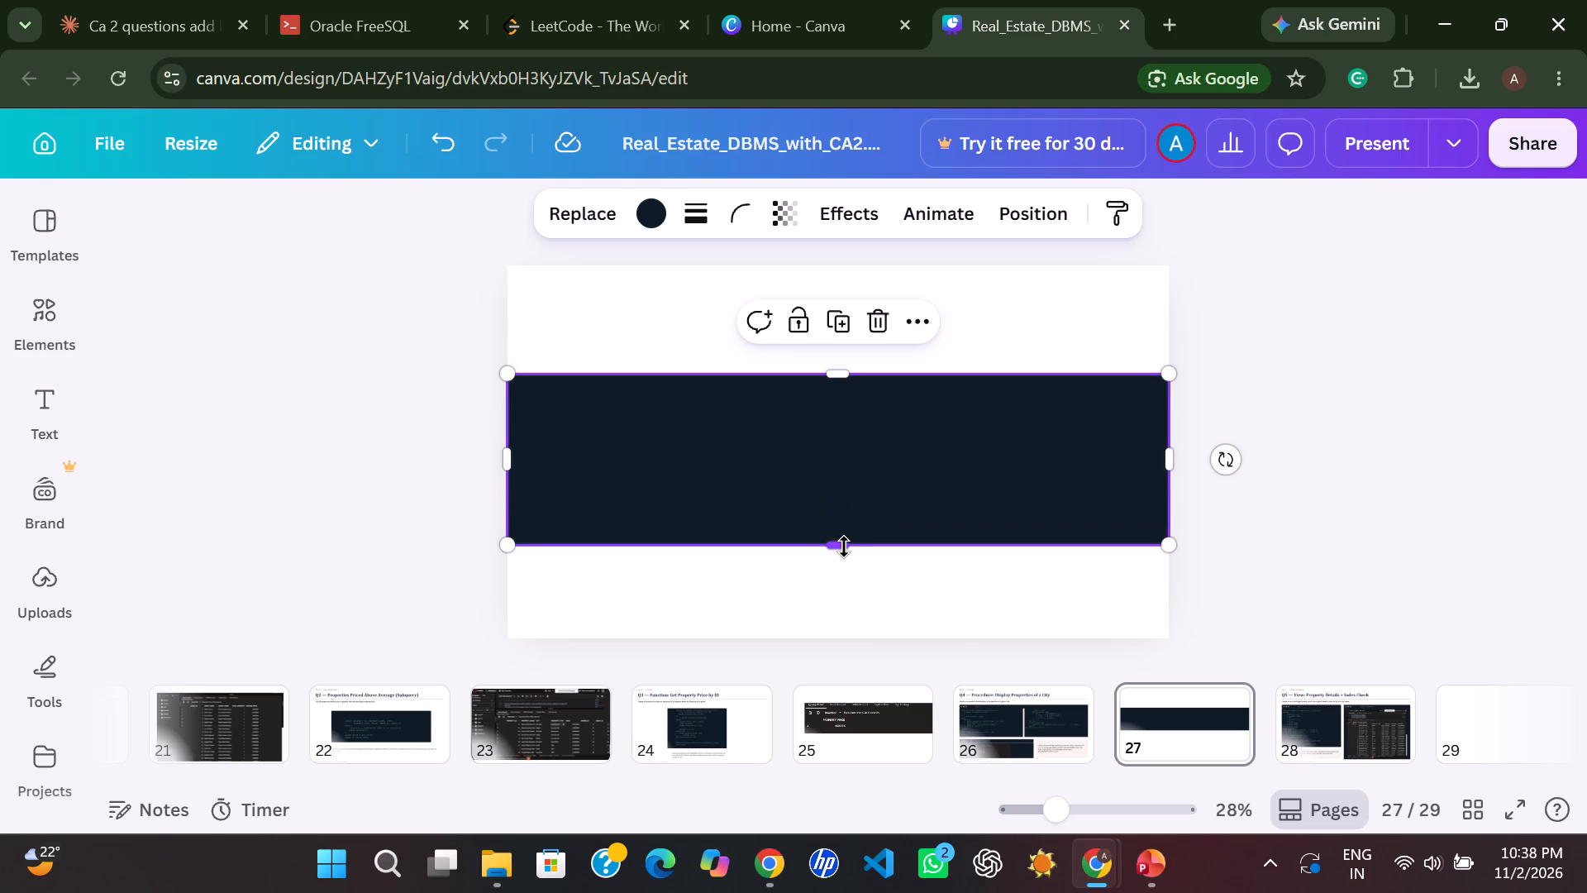
pyautogui.moveTo(839, 377); pyautogui.dragTo(840, 357)
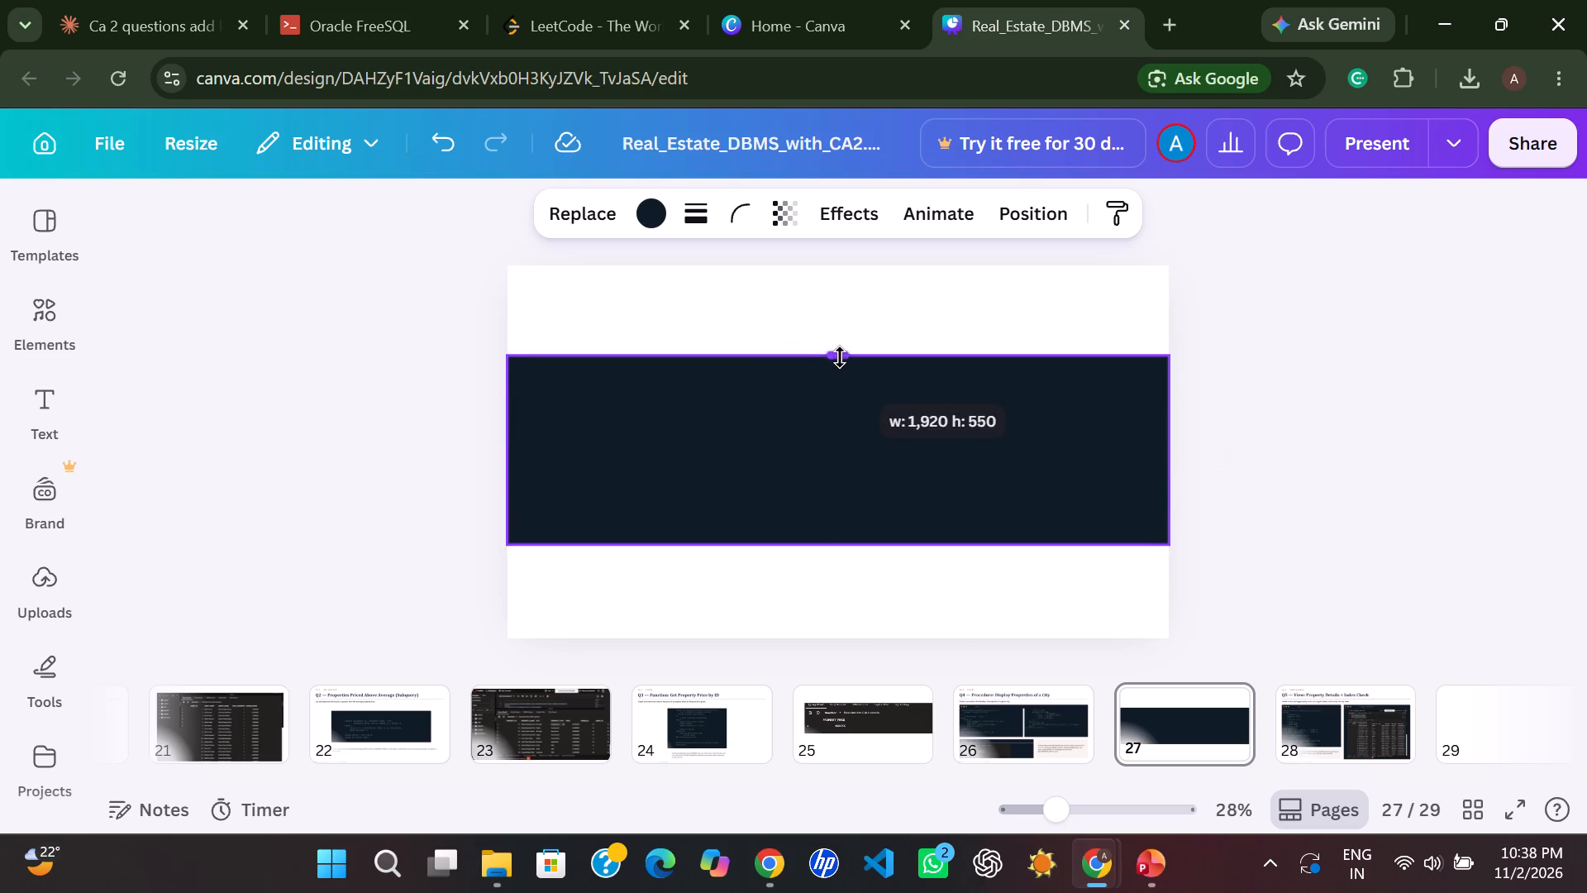
pyautogui.moveTo(840, 357); pyautogui.dragTo(845, 337)
pyautogui.click(1290, 534)
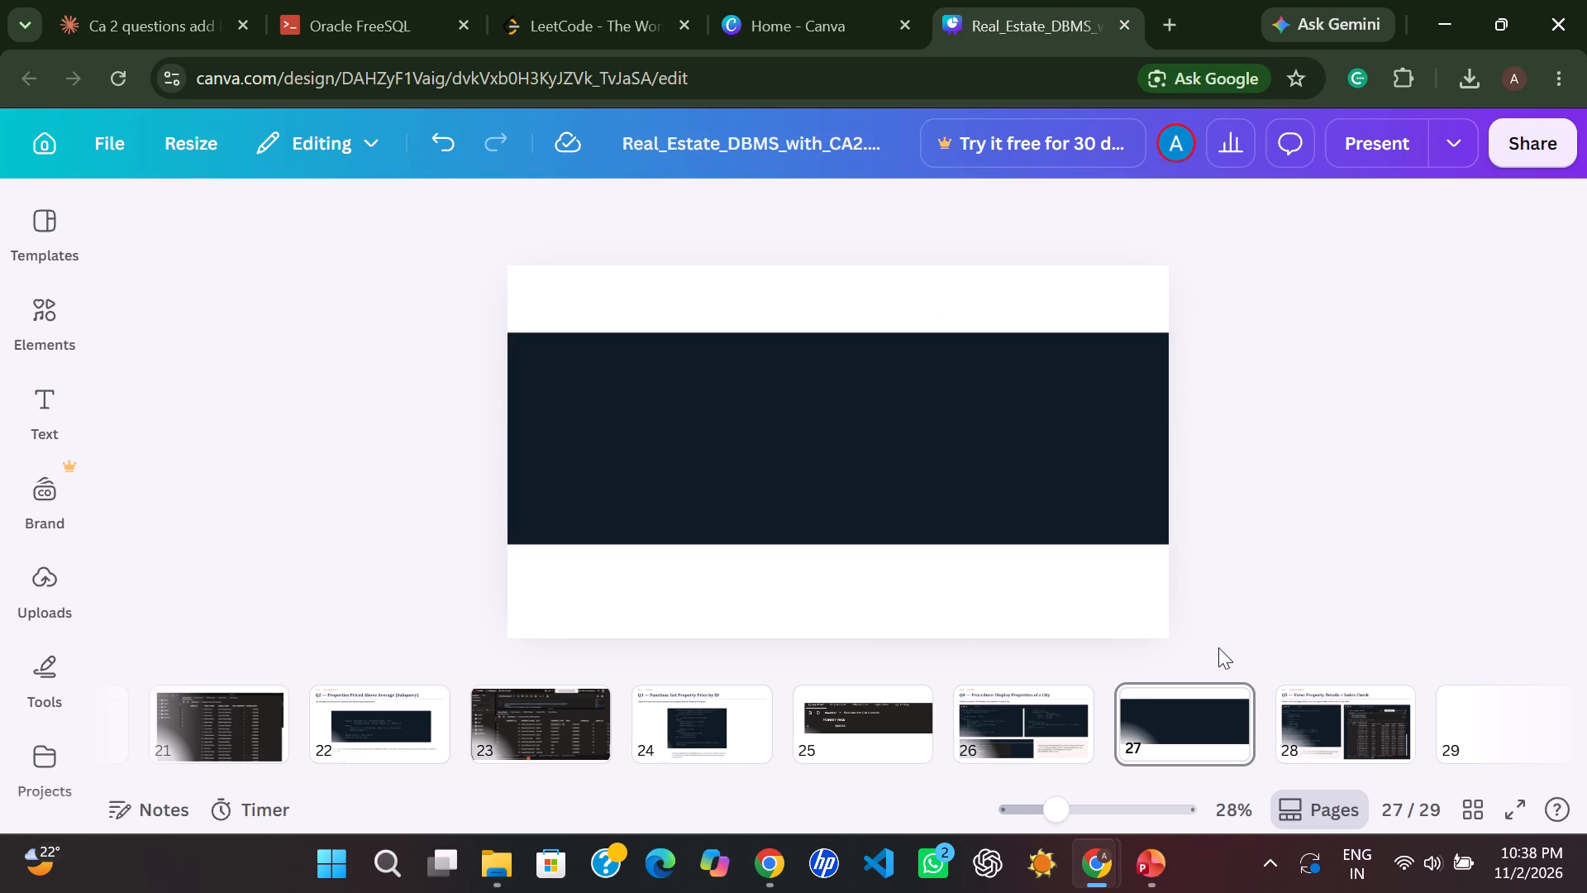
# Copy the Q4 output screenshot from page 26 and paste it onto page 27.
pyautogui.click(1025, 721)
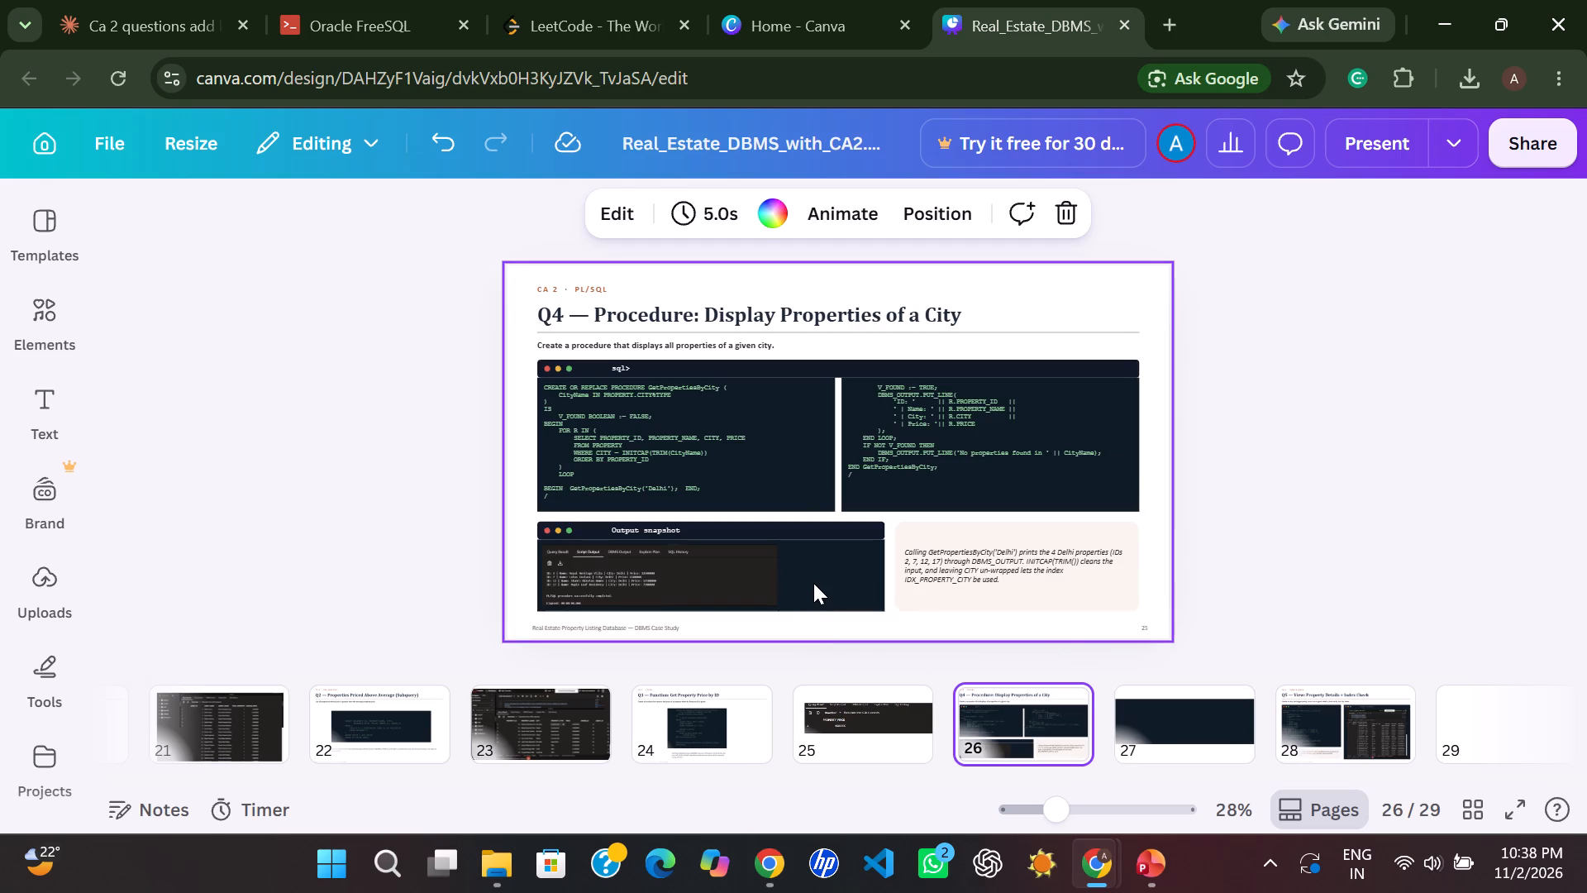
pyautogui.click(813, 583)
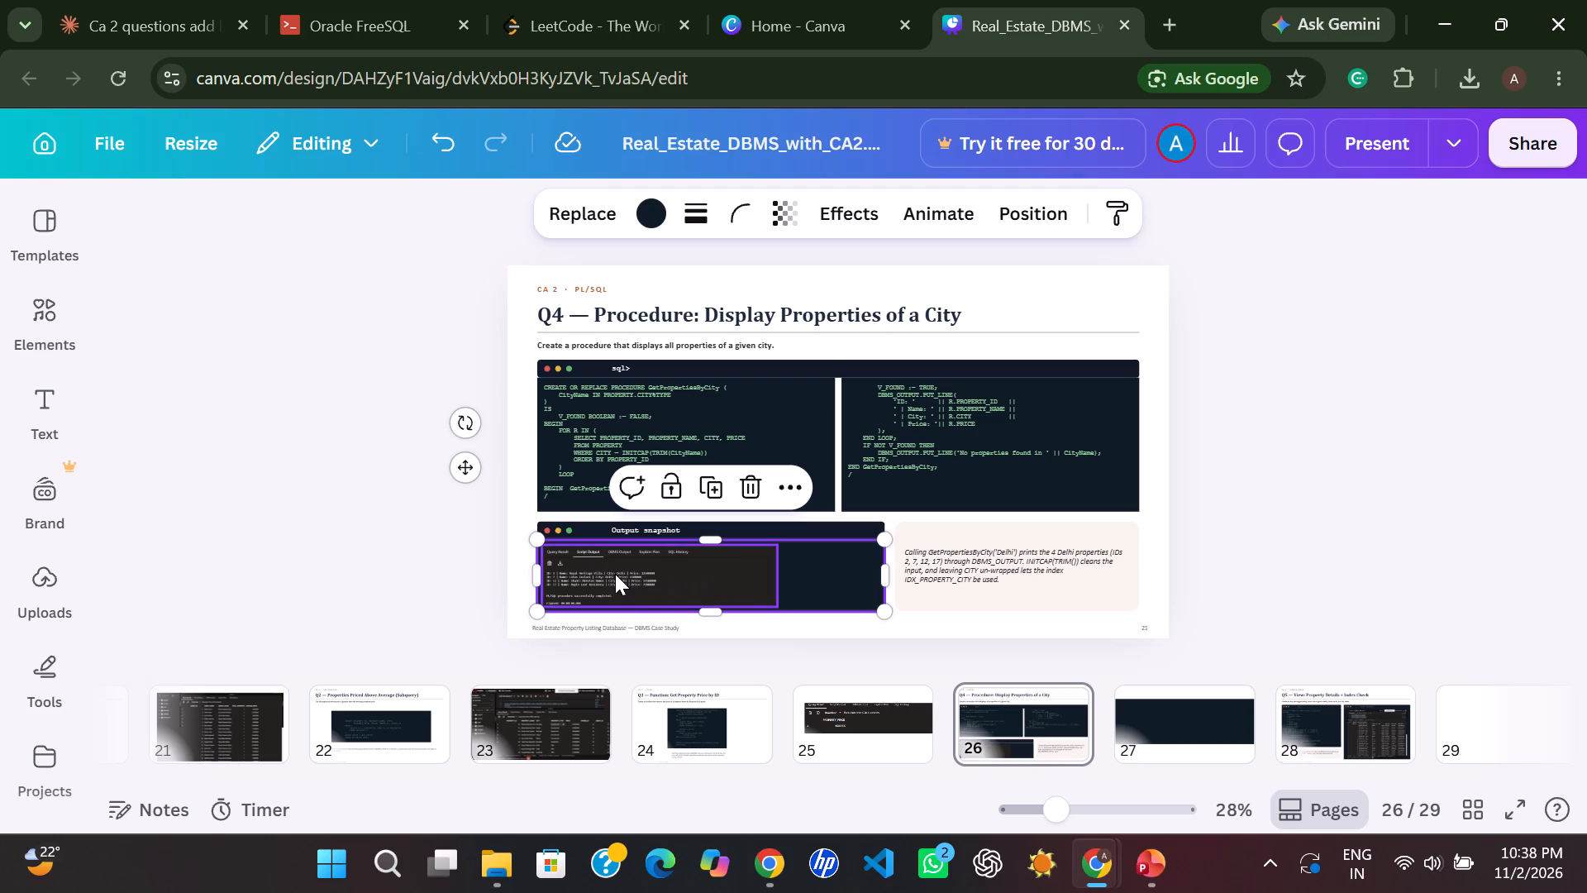
pyautogui.click(615, 574)
pyautogui.rightClick(615, 574)
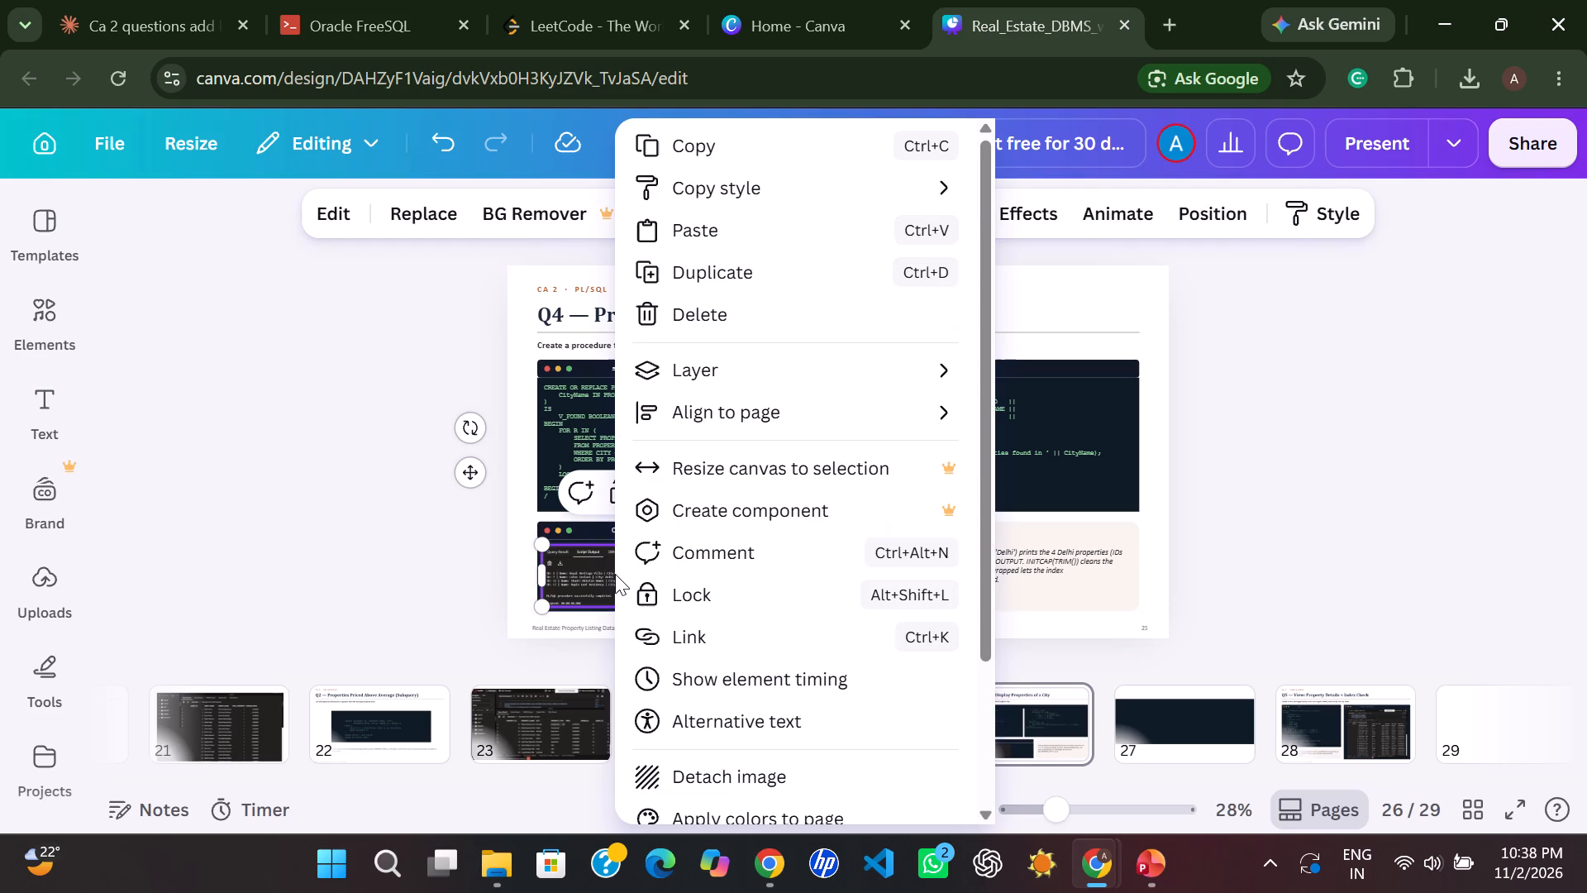
pyautogui.click(765, 131)
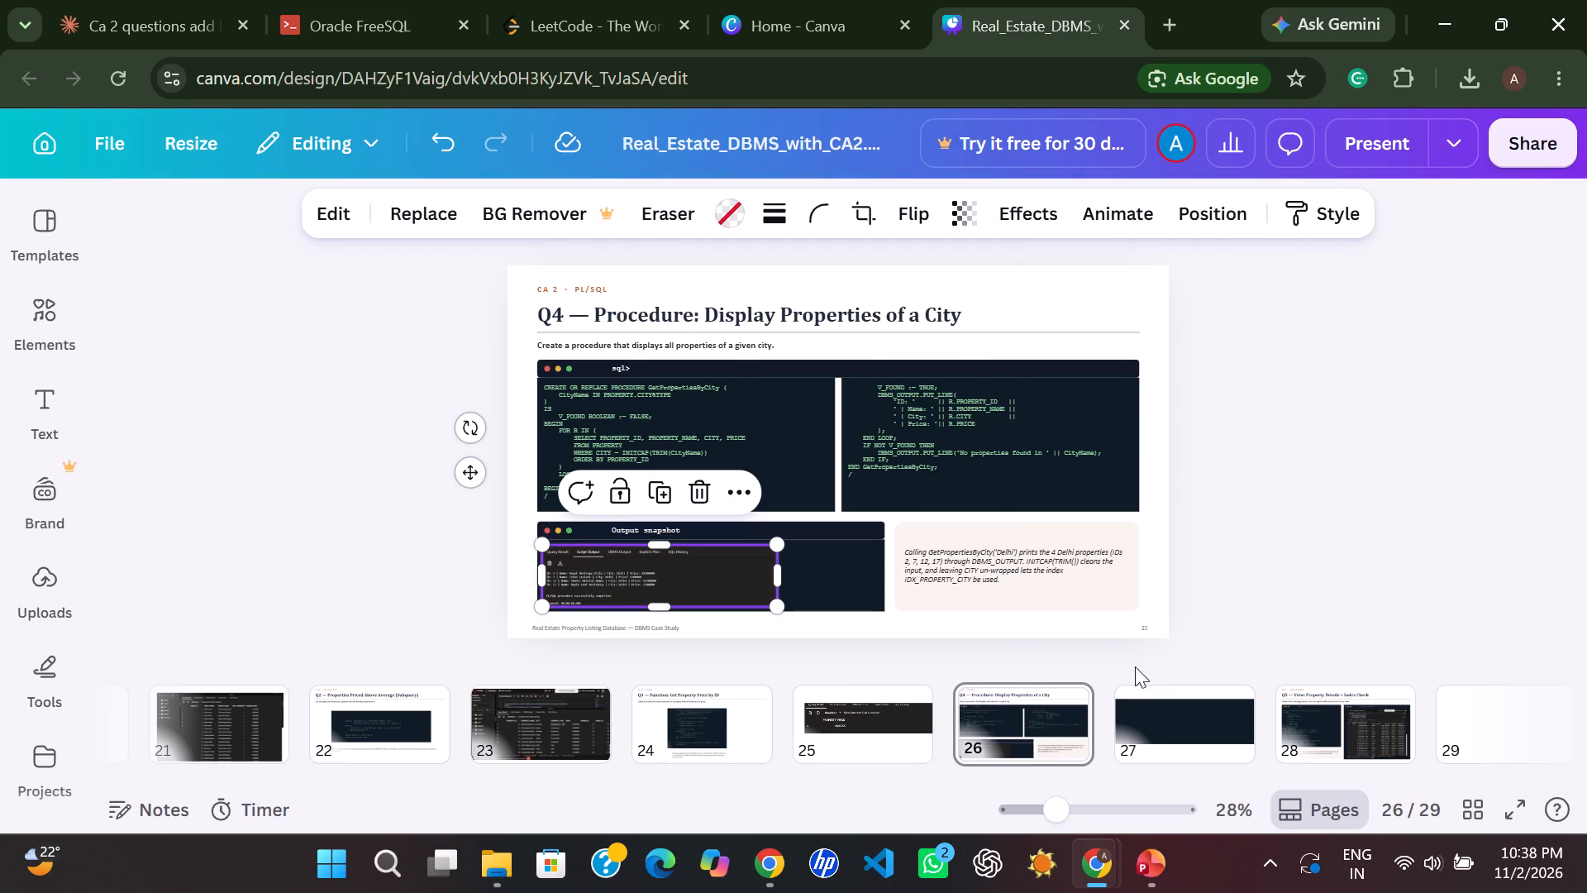
pyautogui.click(1154, 704)
pyautogui.click(731, 404)
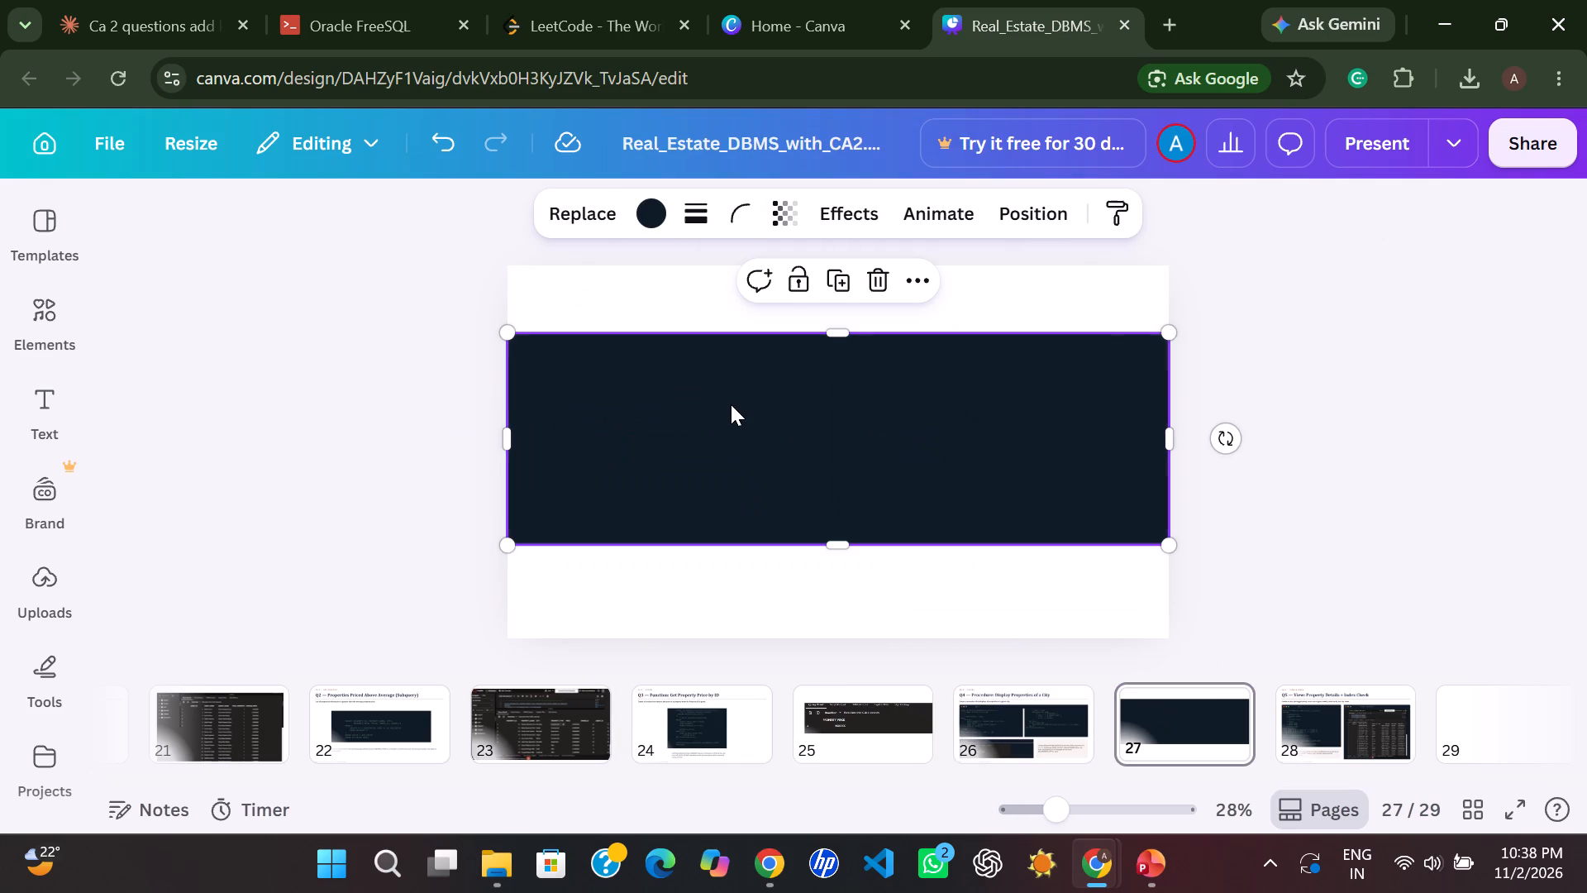
pyautogui.hotkey('ctrl', 'v')
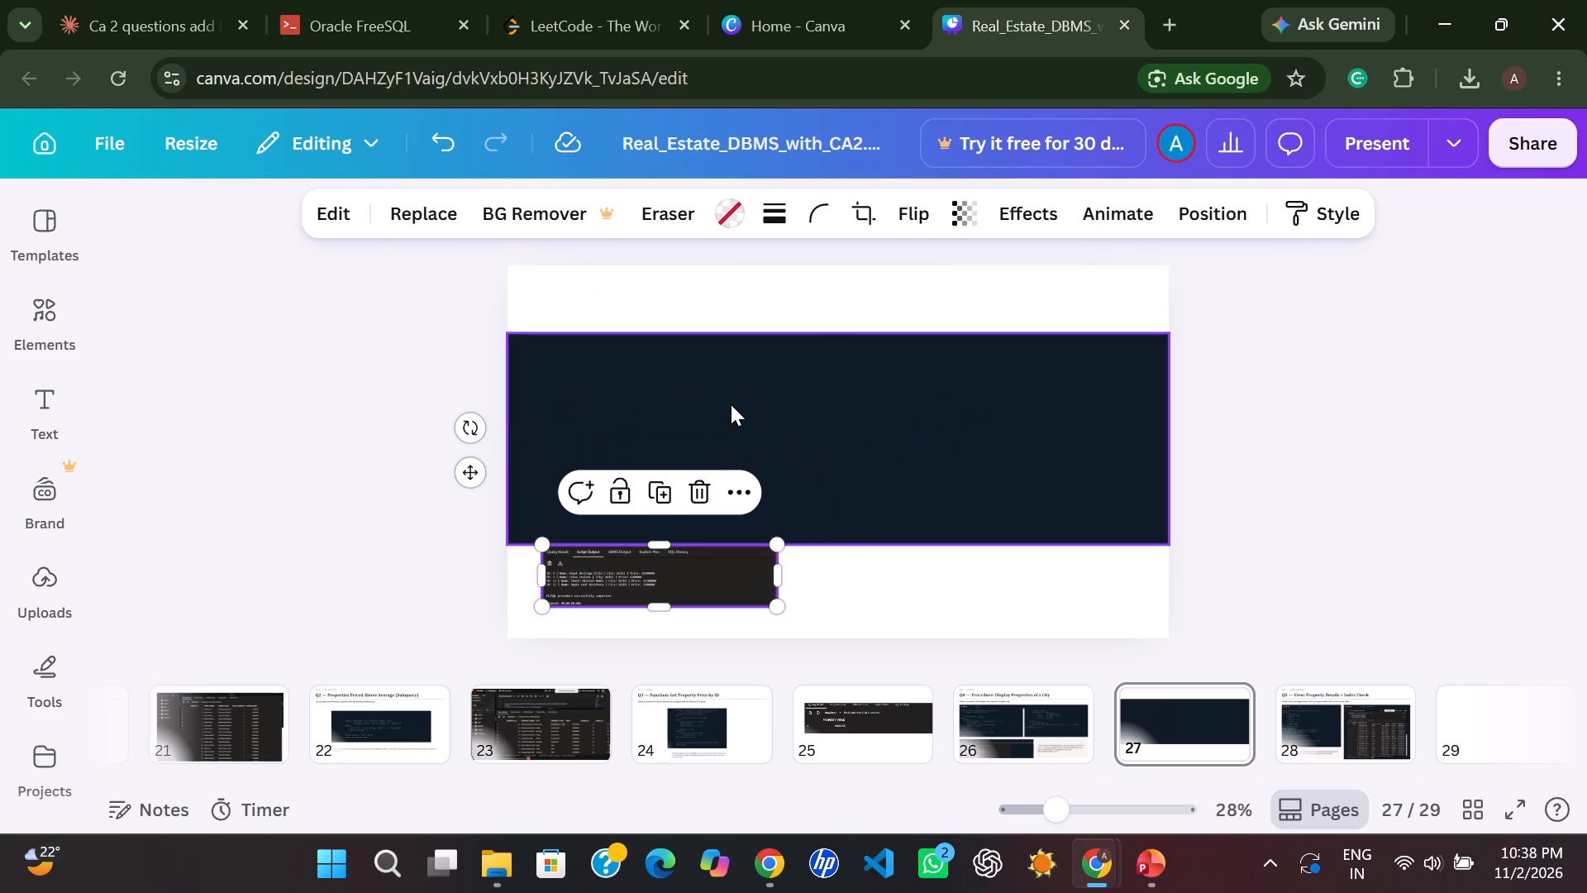
# Move the pasted screenshot onto the dark band on page 27 and enlarge it to about 1,600 px wide, reaching the page's left edge.
pyautogui.moveTo(628, 579); pyautogui.dragTo(629, 428)
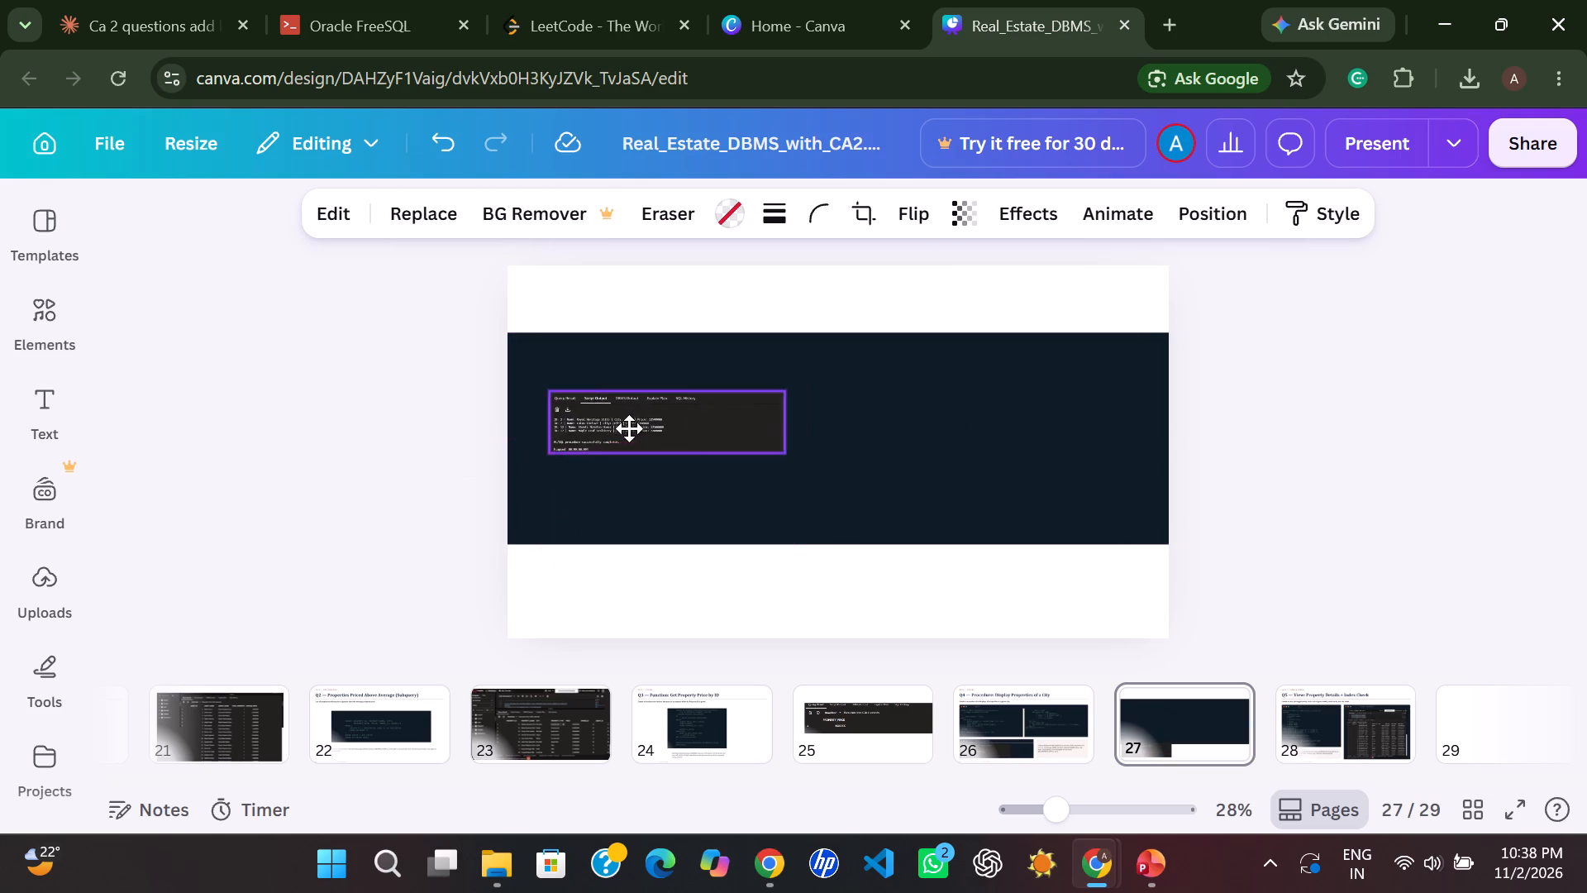
pyautogui.moveTo(629, 428); pyautogui.dragTo(627, 428)
pyautogui.moveTo(641, 425); pyautogui.dragTo(842, 440)
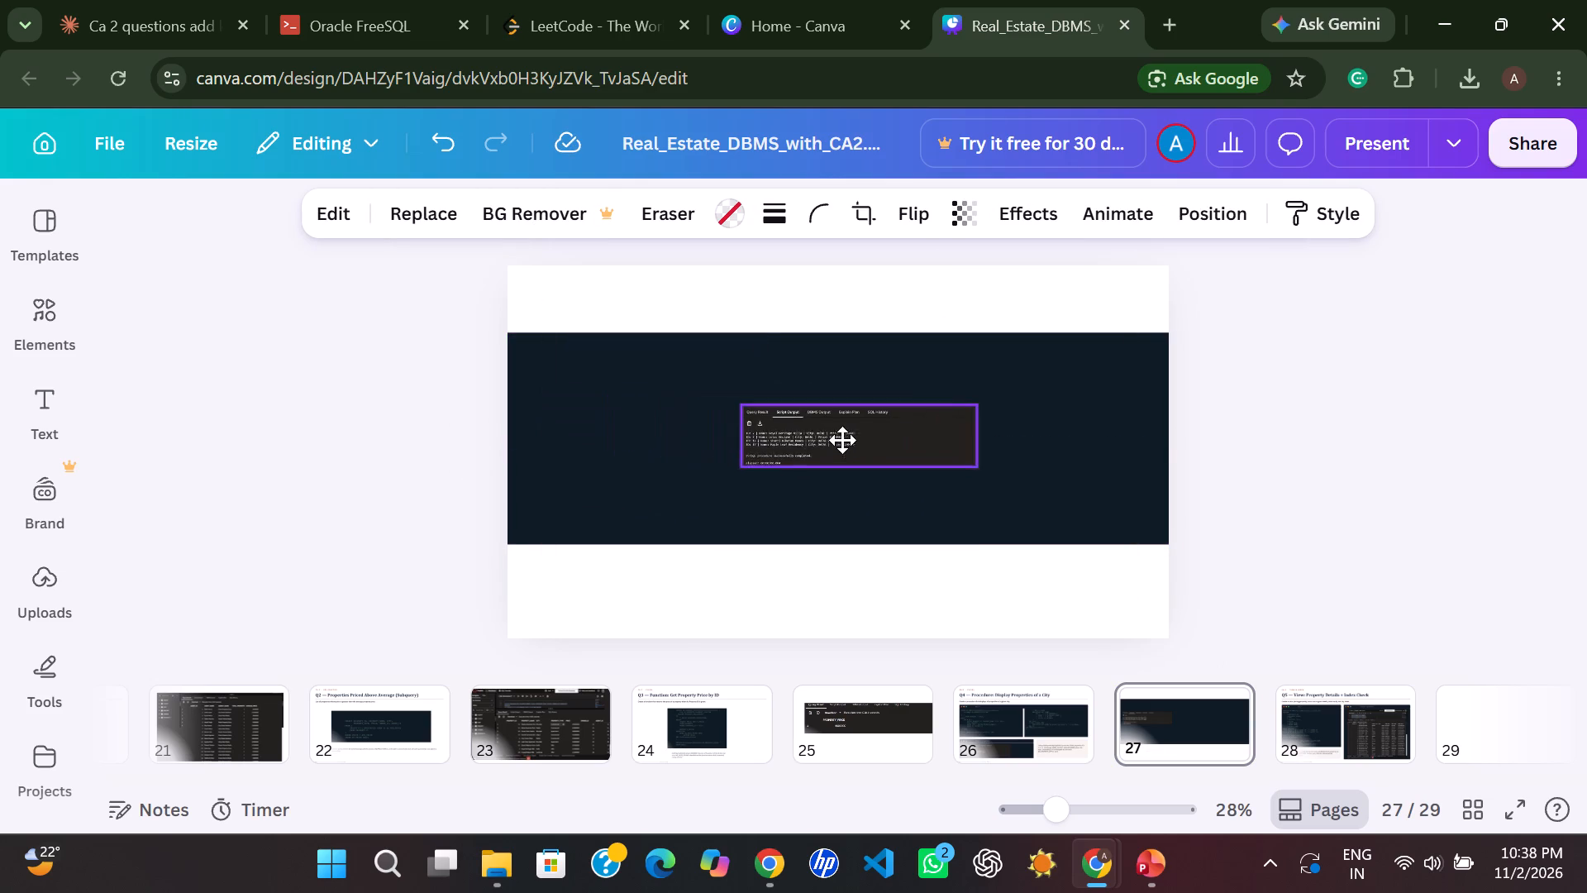
pyautogui.moveTo(842, 440); pyautogui.dragTo(920, 439)
pyautogui.moveTo(822, 404); pyautogui.dragTo(508, 432)
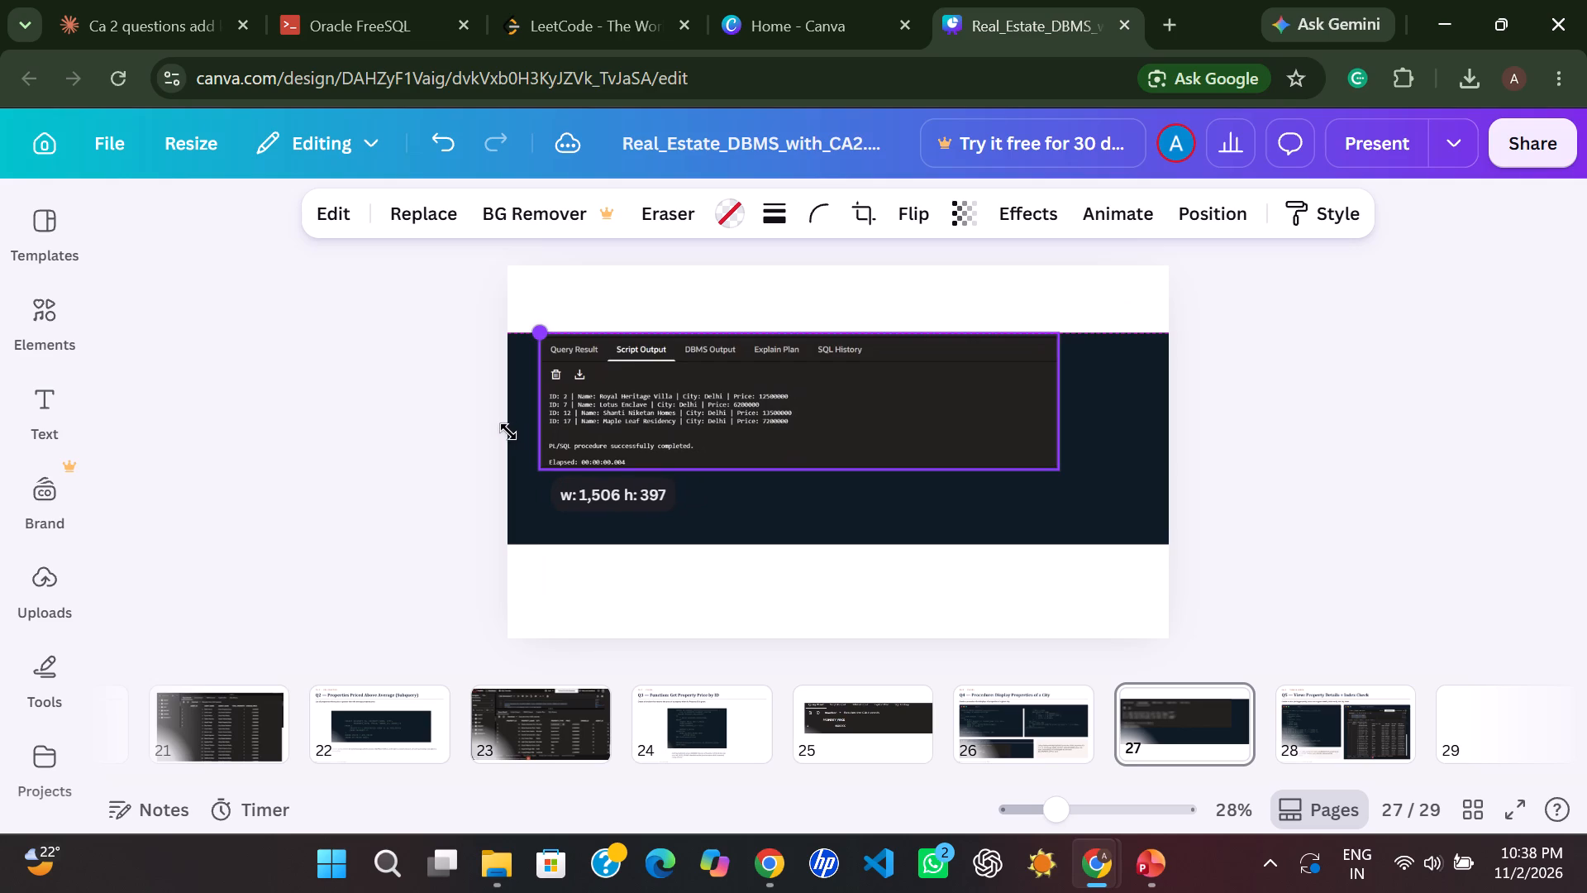
pyautogui.moveTo(508, 432); pyautogui.dragTo(479, 438)
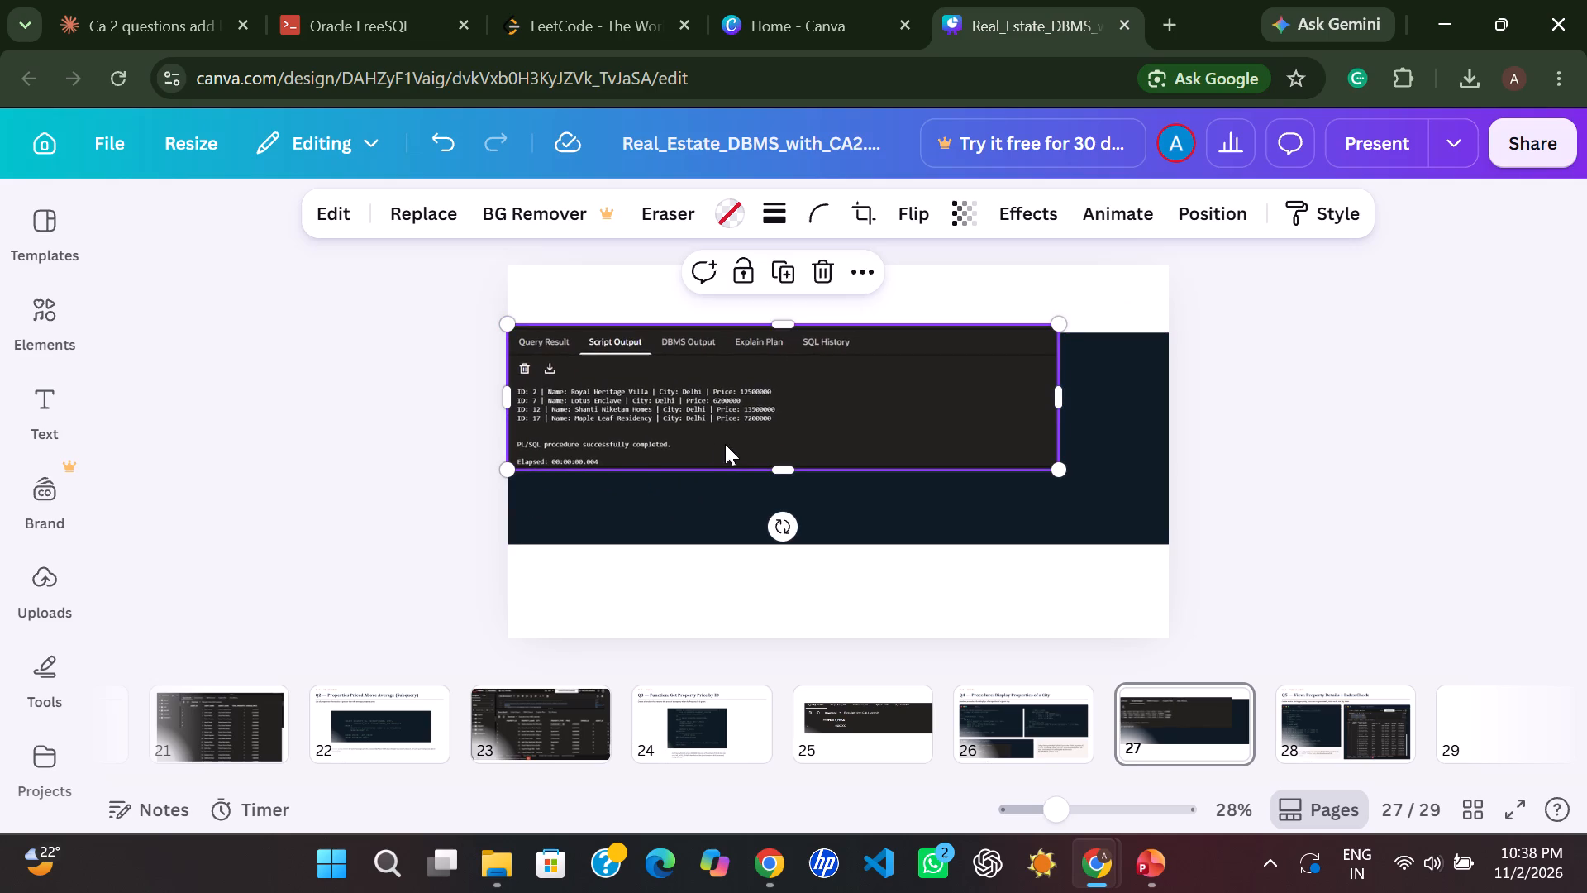
# Extend the screenshot downward to about 639 px high and move it flush with the page's right edge, covering the band's height.
pyautogui.moveTo(778, 462); pyautogui.dragTo(803, 498)
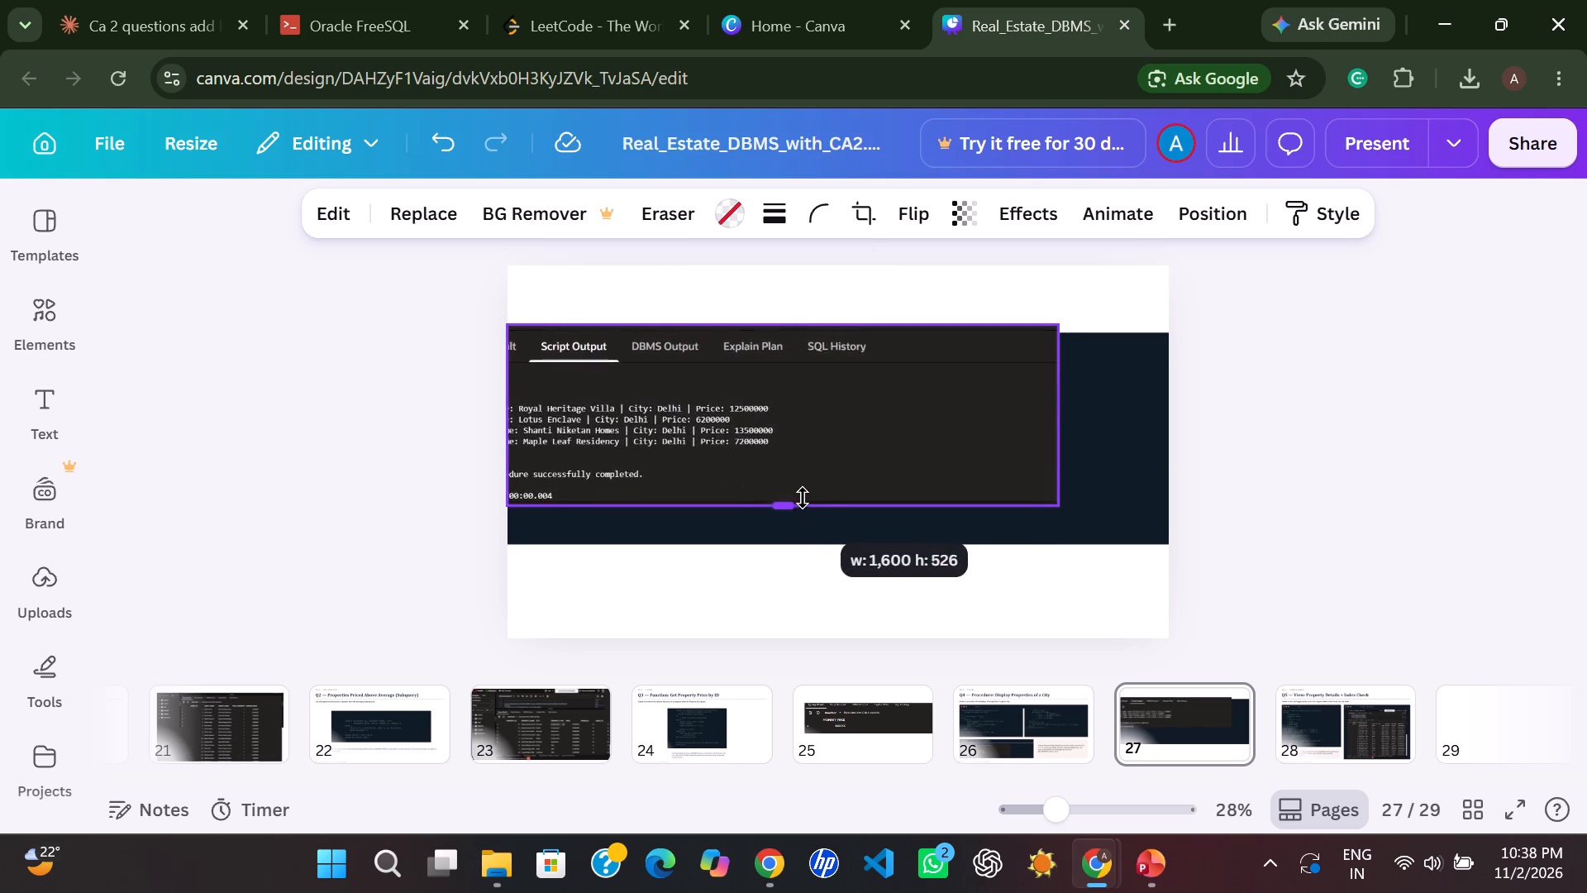
pyautogui.moveTo(803, 498); pyautogui.dragTo(876, 530)
pyautogui.moveTo(858, 497); pyautogui.dragTo(959, 517)
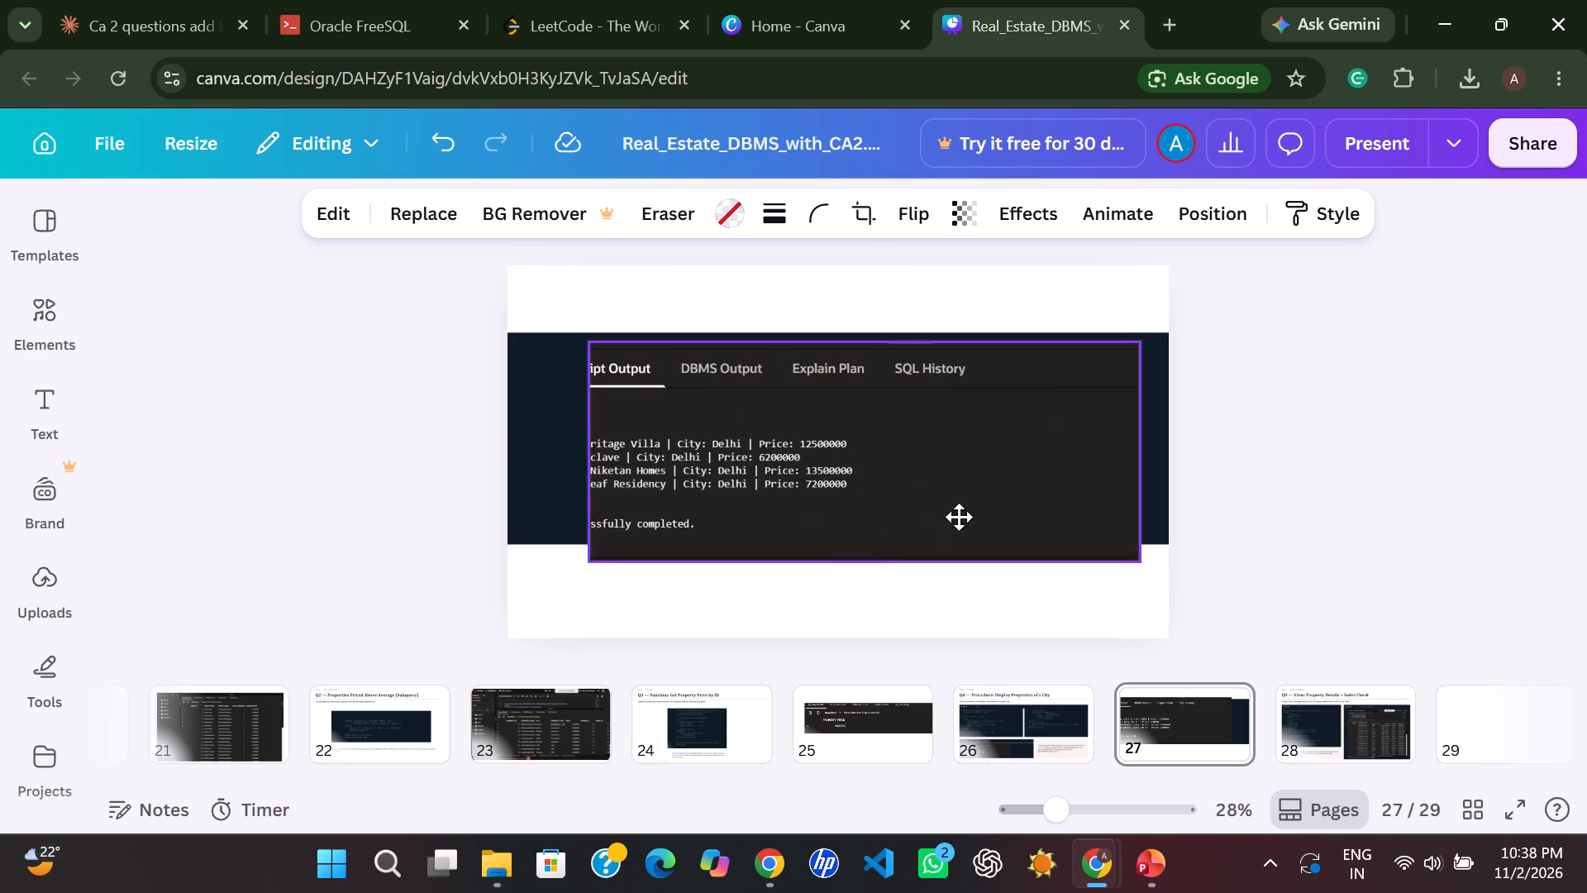
pyautogui.moveTo(959, 517); pyautogui.dragTo(975, 499)
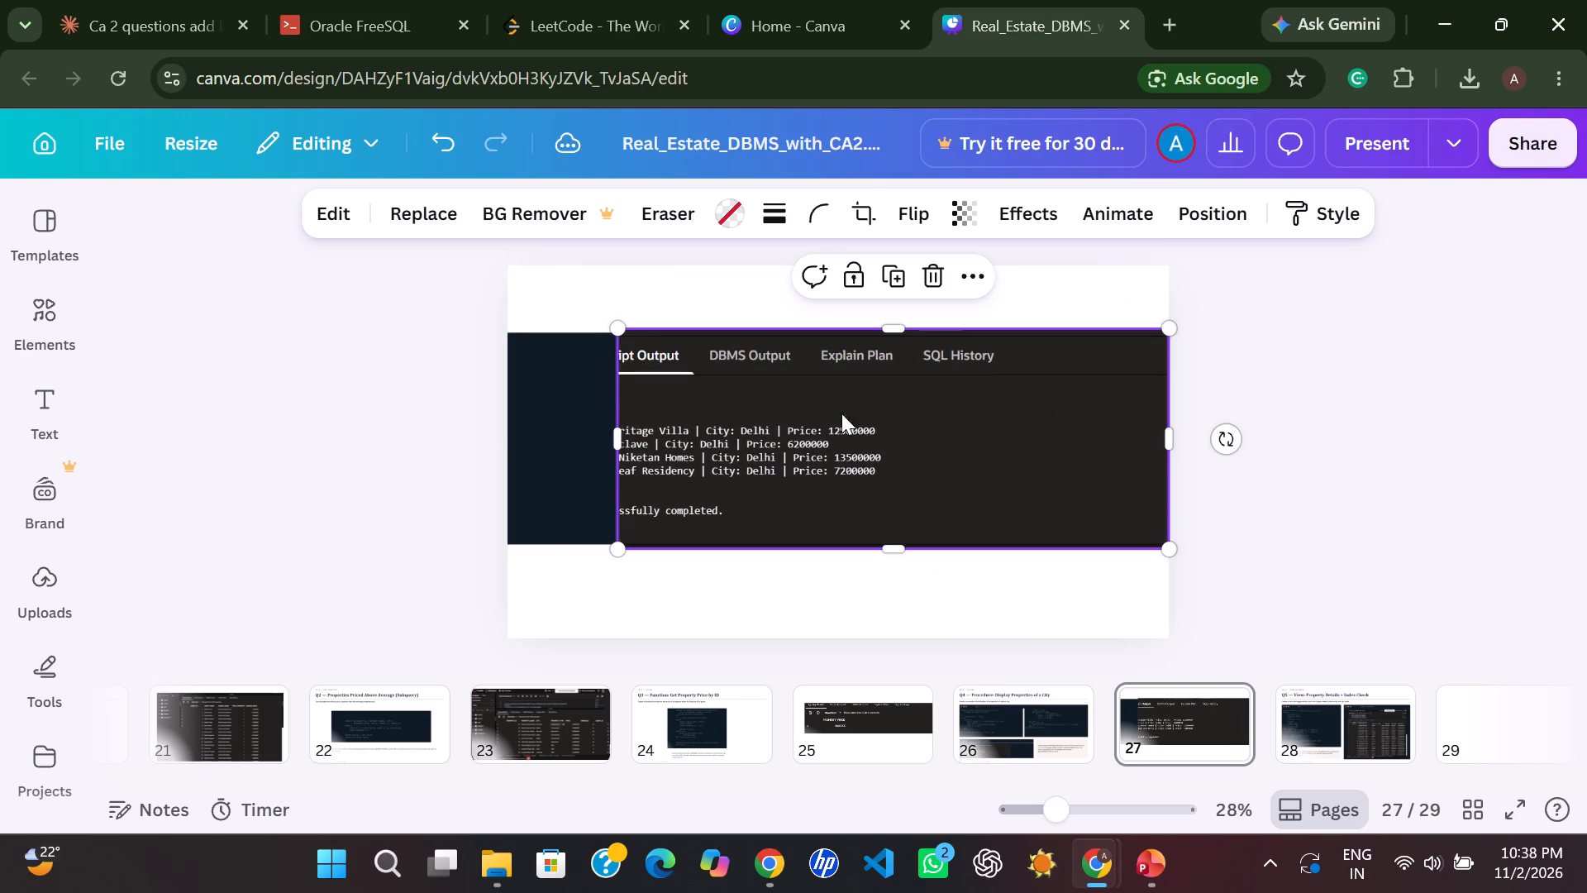
# Shift the screenshot past the page's right edge and widen its left side to the page's left edge, about 2,618 px wide, uncovering the cropped text.
pyautogui.moveTo(935, 394); pyautogui.dragTo(1021, 394)
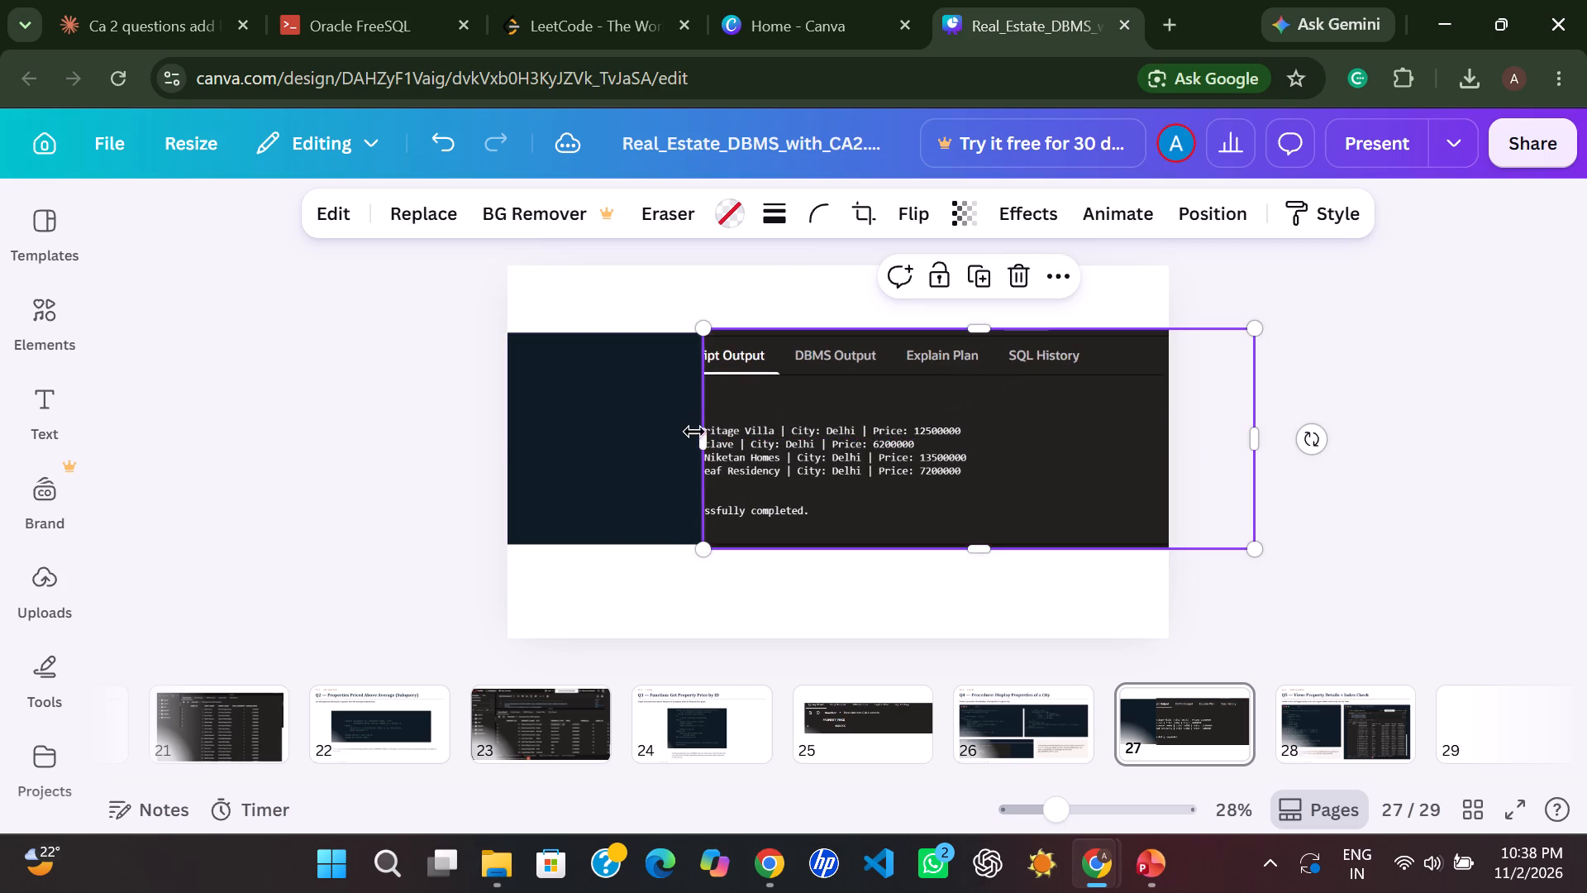
pyautogui.moveTo(698, 432); pyautogui.dragTo(502, 452)
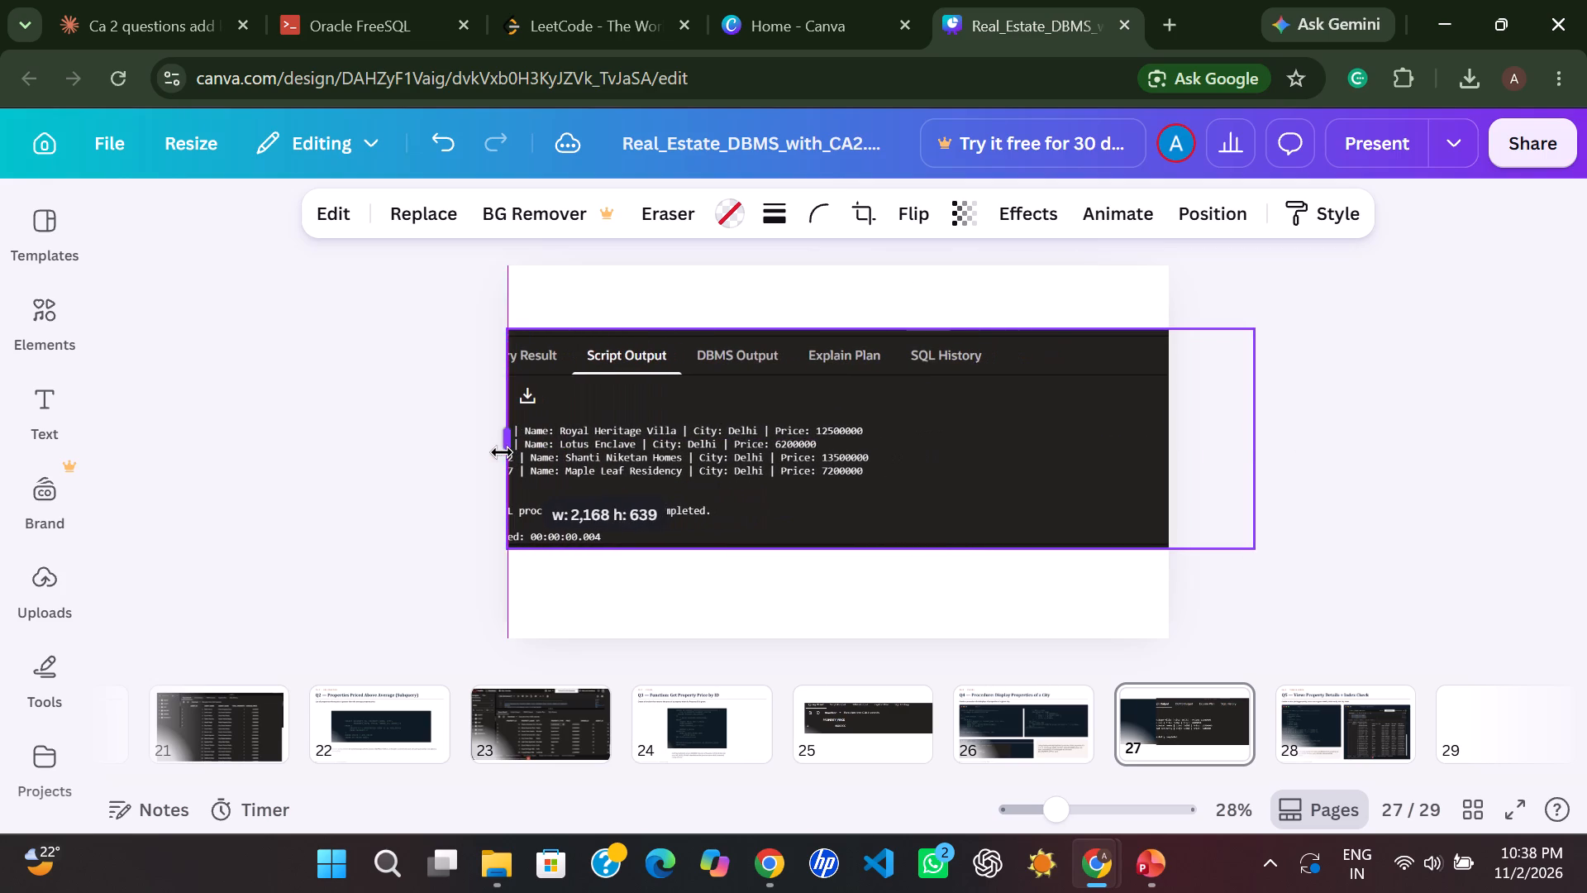
pyautogui.moveTo(502, 452); pyautogui.dragTo(503, 452)
pyautogui.moveTo(800, 434); pyautogui.dragTo(999, 432)
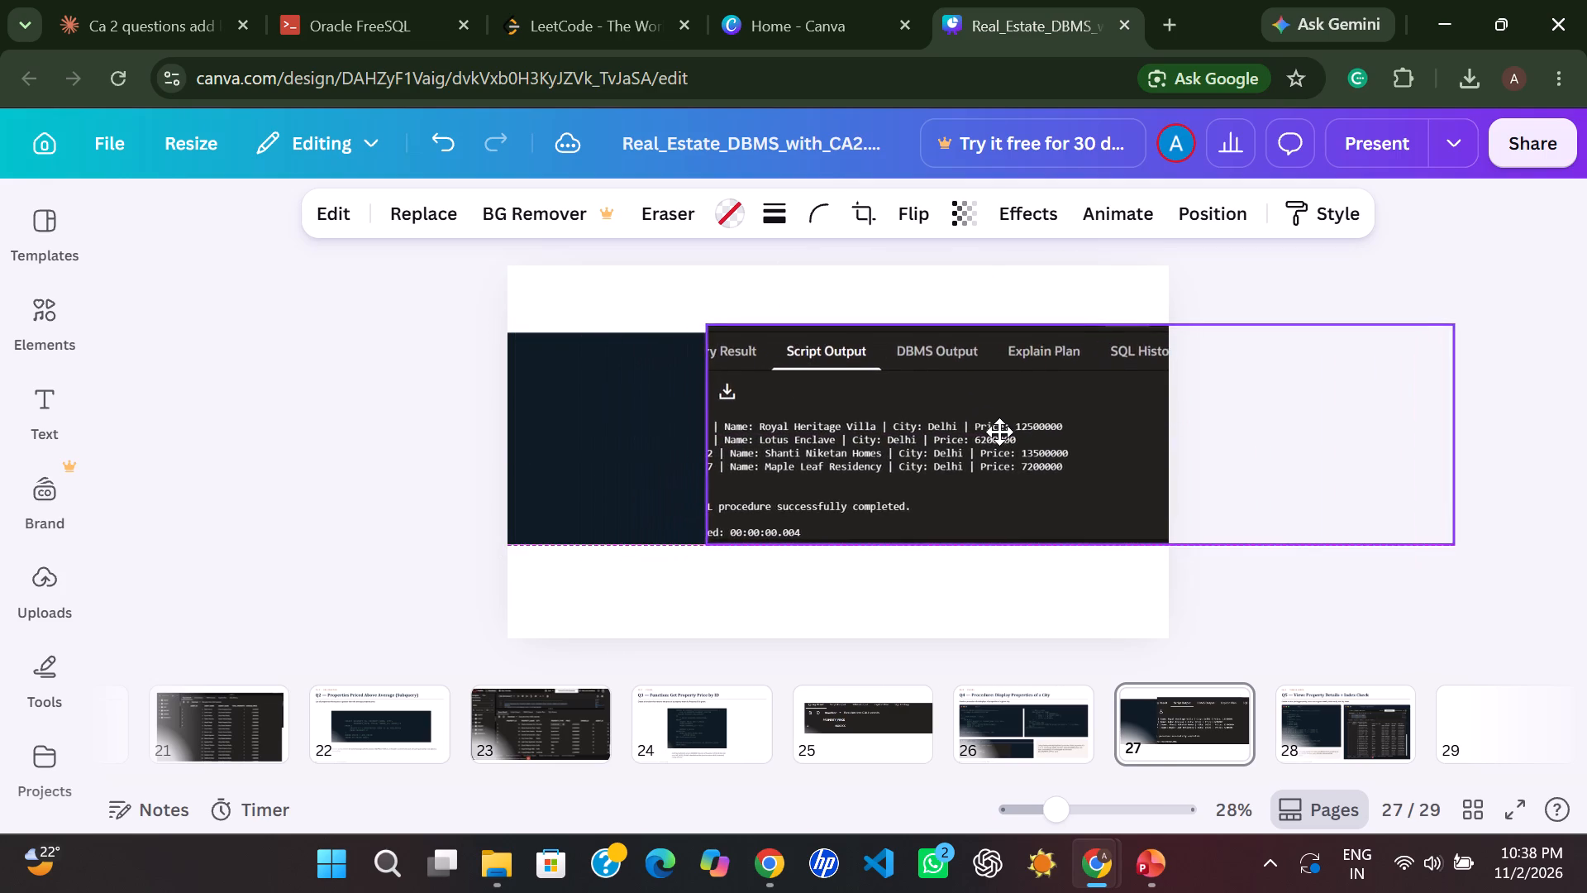
pyautogui.moveTo(999, 432); pyautogui.dragTo(956, 428)
pyautogui.moveTo(660, 434); pyautogui.dragTo(589, 452)
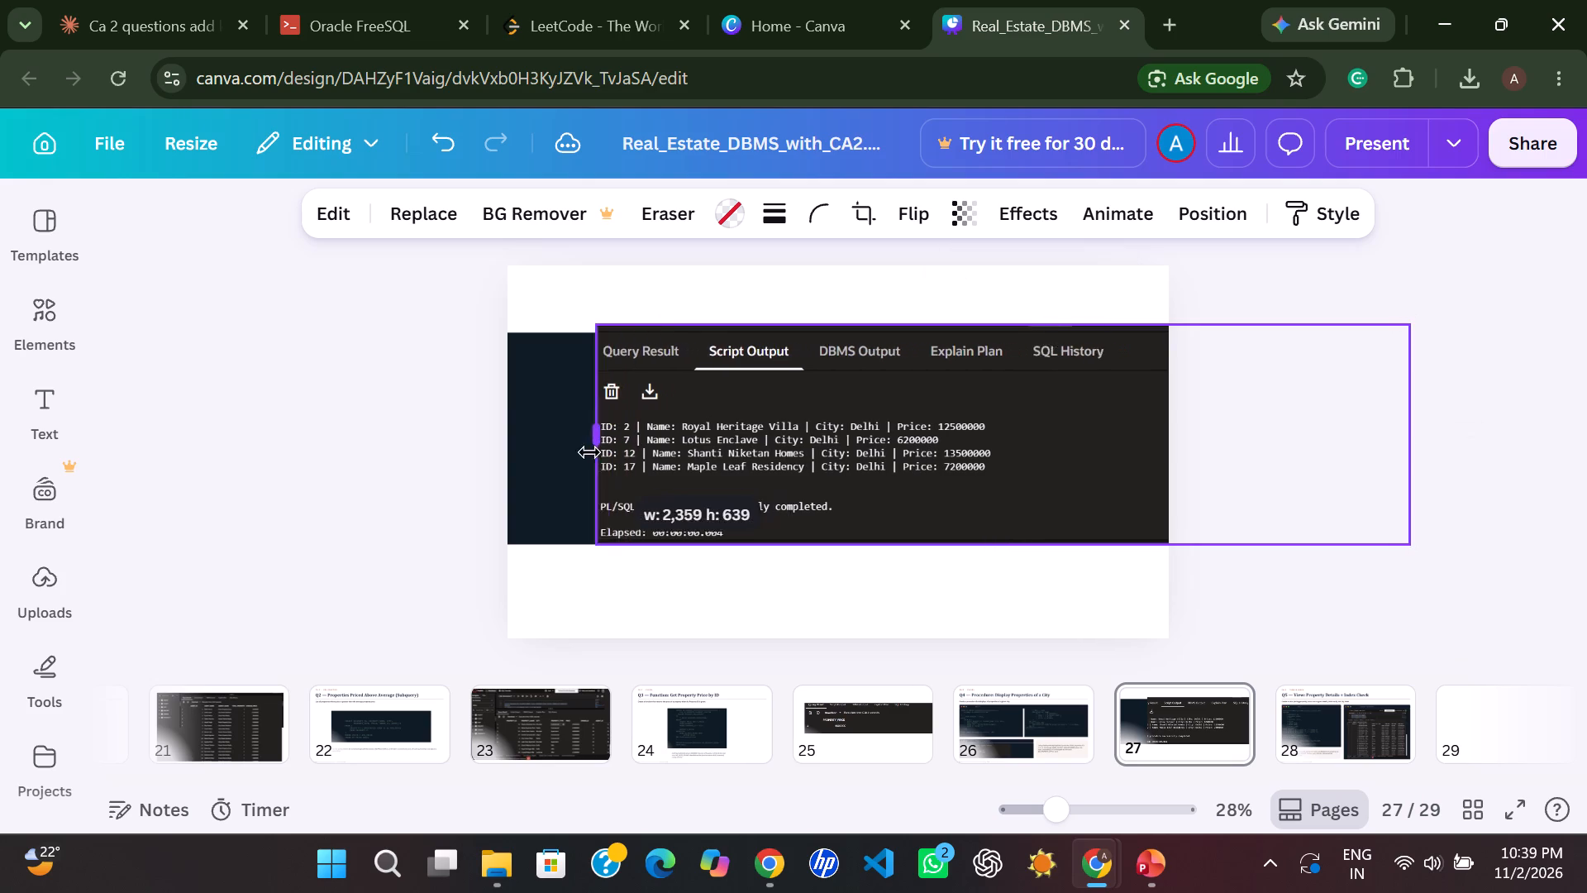
pyautogui.moveTo(589, 452); pyautogui.dragTo(540, 486)
pyautogui.moveTo(545, 444); pyautogui.dragTo(513, 447)
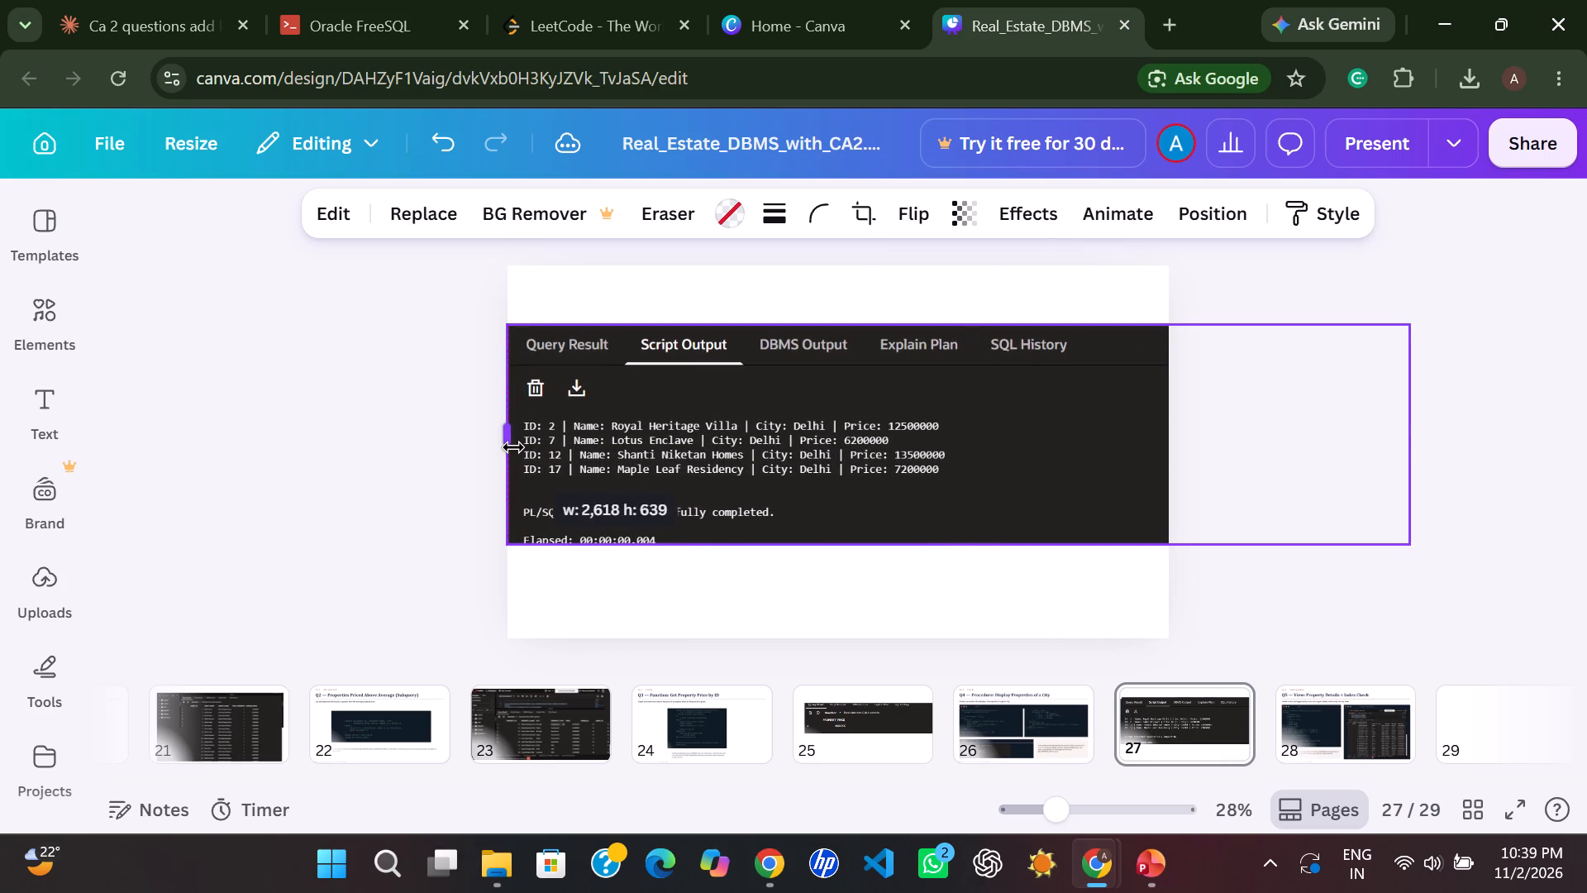
pyautogui.moveTo(513, 447); pyautogui.dragTo(514, 447)
pyautogui.click(1274, 439)
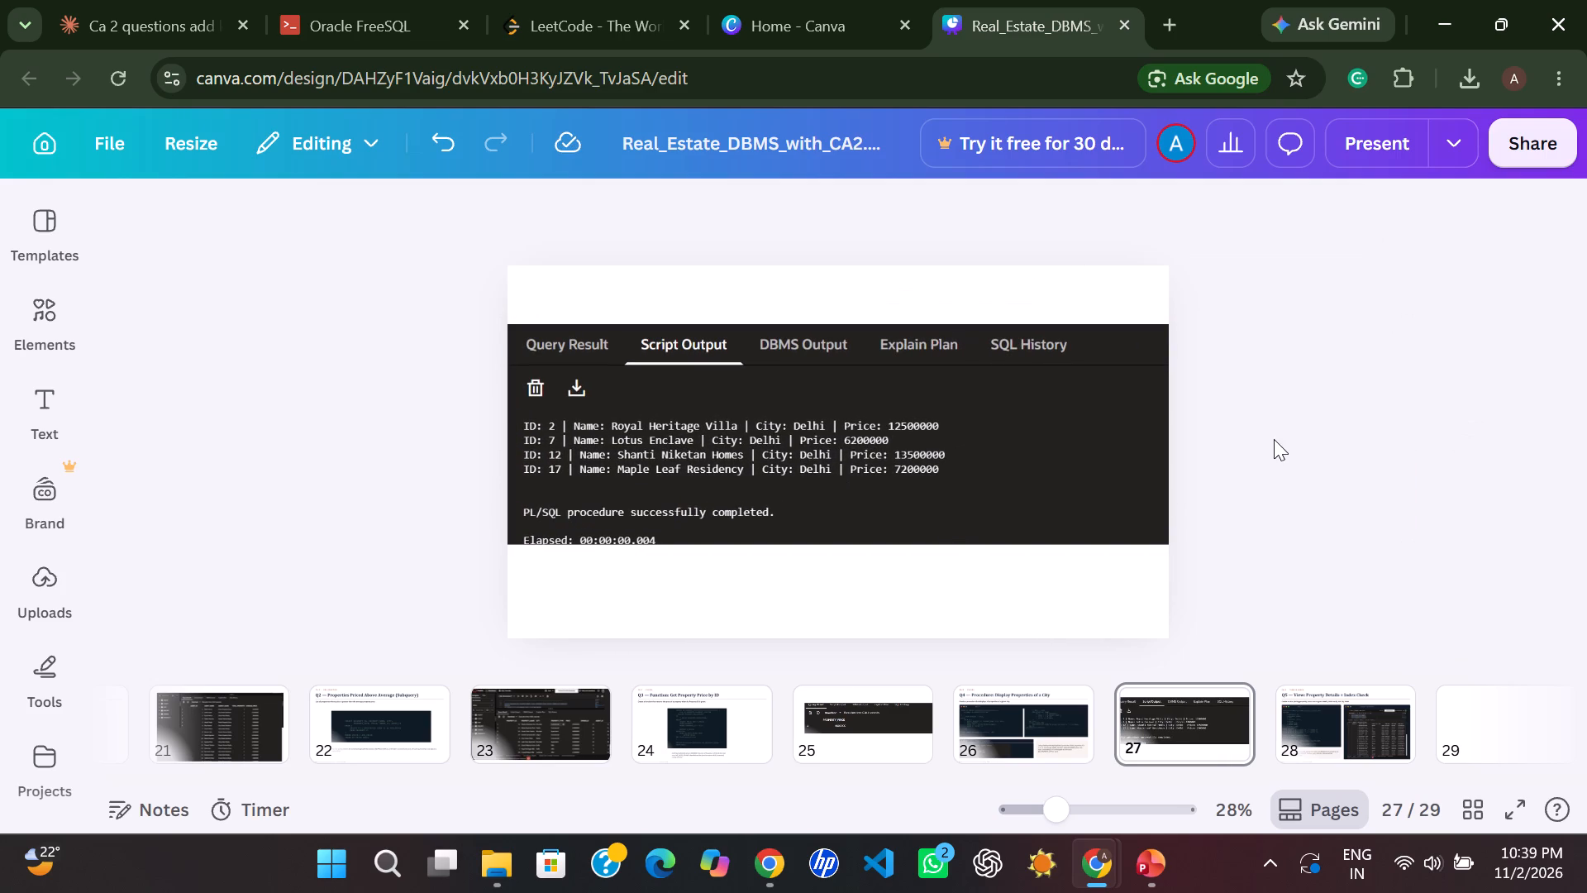
# Extend the bottom of the page 27 screenshot slightly to fully uncover the Elapsed line.
pyautogui.click(902, 531)
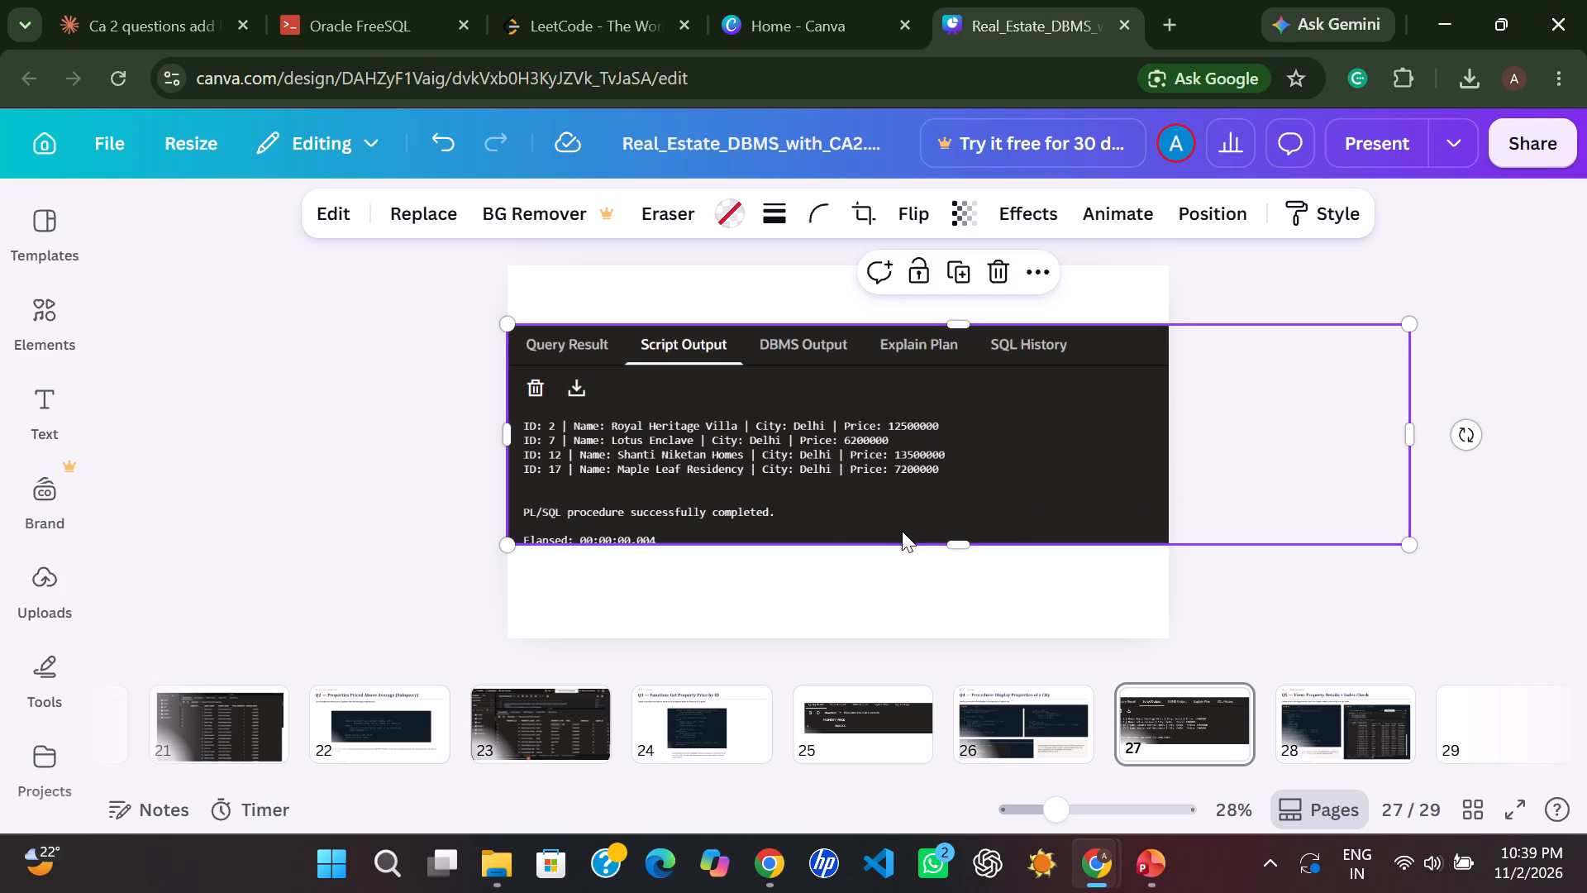
pyautogui.moveTo(846, 543); pyautogui.dragTo(900, 552)
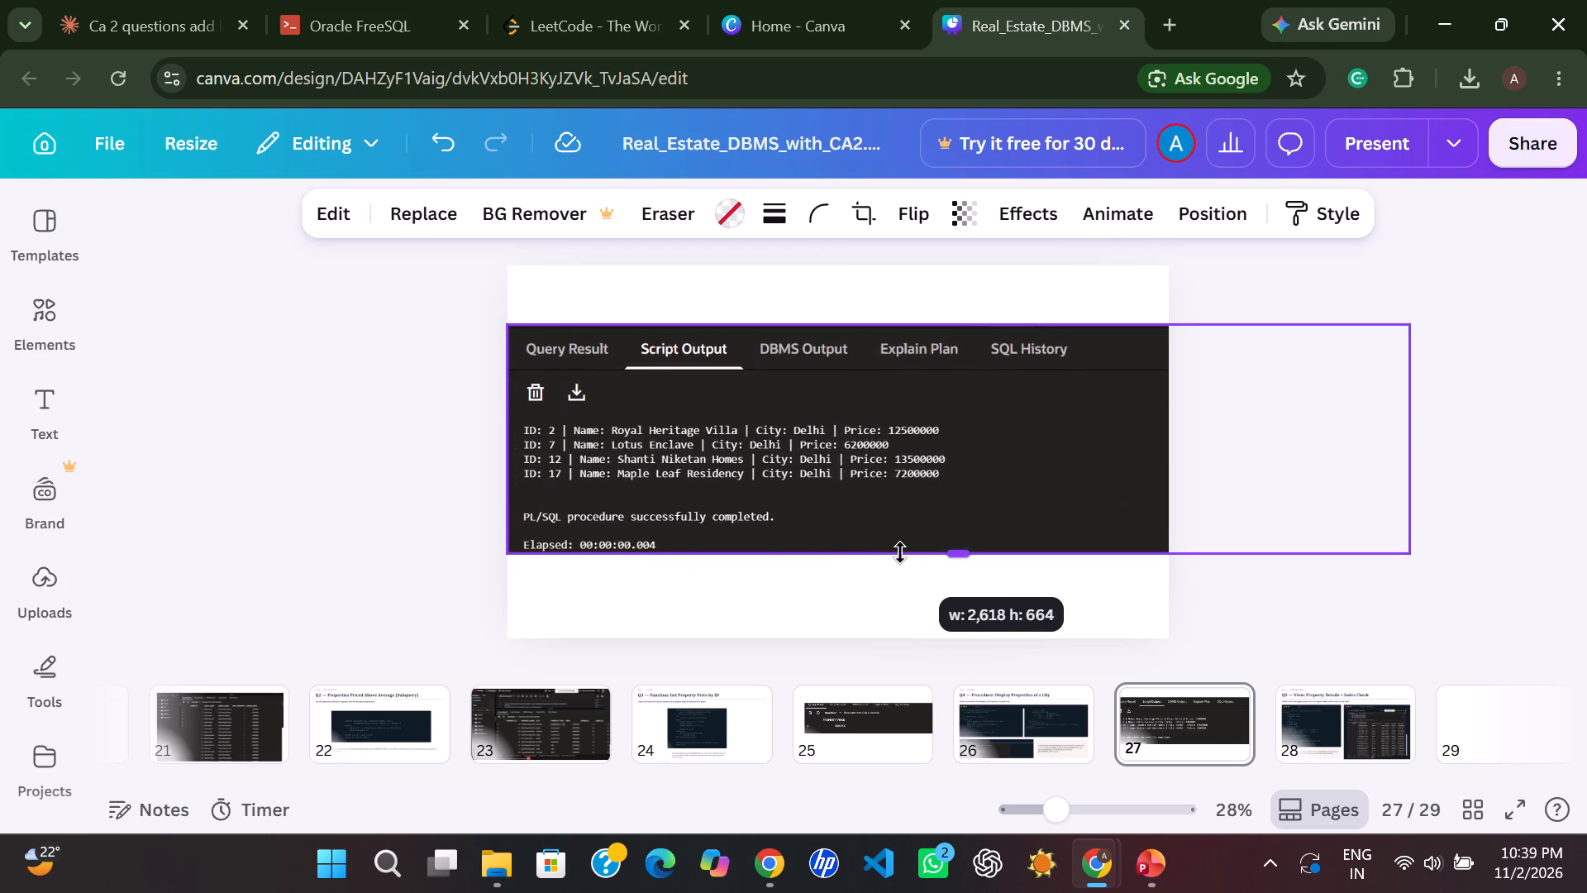
pyautogui.moveTo(900, 552); pyautogui.dragTo(908, 561)
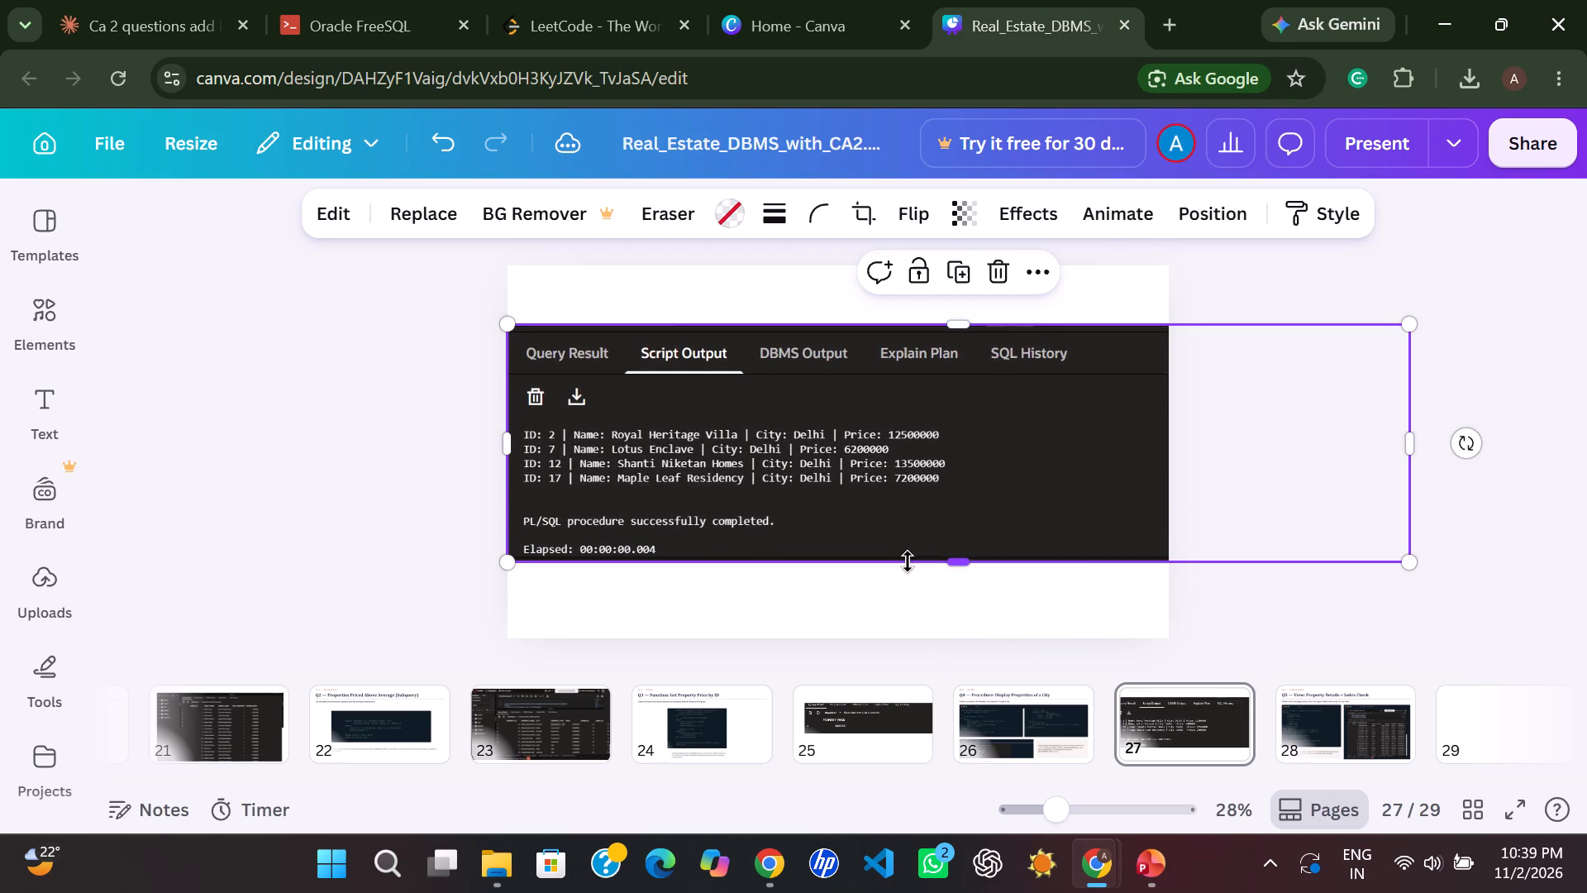
pyautogui.click(1269, 628)
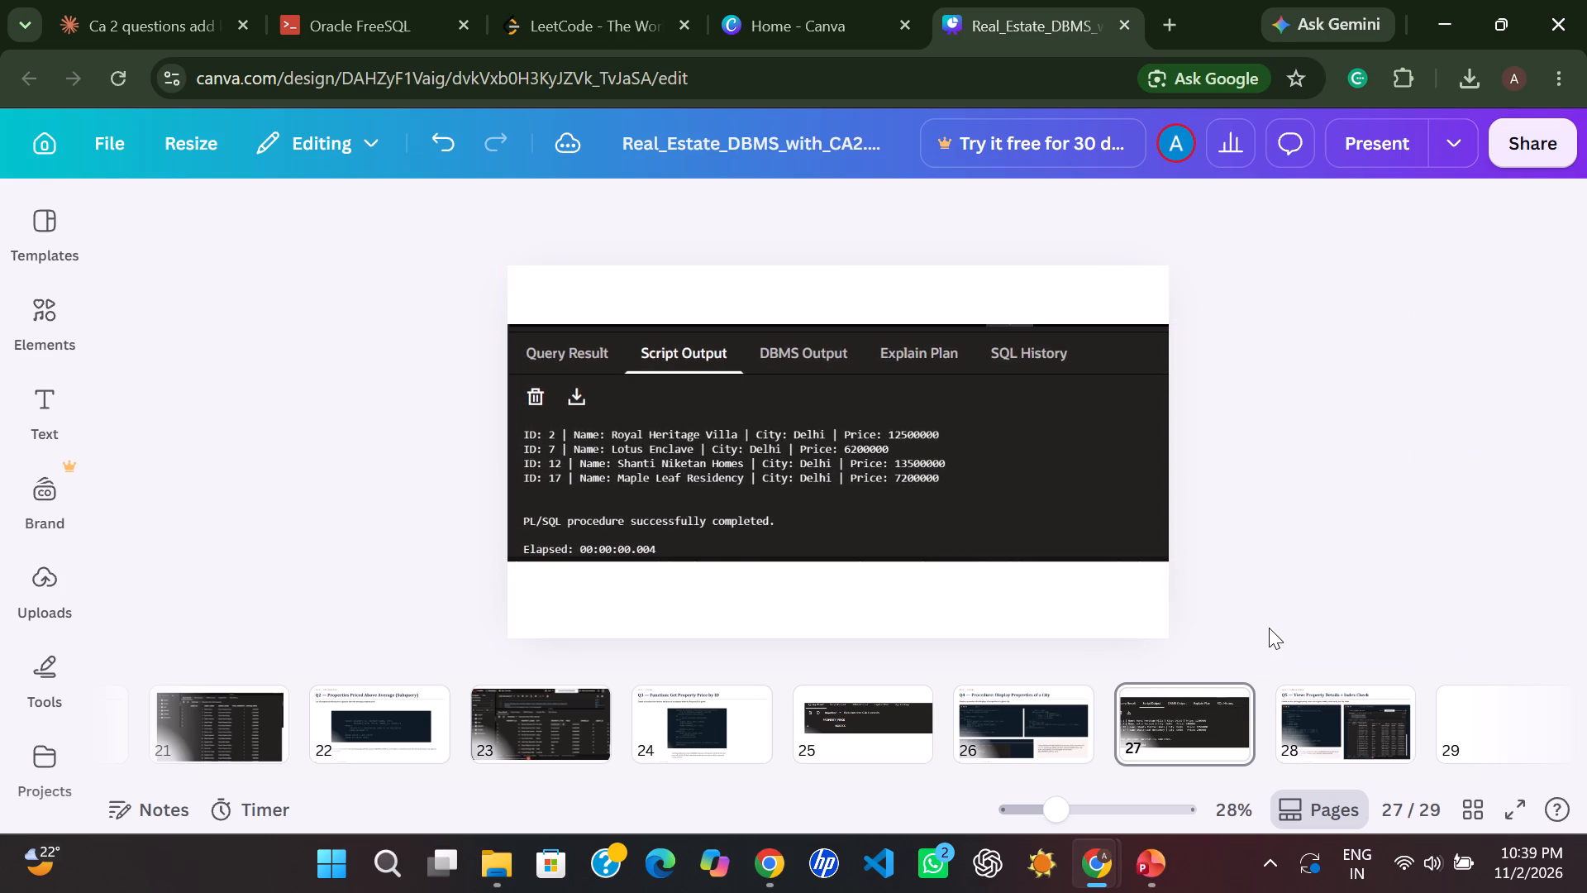
# Delete the output snapshot's dark panel, screenshot with its frame, "Output snapshot" label and title bar from page 26.
pyautogui.click(1024, 730)
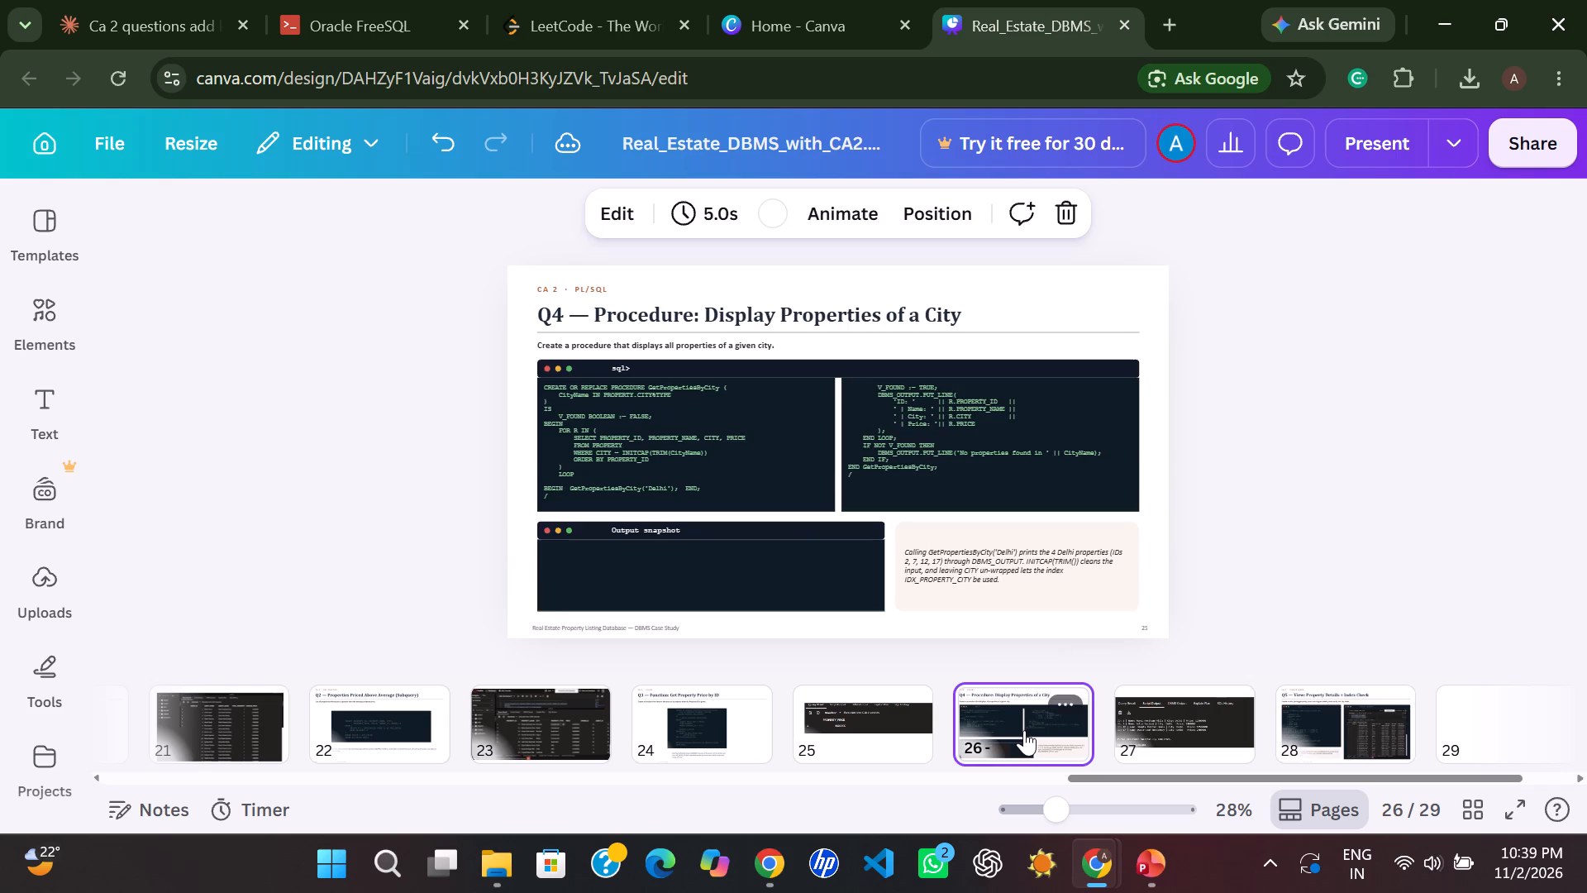
pyautogui.click(789, 582)
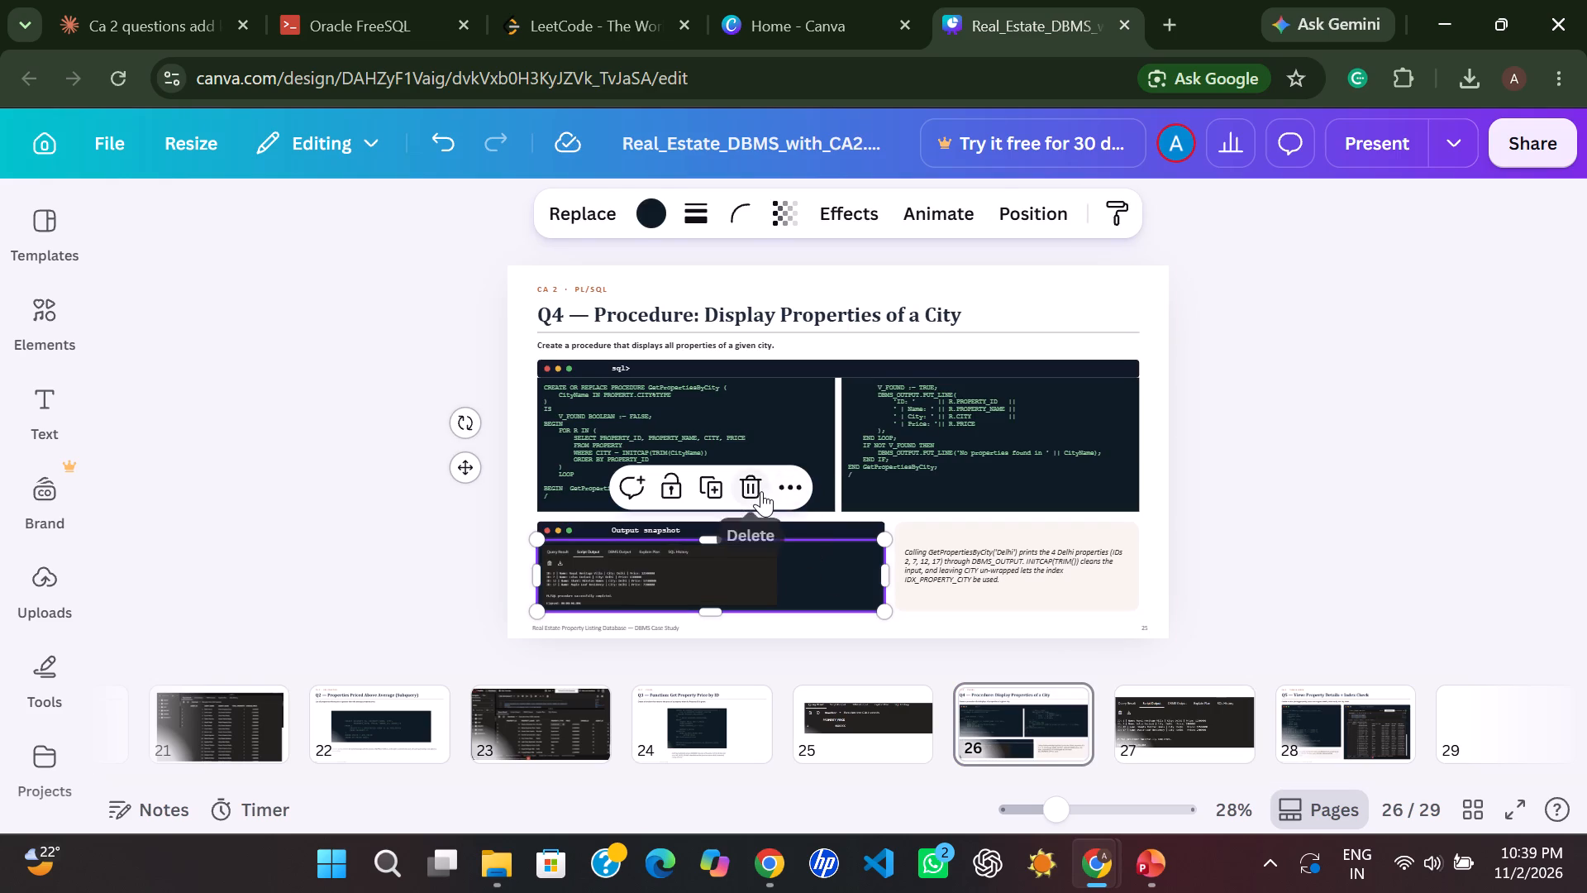
pyautogui.click(761, 491)
pyautogui.click(740, 579)
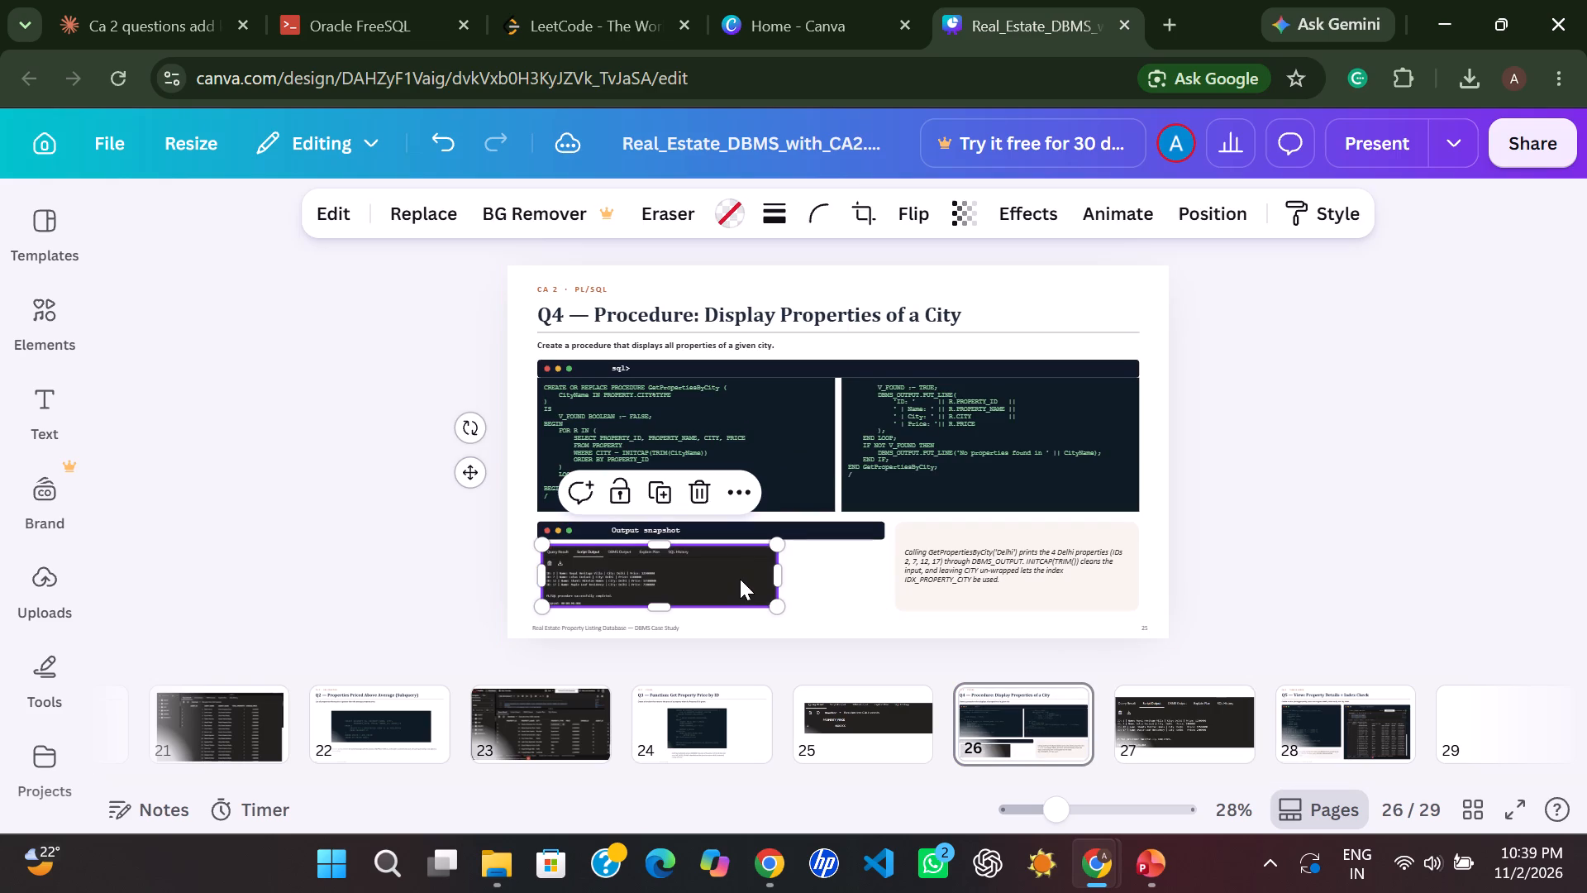
pyautogui.click(710, 504)
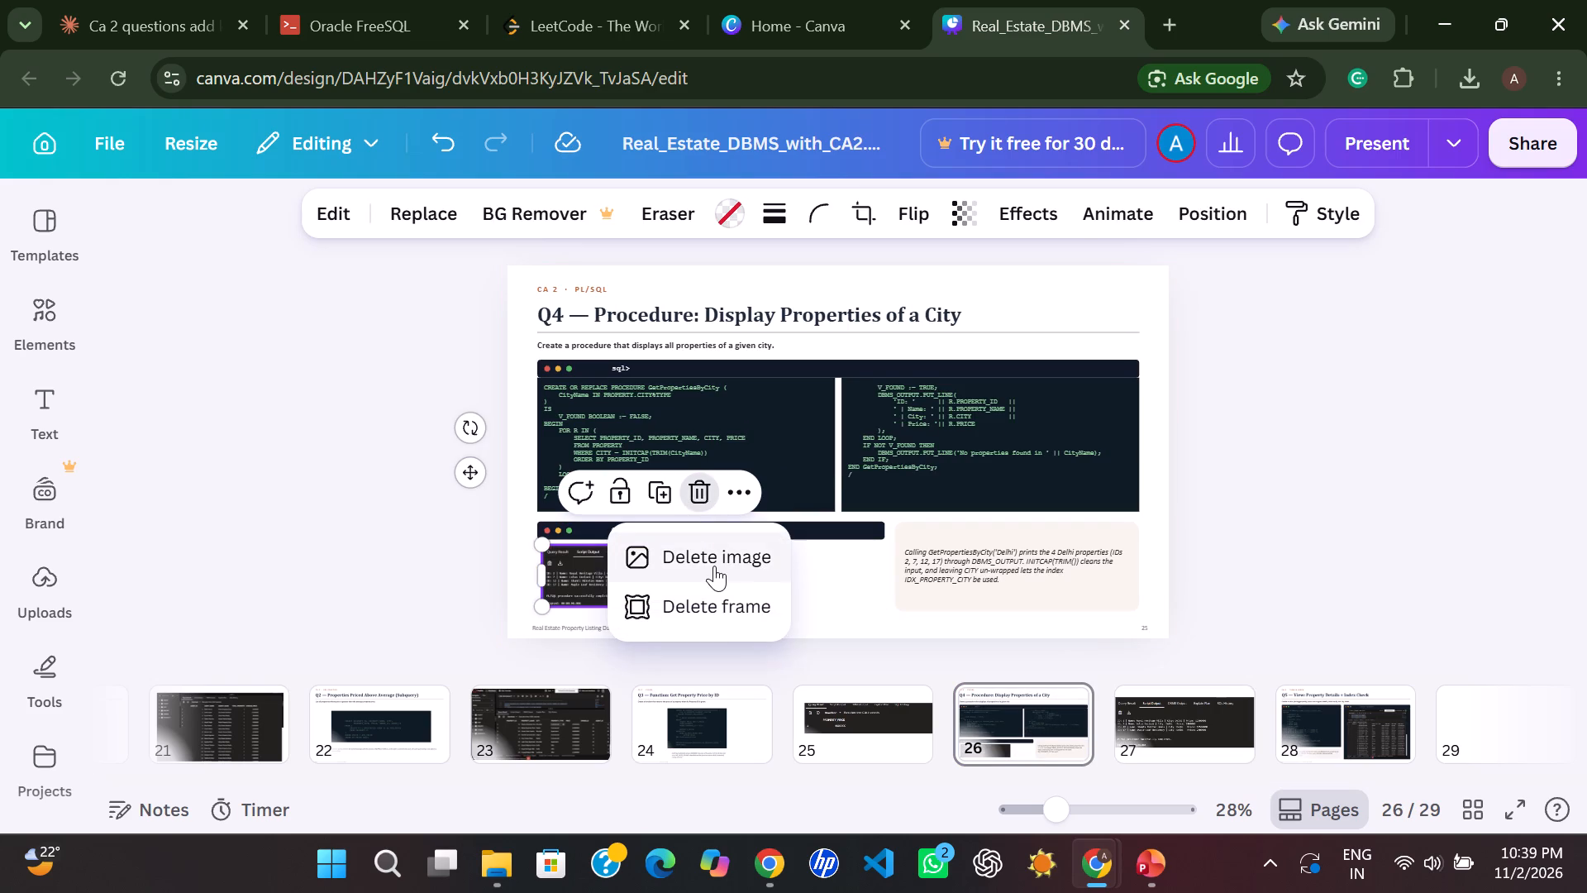
pyautogui.click(712, 614)
pyautogui.click(747, 534)
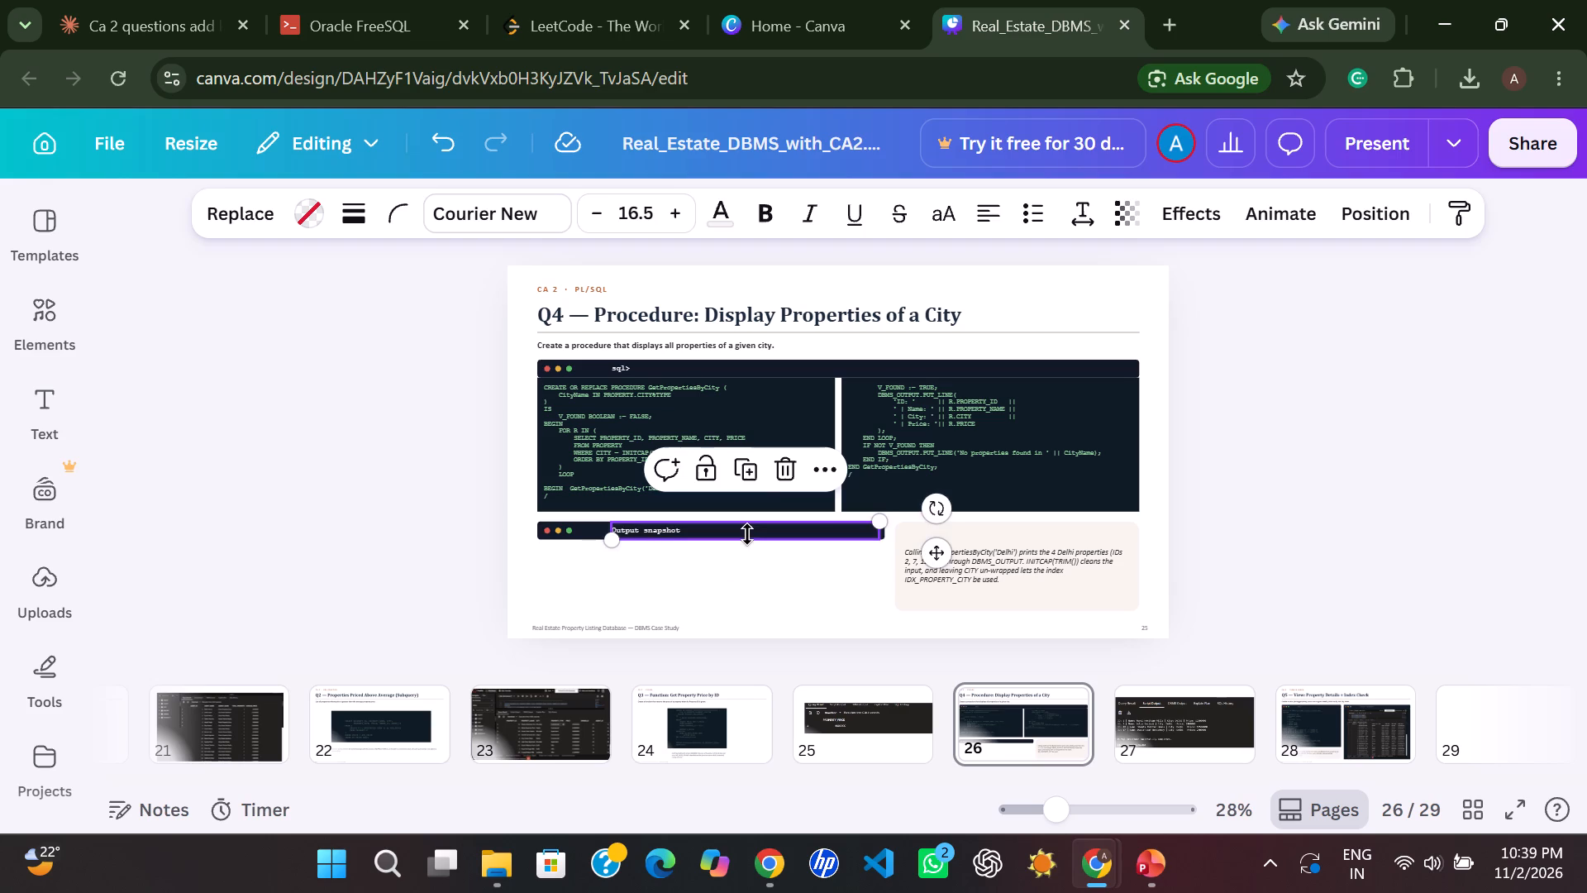
pyautogui.click(787, 475)
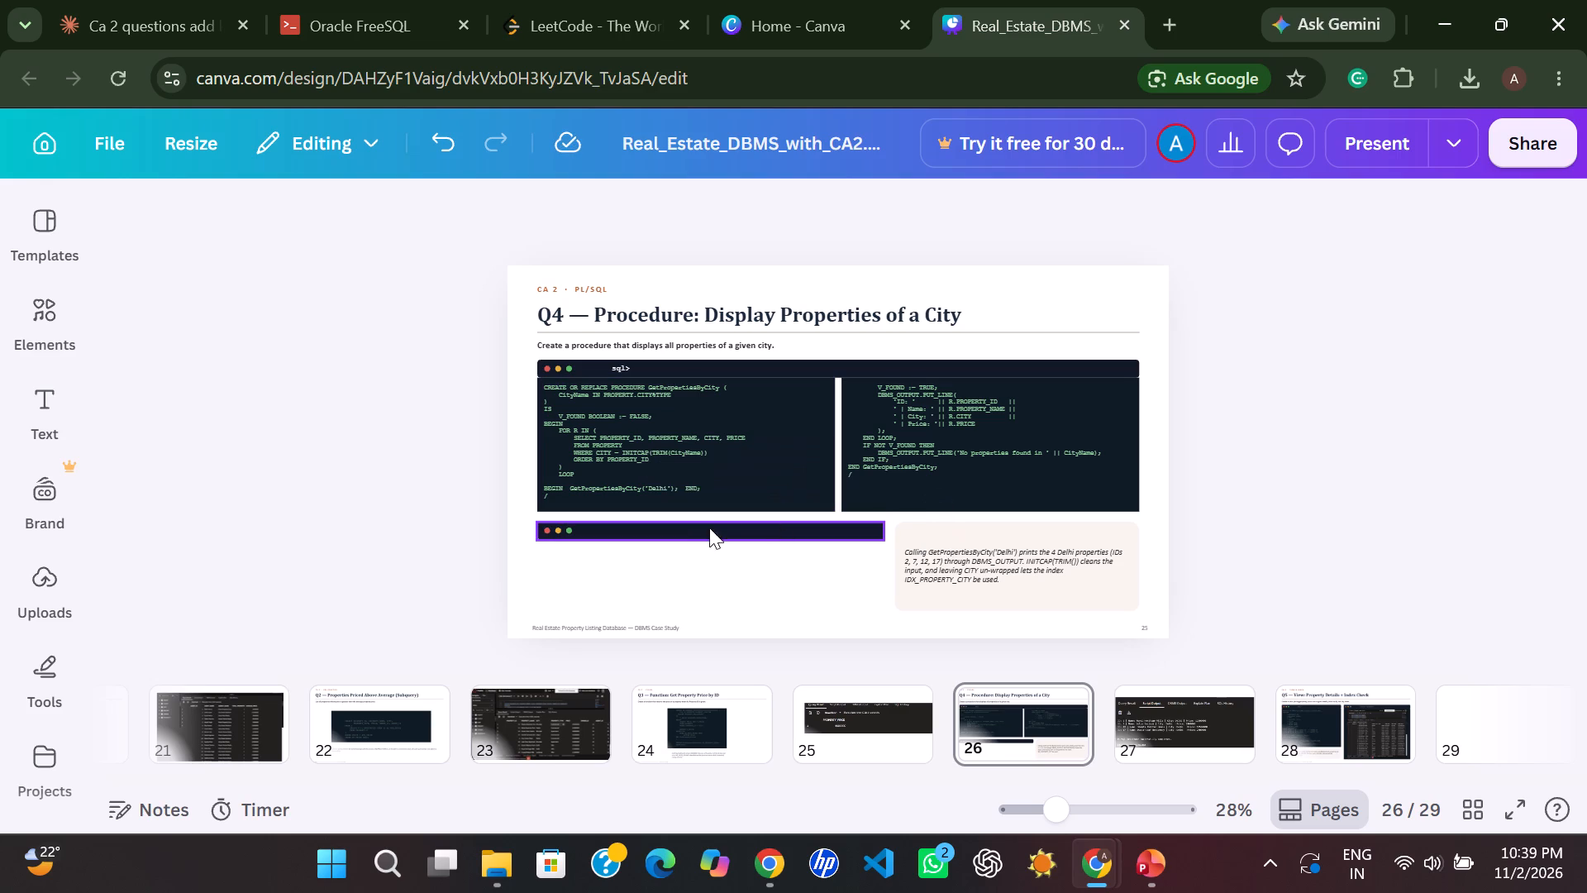
pyautogui.click(692, 532)
pyautogui.click(757, 473)
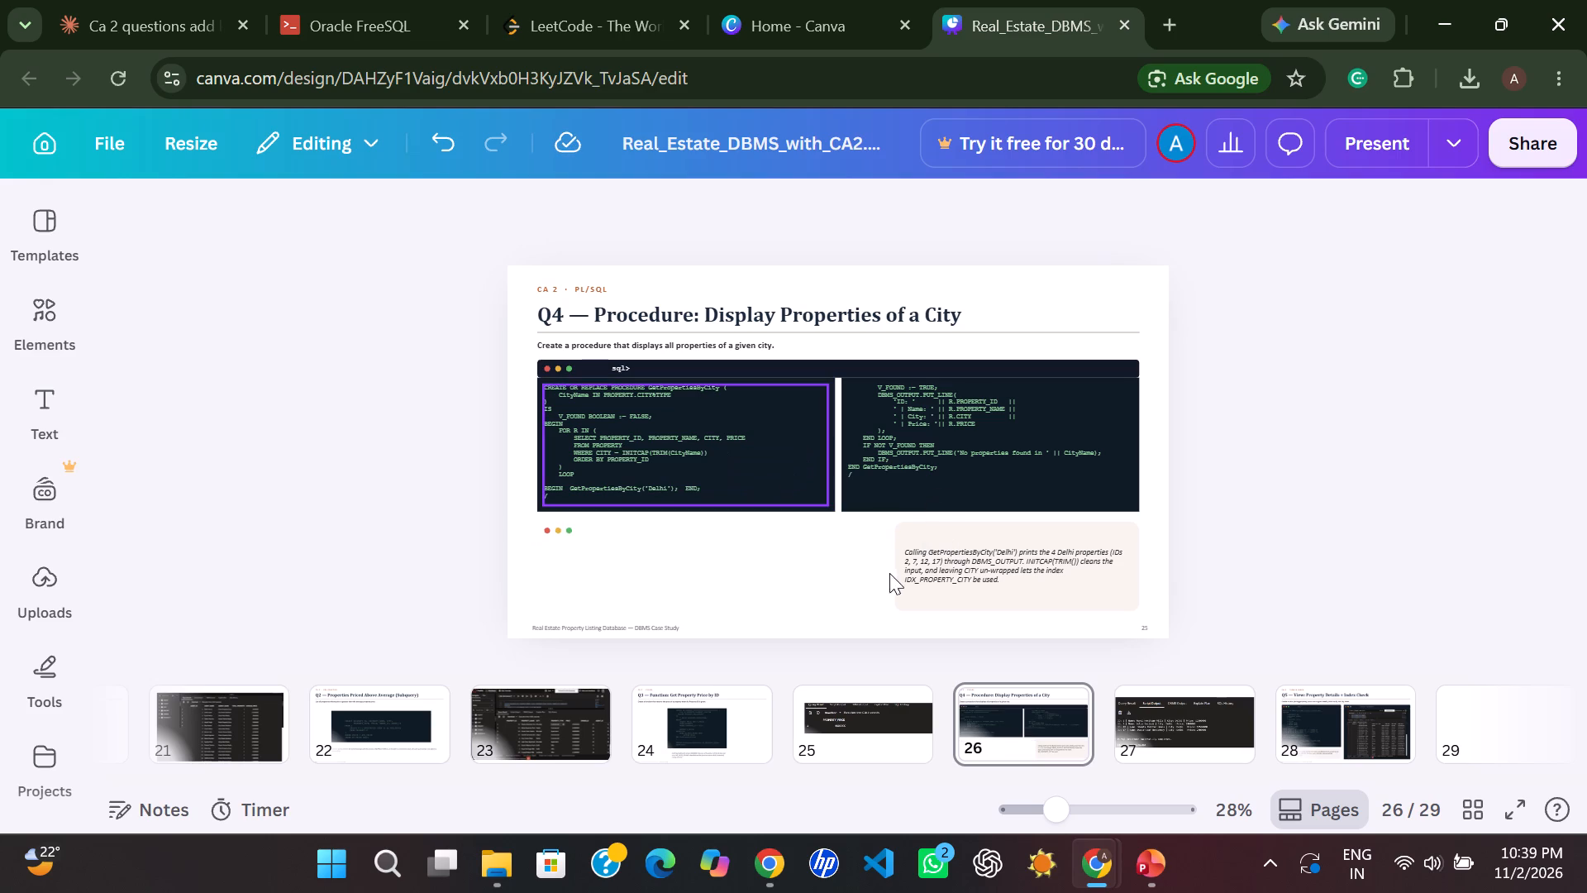
# Widen the GetPropertiesByCity('Delhi') note's text box leftward on page 26 so it spans most of the area beneath both code panels.
pyautogui.click(984, 569)
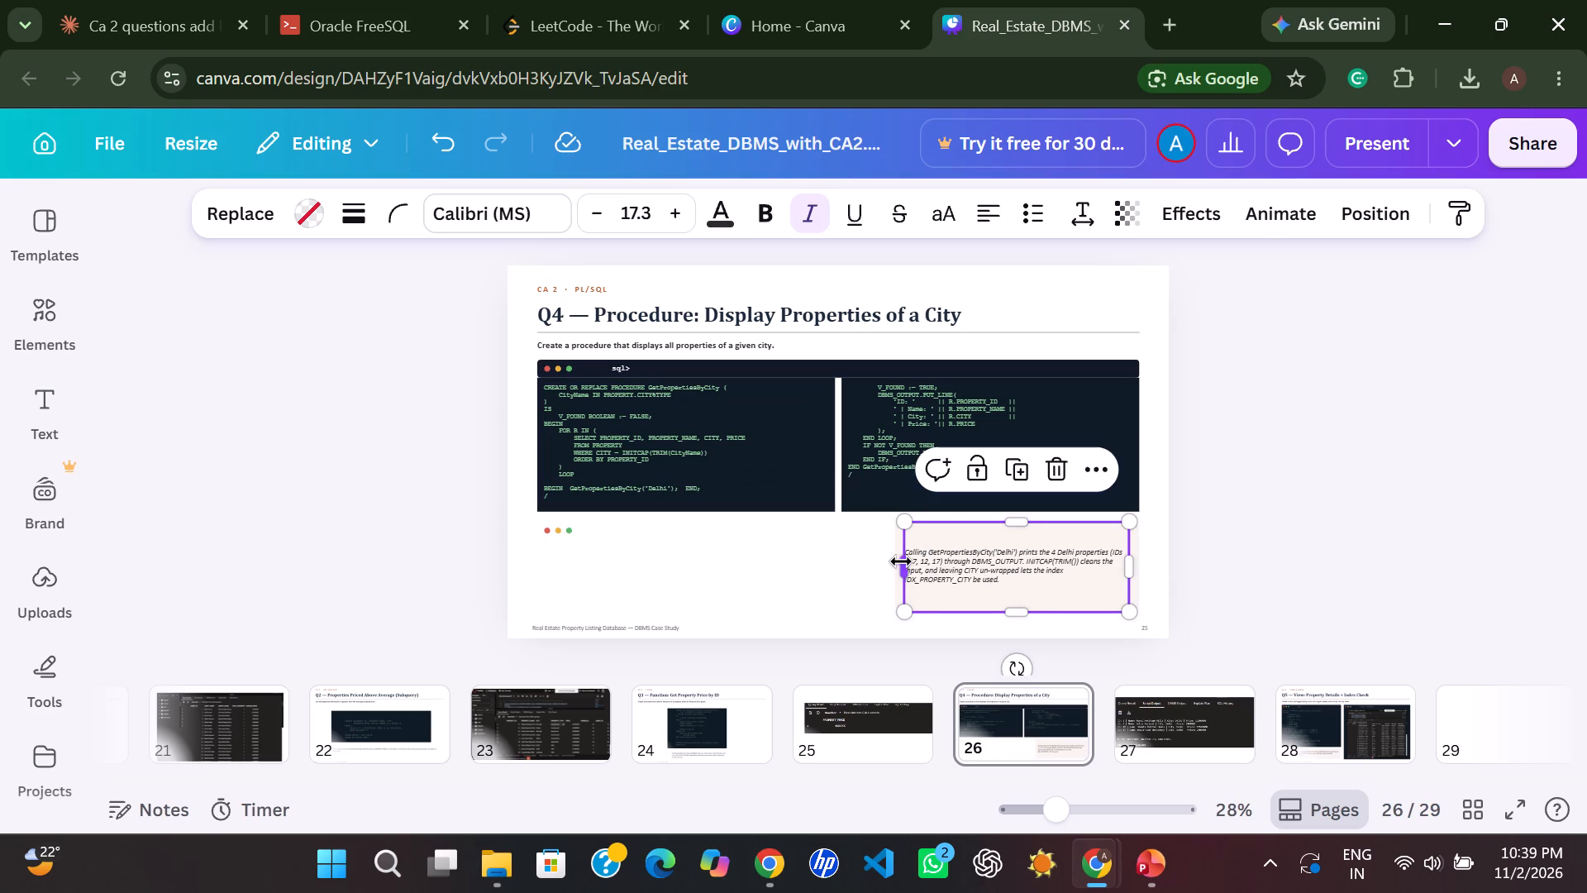
pyautogui.moveTo(906, 566); pyautogui.dragTo(575, 612)
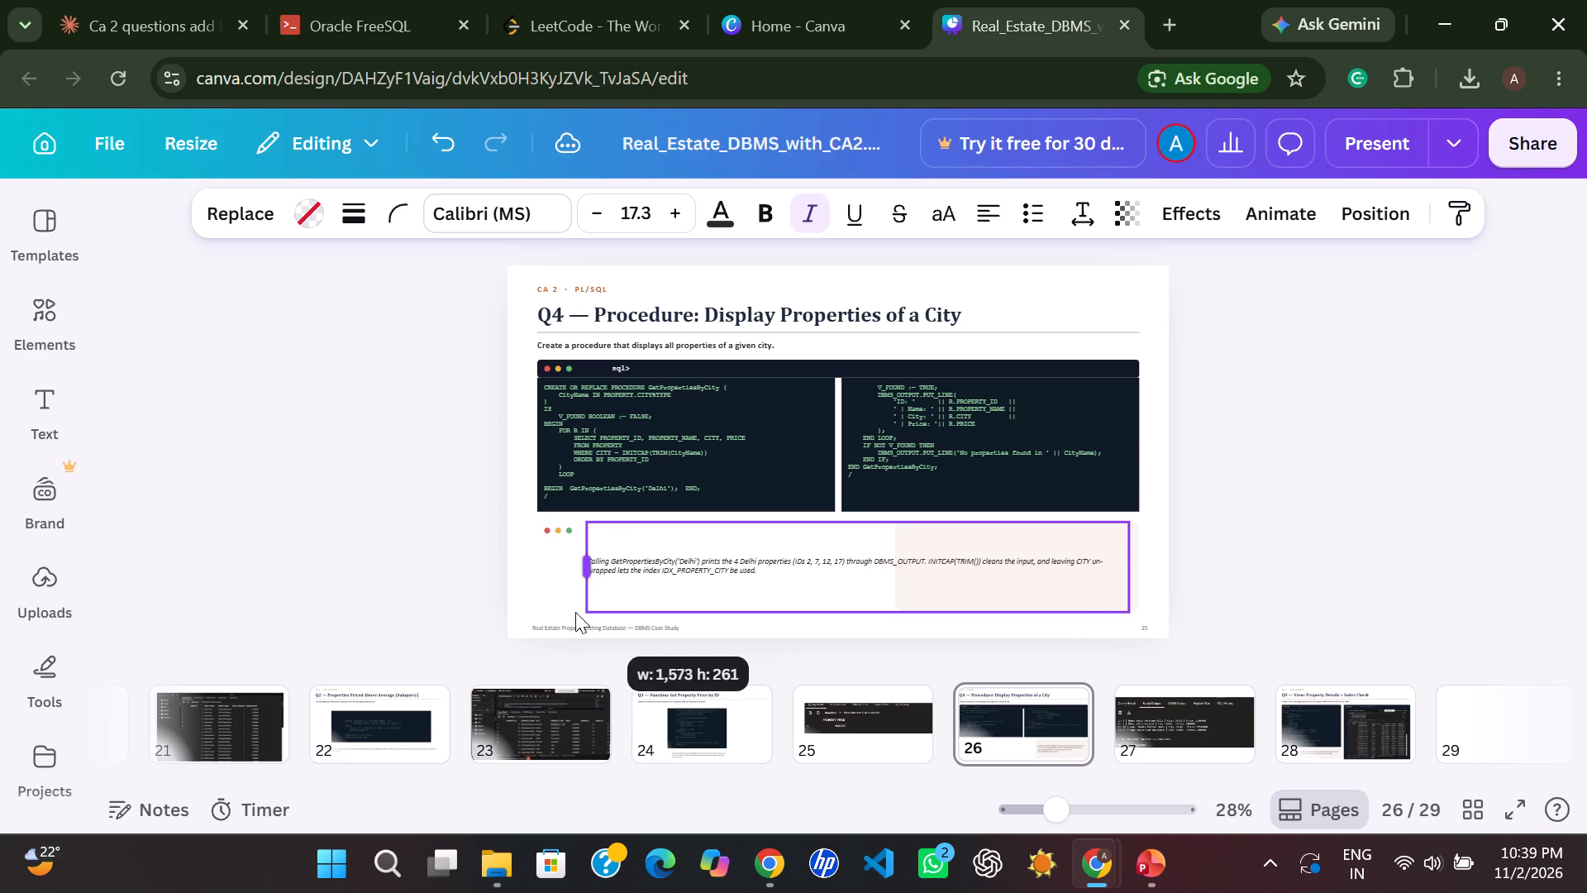
pyautogui.moveTo(575, 612); pyautogui.dragTo(564, 612)
pyautogui.click(1283, 549)
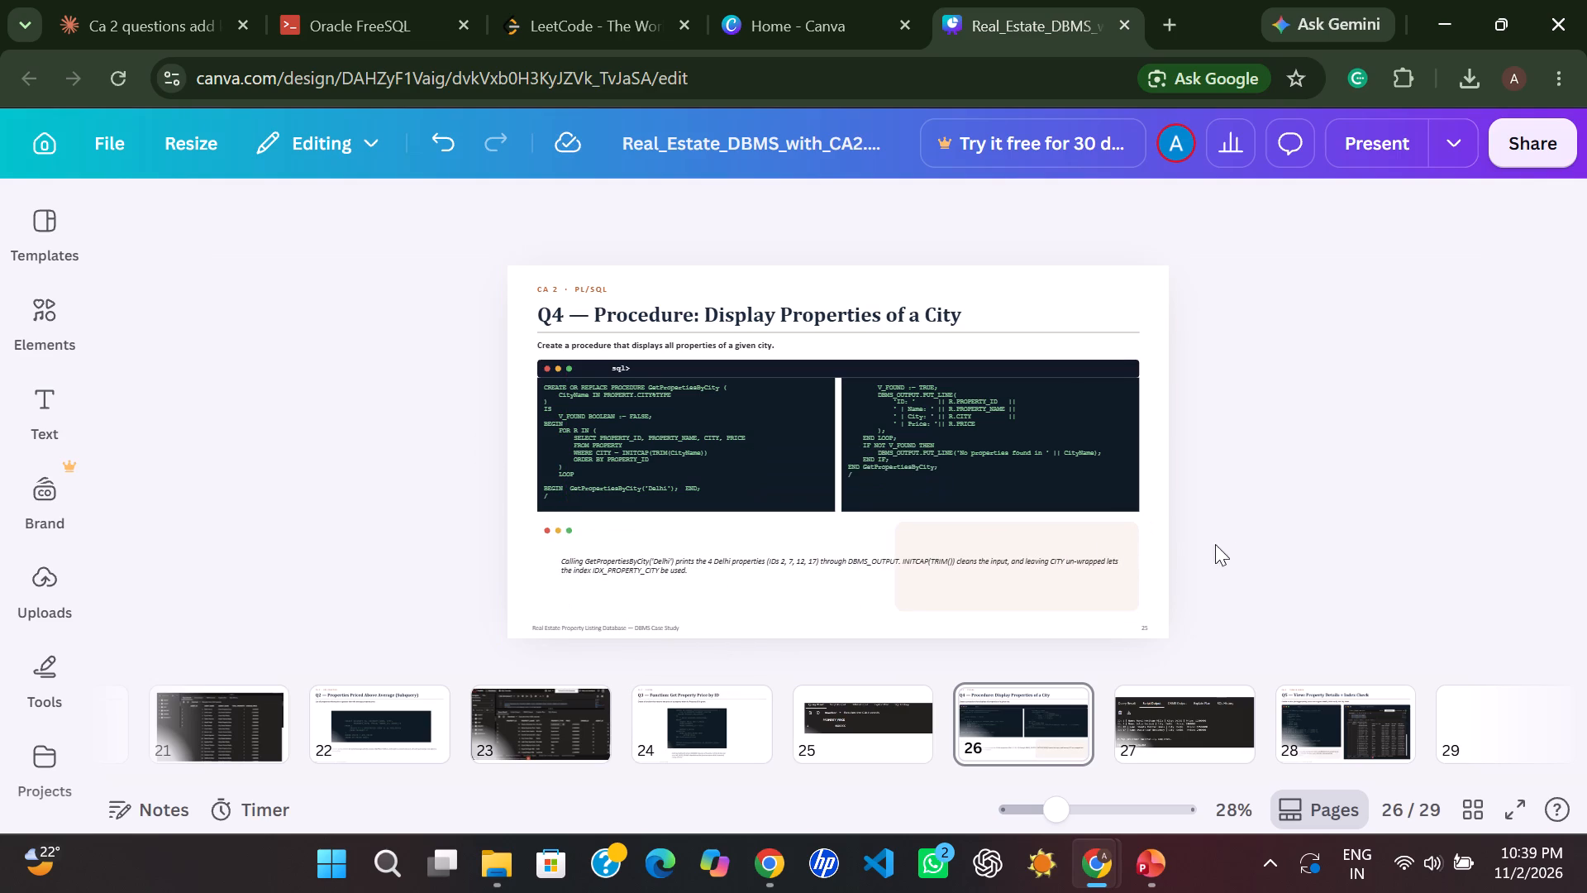
# Delete the pale pink background box behind the GetPropertiesByCity('Delhi') note on page 26.
pyautogui.click(1127, 547)
pyautogui.click(1081, 542)
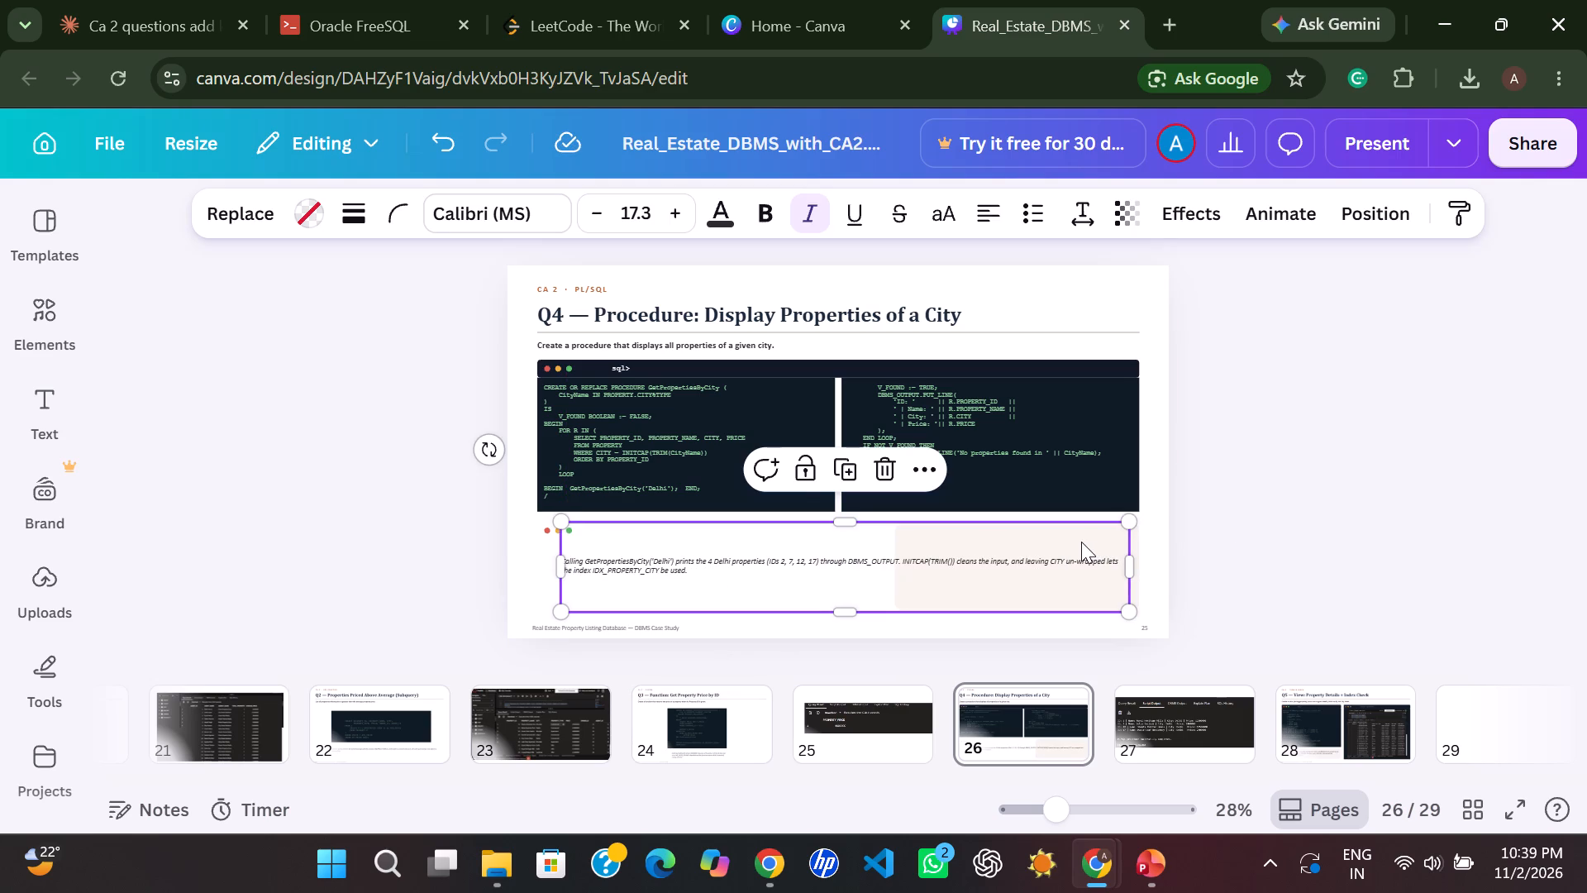
pyautogui.click(1286, 560)
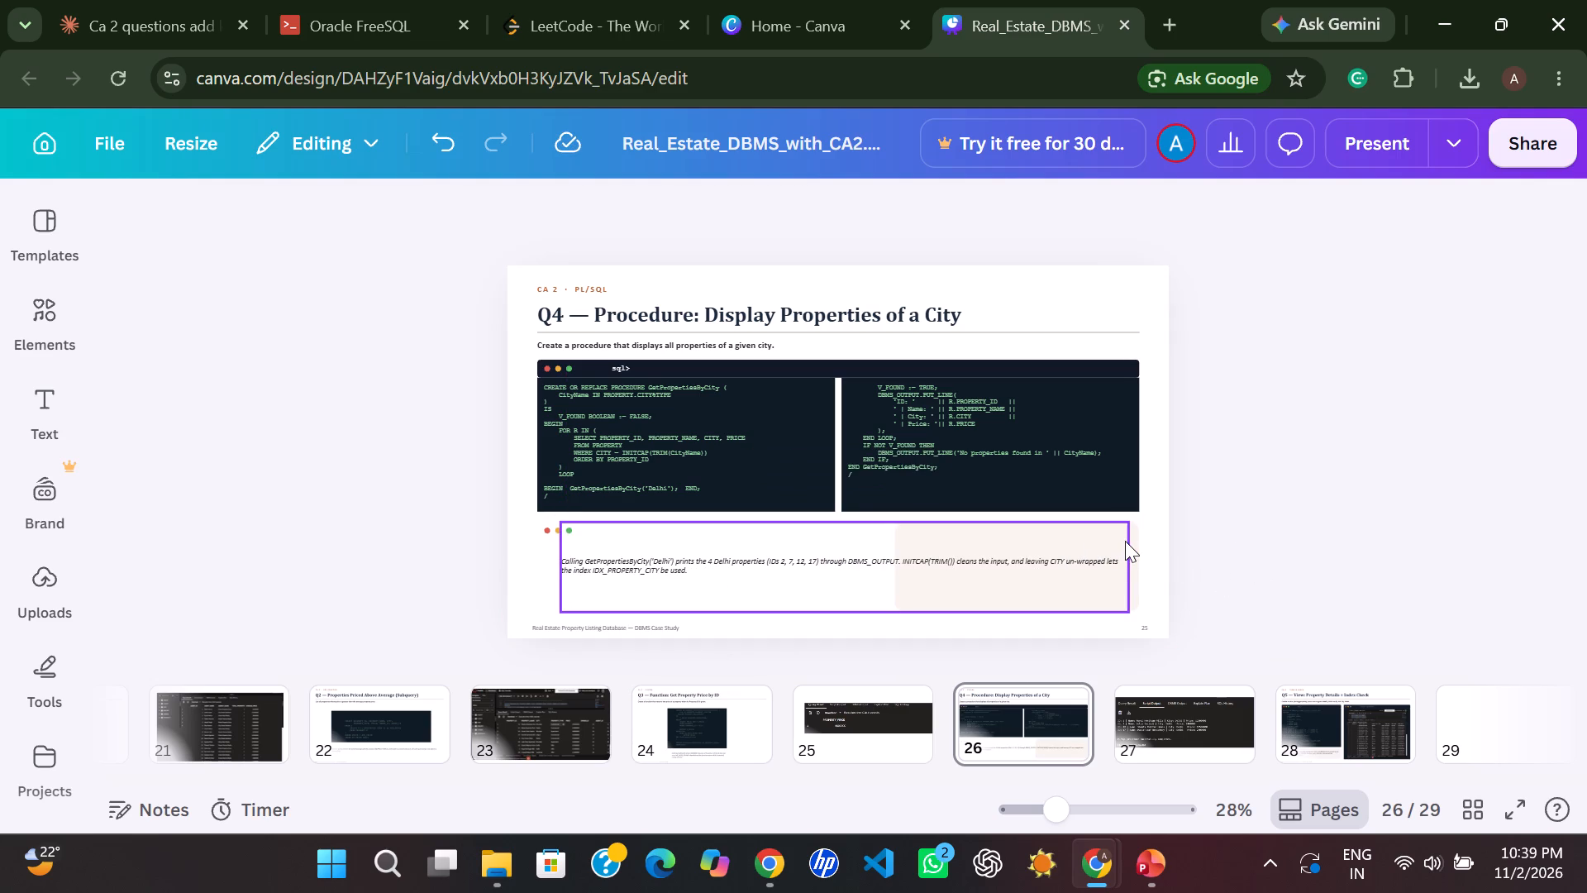
pyautogui.click(1132, 541)
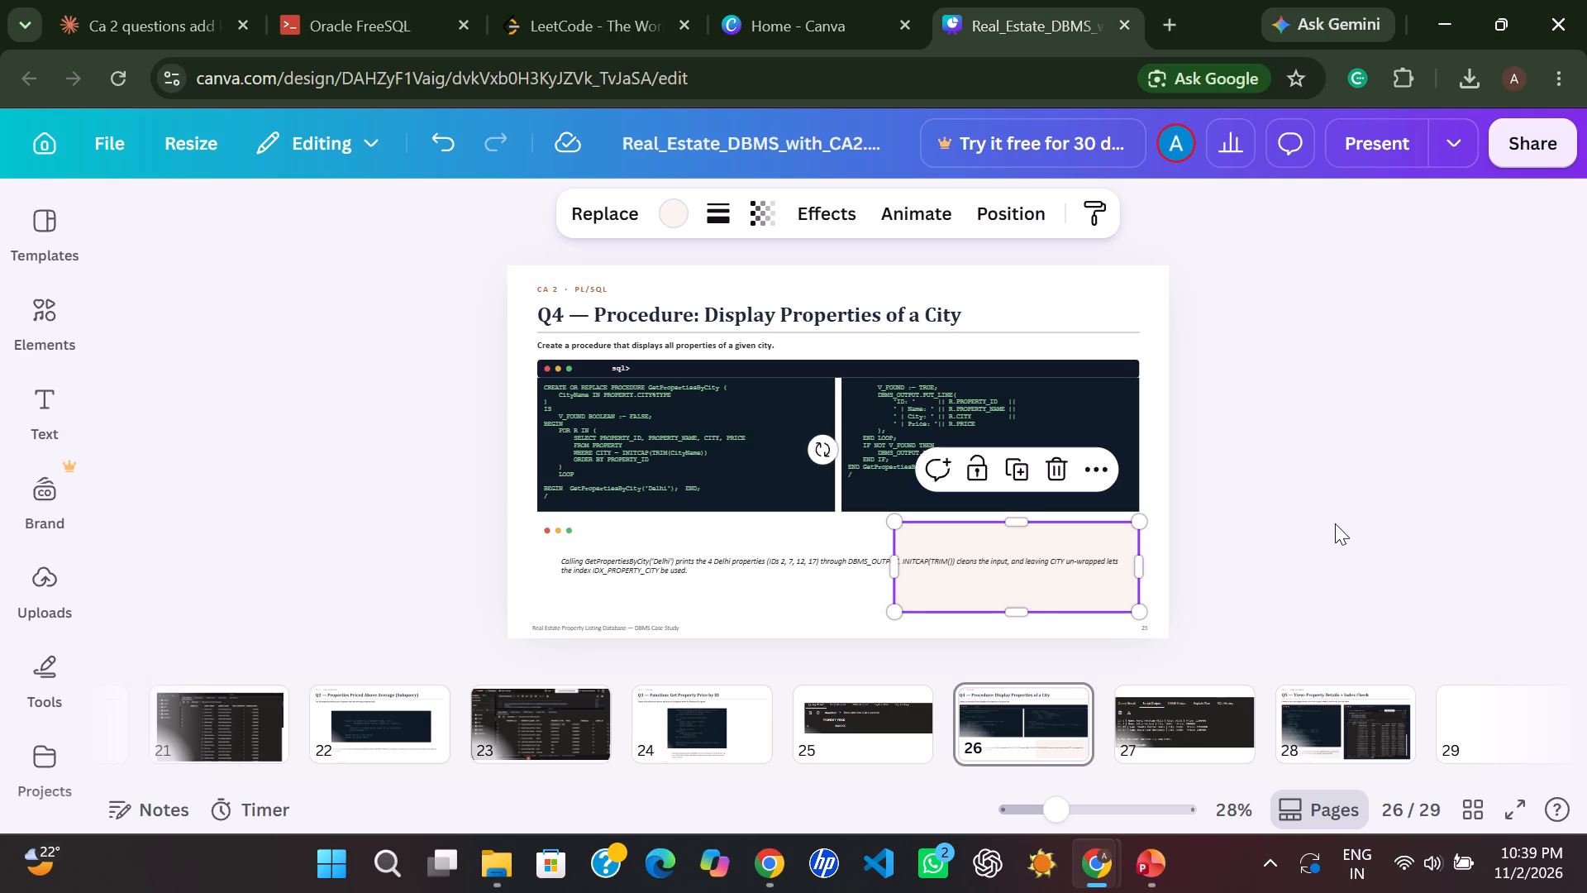
pyautogui.press('Delete')
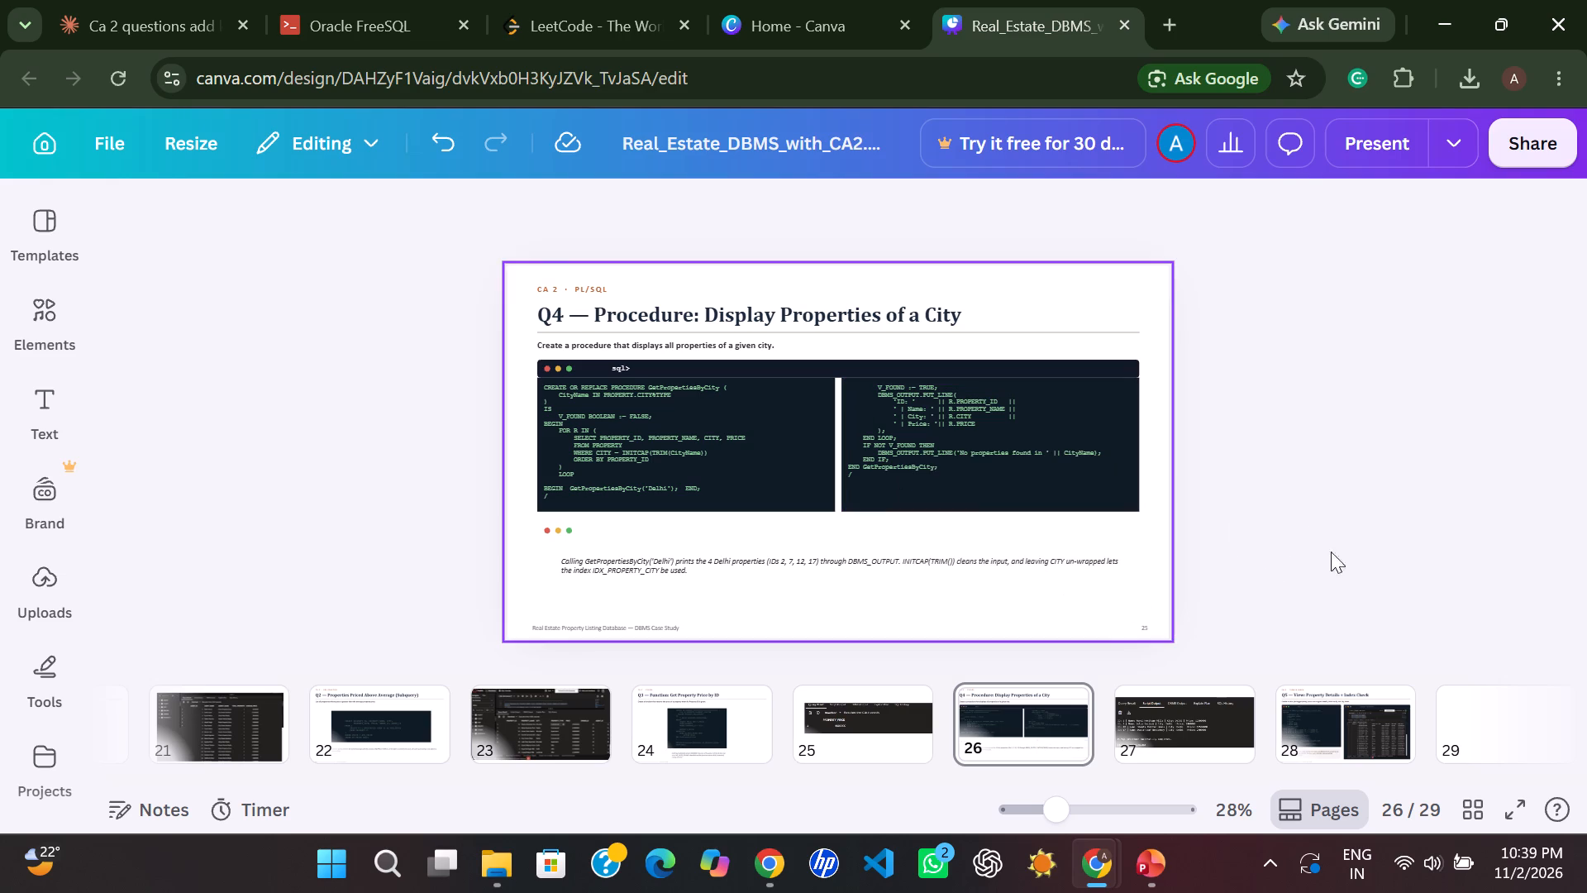
pyautogui.click(1342, 548)
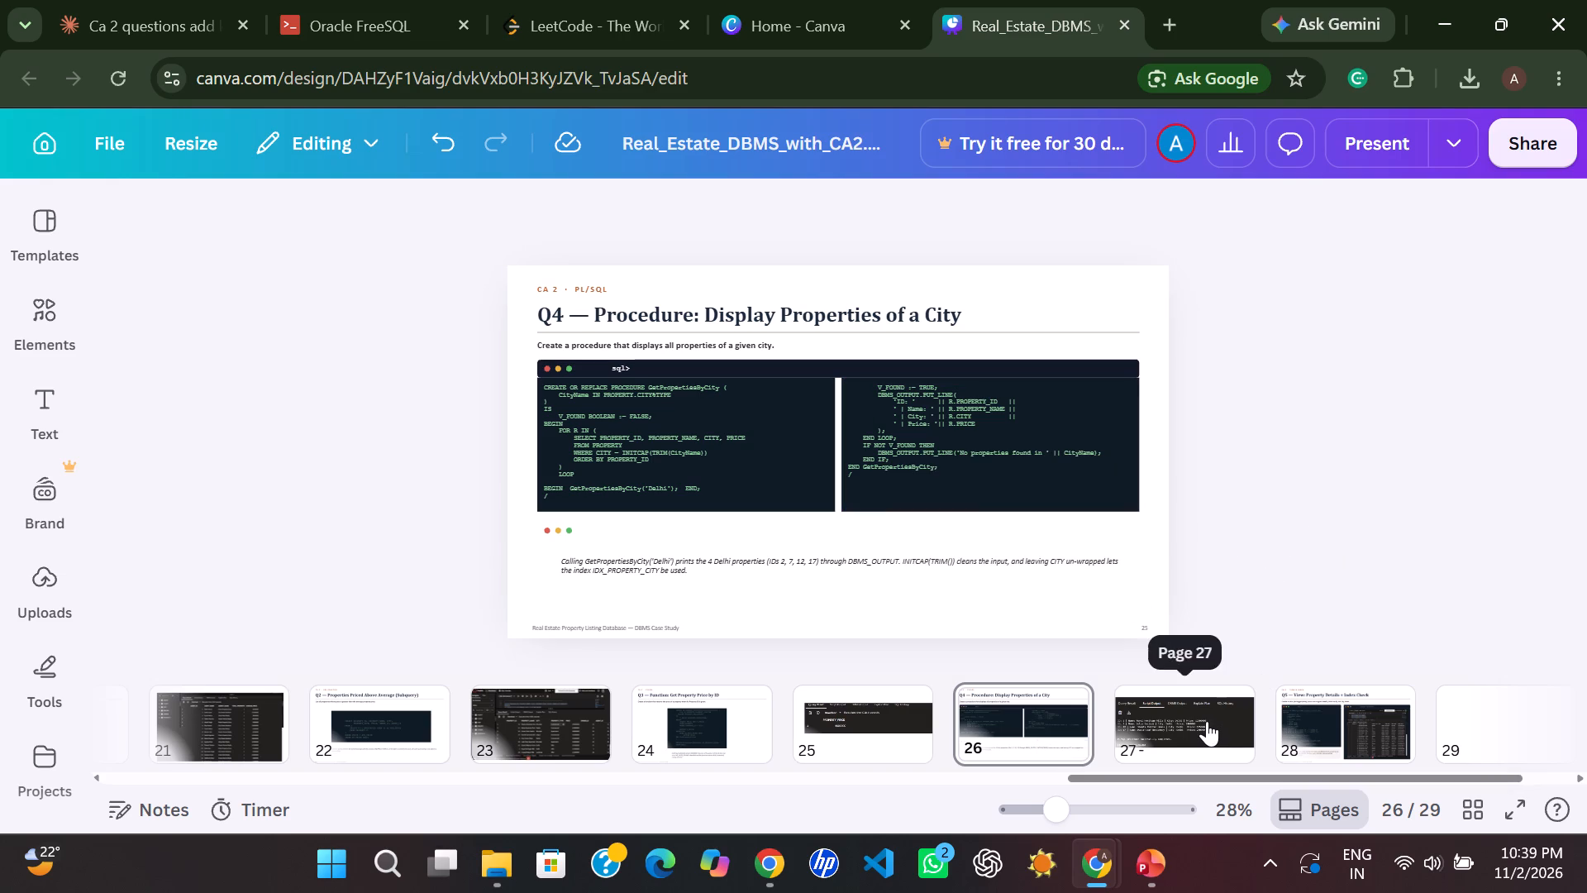
# Copy the output screenshot from the Q5 slide on page 28 onto blank page 29.
pyautogui.click(1207, 721)
pyautogui.click(1319, 735)
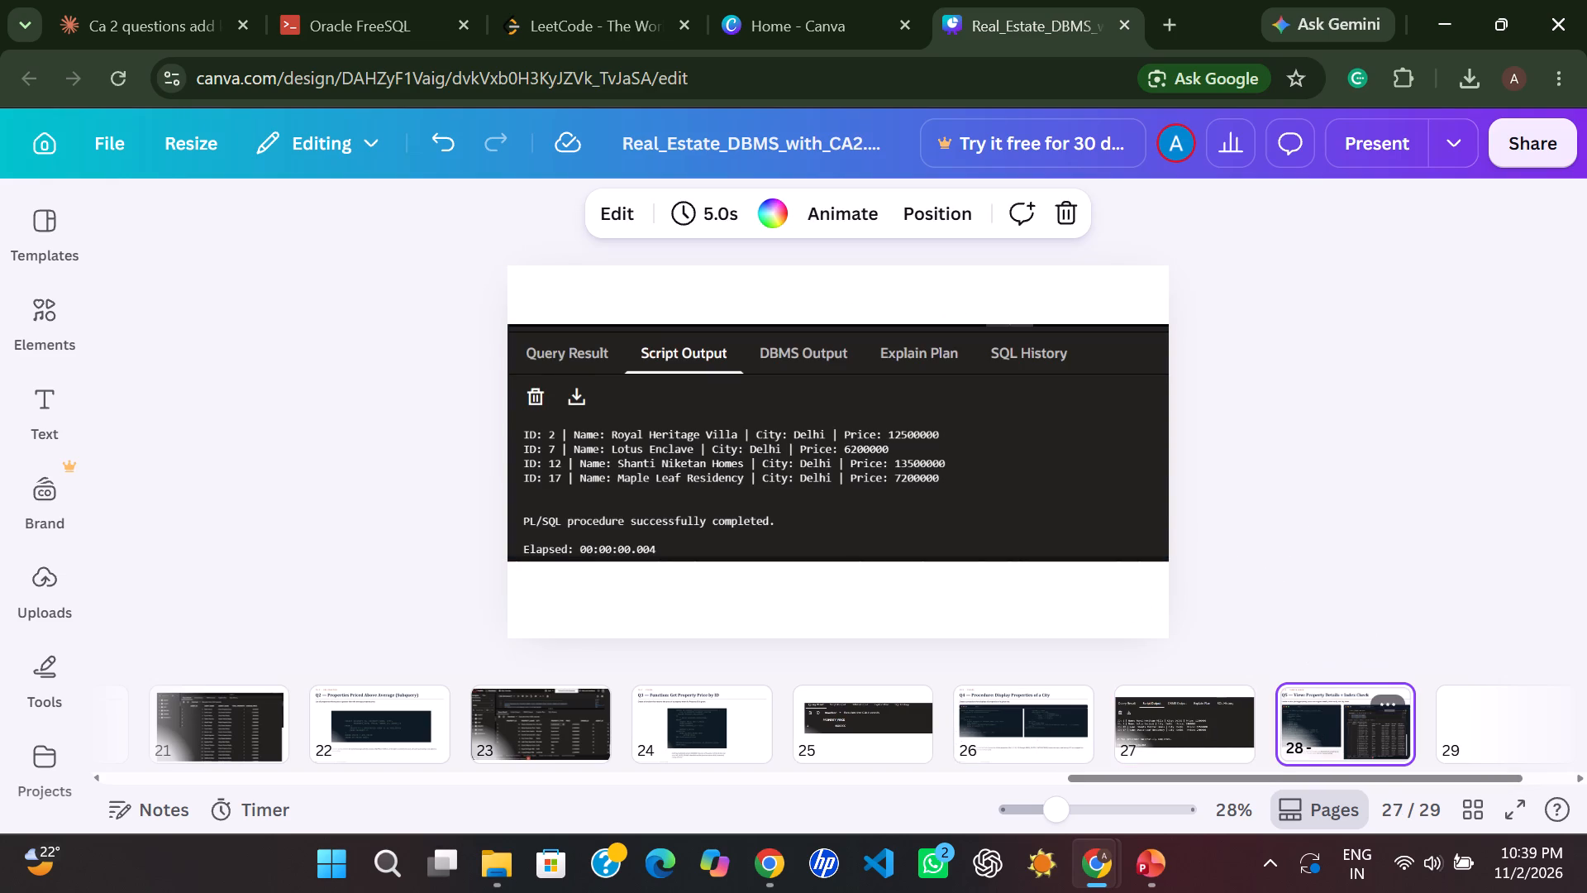
pyautogui.hscroll(-1, 1368, 526)
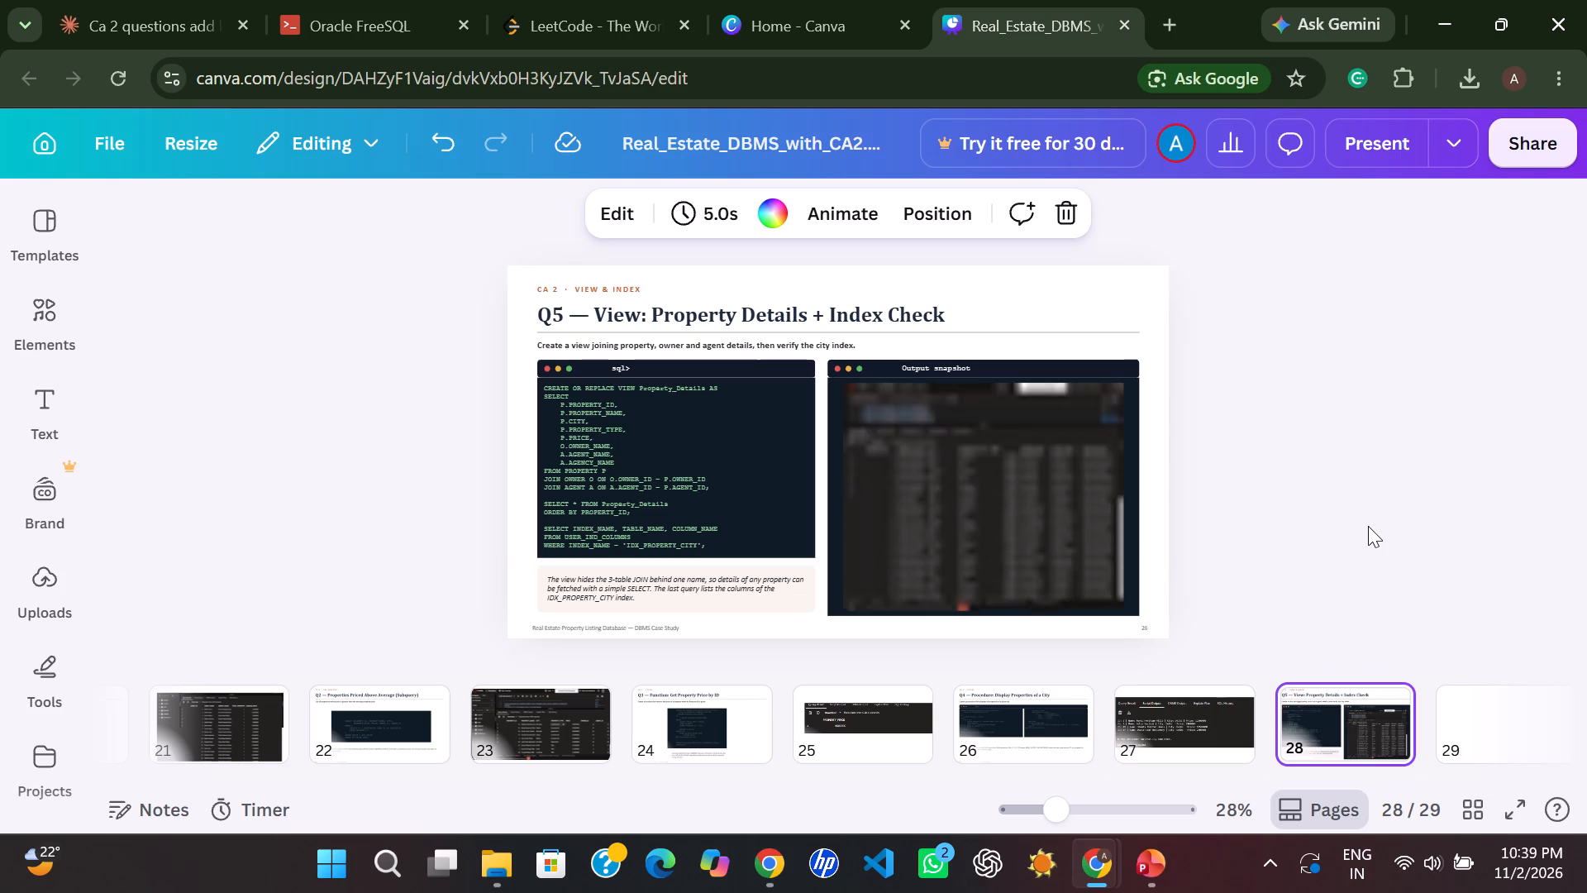
pyautogui.click(1013, 533)
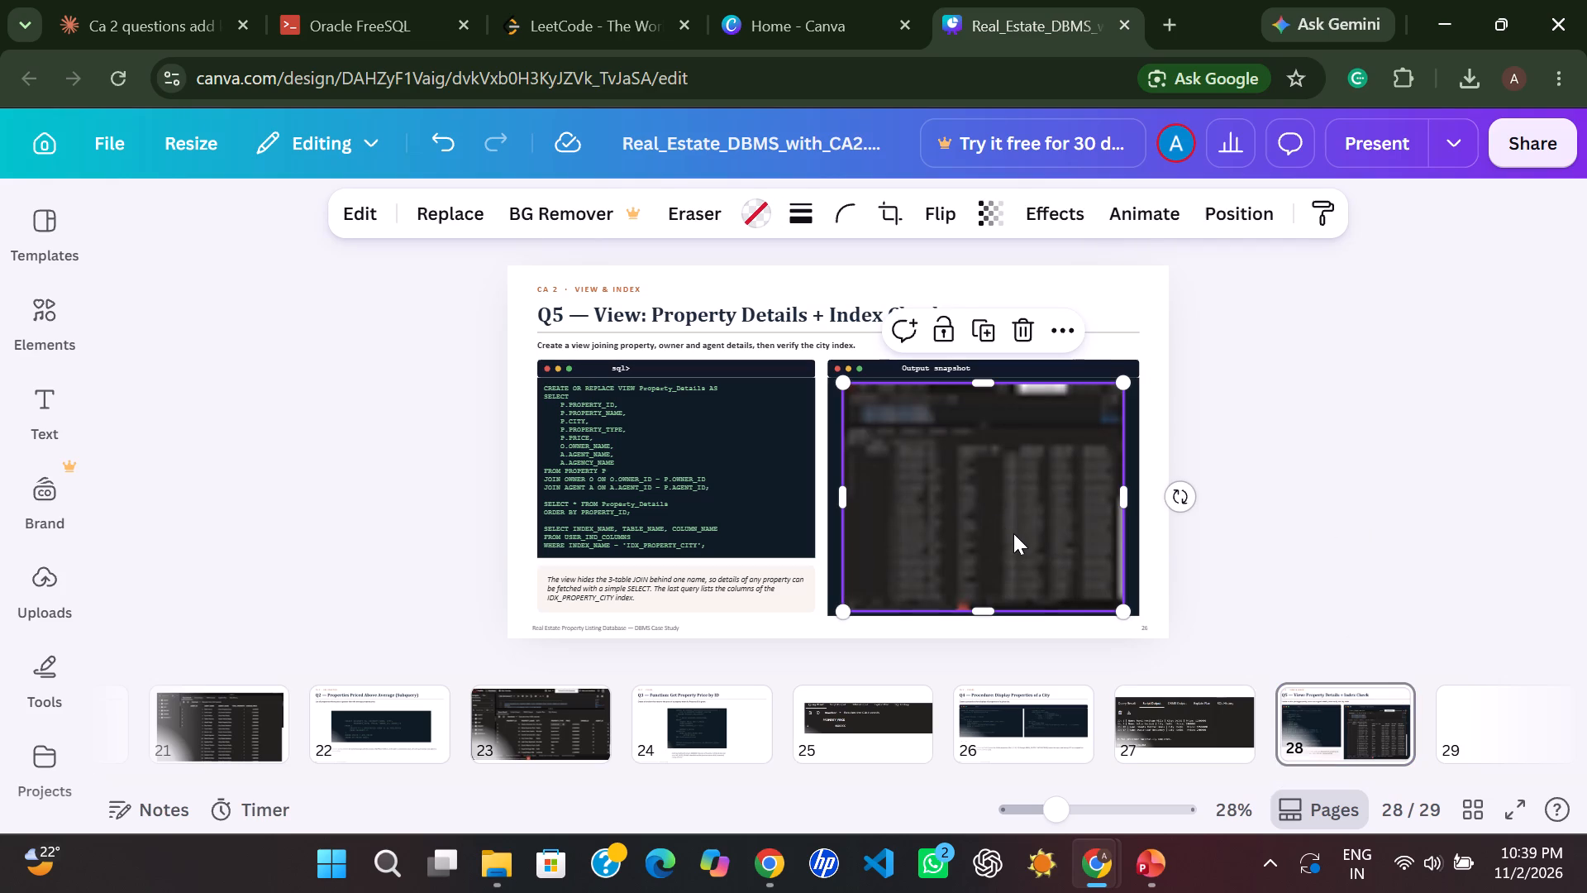
pyautogui.click(1353, 615)
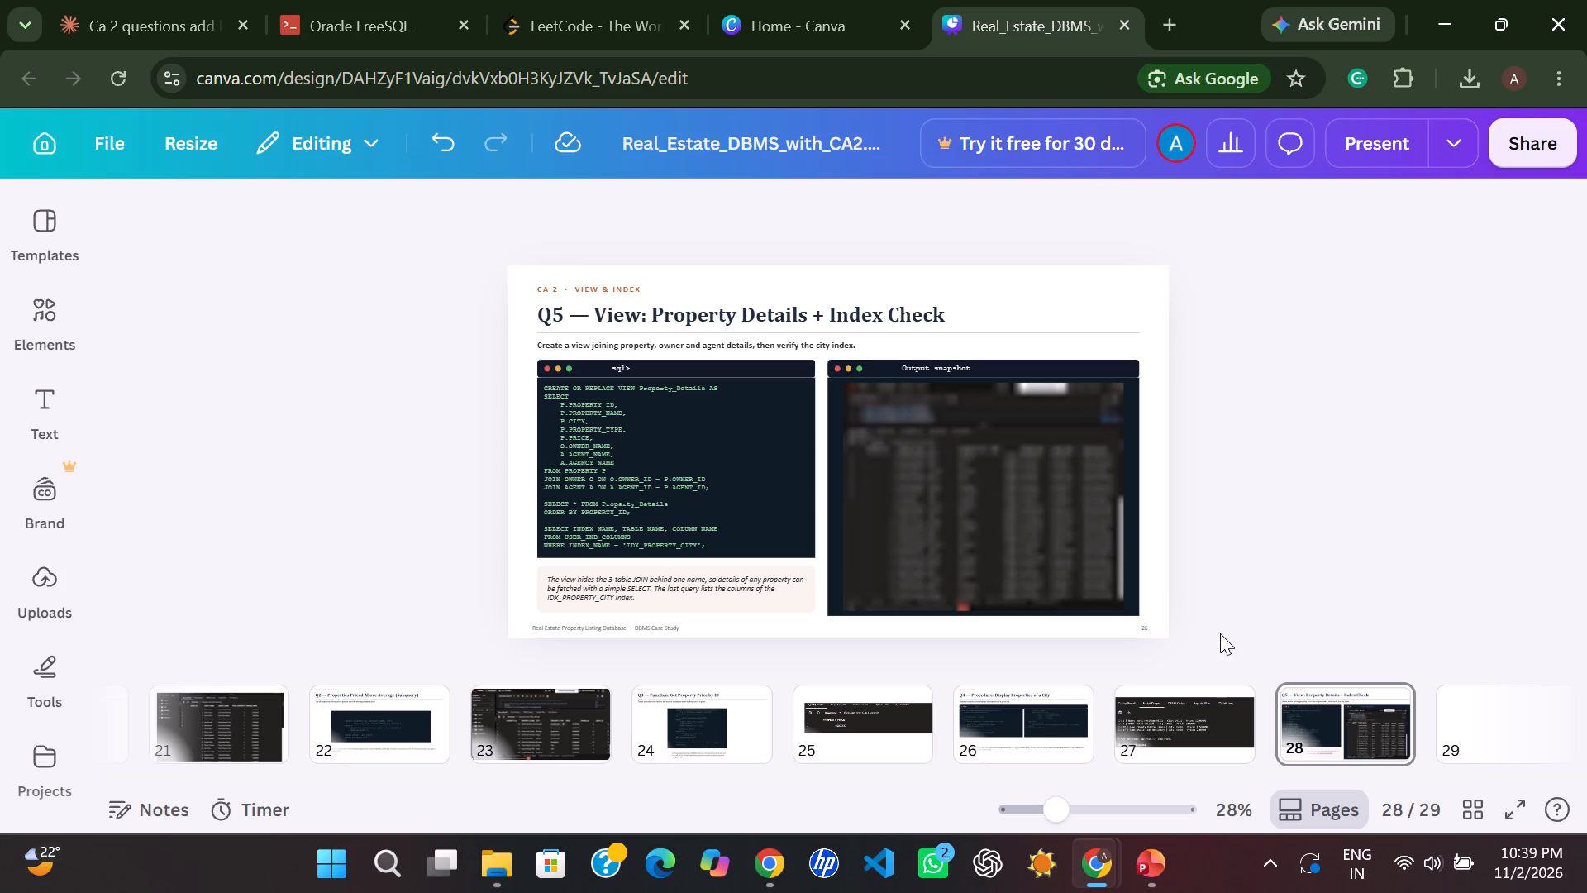
pyautogui.click(1046, 553)
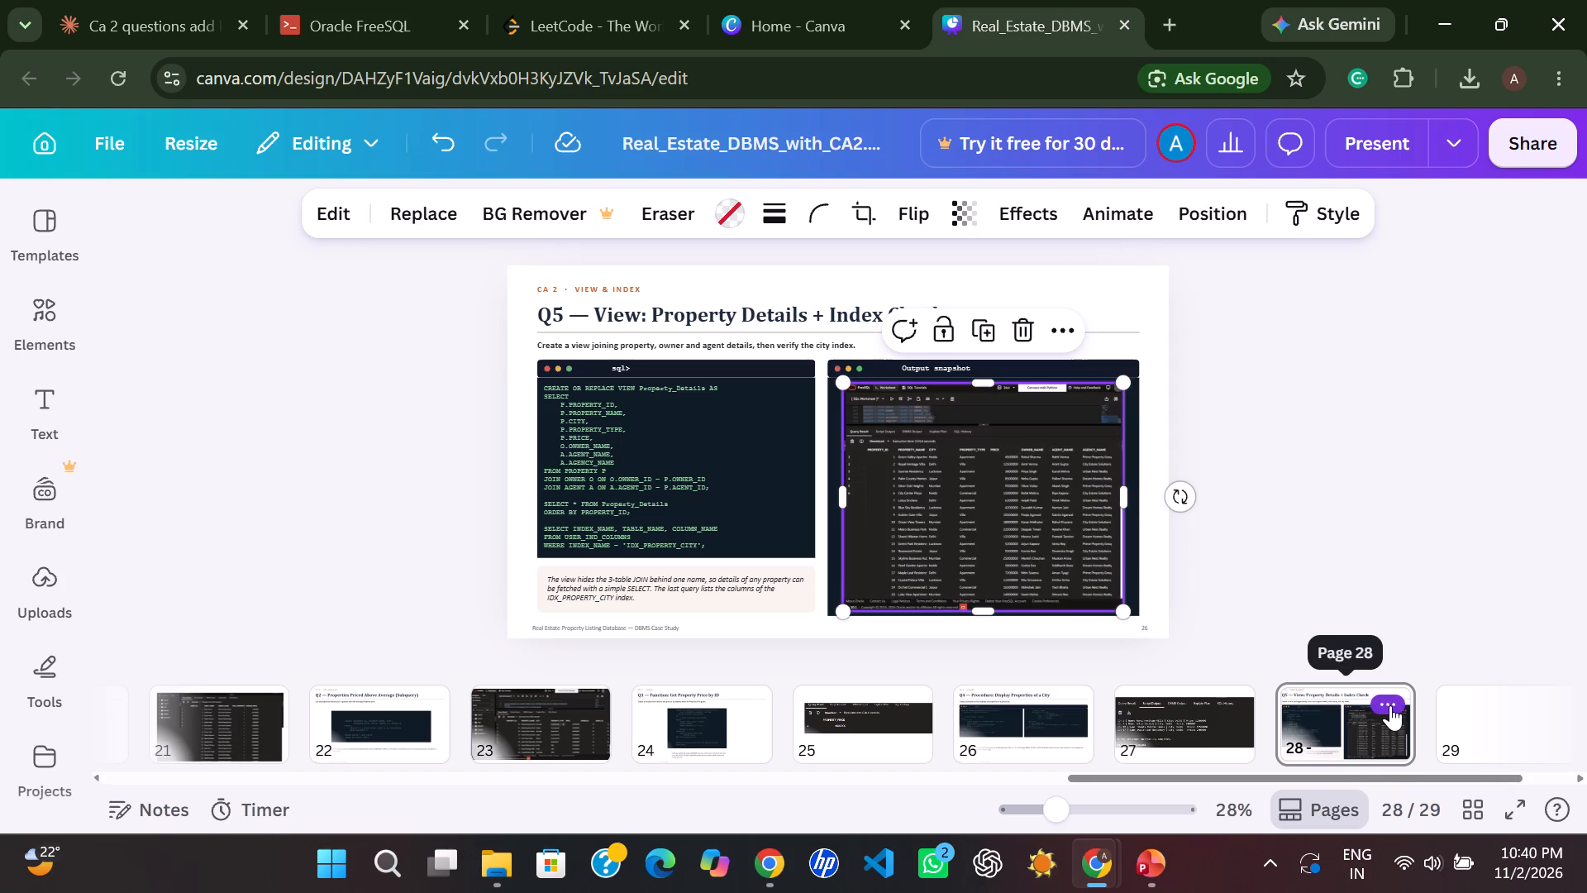
pyautogui.click(1468, 705)
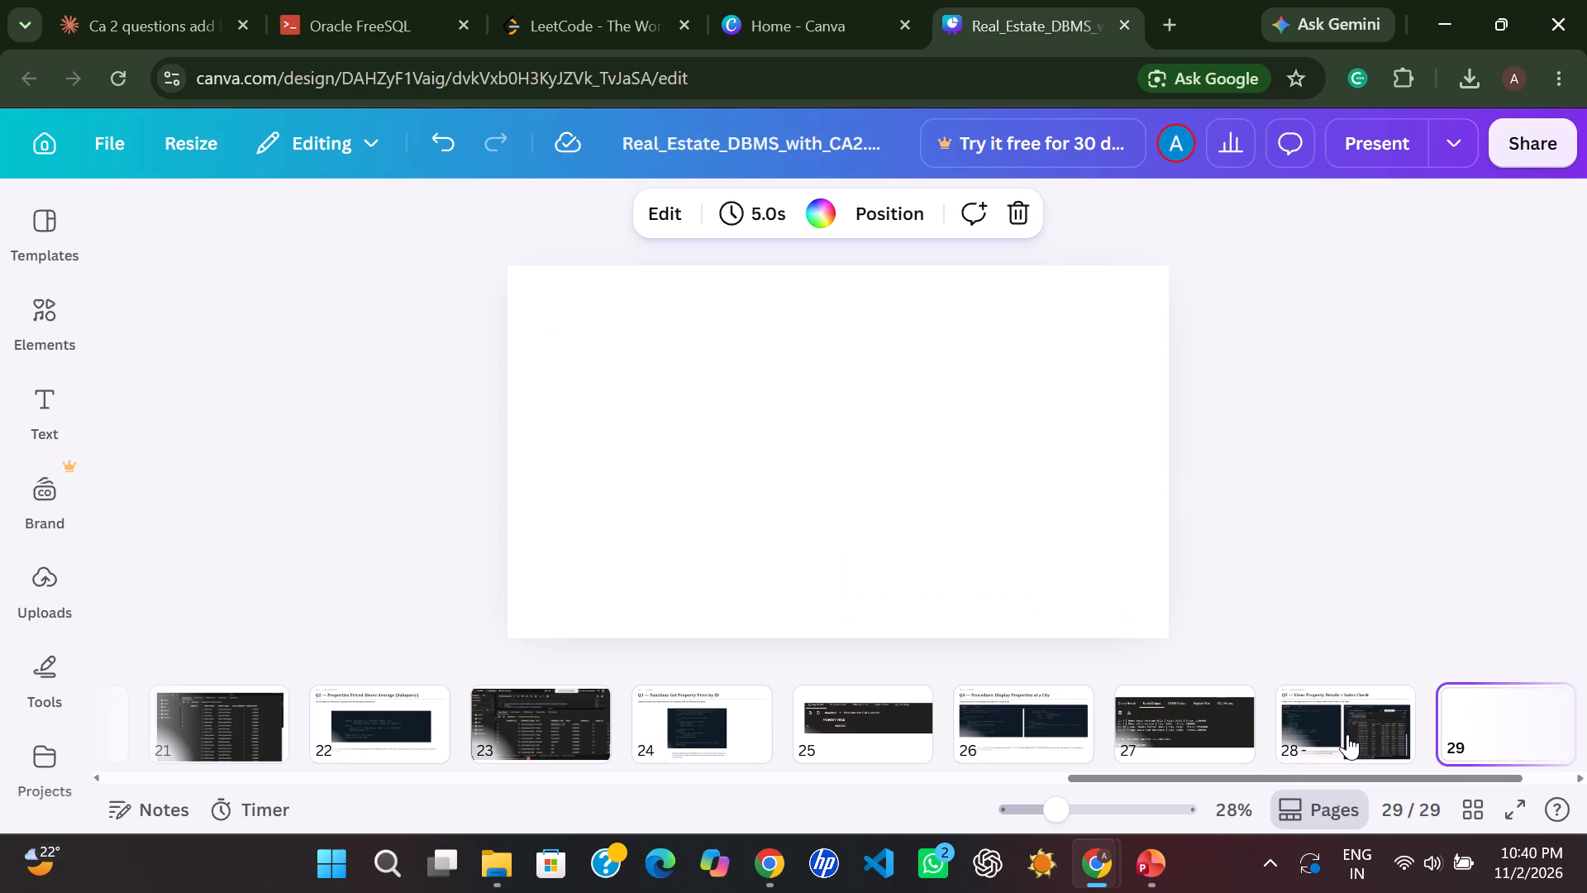
pyautogui.click(1347, 734)
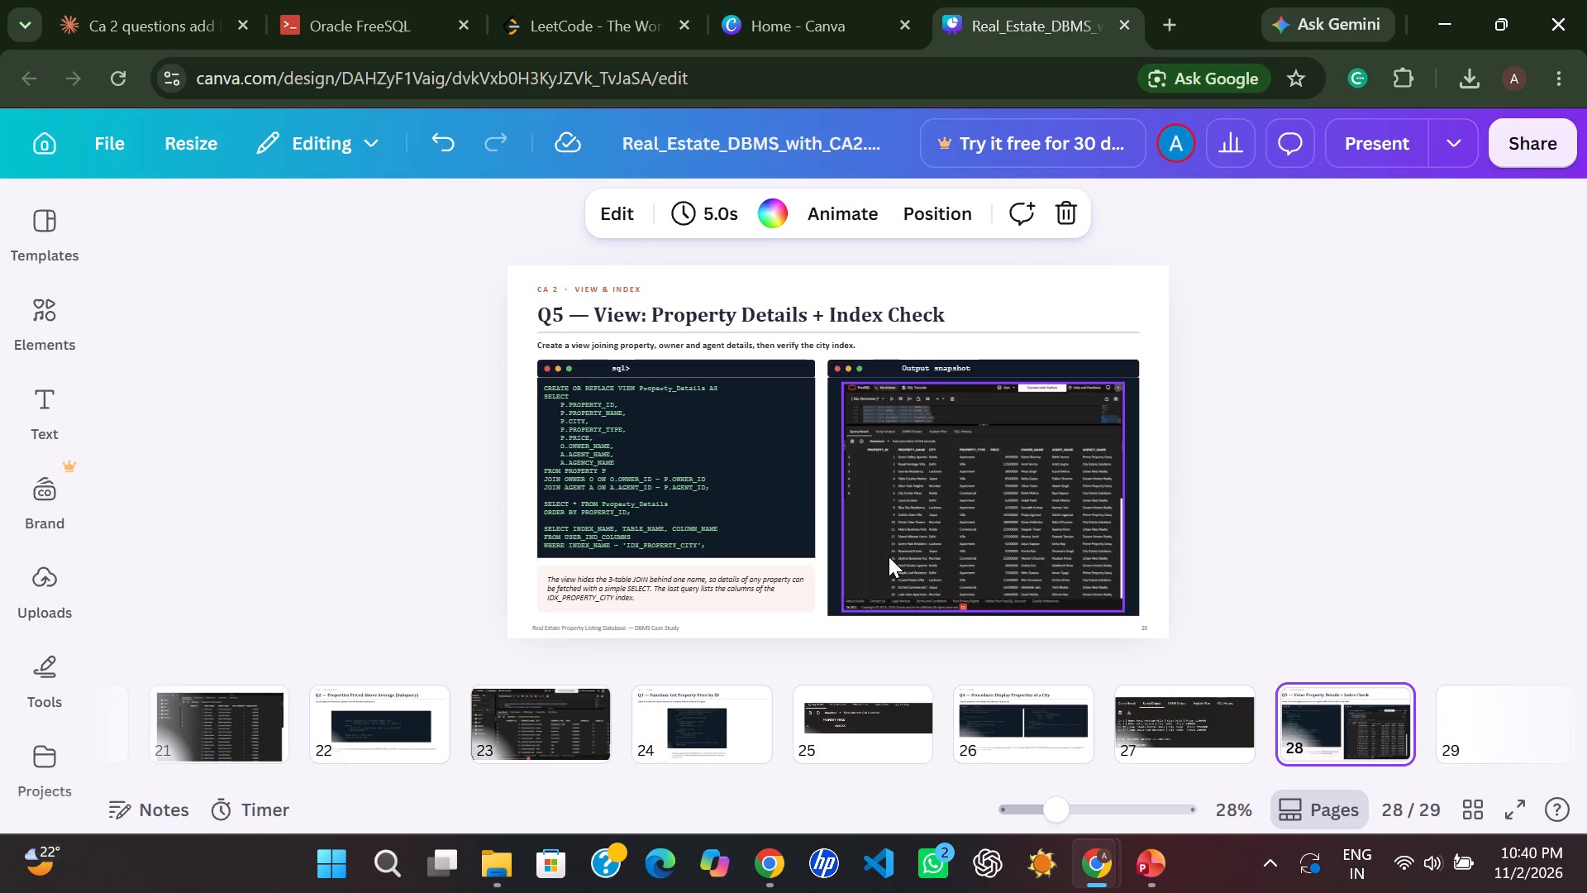
pyautogui.click(945, 500)
pyautogui.rightClick(945, 500)
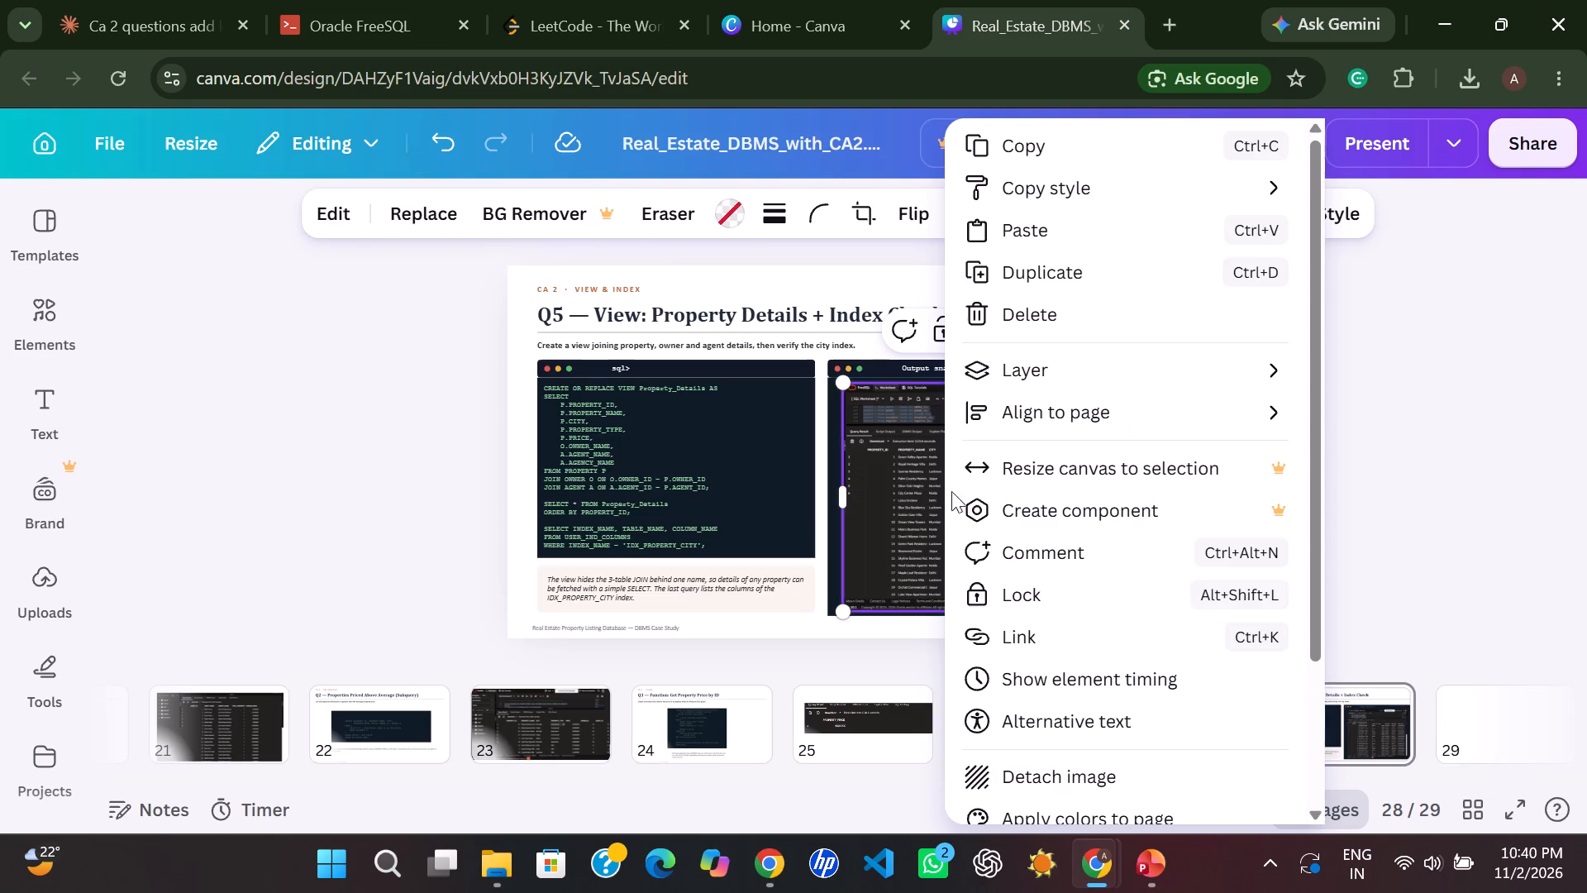
pyautogui.click(1092, 150)
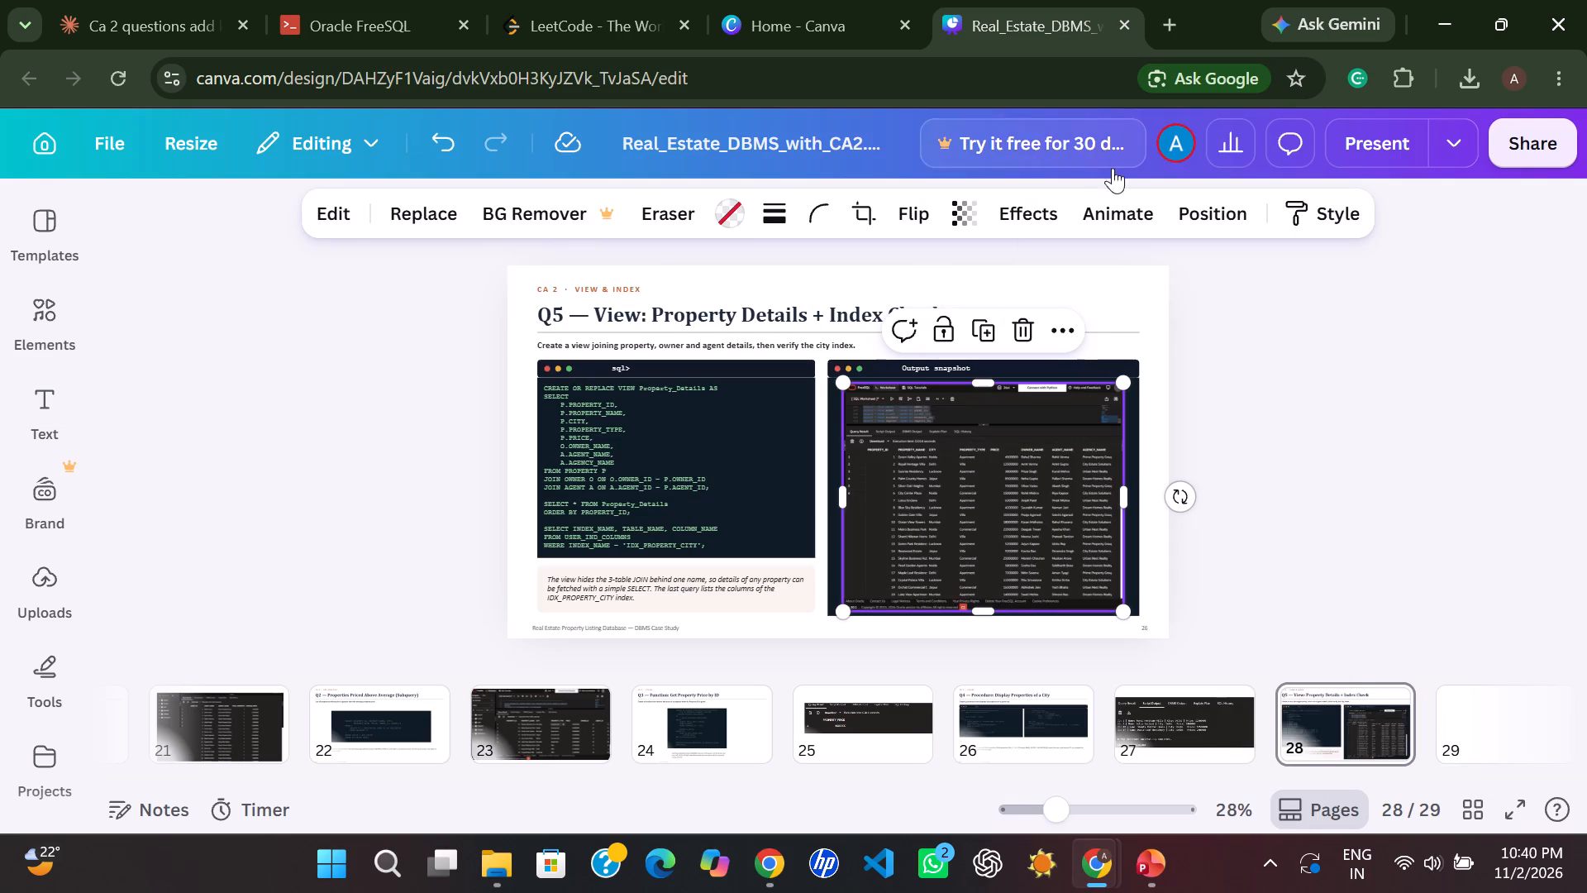
pyautogui.click(1491, 705)
pyautogui.click(873, 555)
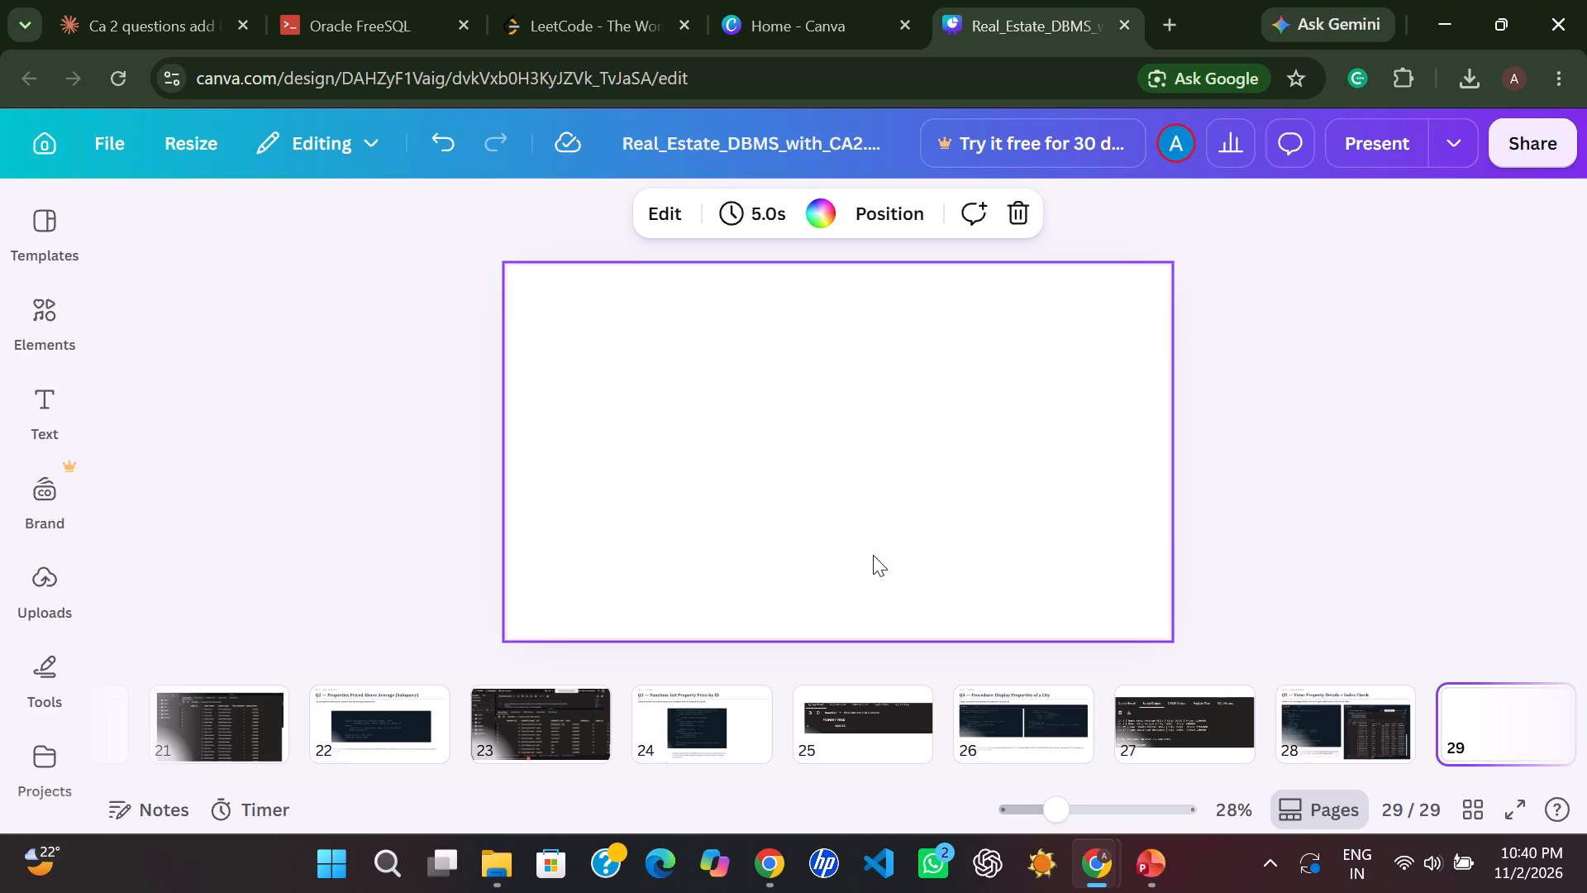
pyautogui.hotkey('ctrl', 'v')
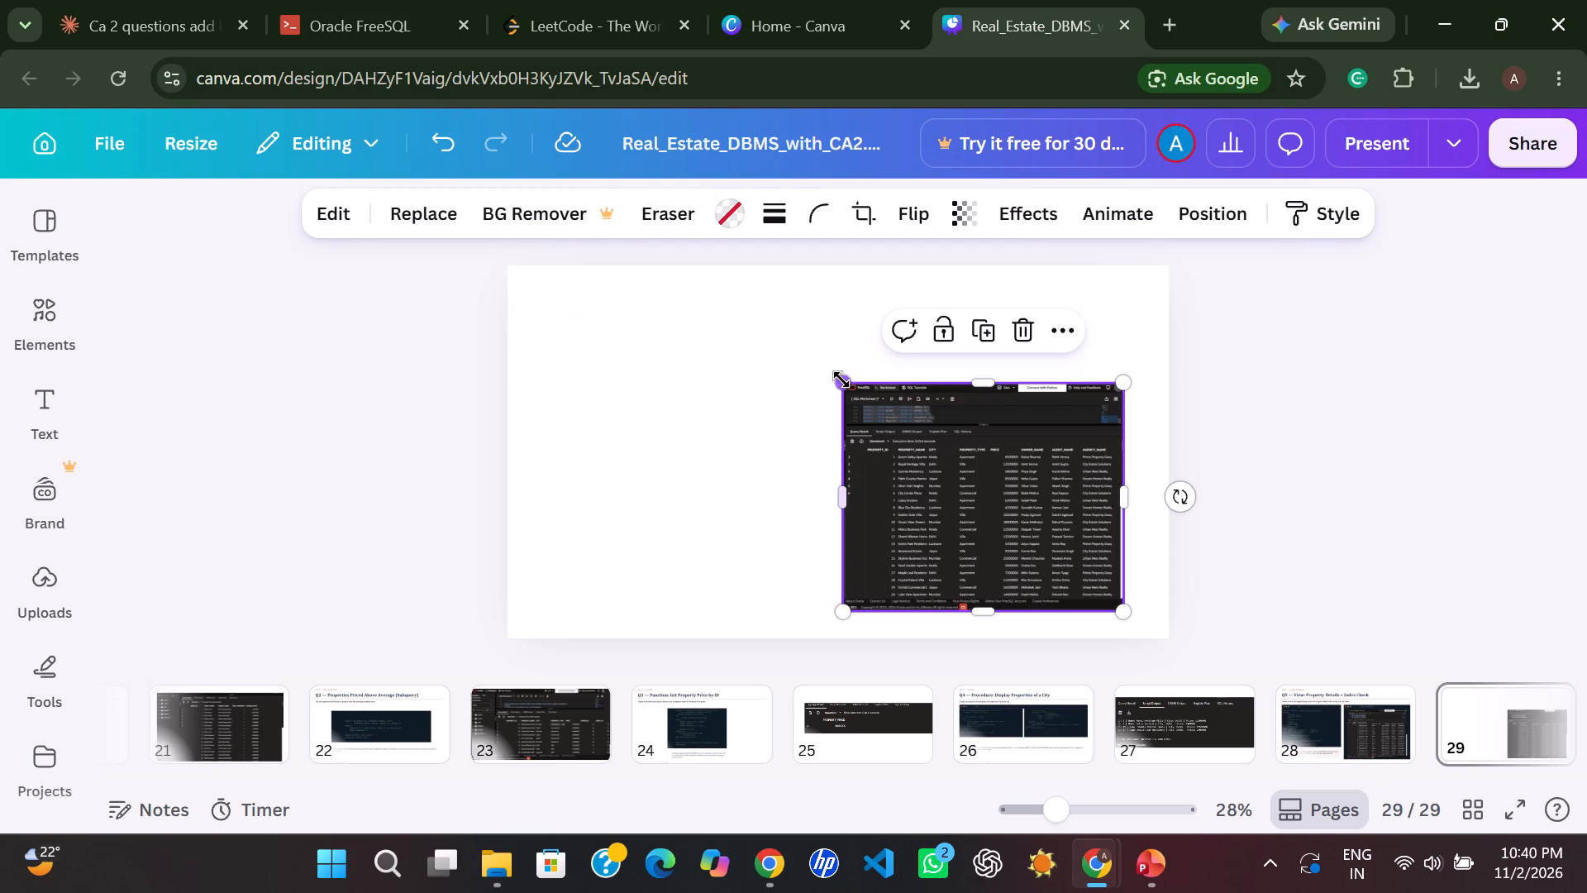
# Enlarge the page 29 screenshot to about 1,002 px high and stretch both sides to span the page's full width.
pyautogui.moveTo(841, 380); pyautogui.dragTo(559, 423)
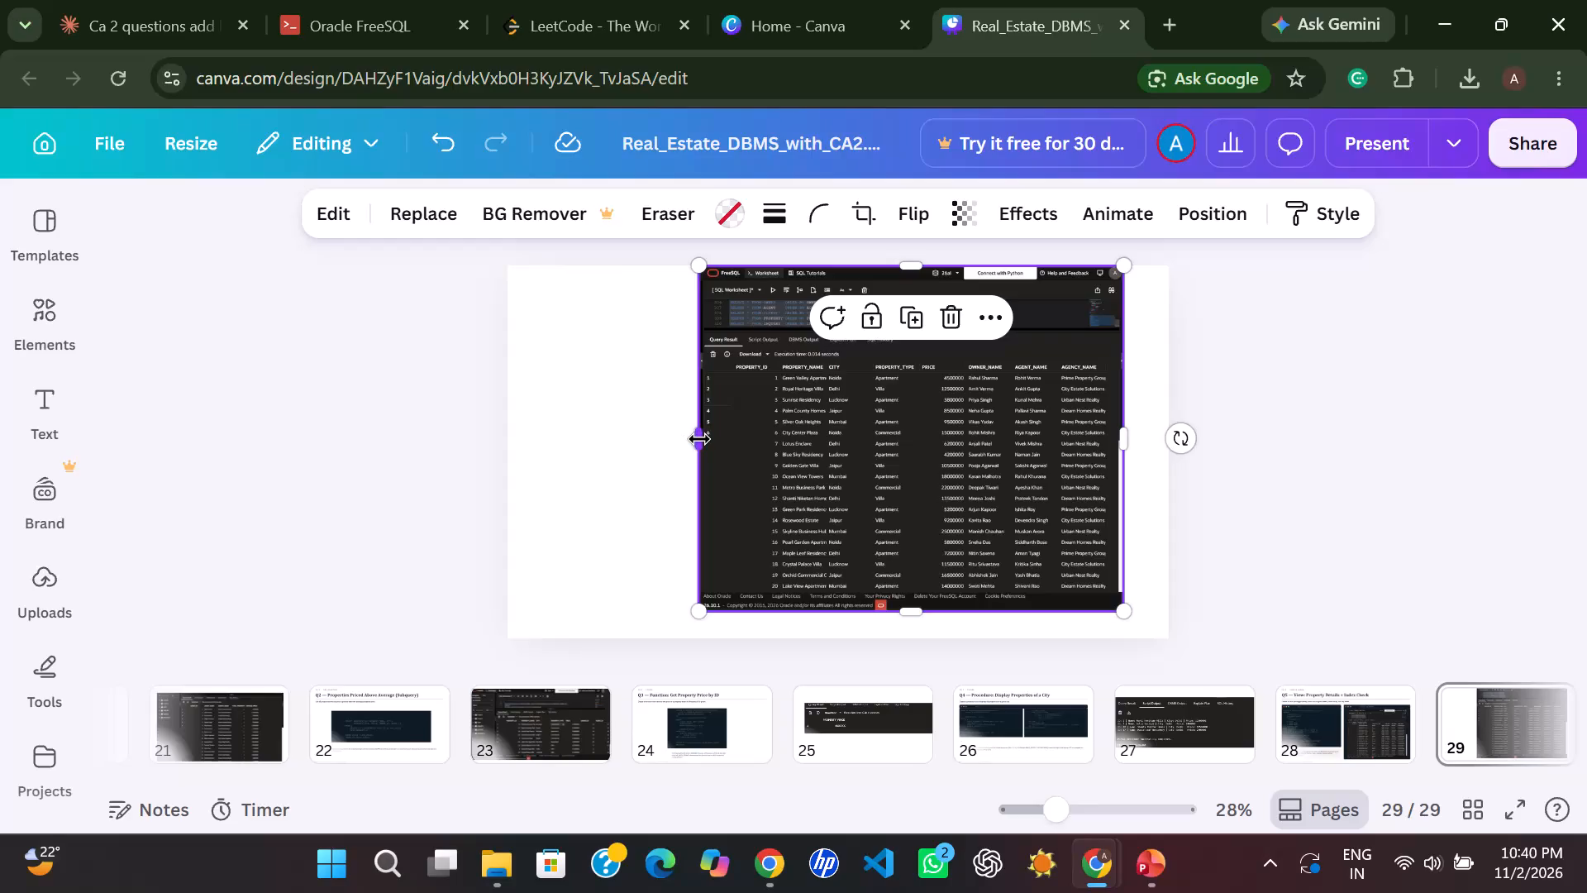
pyautogui.moveTo(699, 439); pyautogui.dragTo(712, 479)
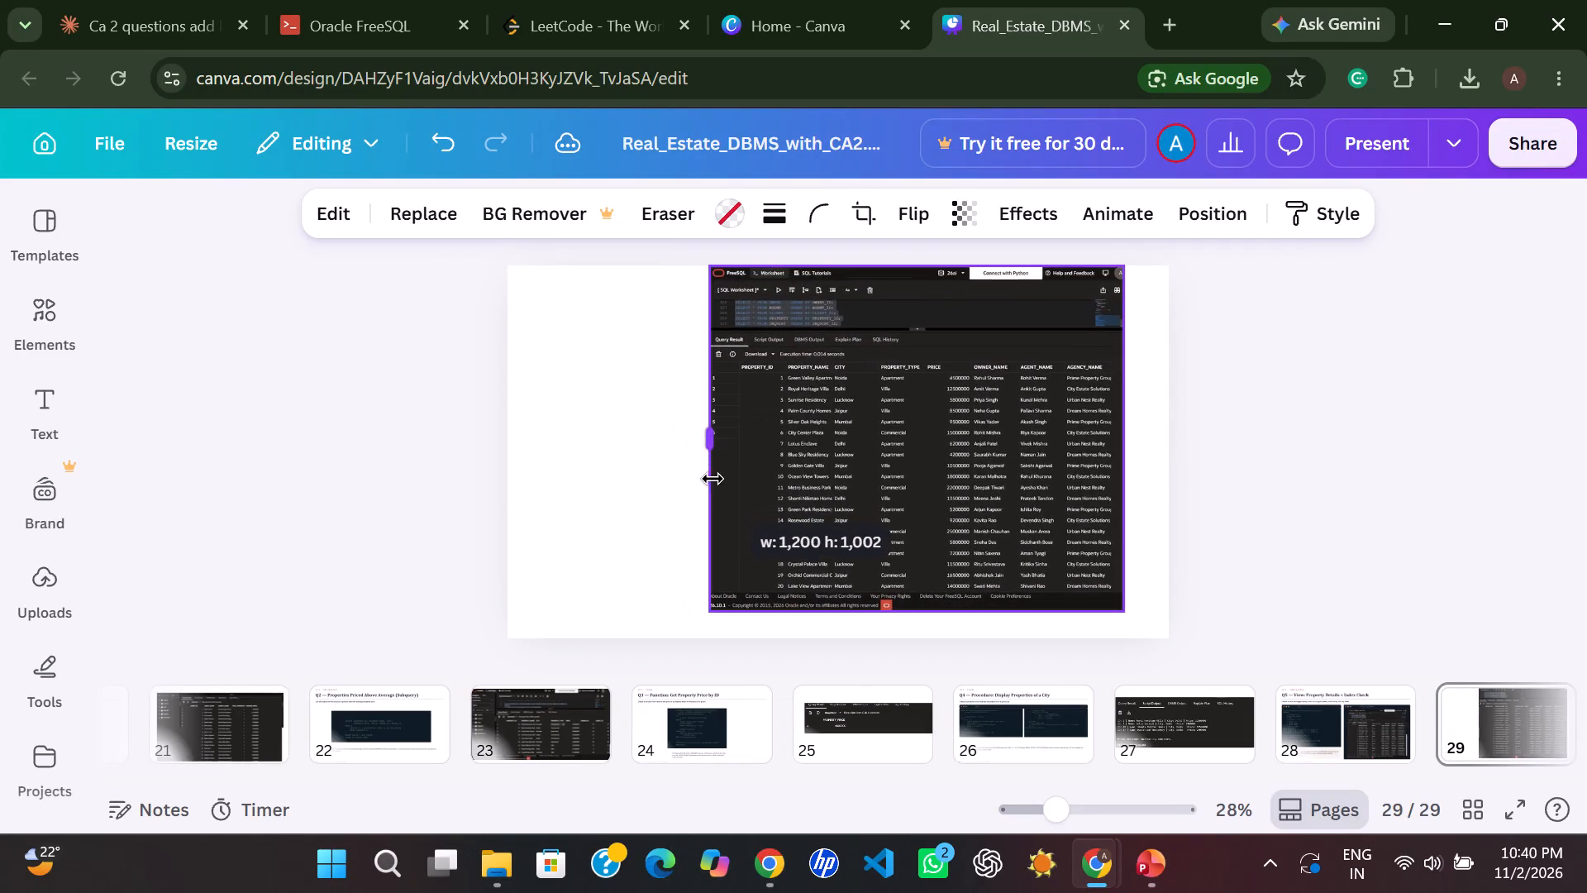
pyautogui.moveTo(712, 479); pyautogui.dragTo(560, 567)
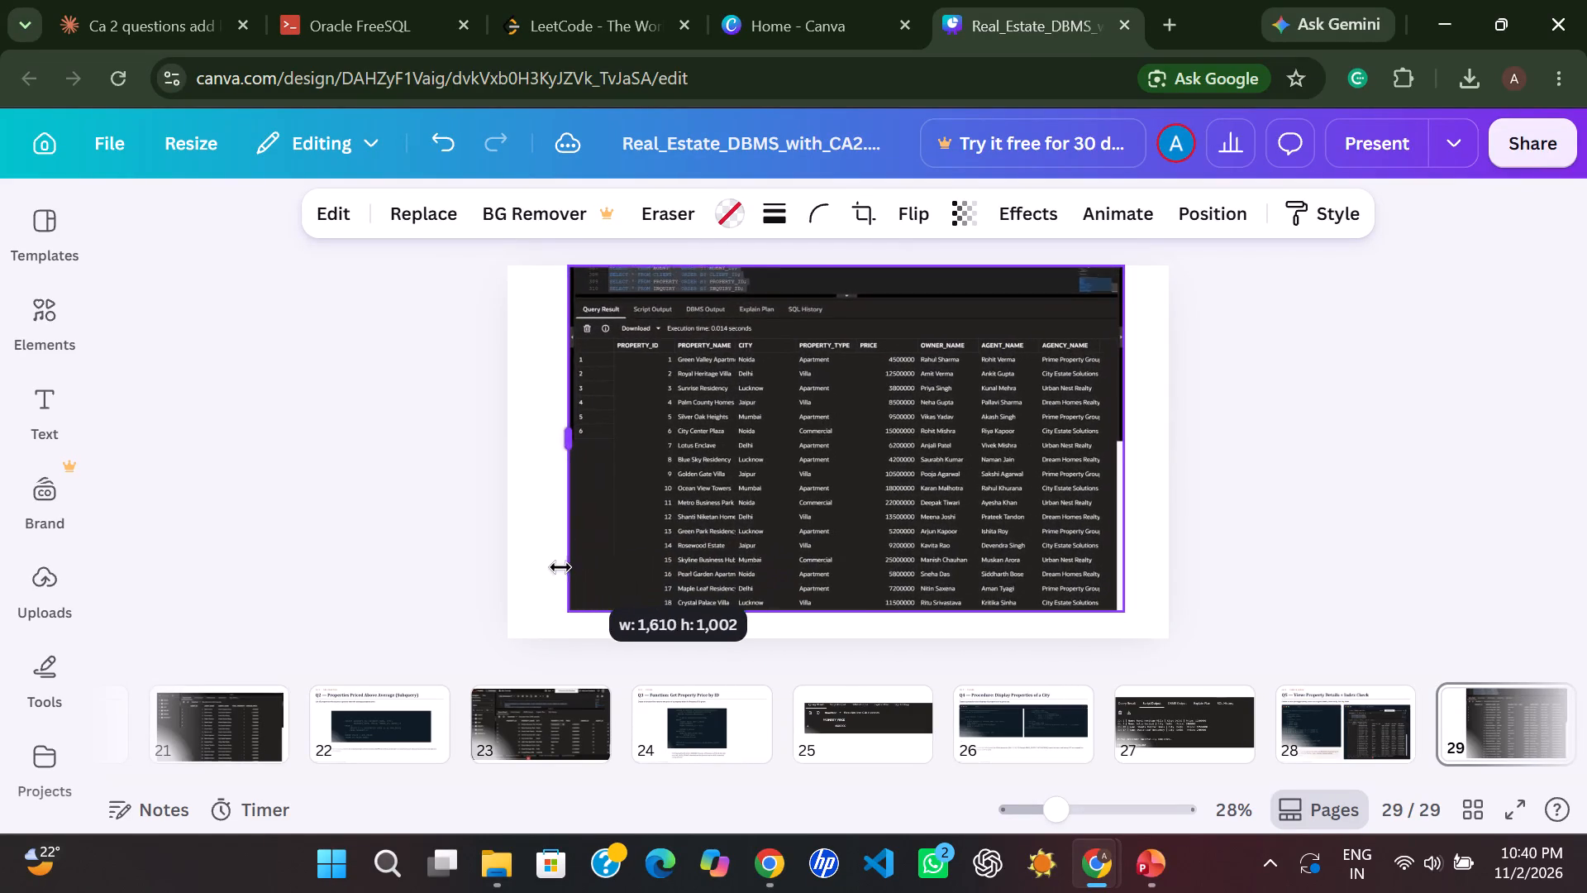
pyautogui.moveTo(560, 567); pyautogui.dragTo(514, 592)
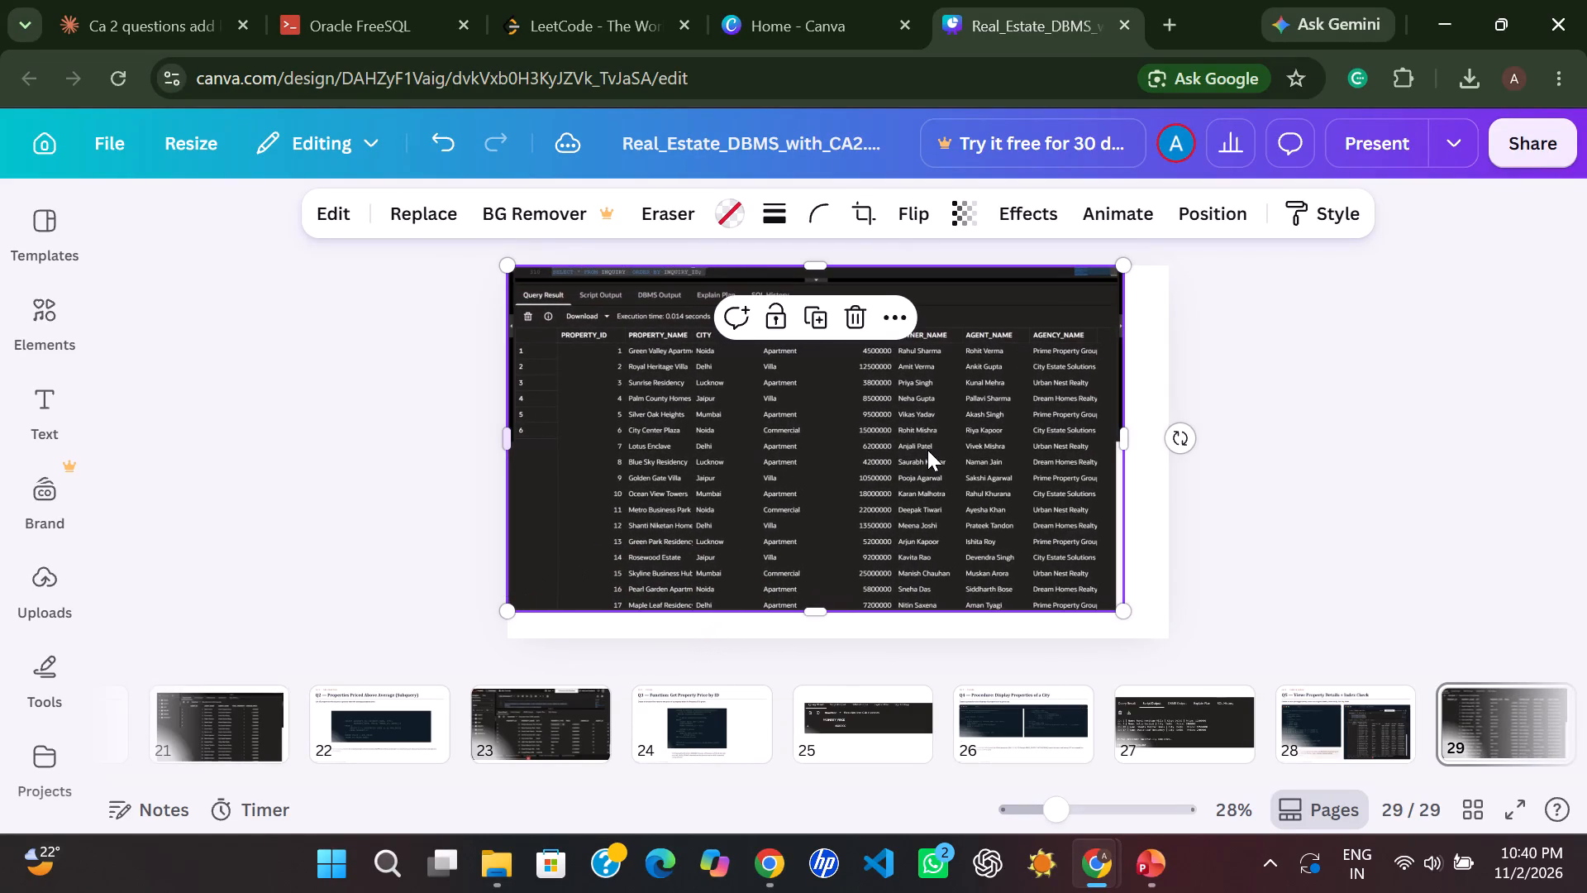
pyautogui.moveTo(1125, 434); pyautogui.dragTo(1143, 435)
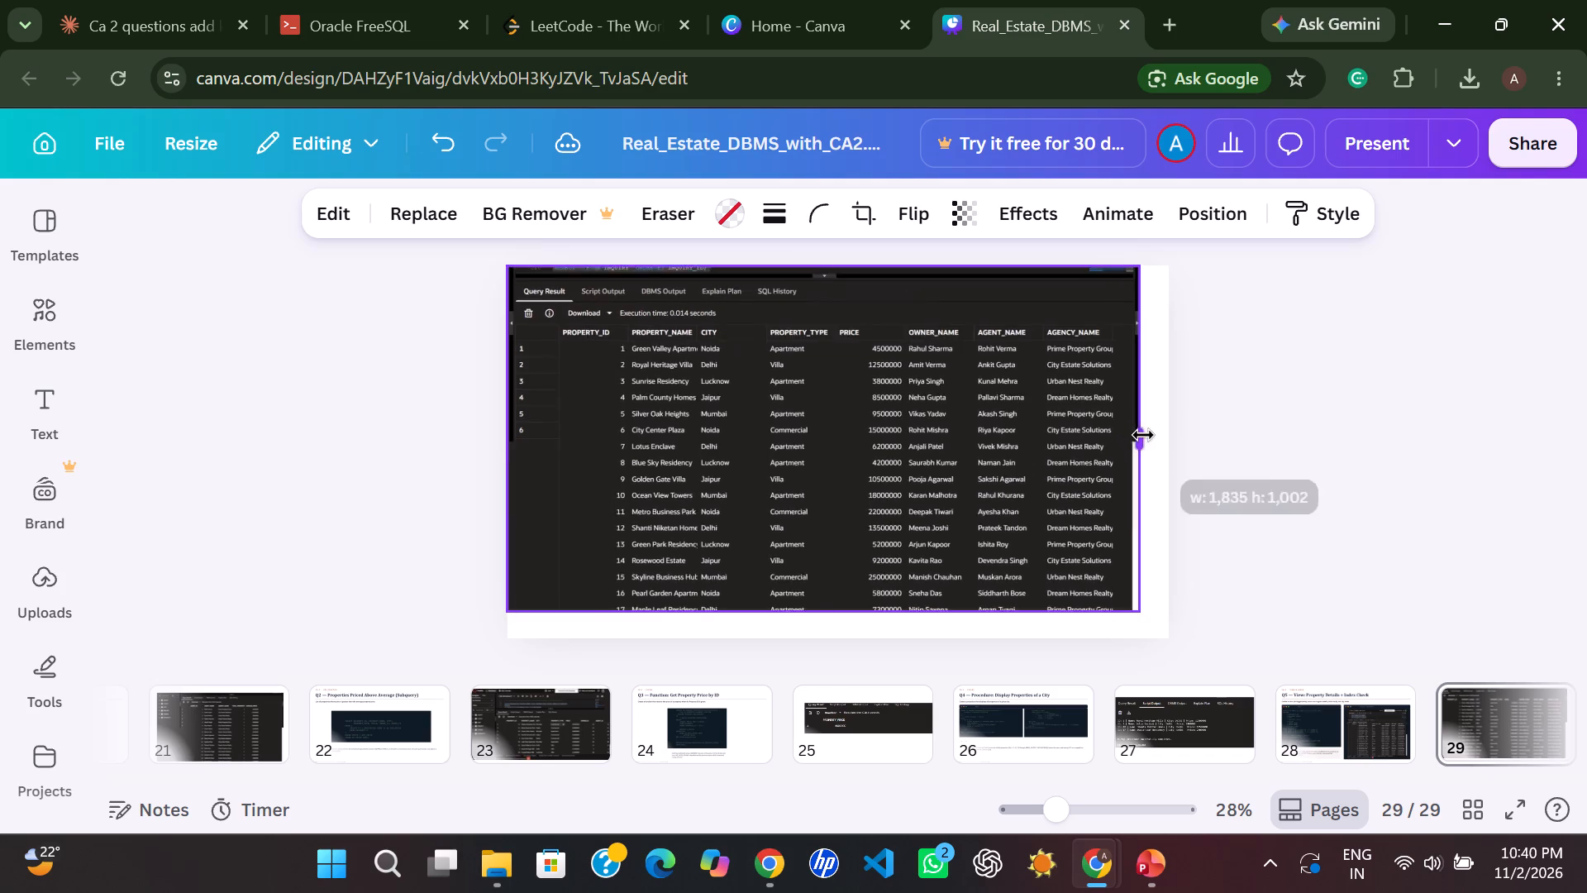
pyautogui.moveTo(1143, 435); pyautogui.dragTo(1165, 446)
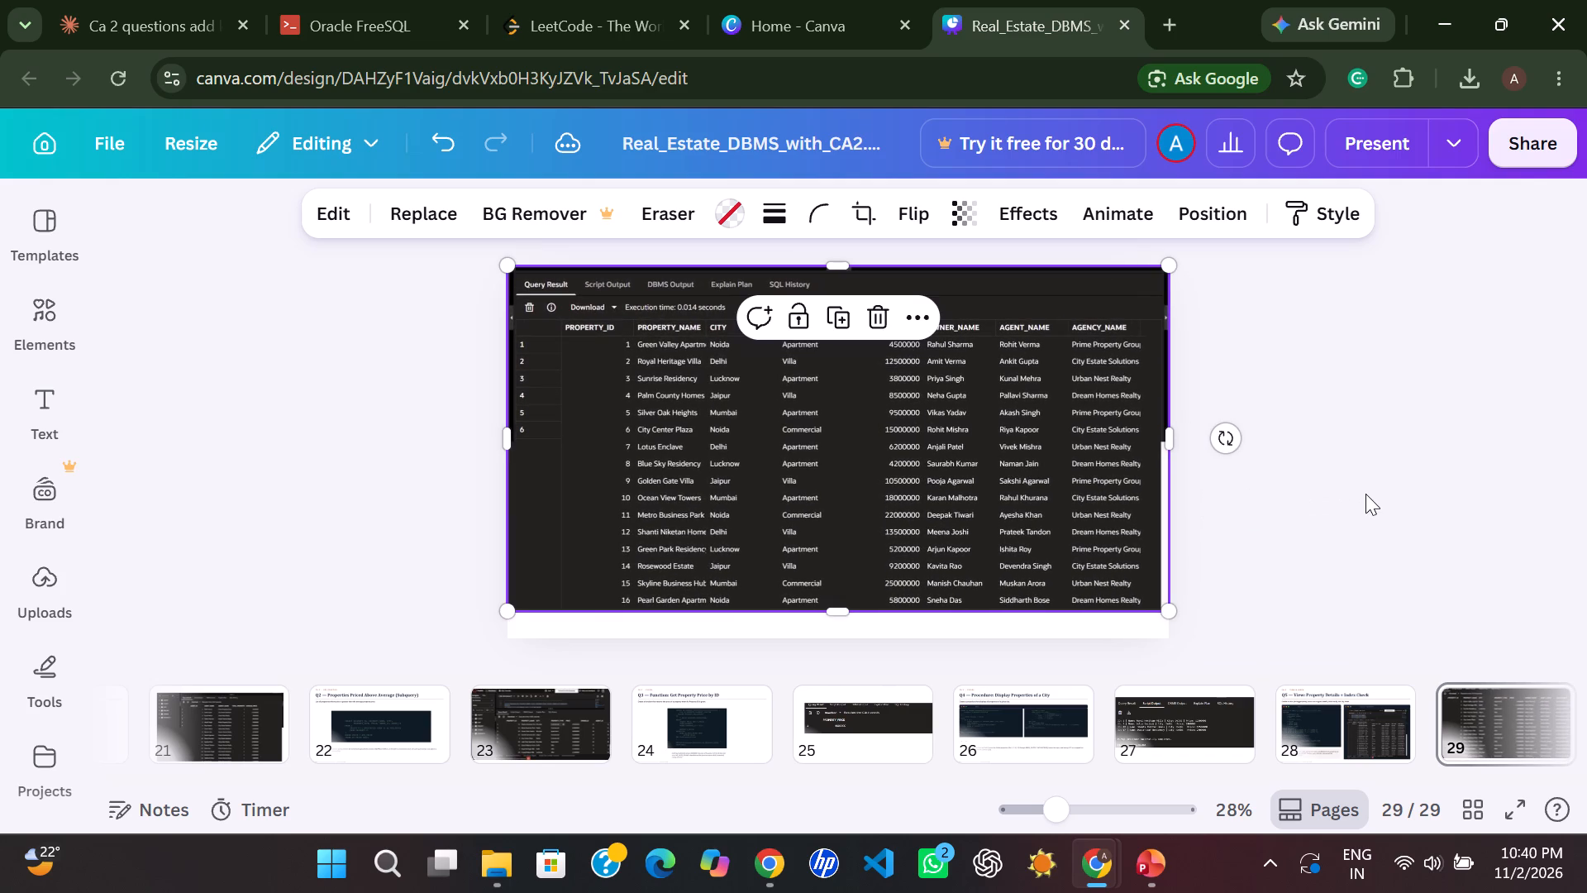
pyautogui.click(1365, 494)
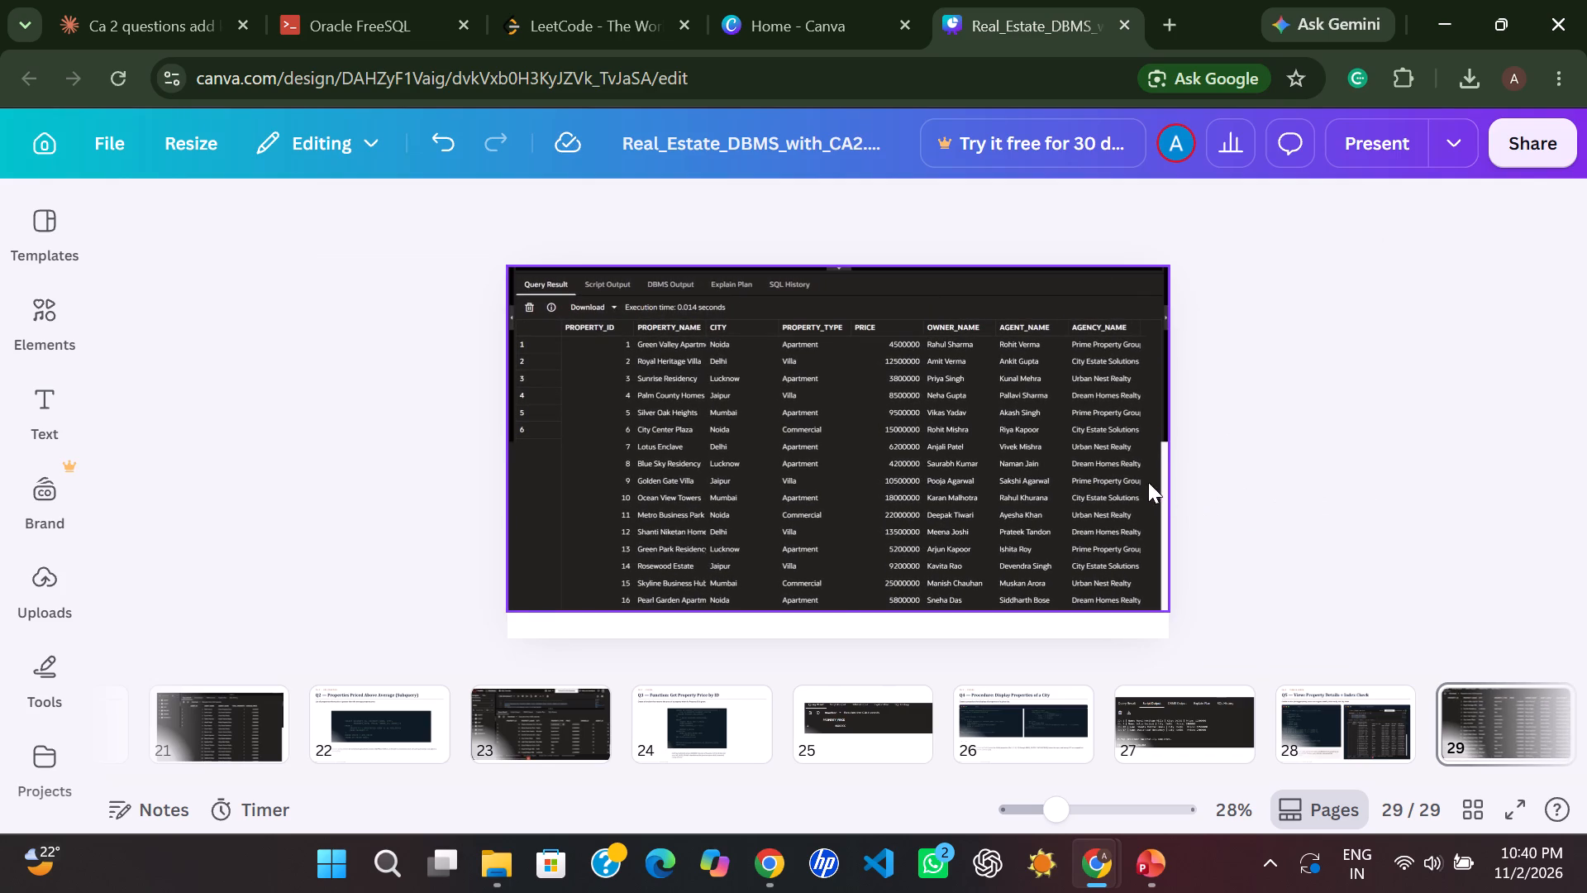
# Shift the page 29 screenshot slightly past the page's right edge and extend its left side to the page edge, about 1,945 px wide overall.
pyautogui.moveTo(1129, 486); pyautogui.dragTo(1132, 489)
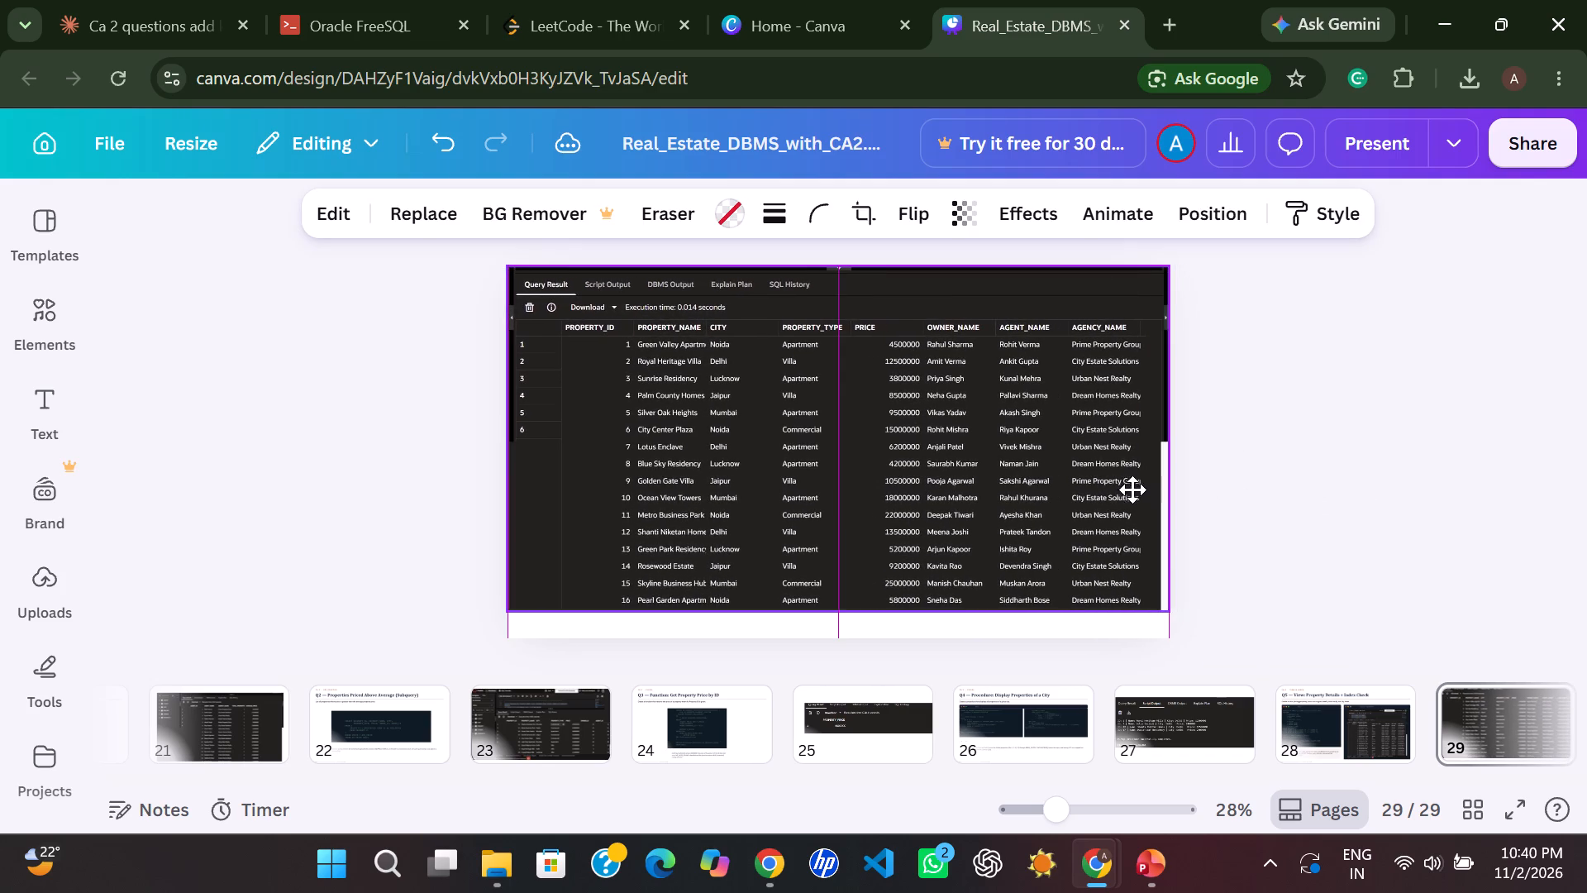
pyautogui.moveTo(1132, 489); pyautogui.dragTo(1141, 489)
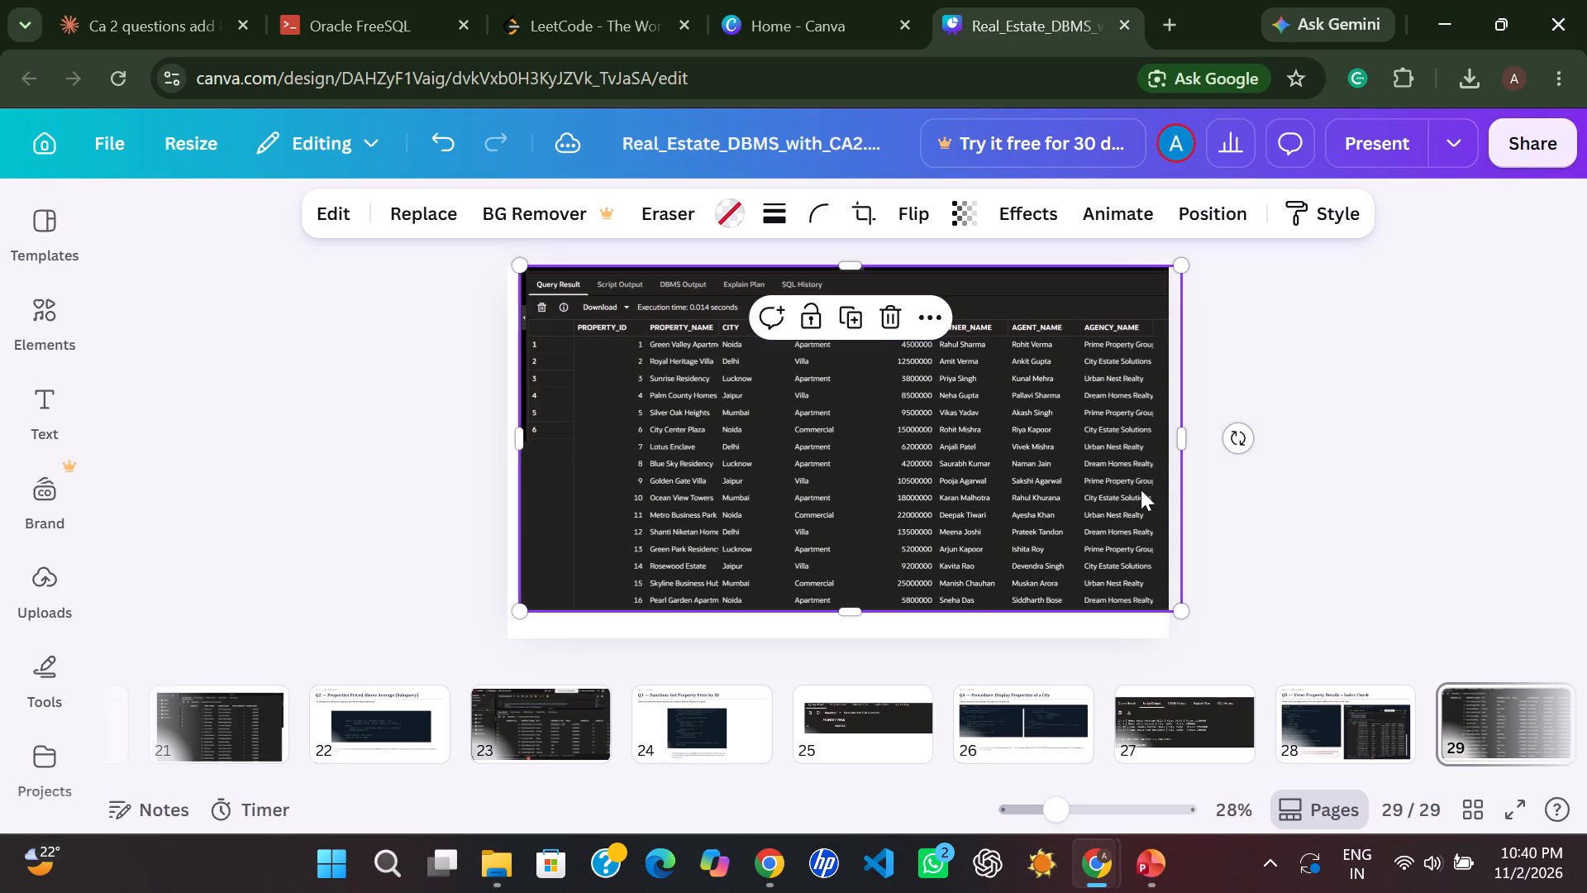
pyautogui.click(1327, 504)
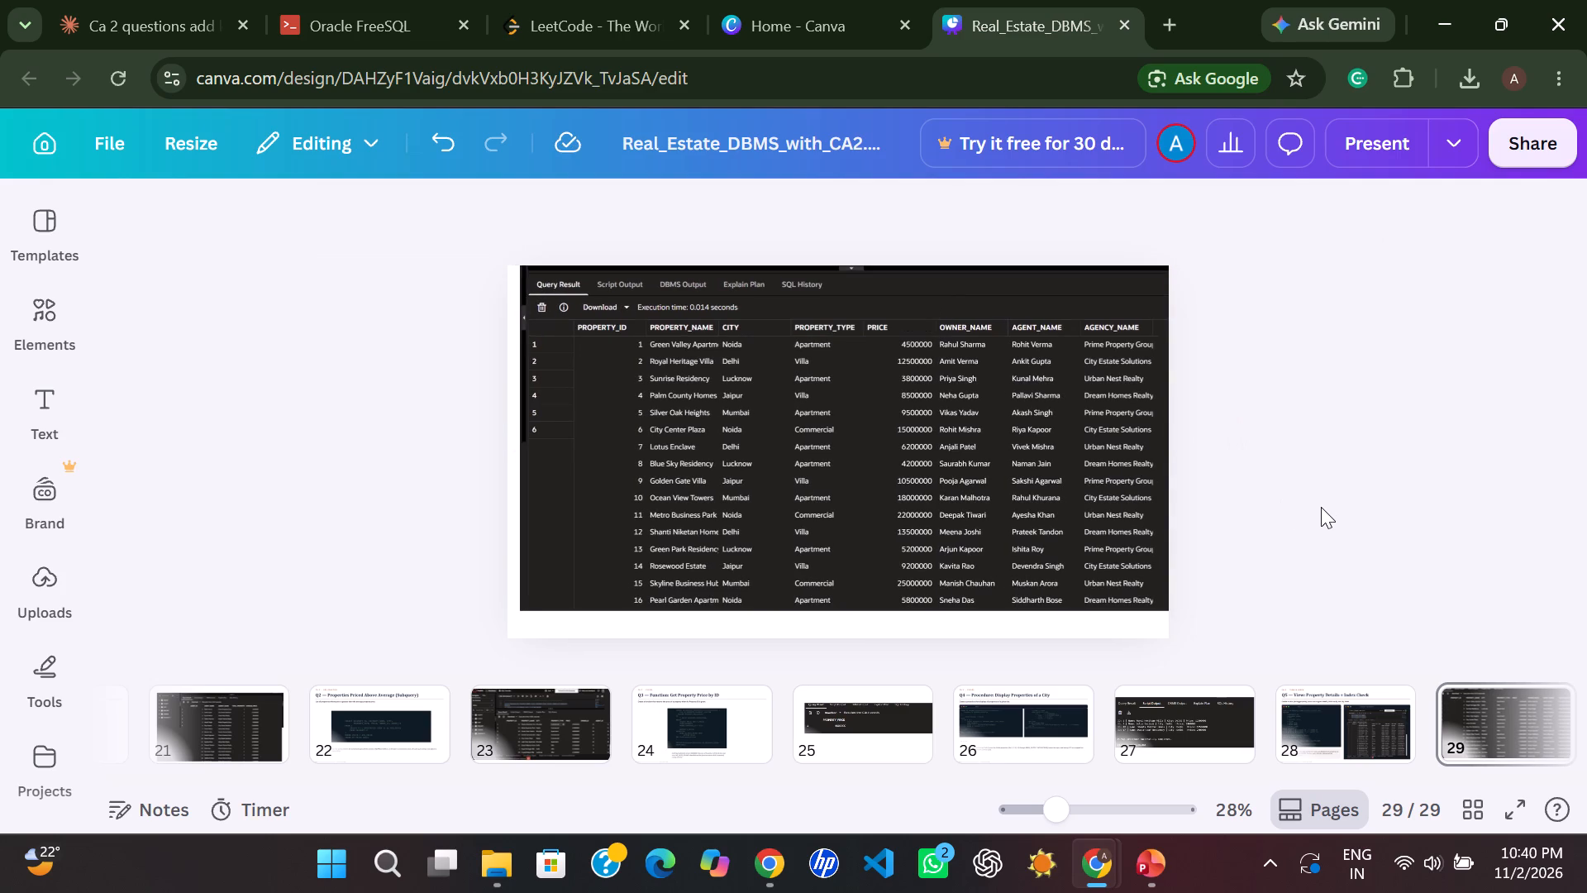
pyautogui.click(520, 402)
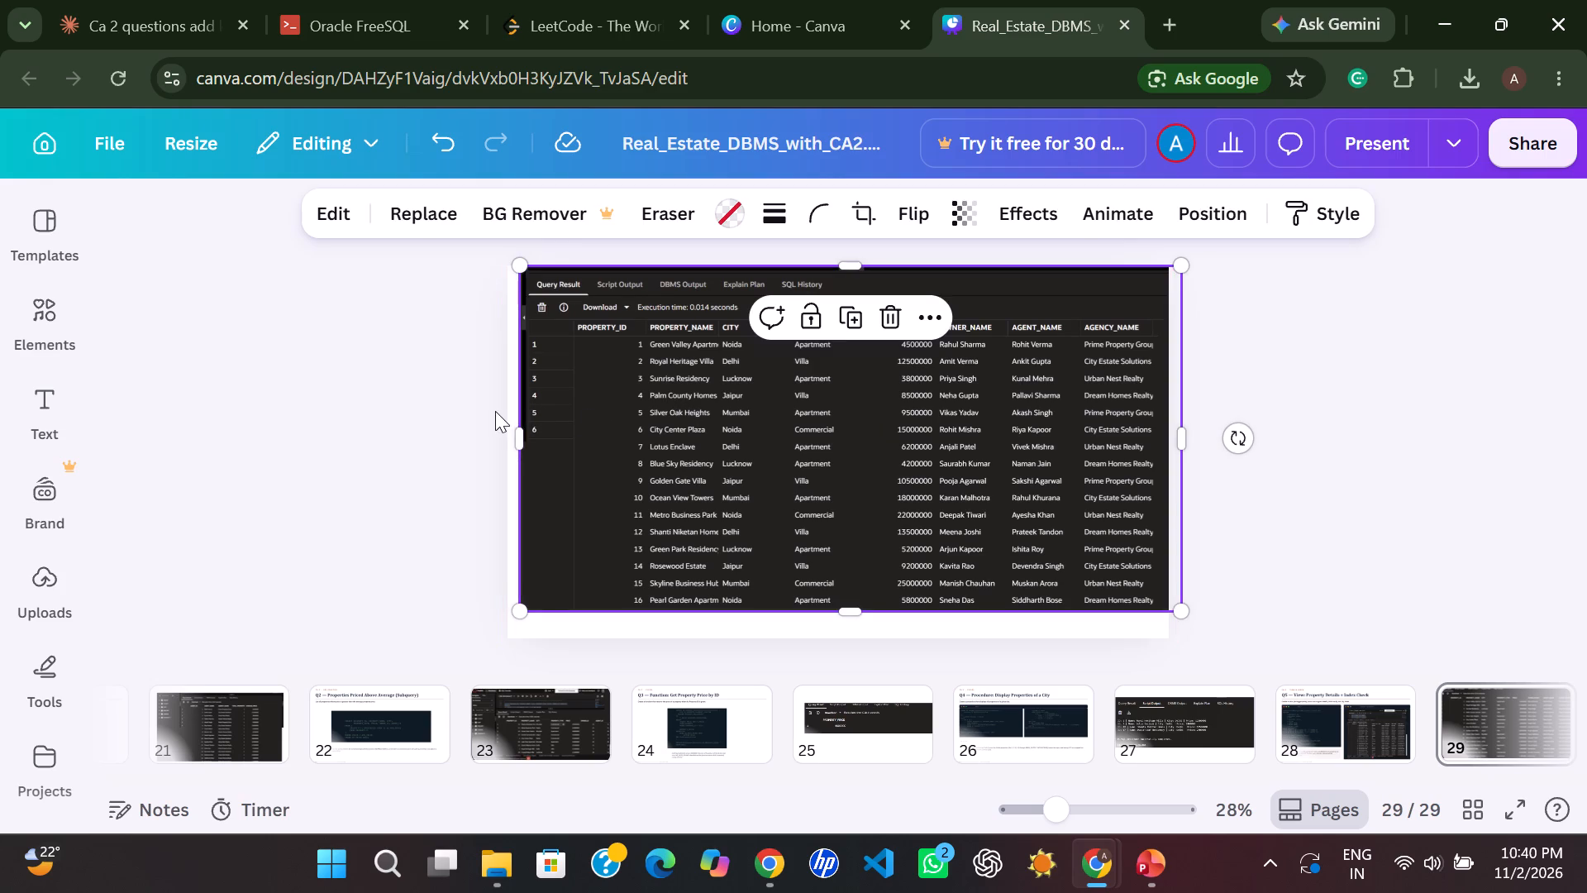
pyautogui.moveTo(520, 442); pyautogui.dragTo(503, 448)
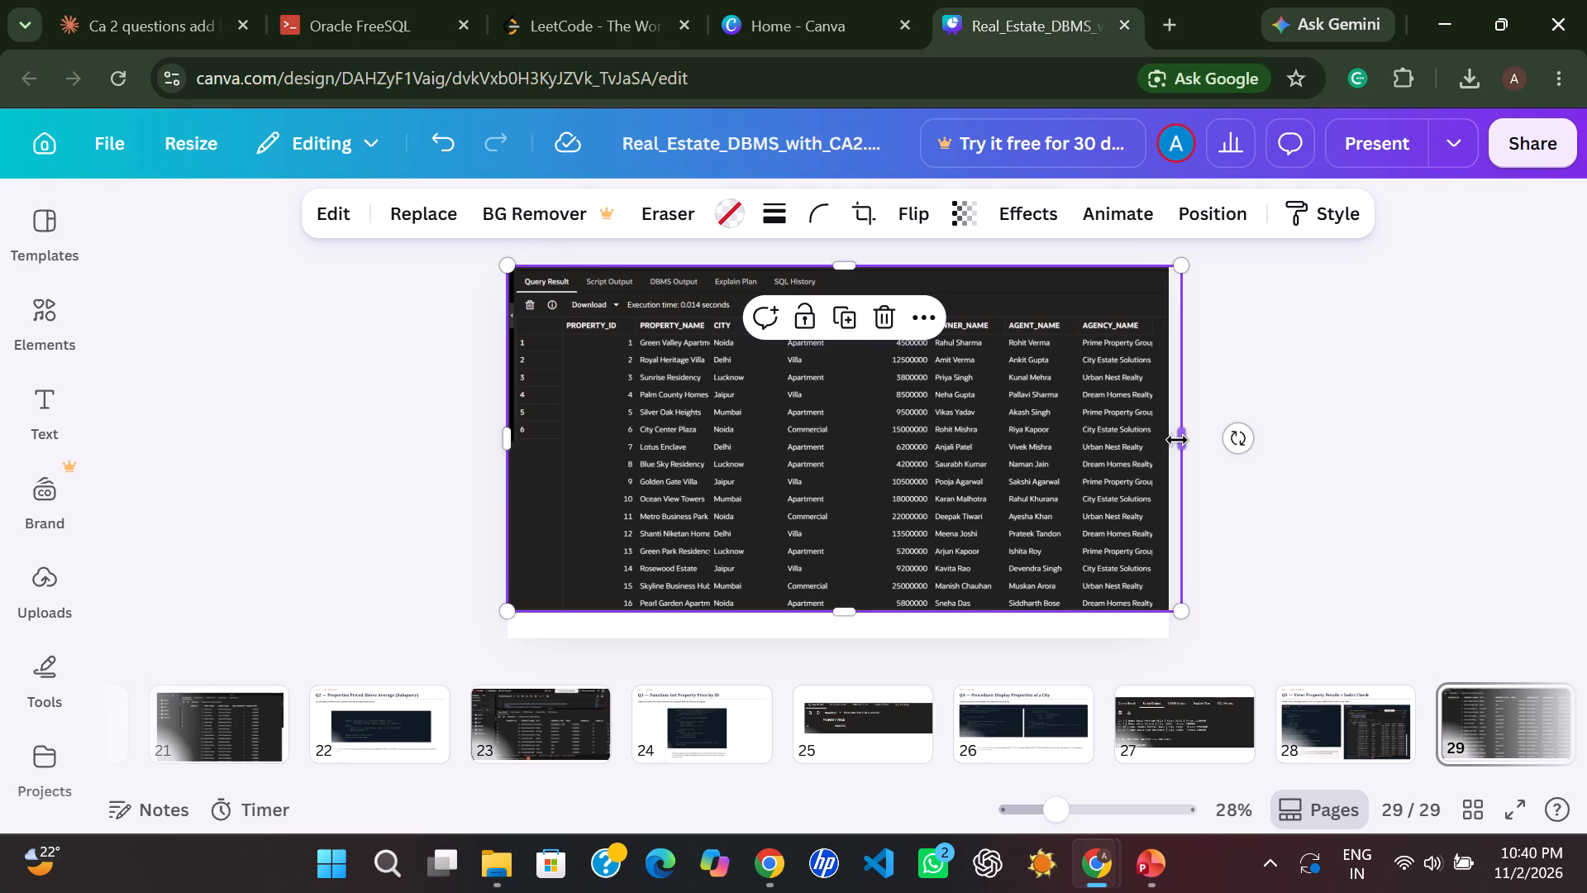
pyautogui.click(1177, 440)
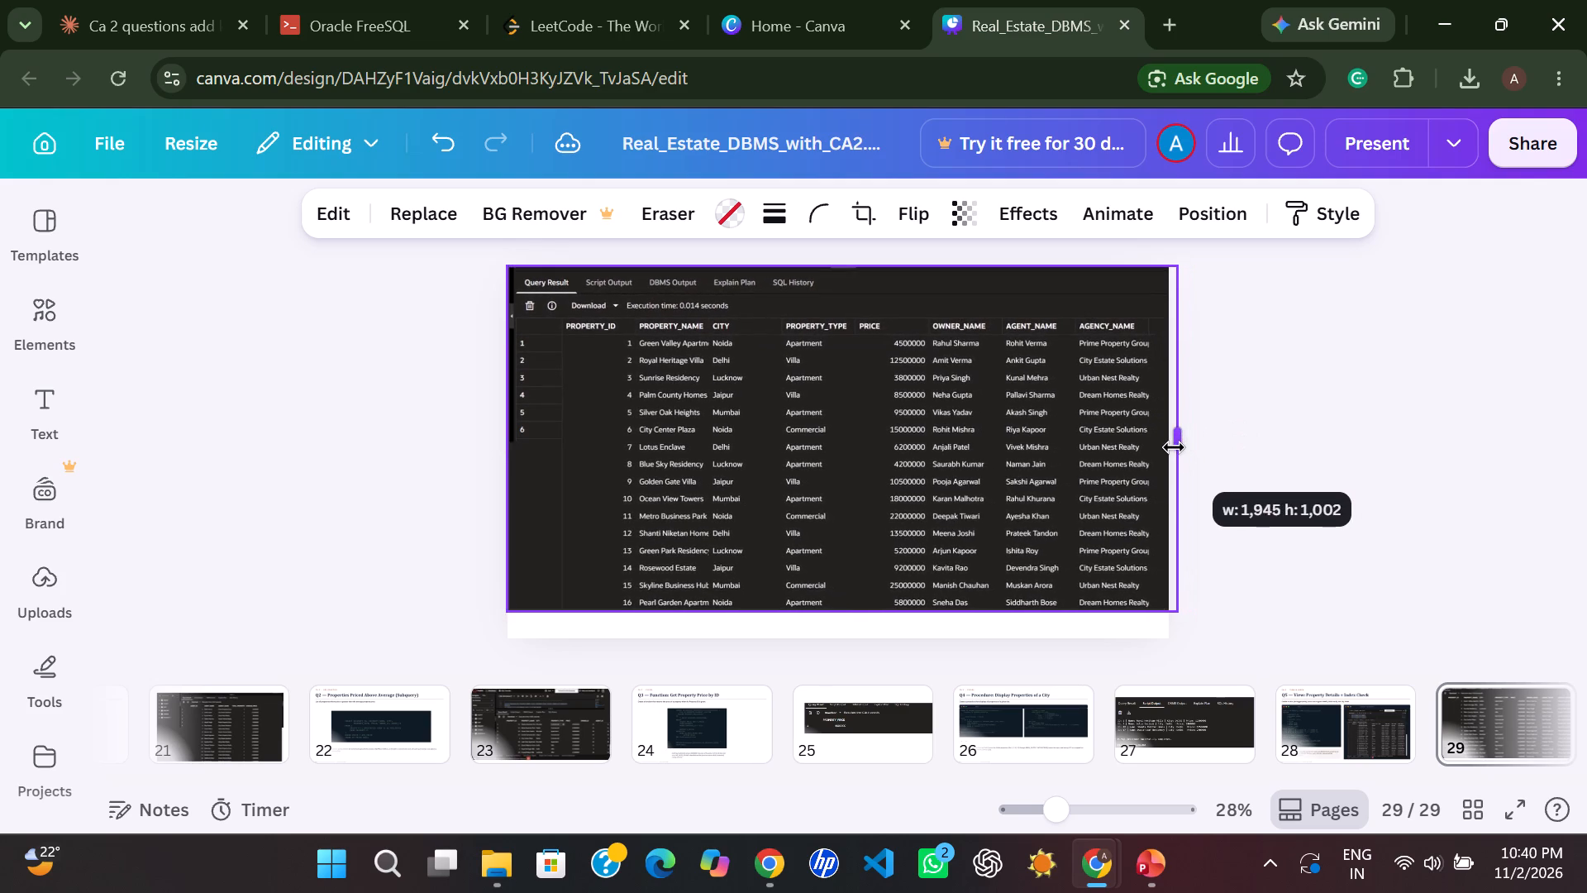
pyautogui.click(1392, 454)
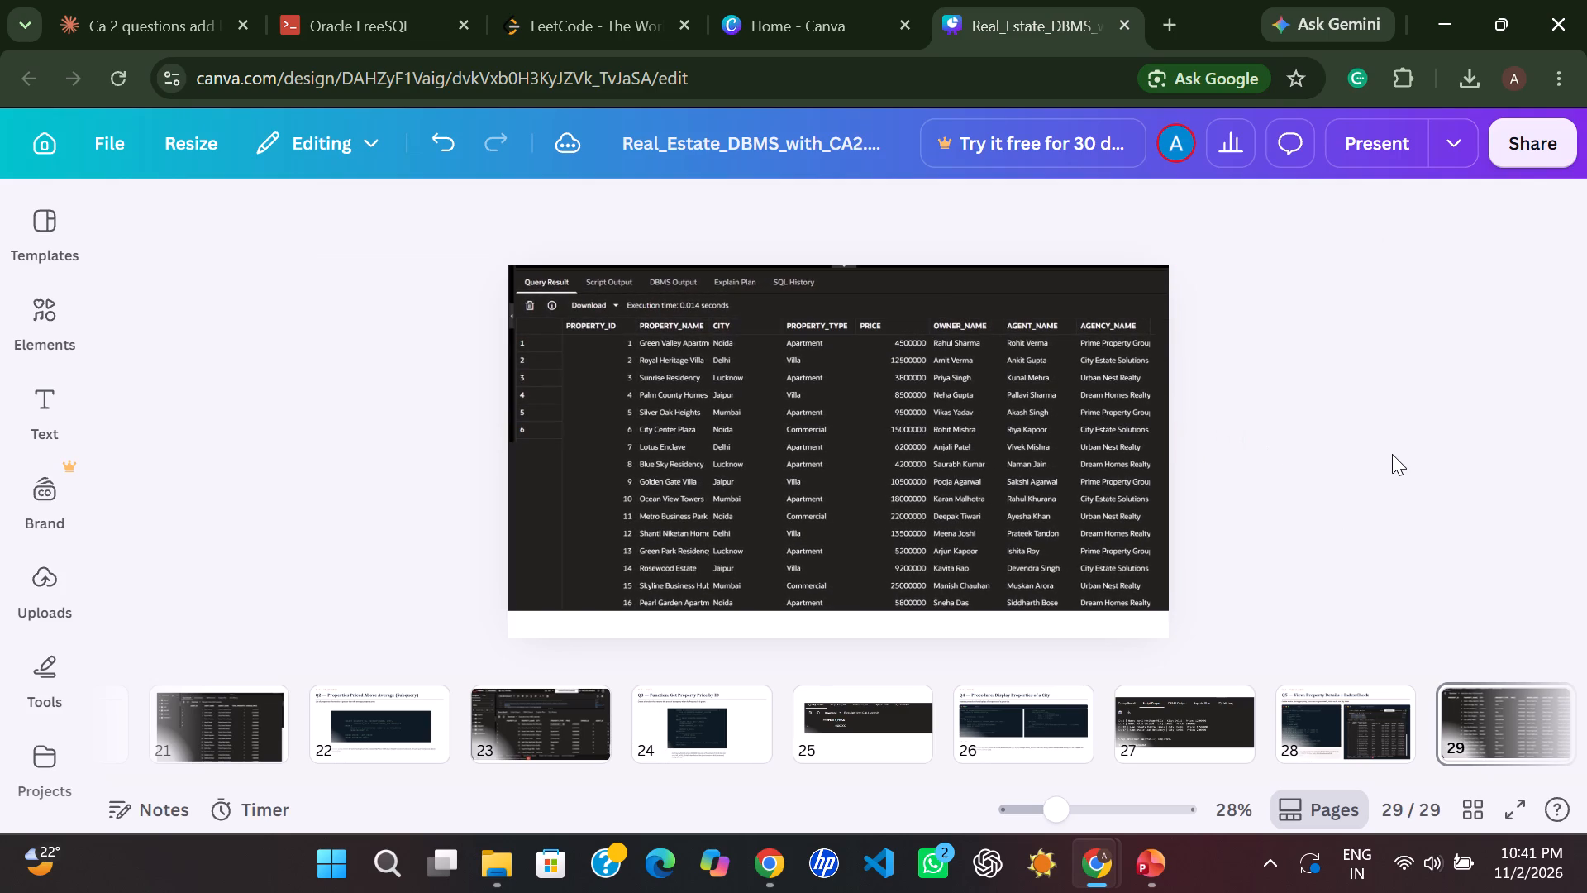
# Delete the output screenshot and the dark panel behind it from the Q5 slide on page 28.
pyautogui.click(1347, 728)
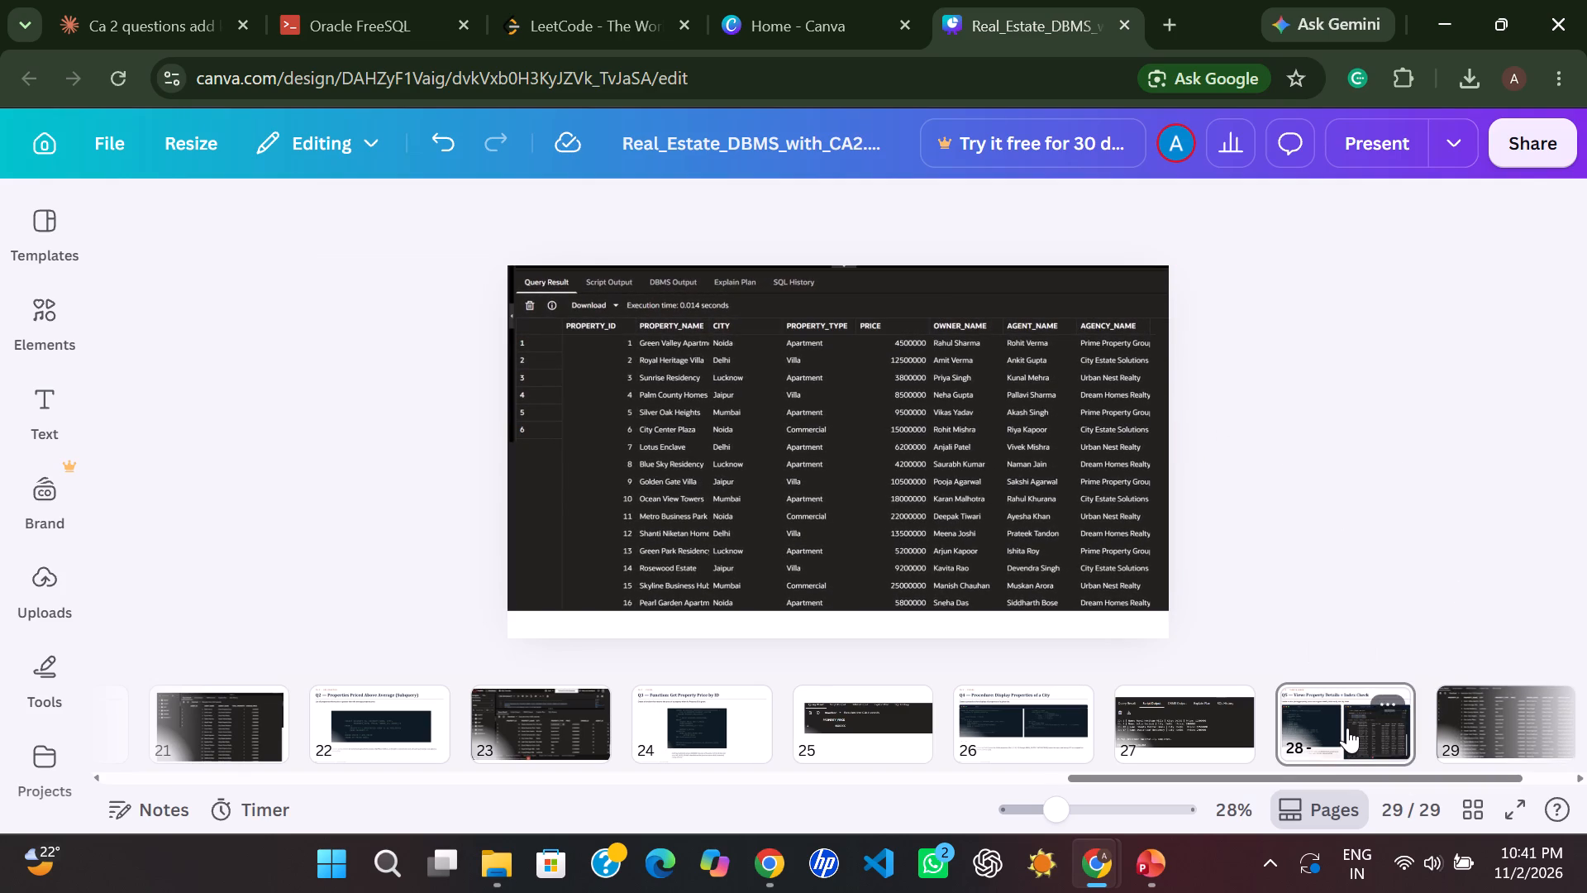
pyautogui.click(1026, 477)
pyautogui.click(1030, 322)
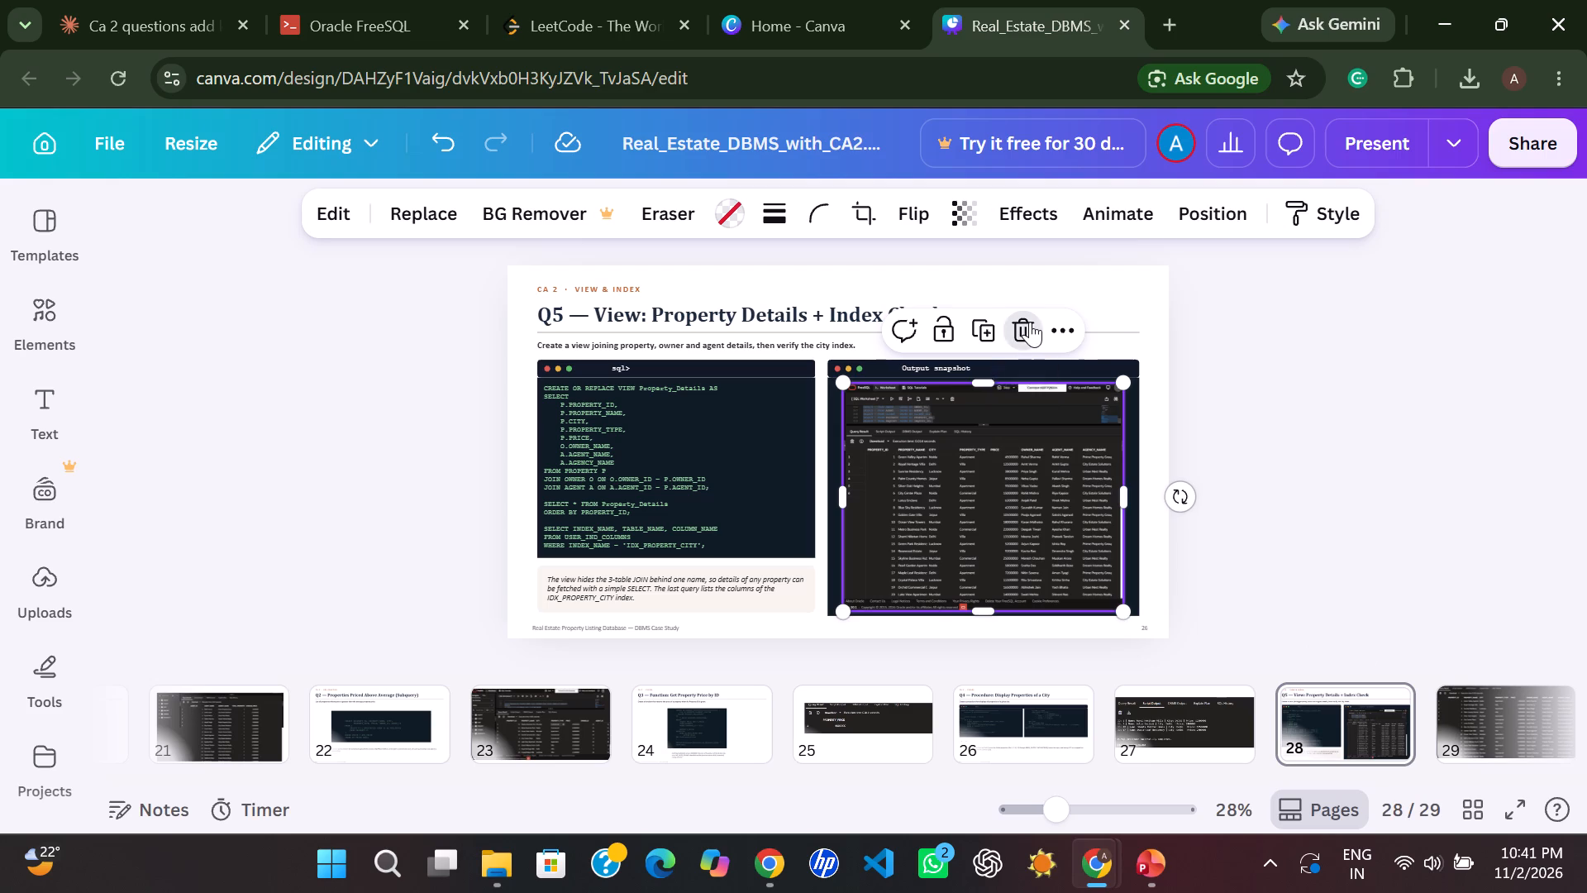
pyautogui.click(1049, 450)
pyautogui.click(1049, 450)
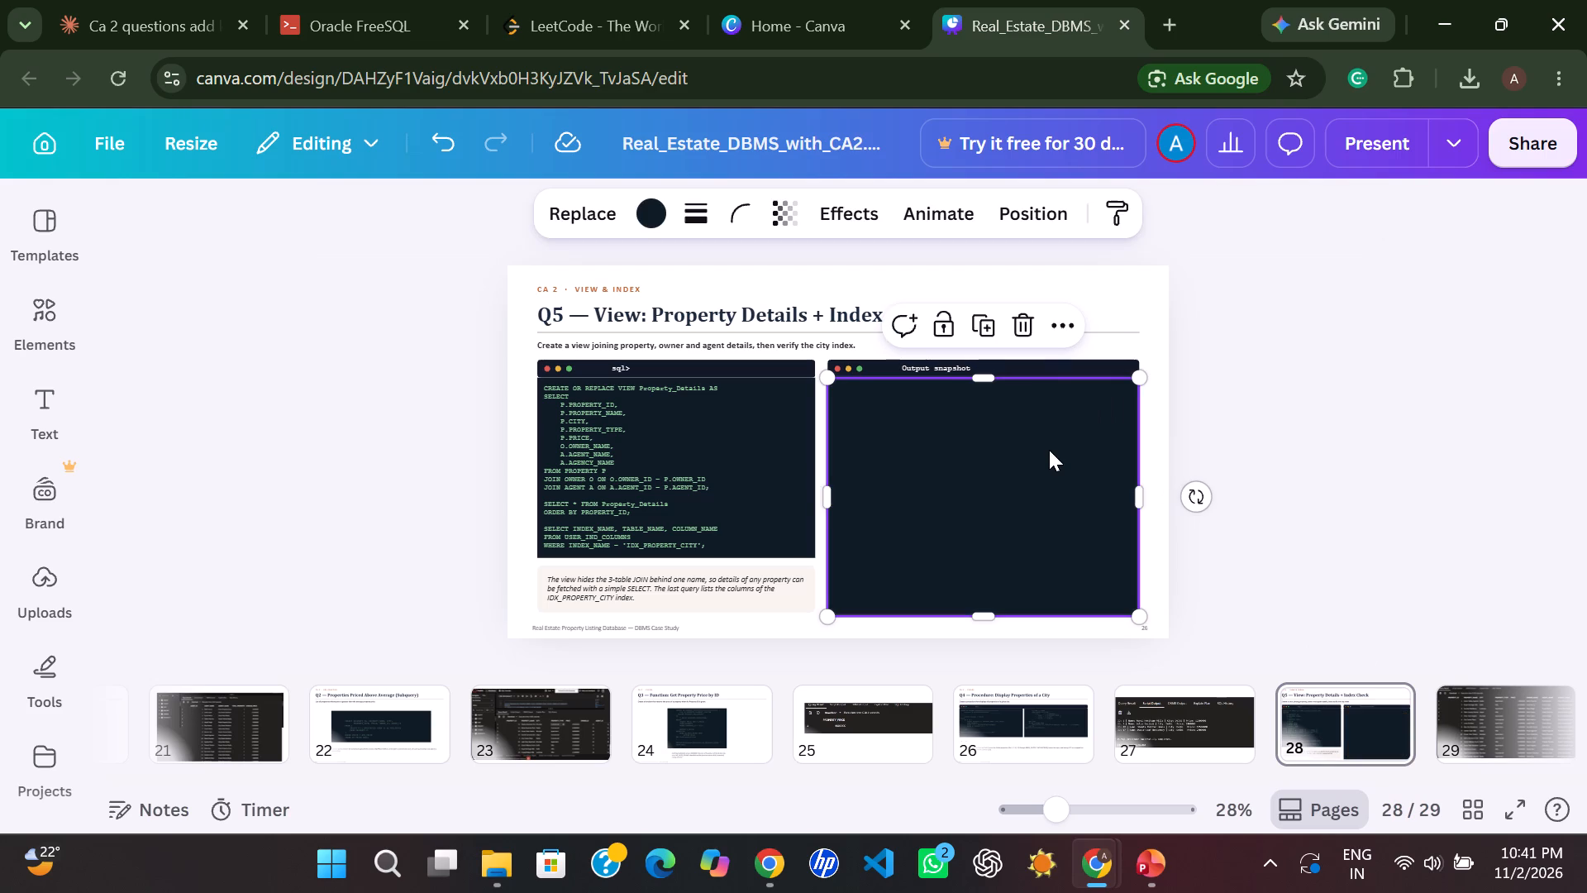
pyautogui.click(1032, 333)
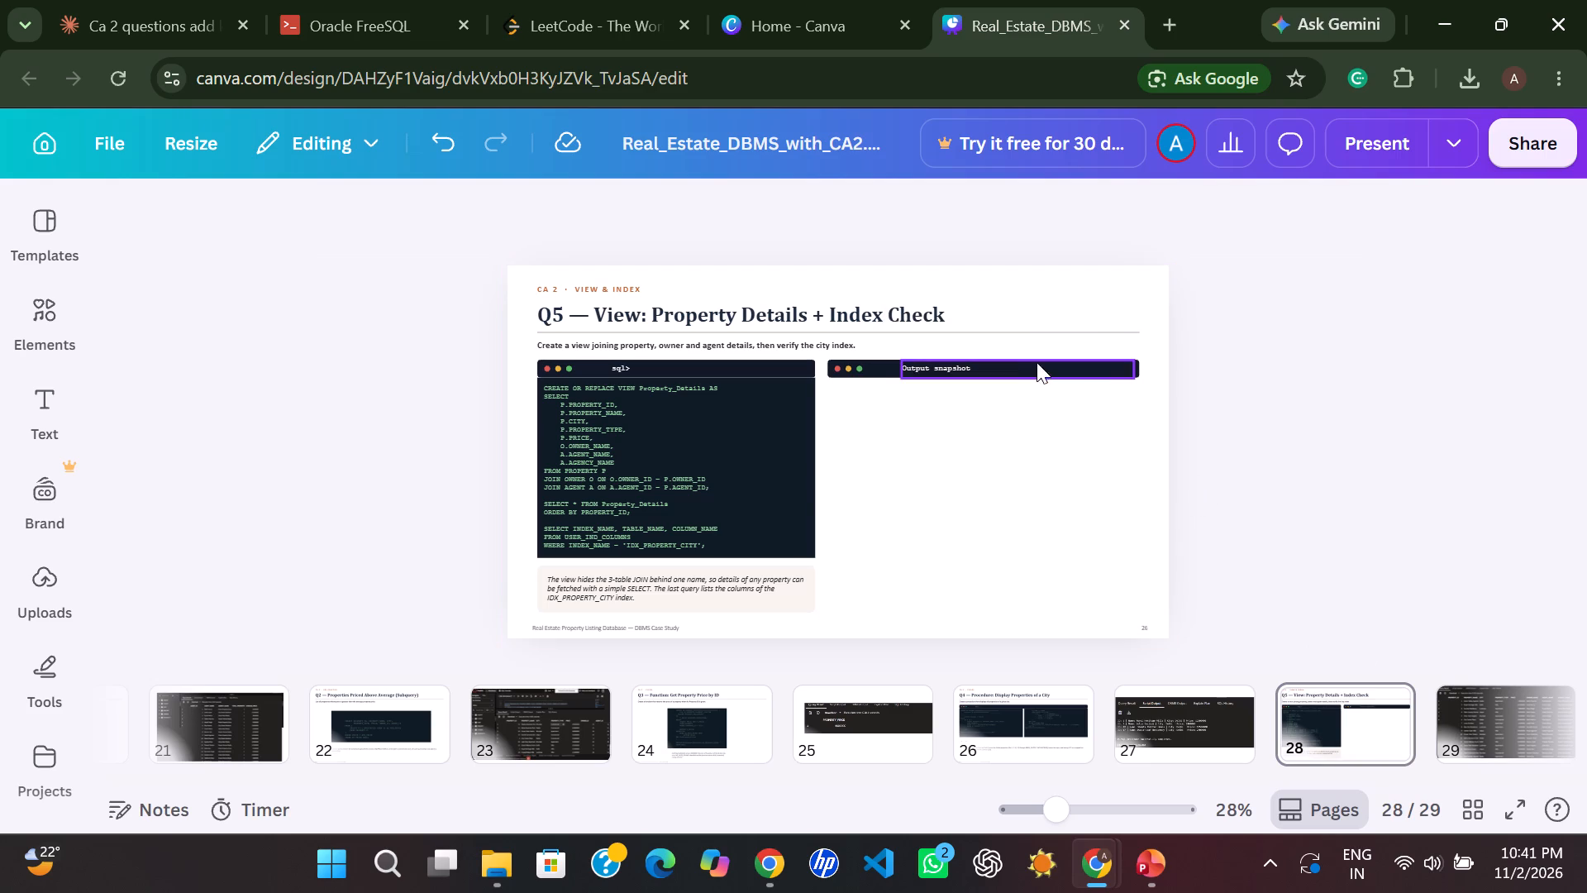
# Delete the "Output snapshot" label, its dark header bar and the three coloured dots from page 28.
pyautogui.click(1037, 362)
pyautogui.click(1057, 302)
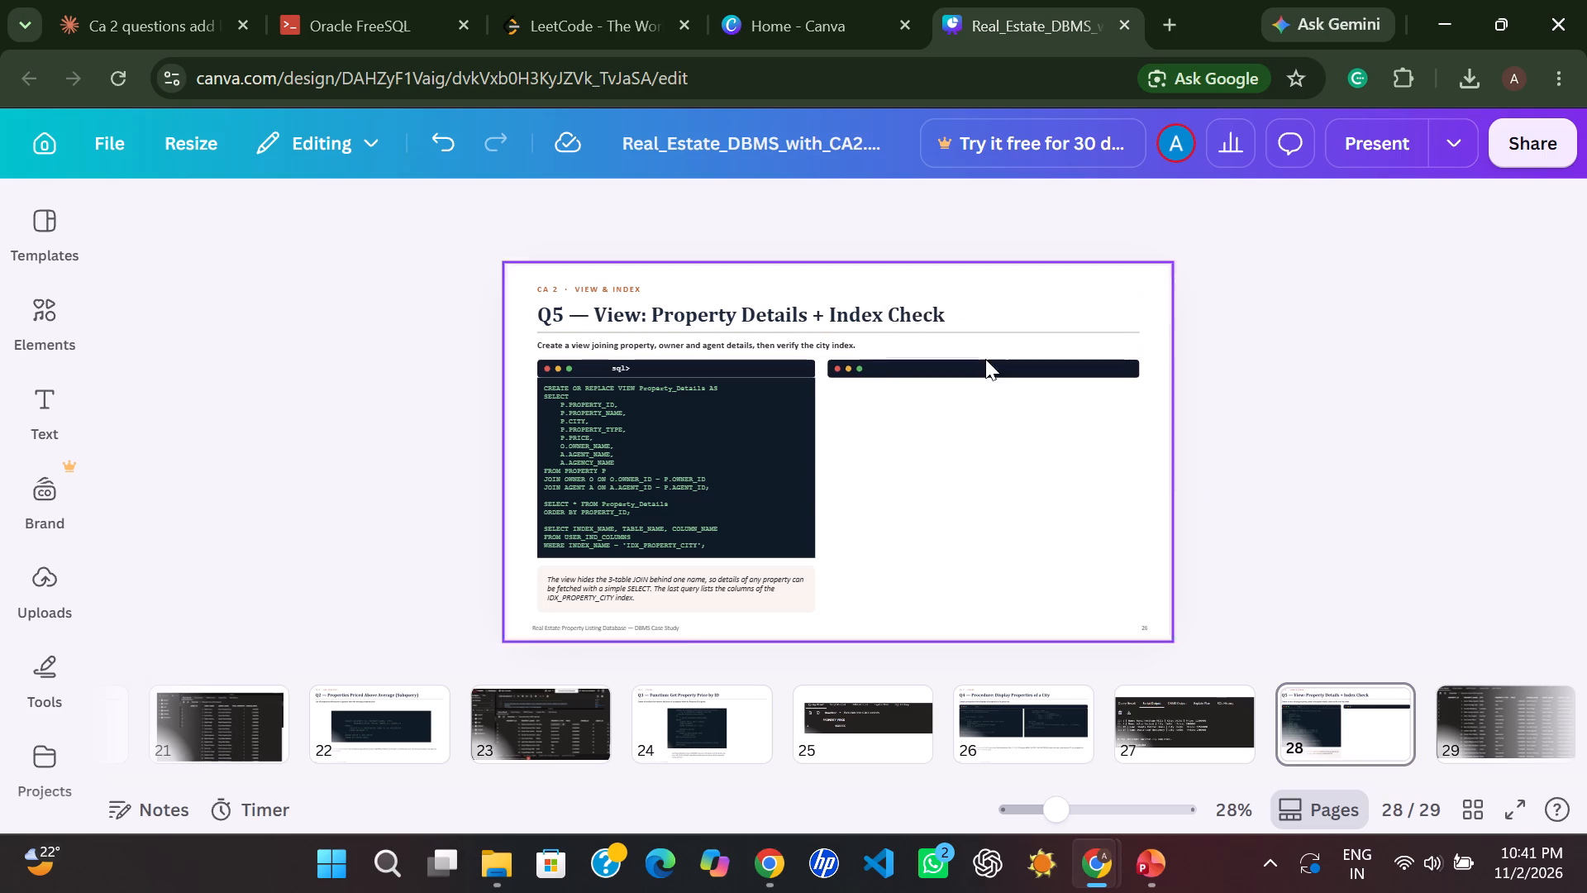
pyautogui.click(982, 364)
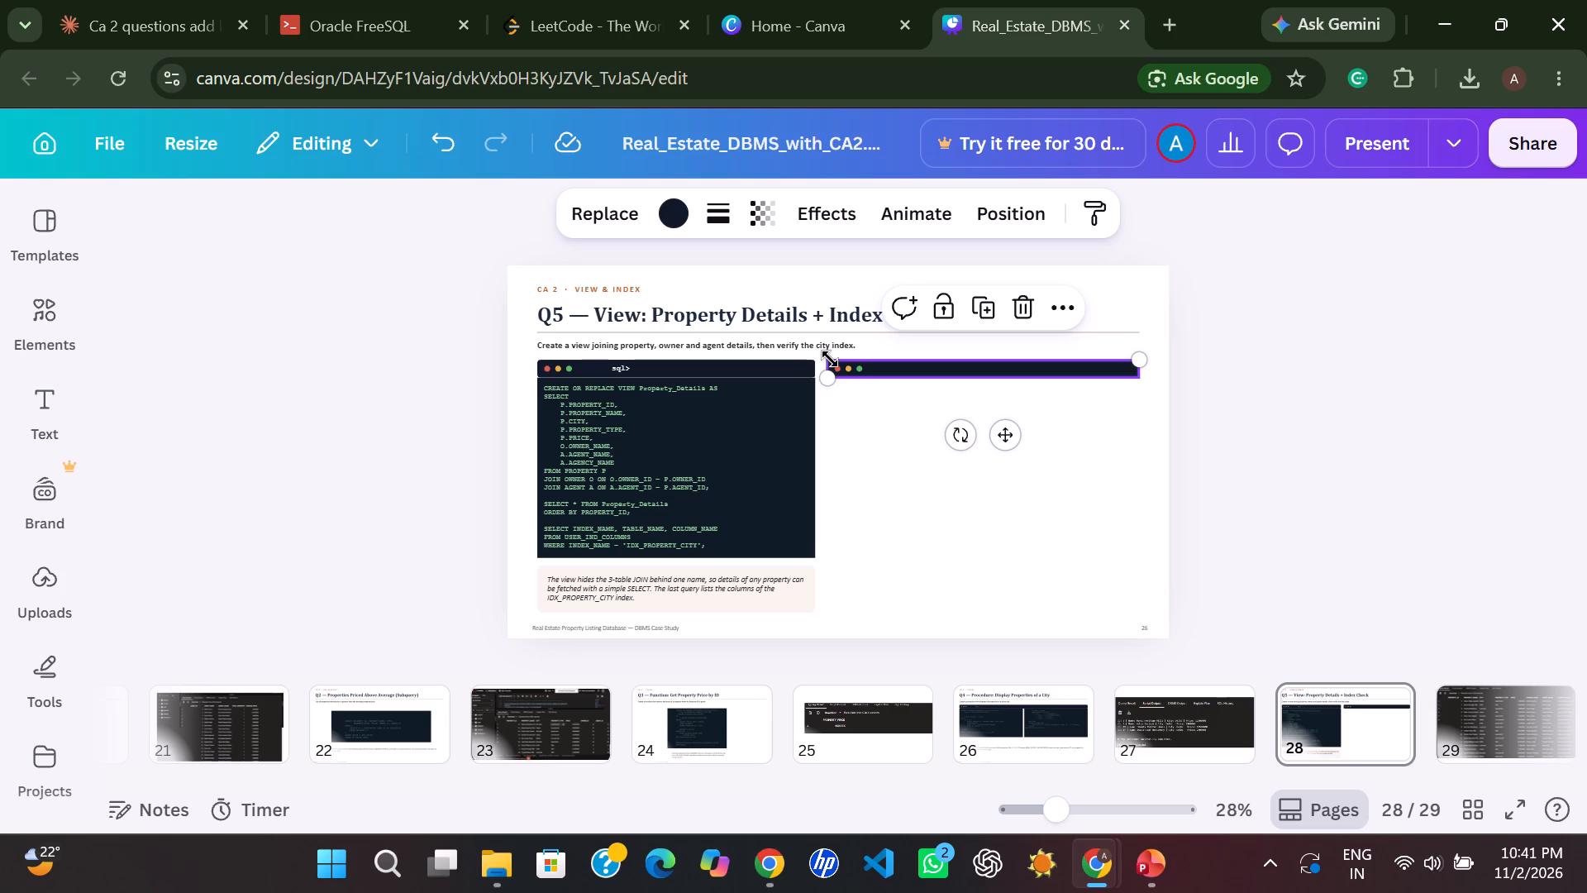
pyautogui.click(1028, 304)
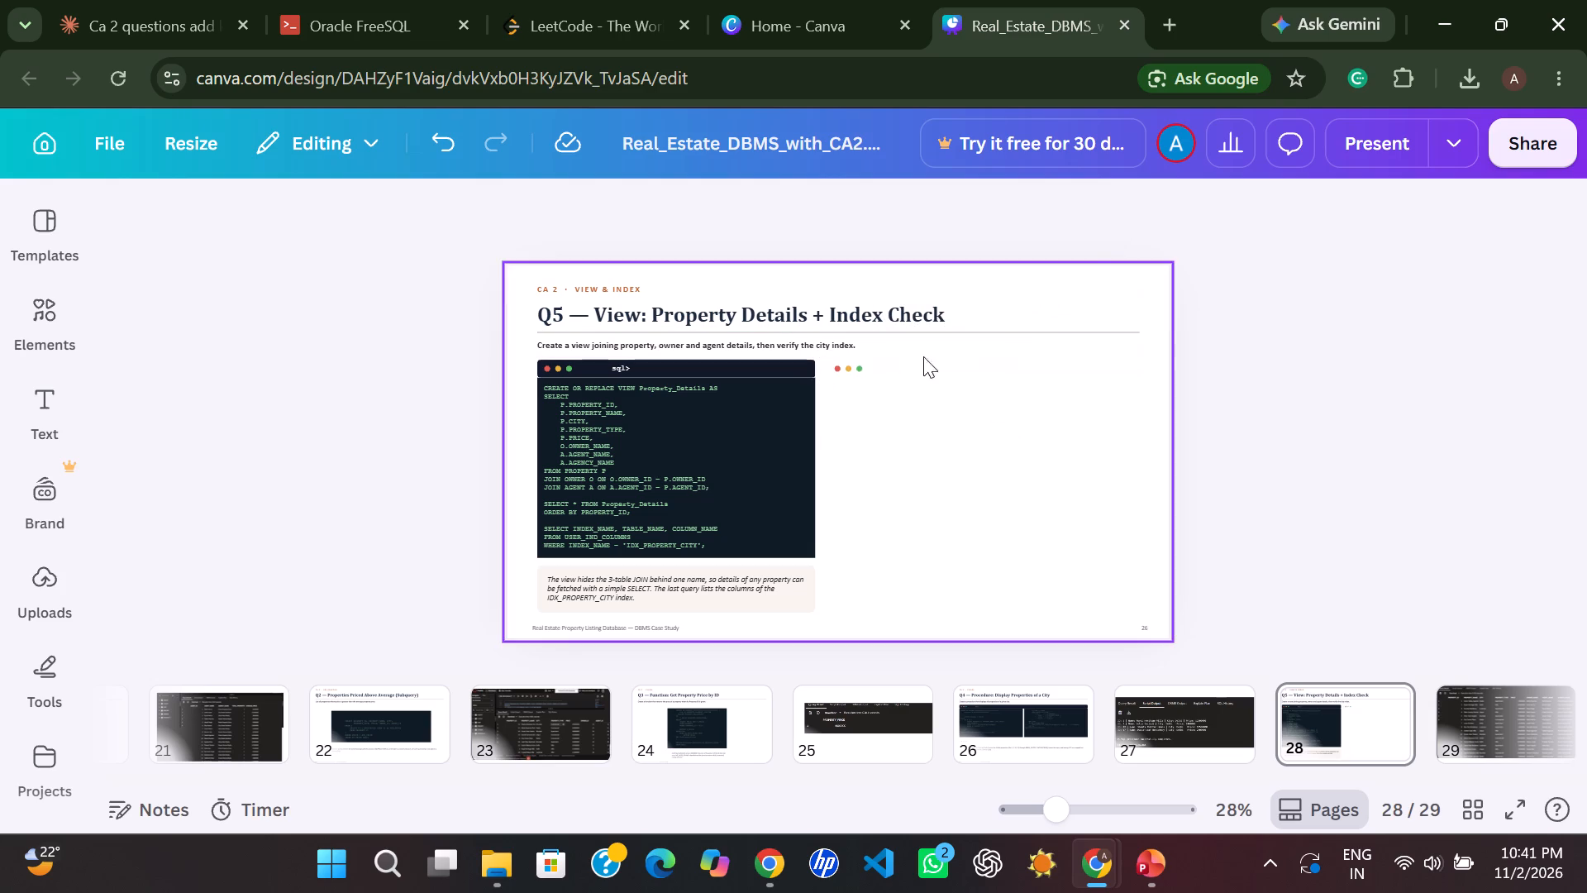
pyautogui.moveTo(858, 368); pyautogui.dragTo(858, 375)
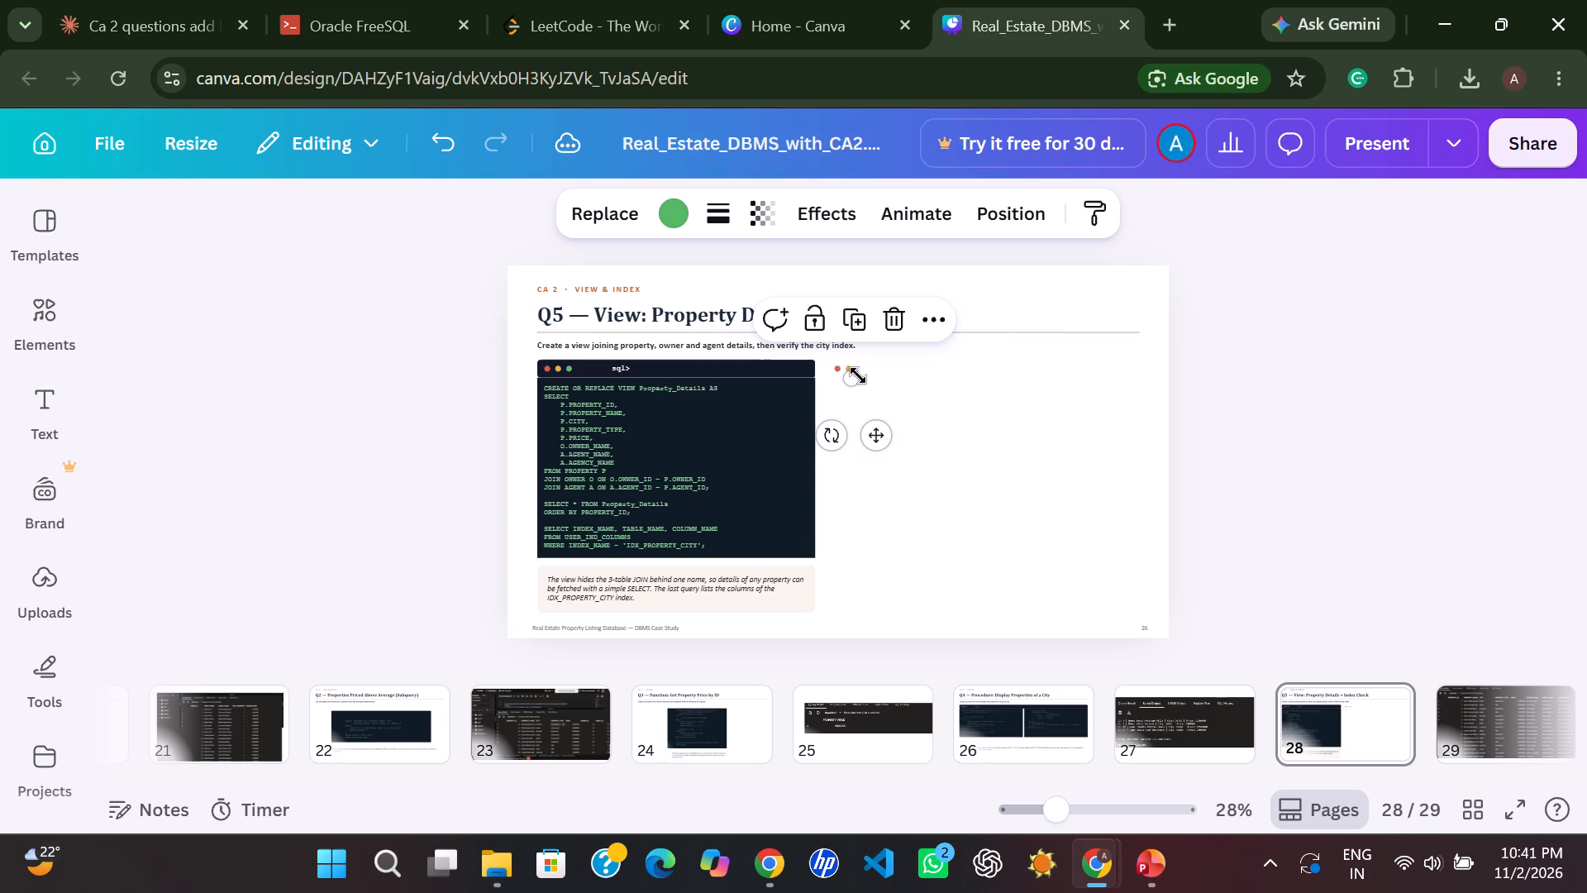
pyautogui.click(960, 408)
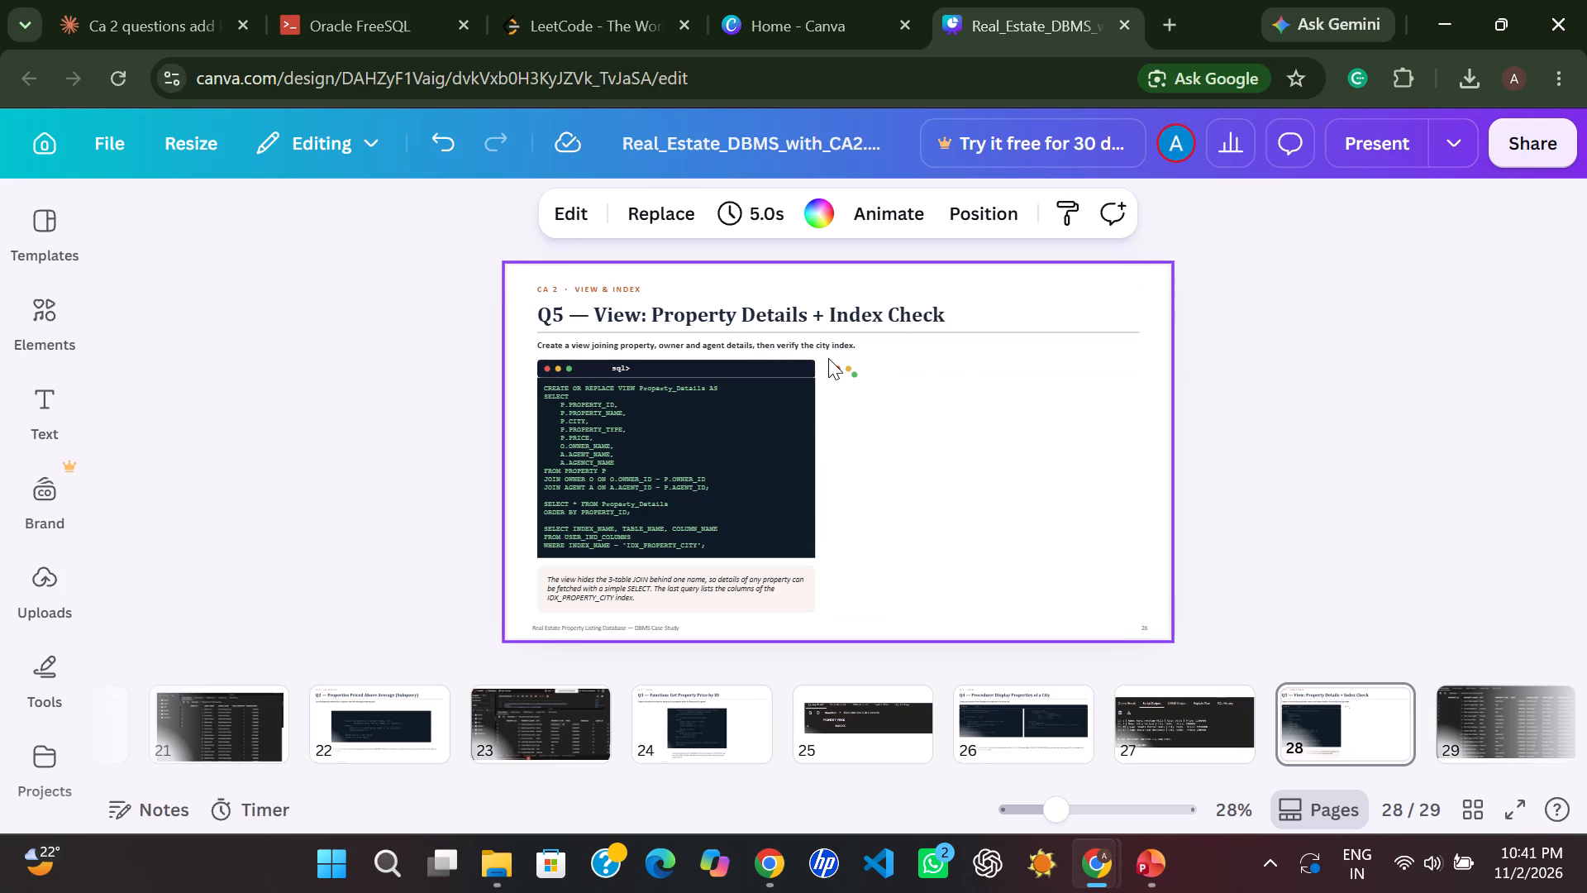
pyautogui.moveTo(828, 358); pyautogui.dragTo(881, 389)
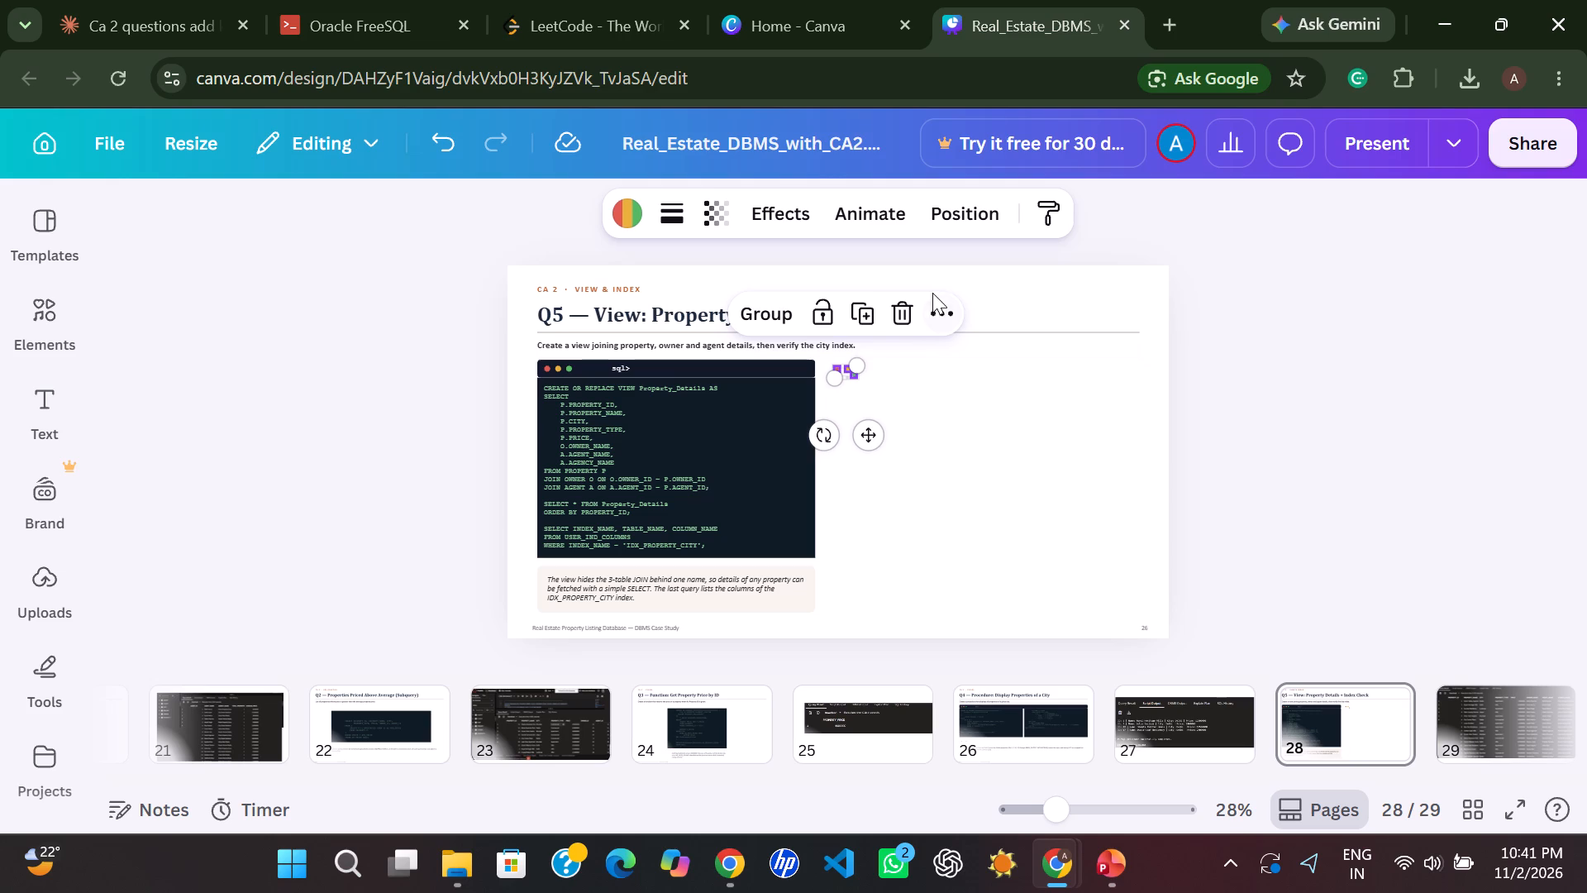
pyautogui.click(895, 308)
# Move the Q5 SQL code text and its dark panel together to the middle of the slide.
pyautogui.moveTo(737, 423); pyautogui.dragTo(785, 429)
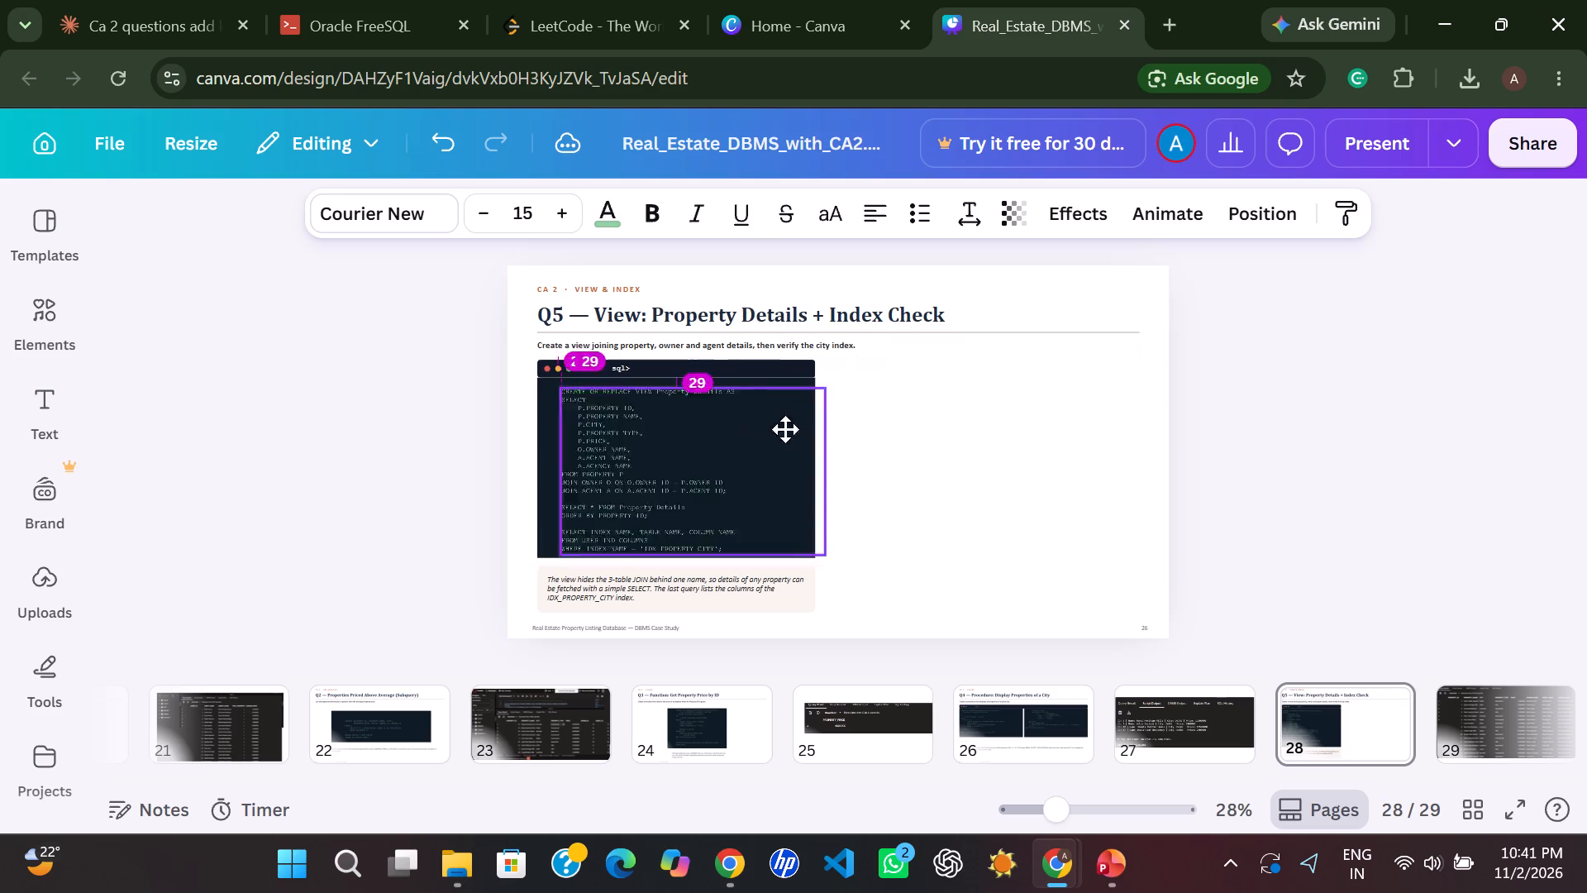
pyautogui.moveTo(785, 429); pyautogui.dragTo(917, 424)
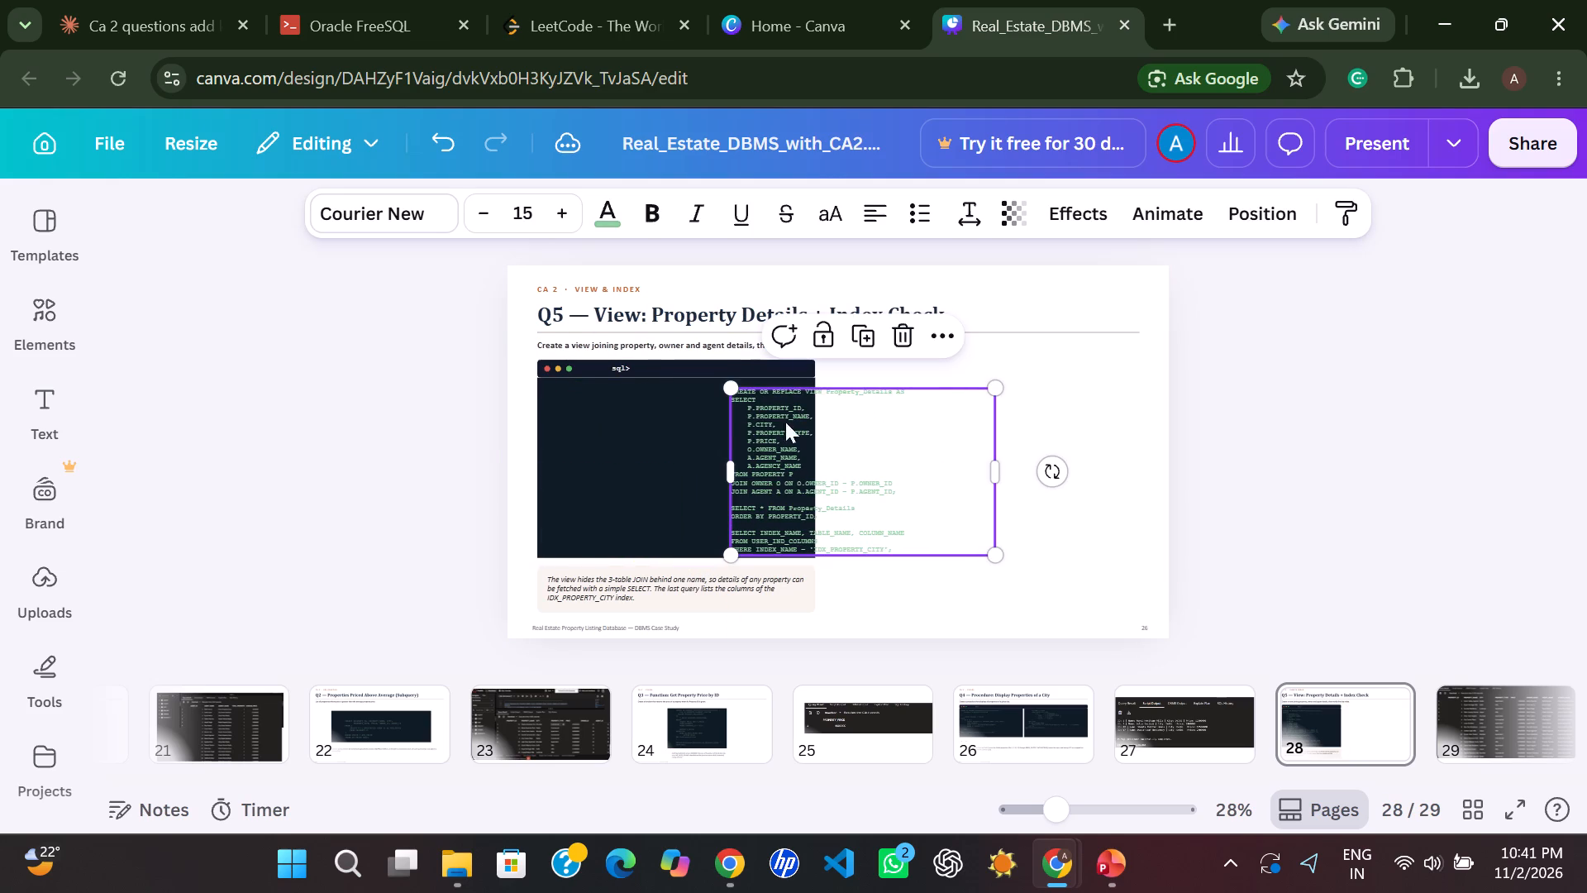
pyautogui.moveTo(612, 439); pyautogui.dragTo(768, 446)
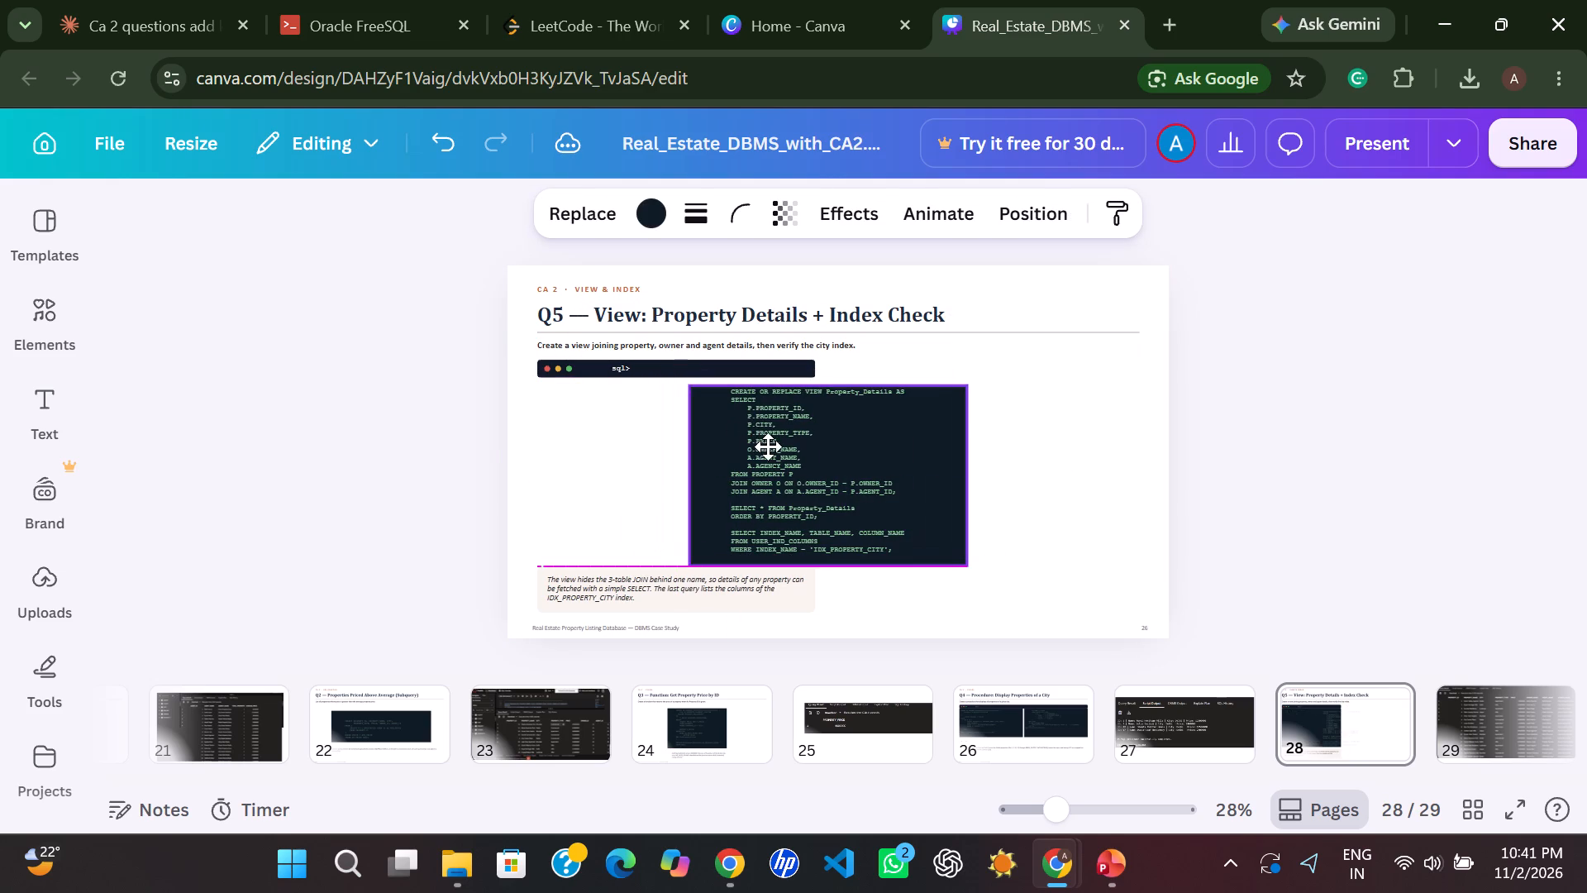
pyautogui.moveTo(768, 446); pyautogui.dragTo(784, 443)
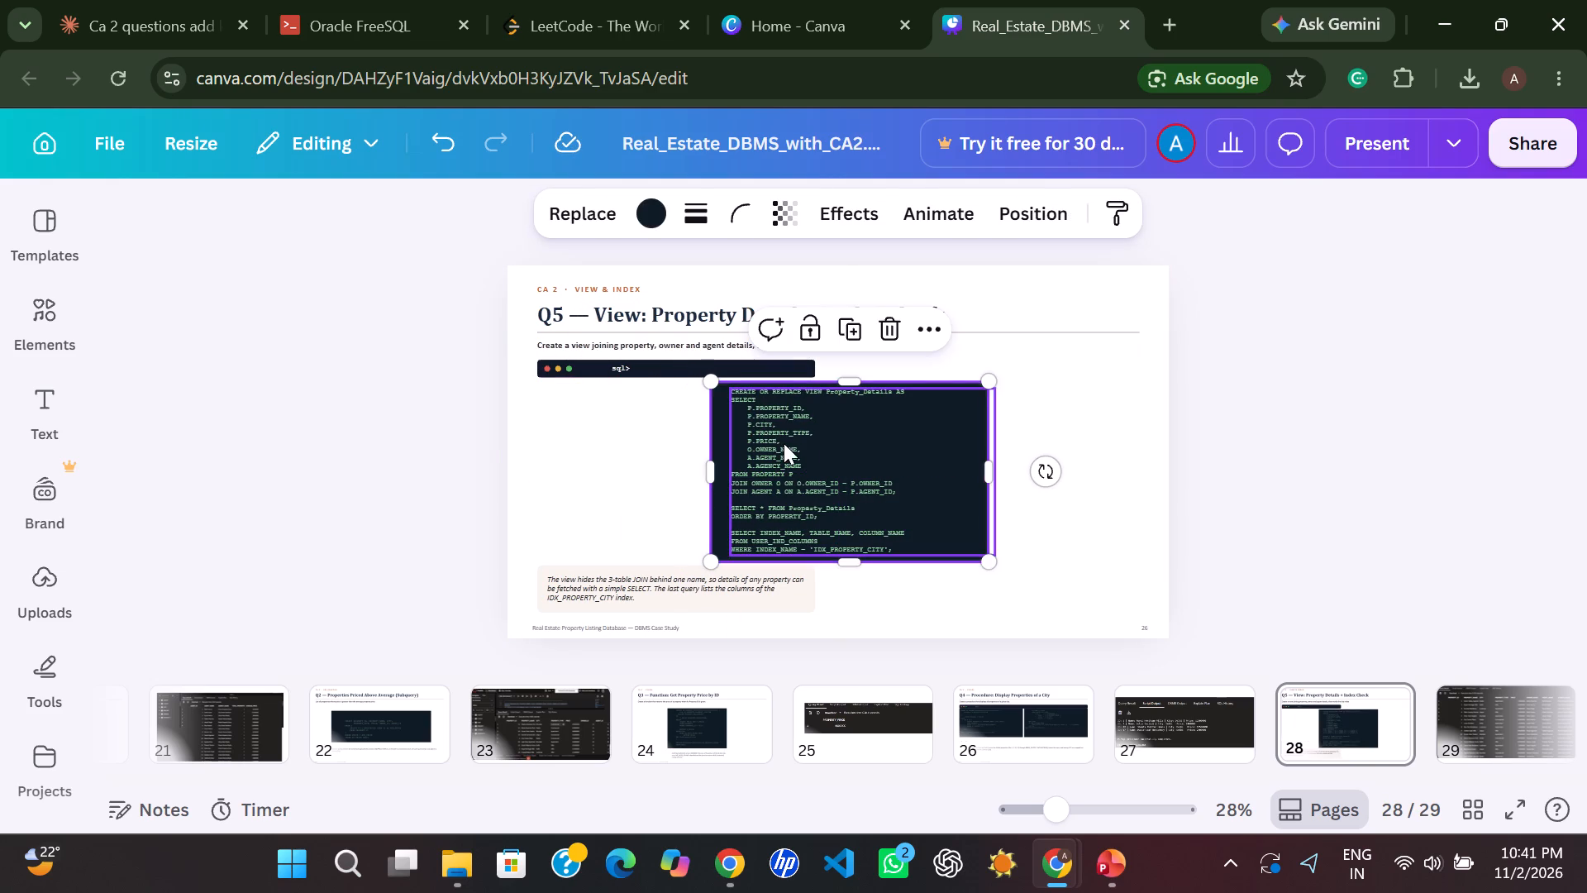
pyautogui.click(626, 441)
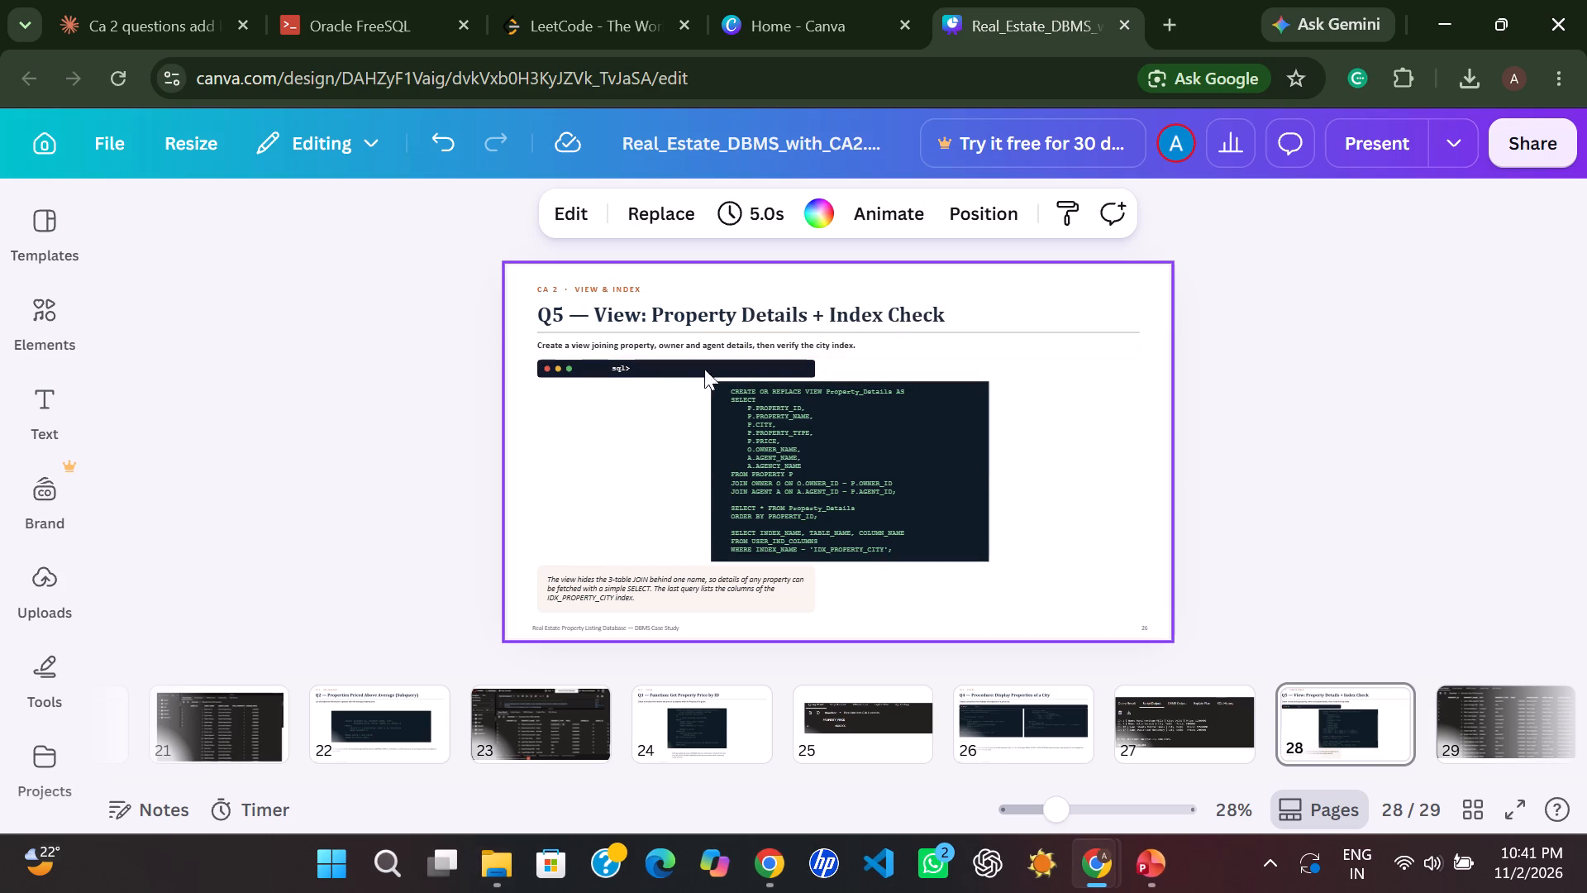
# Delete the sql> header bar on page 28 together with its label and coloured dots.
pyautogui.moveTo(827, 365); pyautogui.dragTo(567, 359)
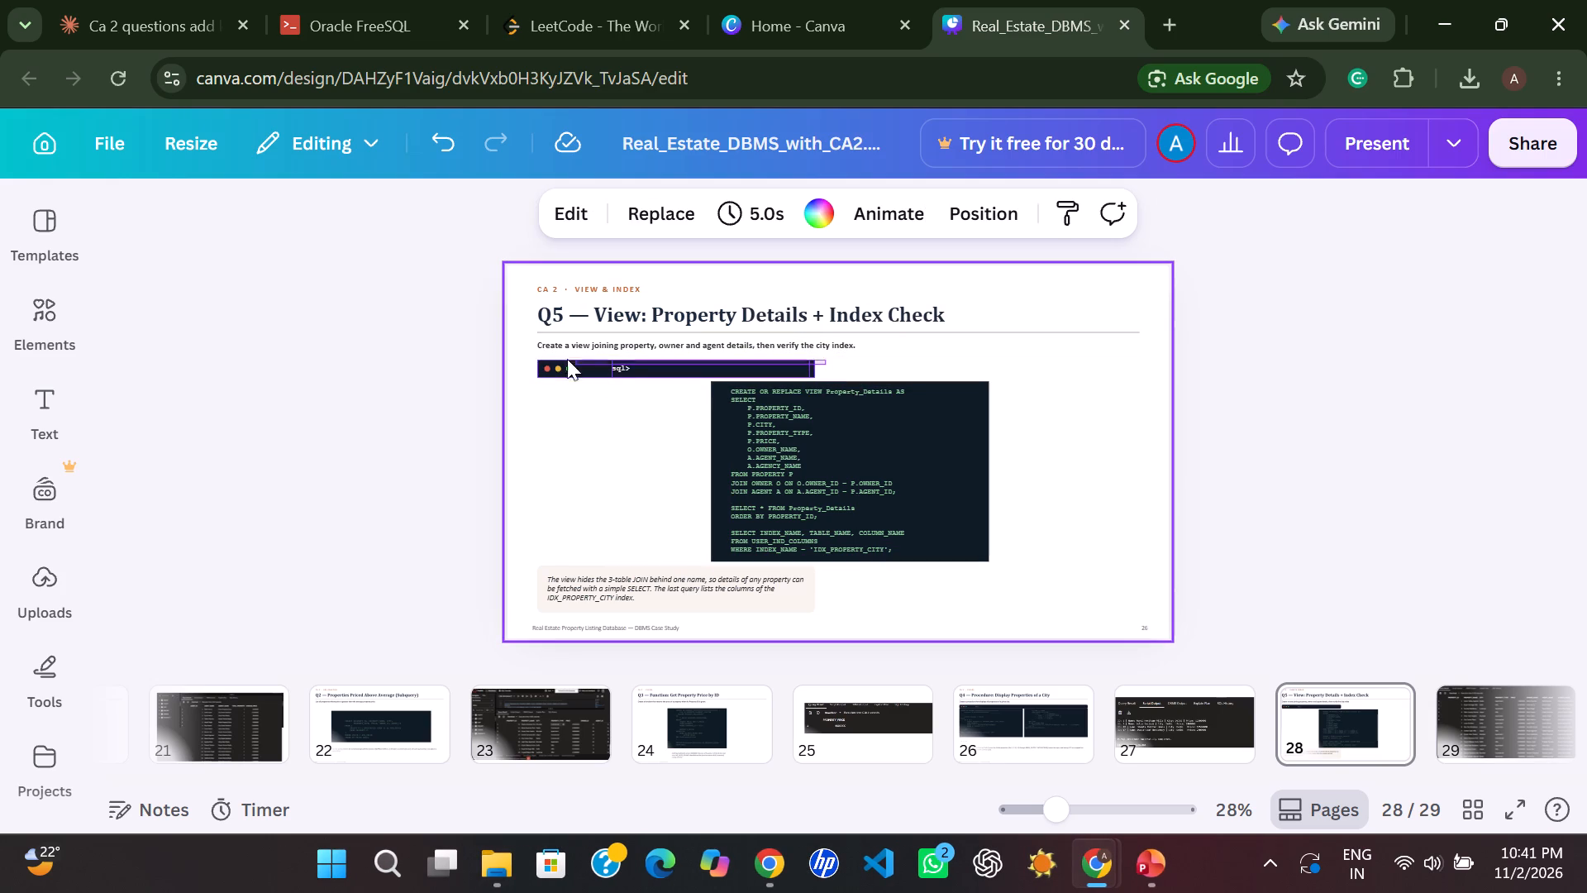
pyautogui.moveTo(567, 359); pyautogui.dragTo(844, 365)
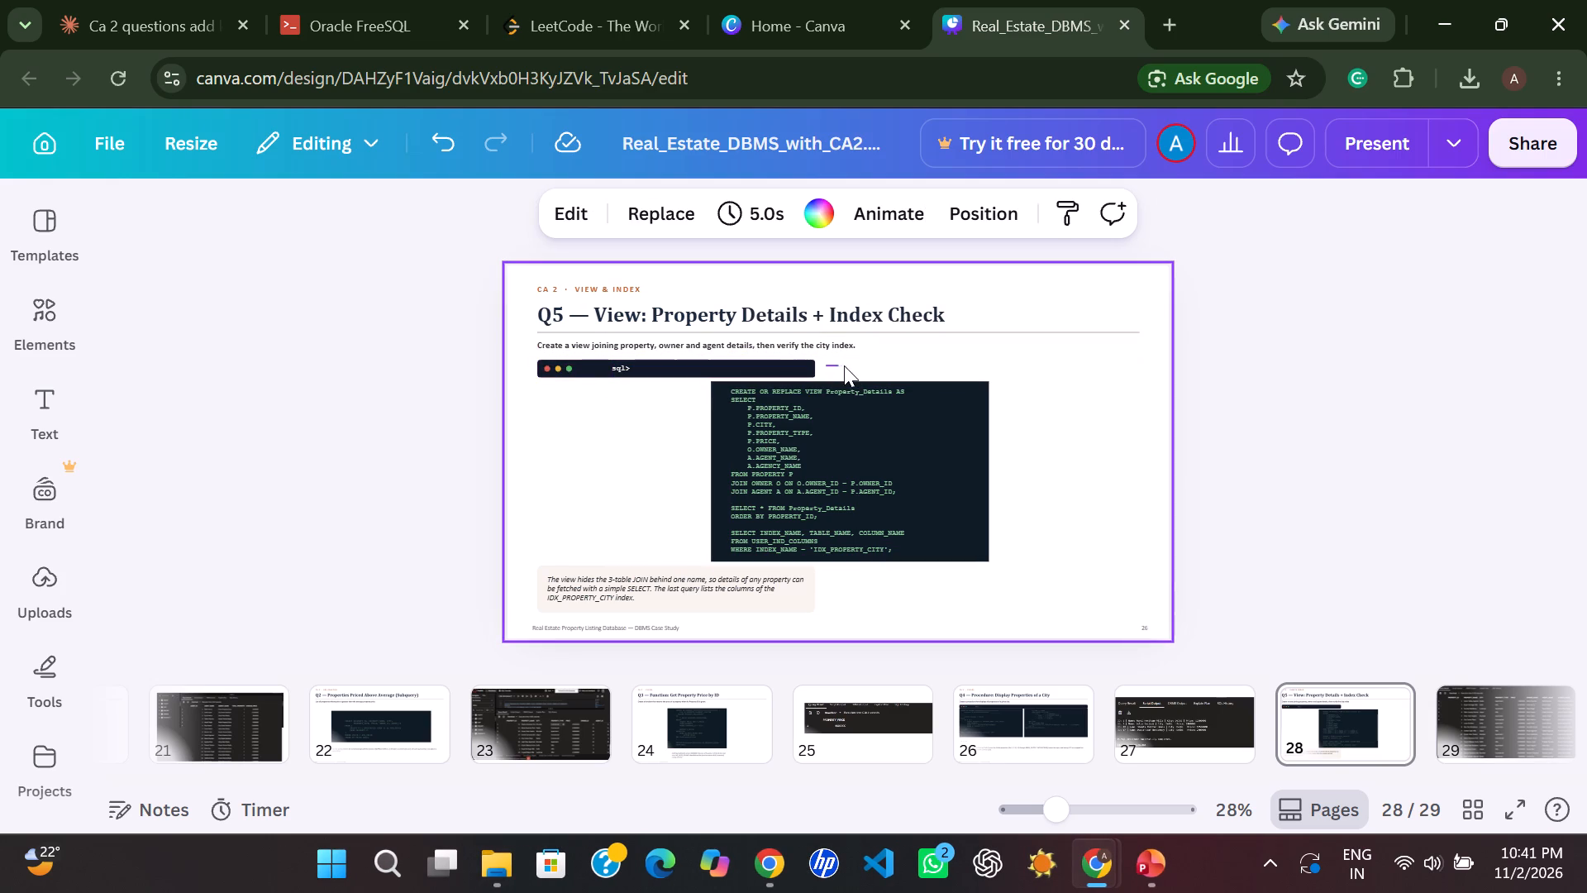
pyautogui.moveTo(844, 365); pyautogui.dragTo(845, 367)
pyautogui.moveTo(819, 379); pyautogui.dragTo(706, 377)
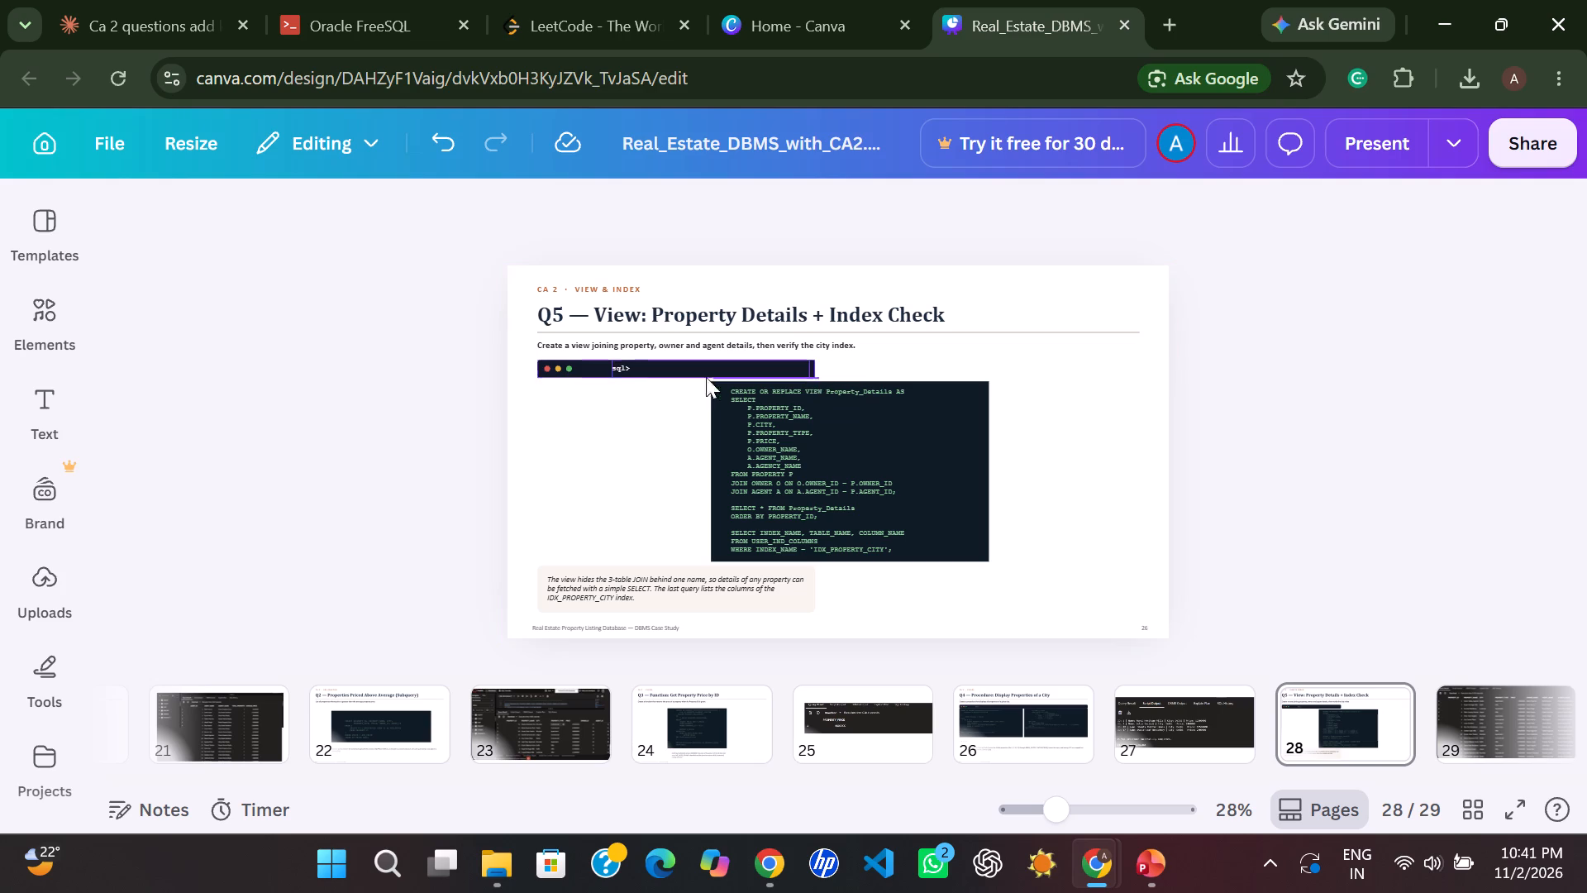
pyautogui.moveTo(706, 377); pyautogui.dragTo(526, 359)
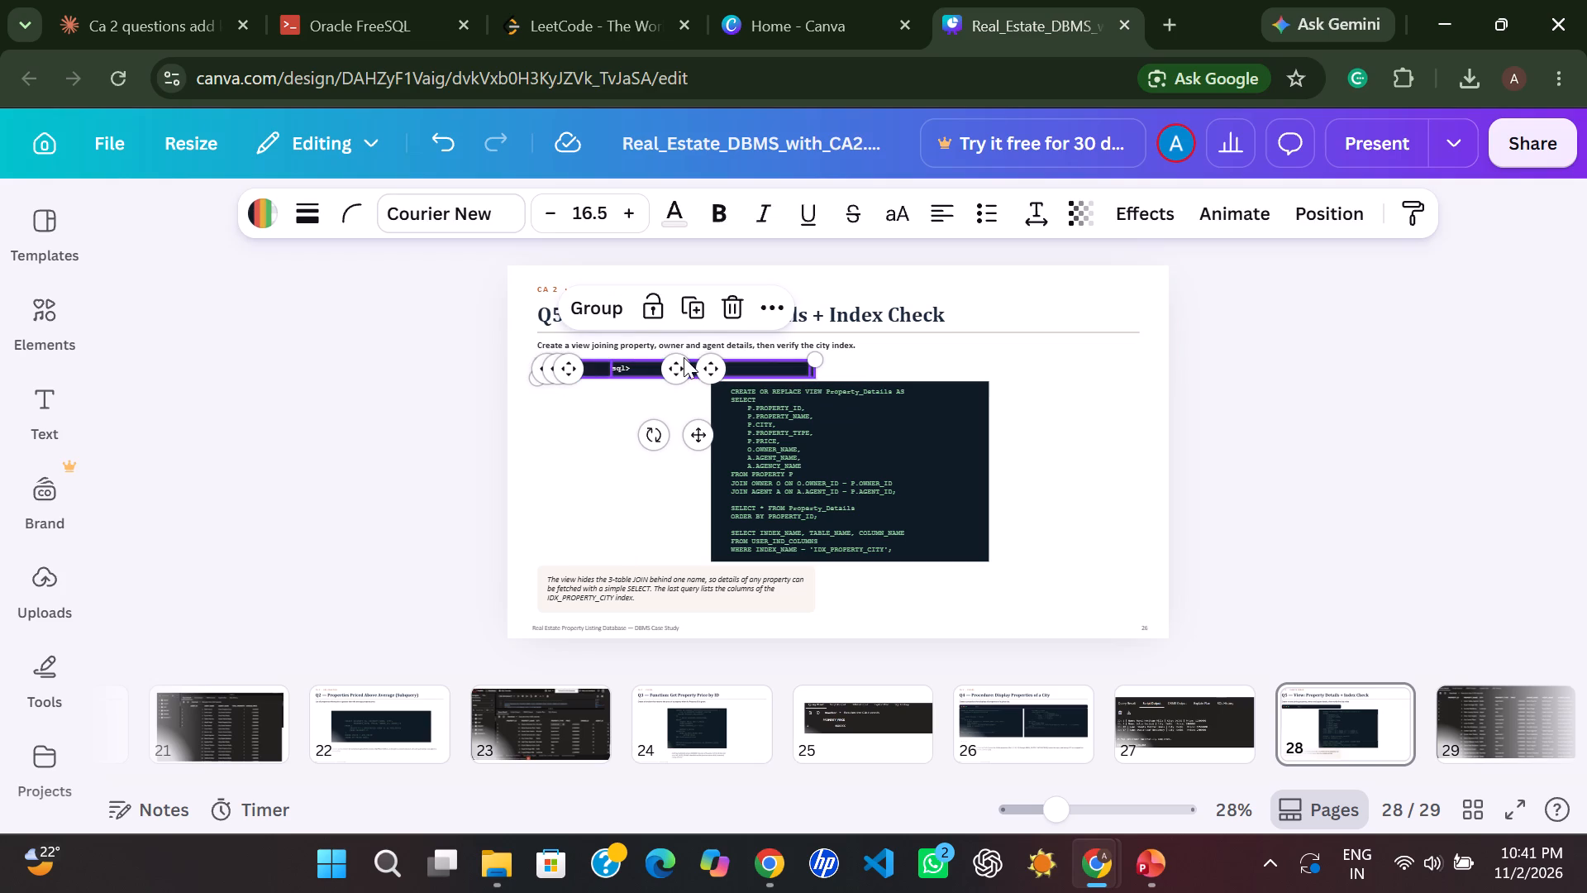
pyautogui.click(738, 294)
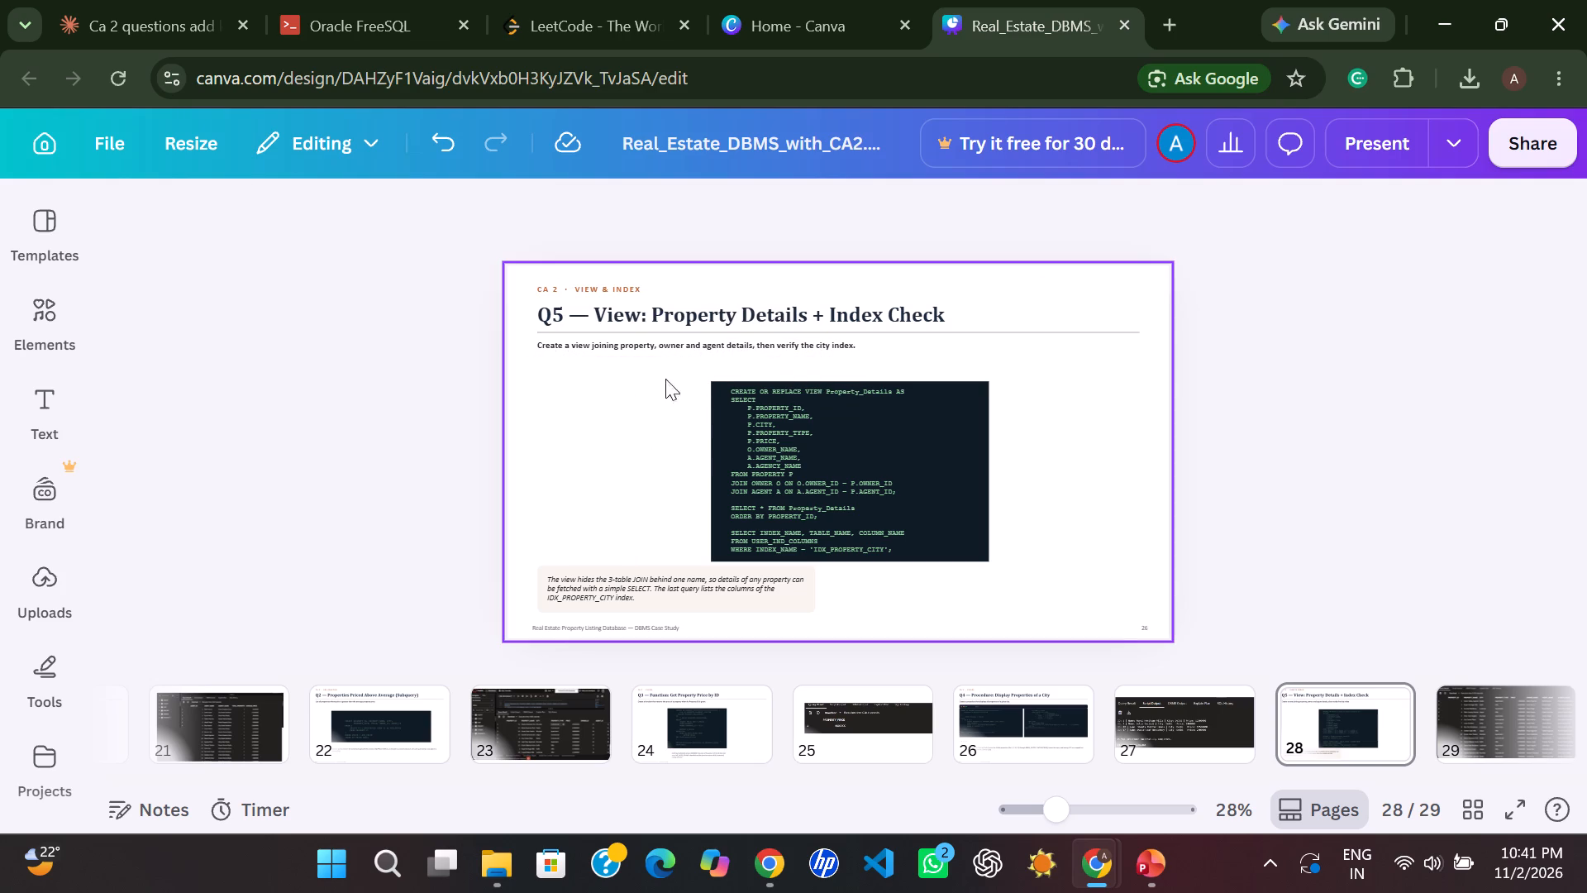
pyautogui.click(649, 390)
# Move the italic note about the view beneath the code panel and delete its pale pink background box.
pyautogui.moveTo(627, 585); pyautogui.dragTo(860, 592)
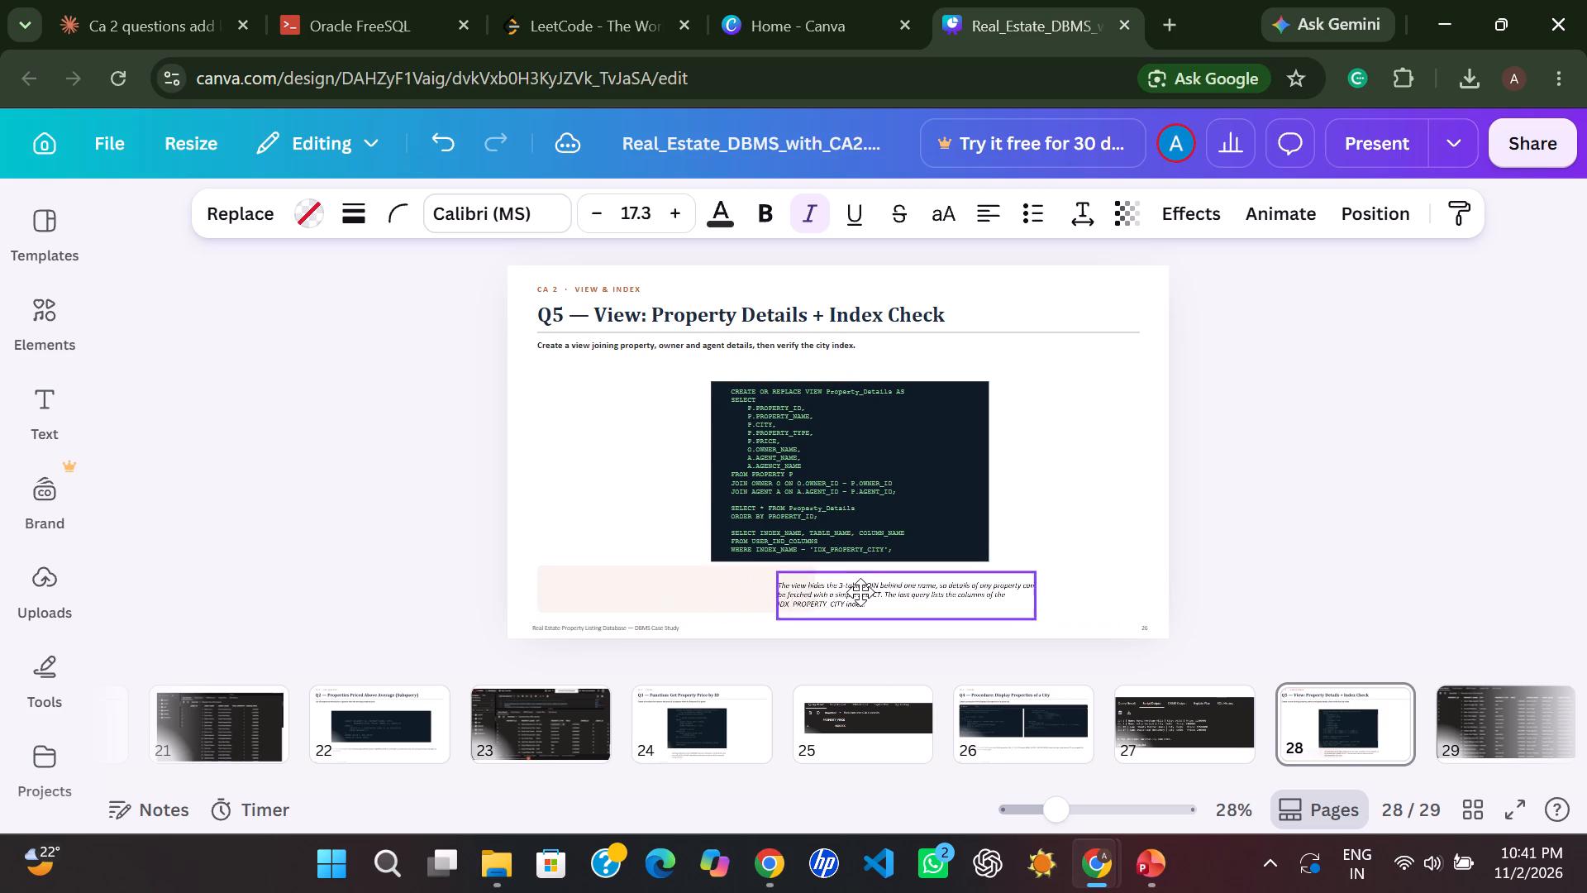
pyautogui.moveTo(860, 592); pyautogui.dragTo(863, 592)
pyautogui.click(660, 585)
pyautogui.press('Delete')
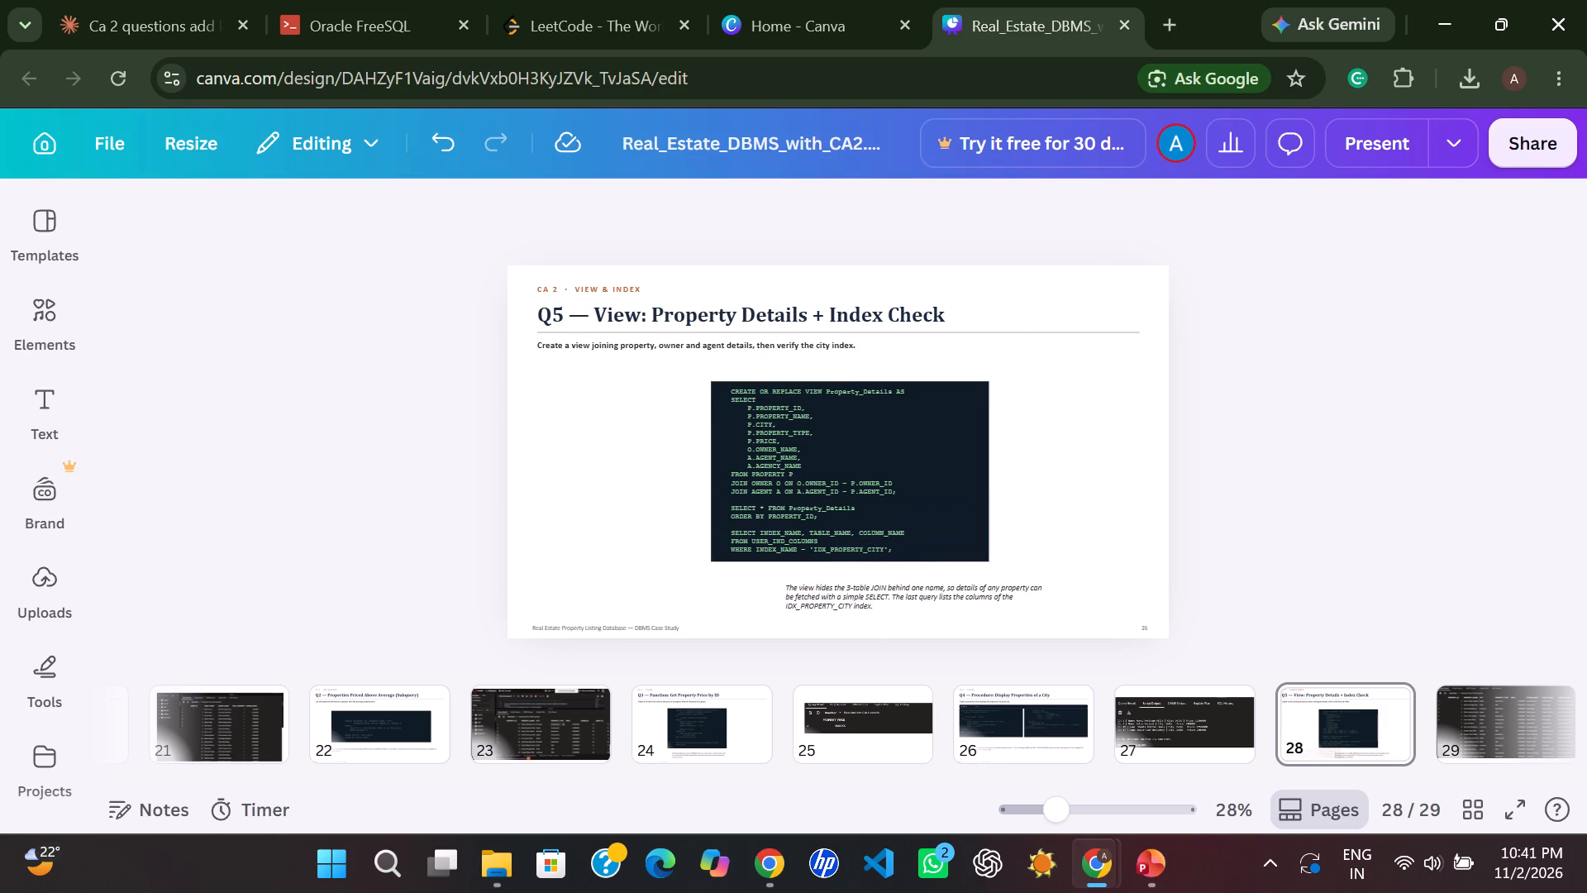
# Widen the italic note on page 28 by extending its left side to near the slide's left margin.
pyautogui.click(866, 590)
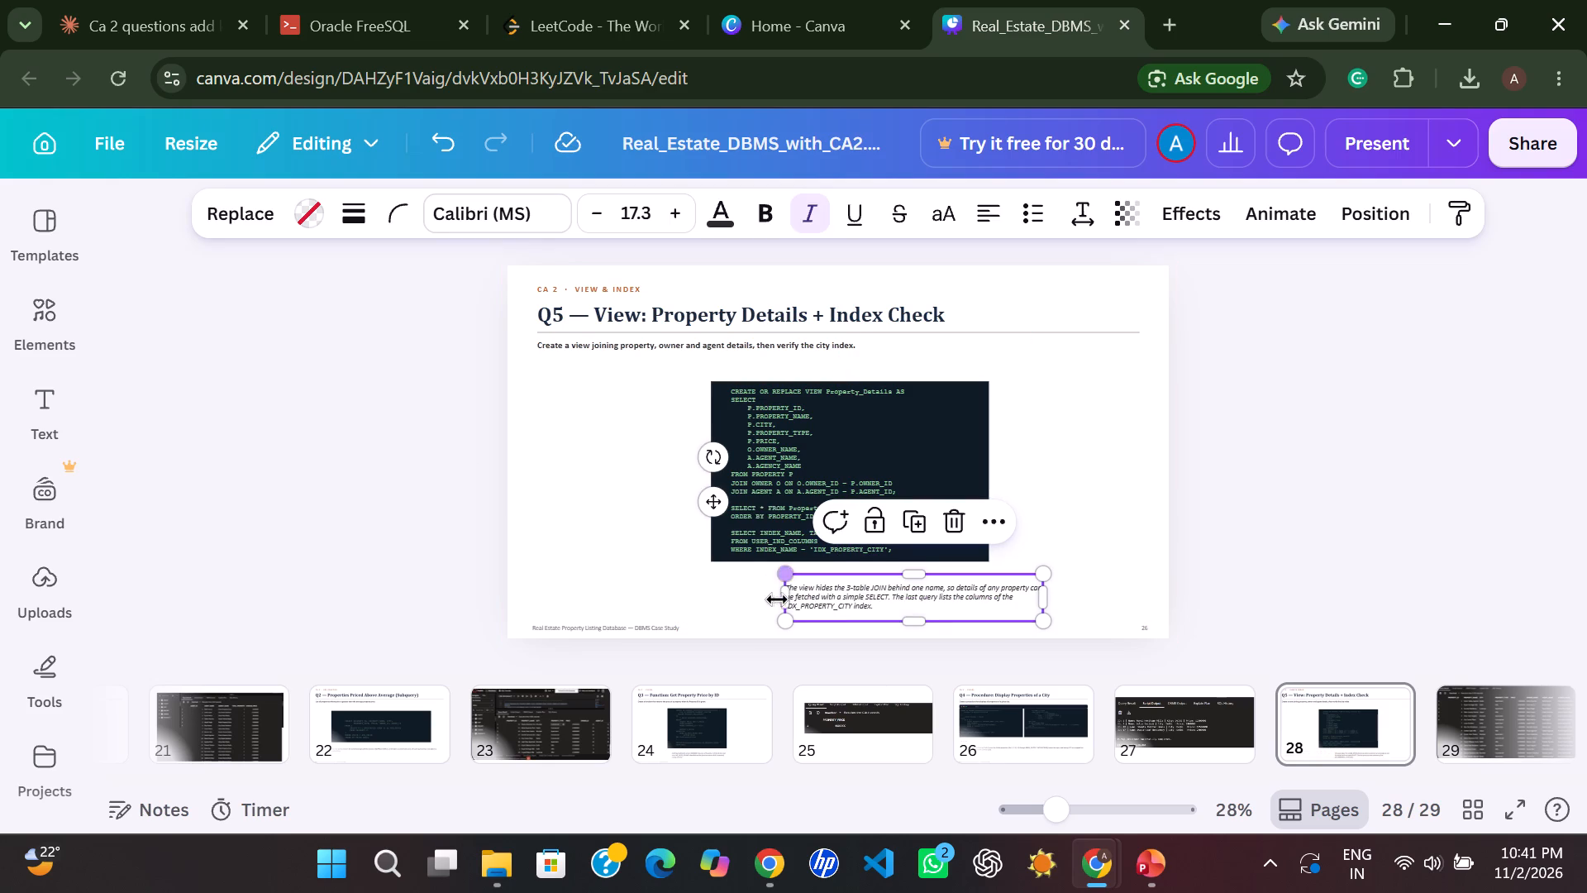
pyautogui.moveTo(786, 602); pyautogui.dragTo(575, 631)
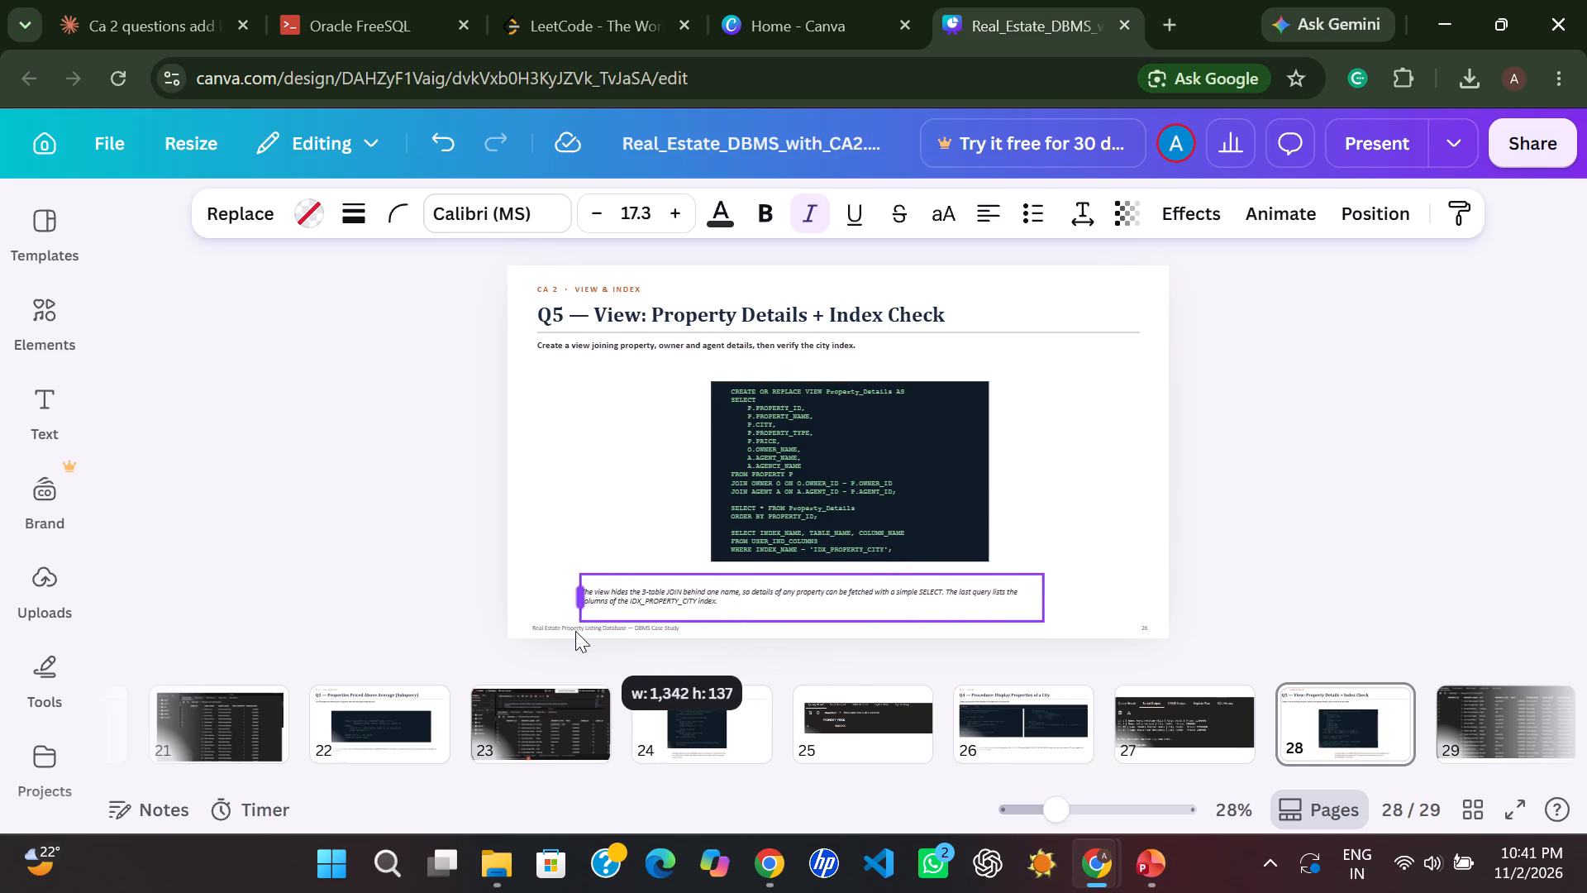
pyautogui.moveTo(575, 631); pyautogui.dragTo(545, 628)
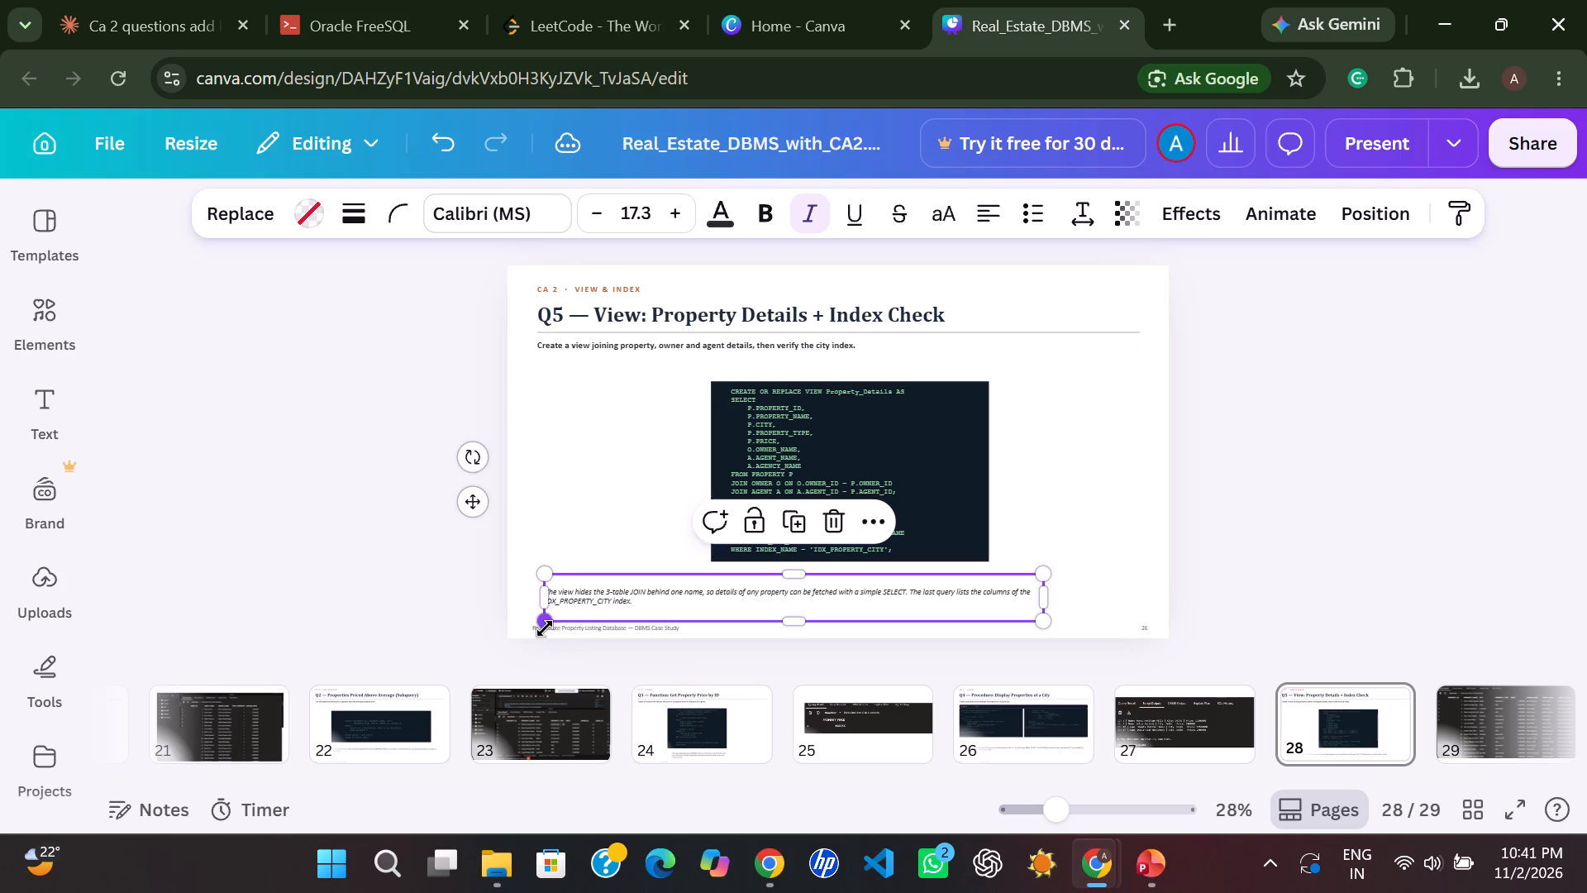
pyautogui.click(1124, 481)
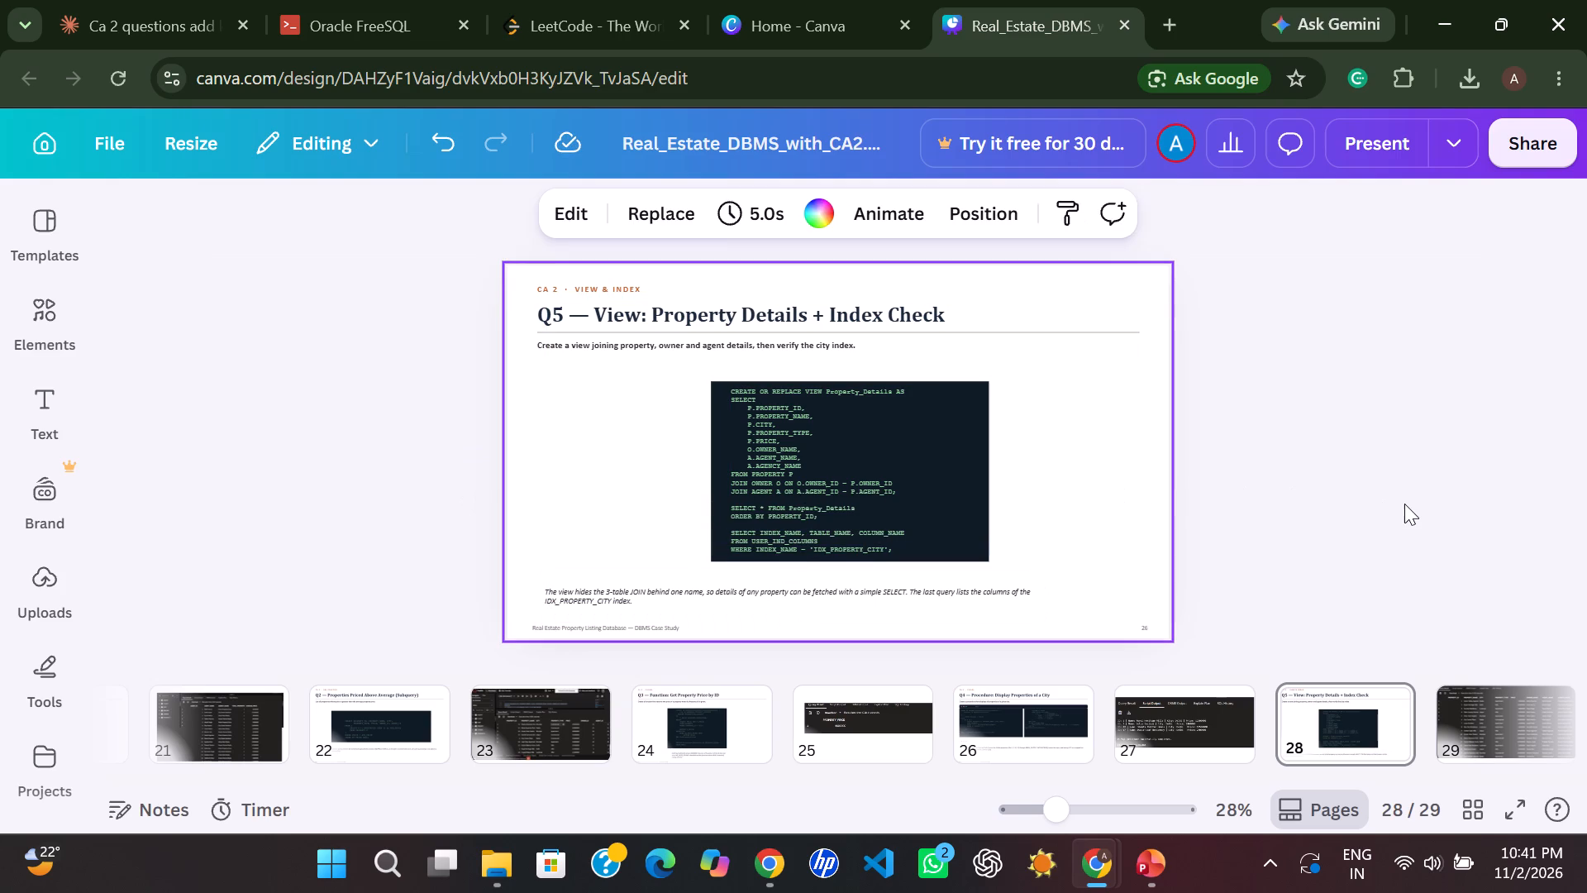
pyautogui.click(1404, 504)
# Review the reworked Q4 and Q5 code and output slides on pages 26 to 29.
pyautogui.click(1485, 726)
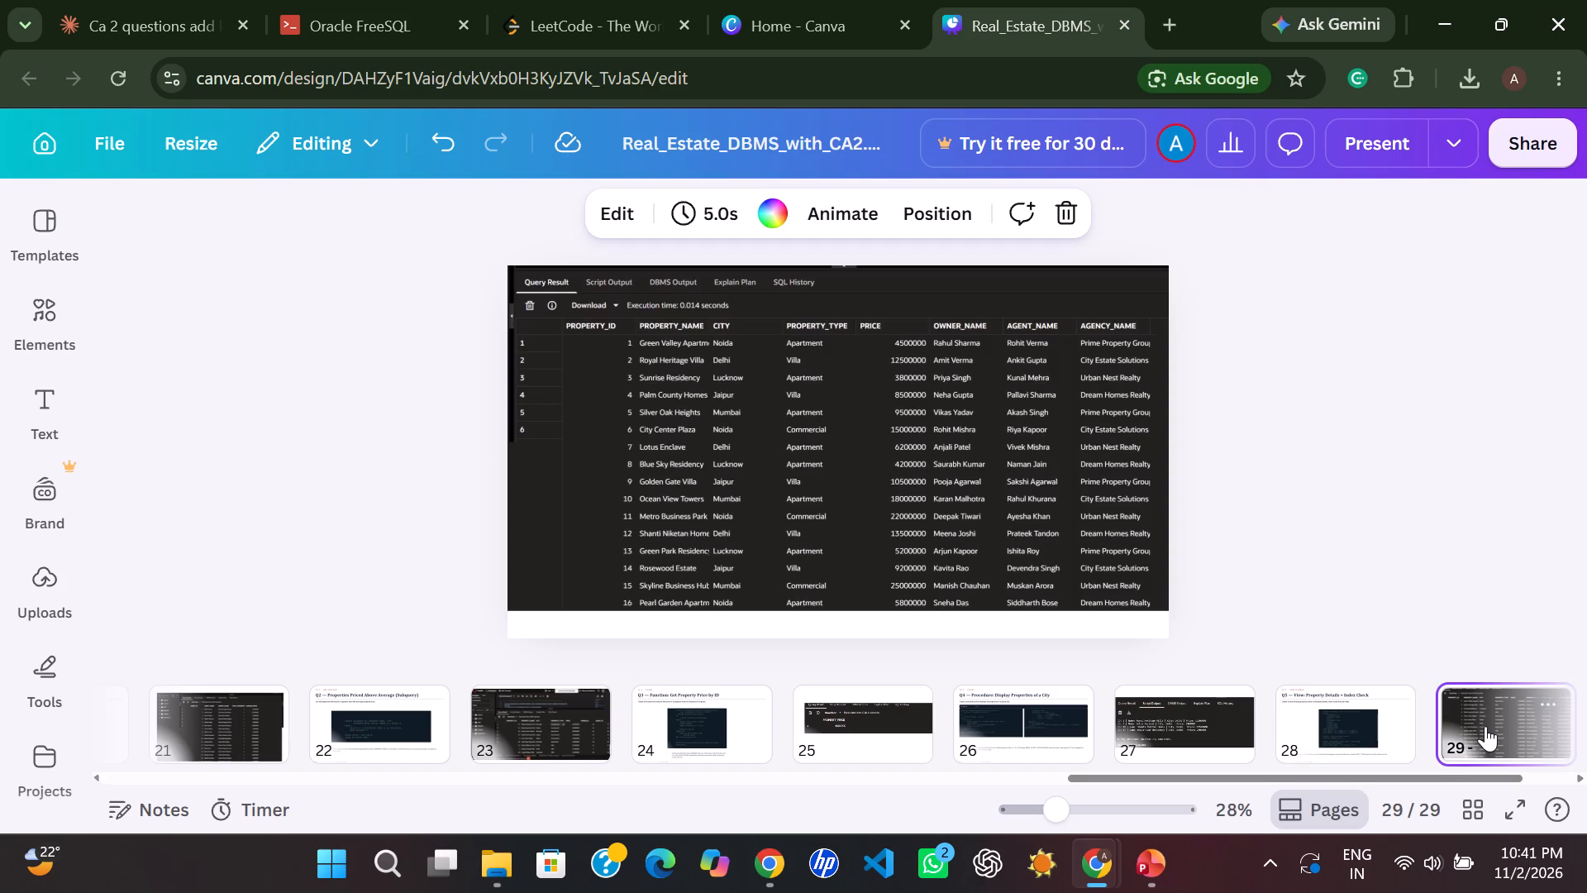
pyautogui.click(1332, 739)
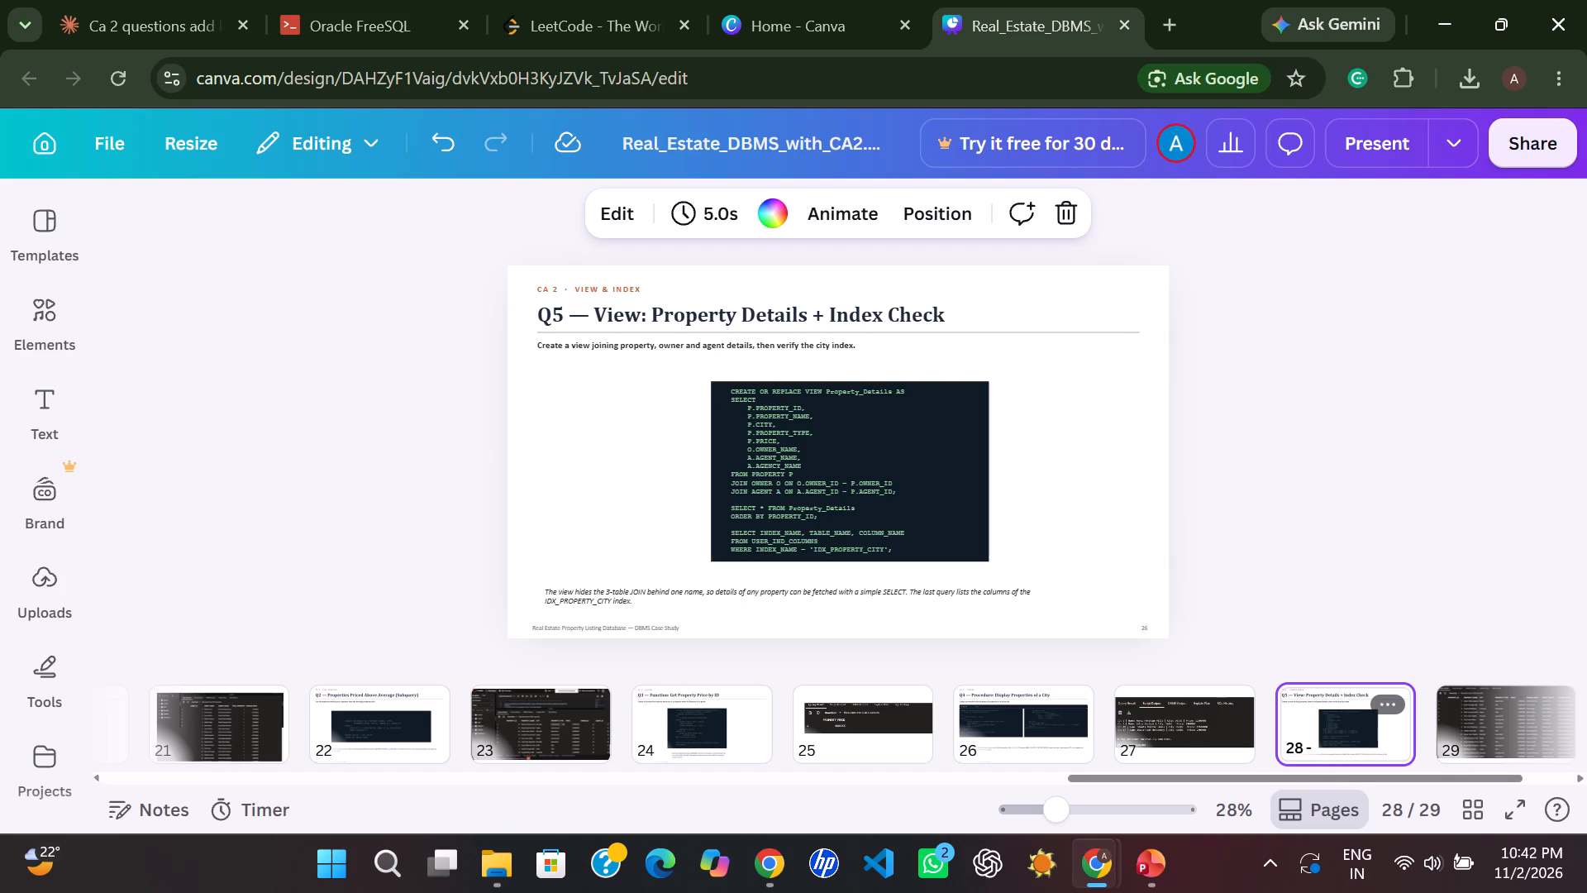
pyautogui.click(1192, 735)
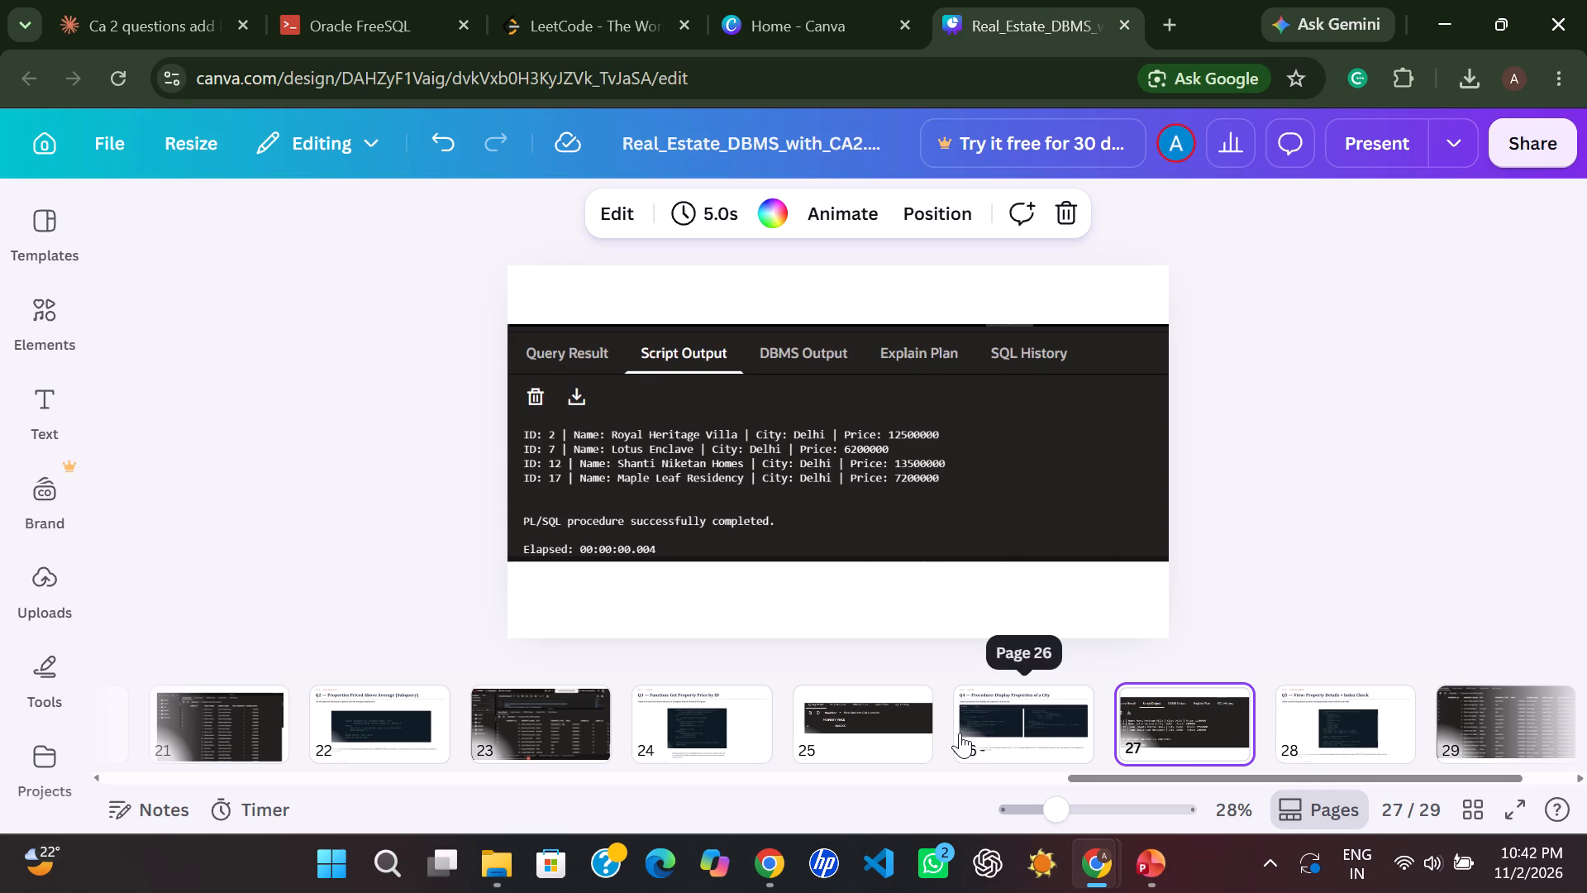
pyautogui.click(1008, 724)
pyautogui.scroll(-1, 1312, 433)
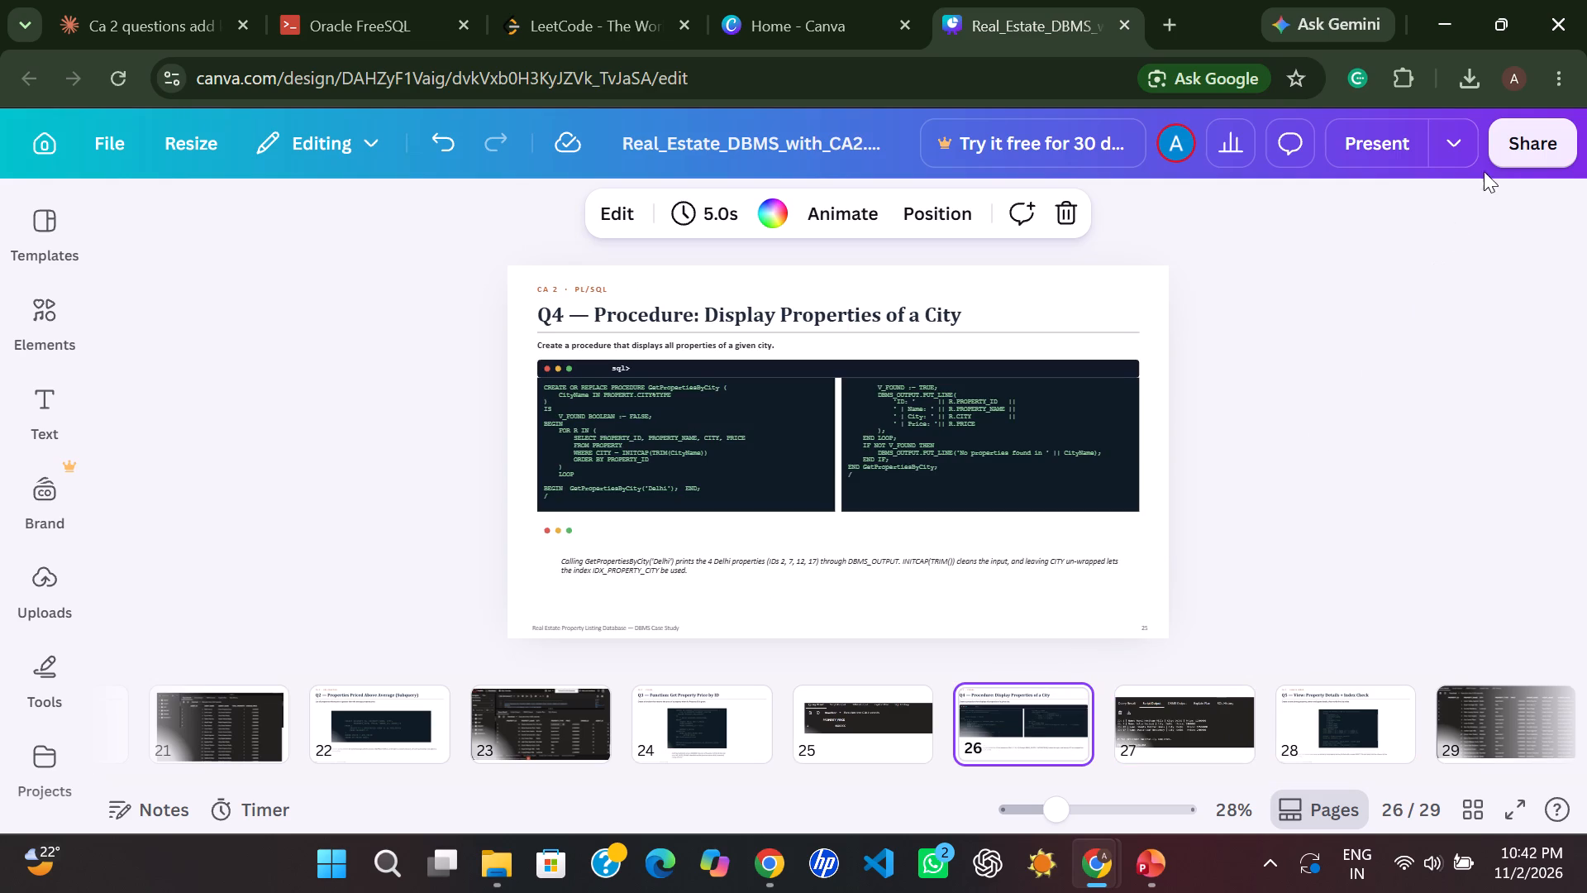
pyautogui.click(1461, 143)
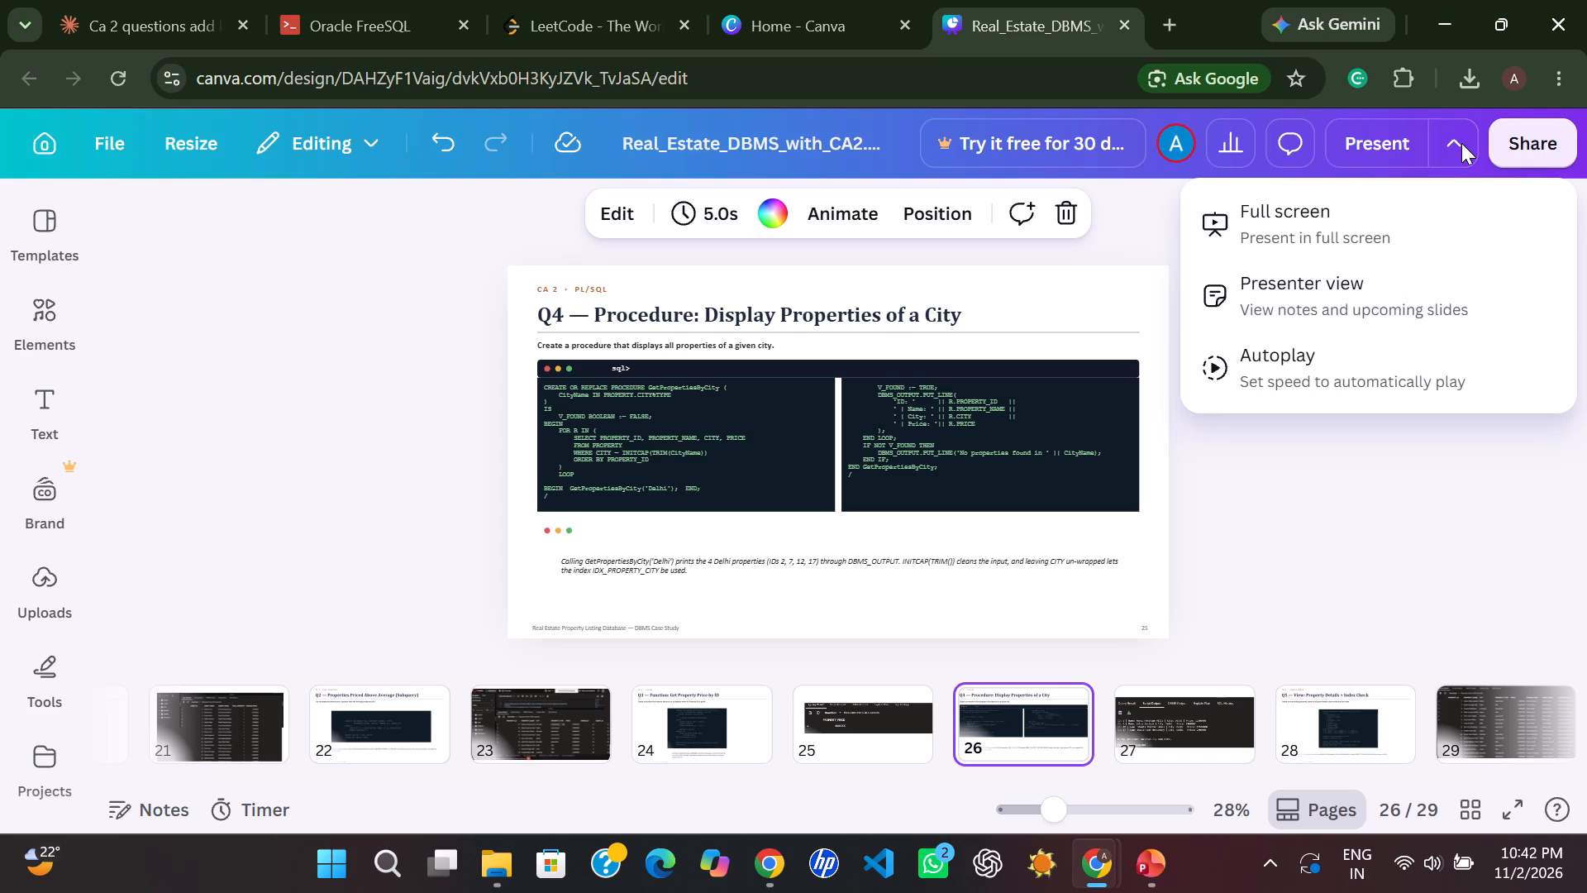
pyautogui.hscroll(-4, 1227, 679)
pyautogui.click(1473, 708)
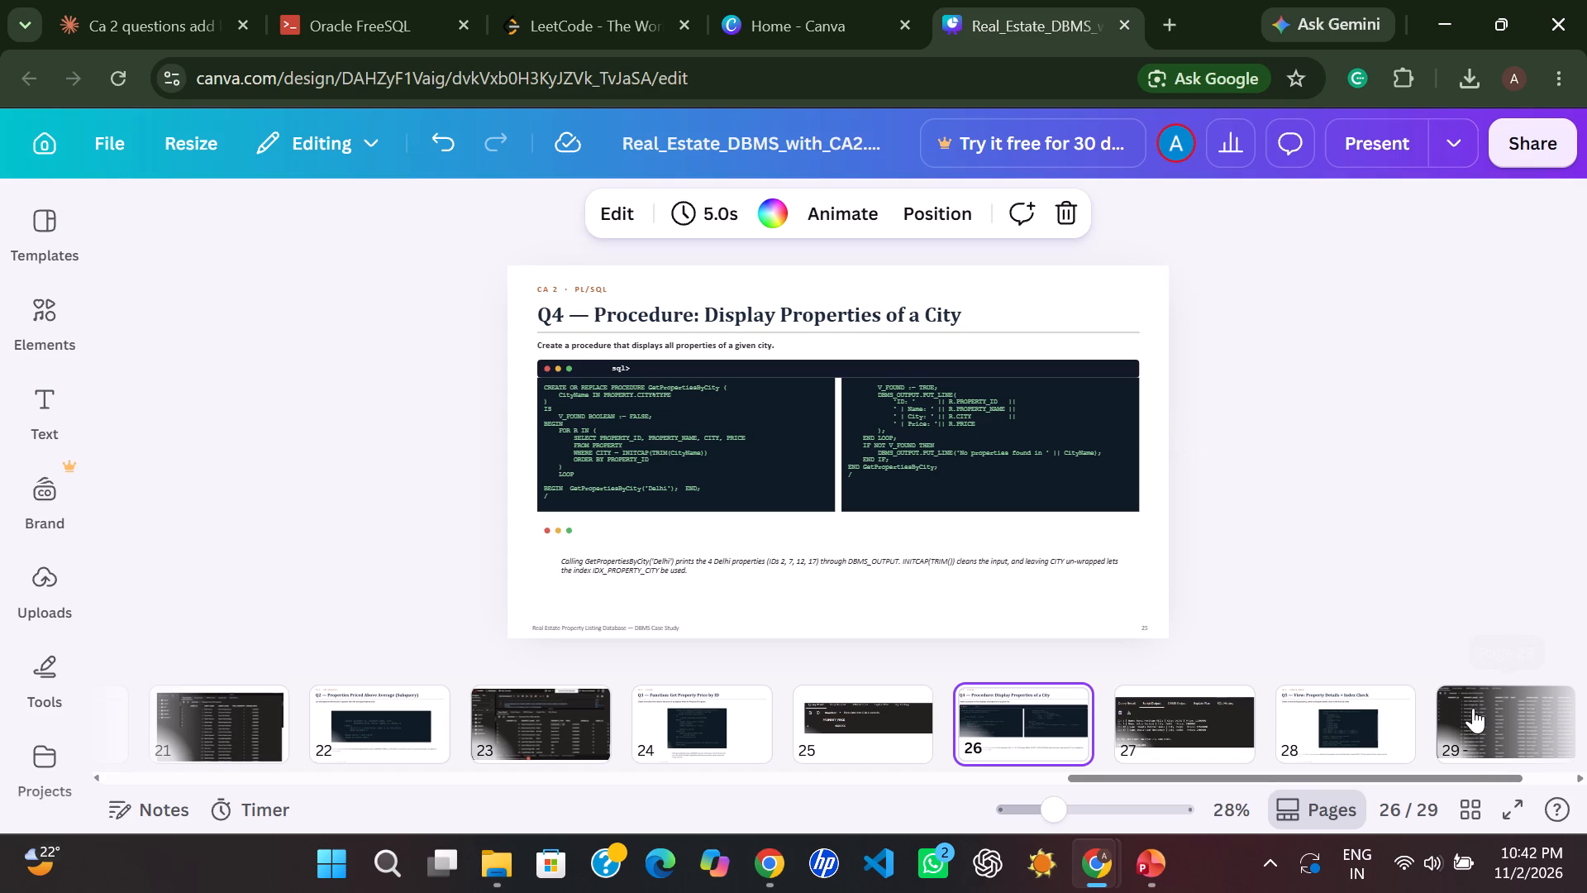
pyautogui.click(1325, 719)
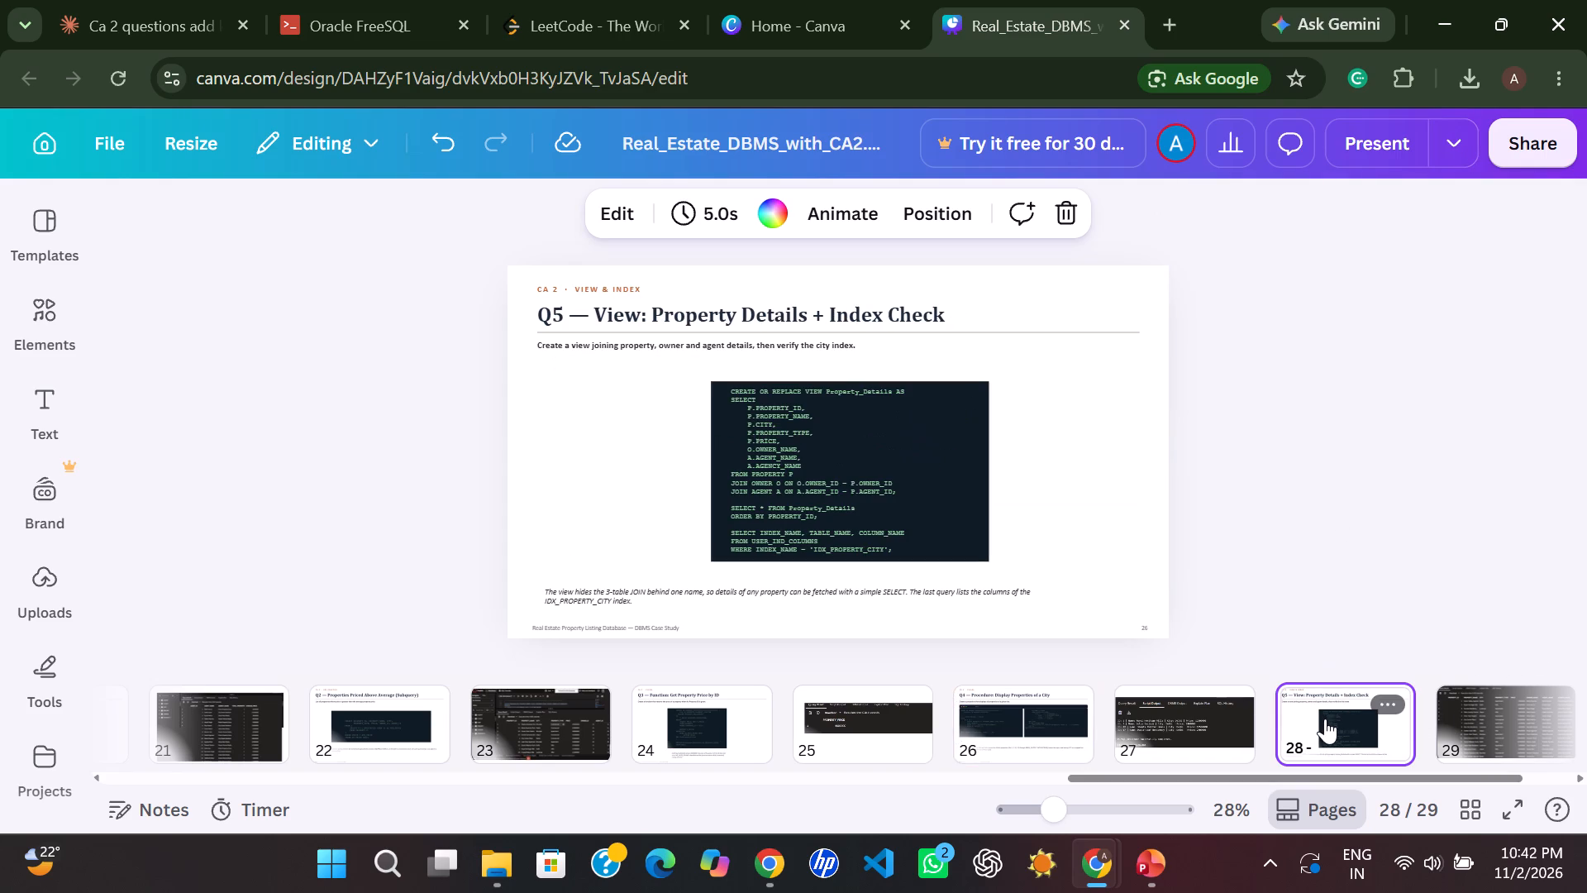
pyautogui.click(1520, 738)
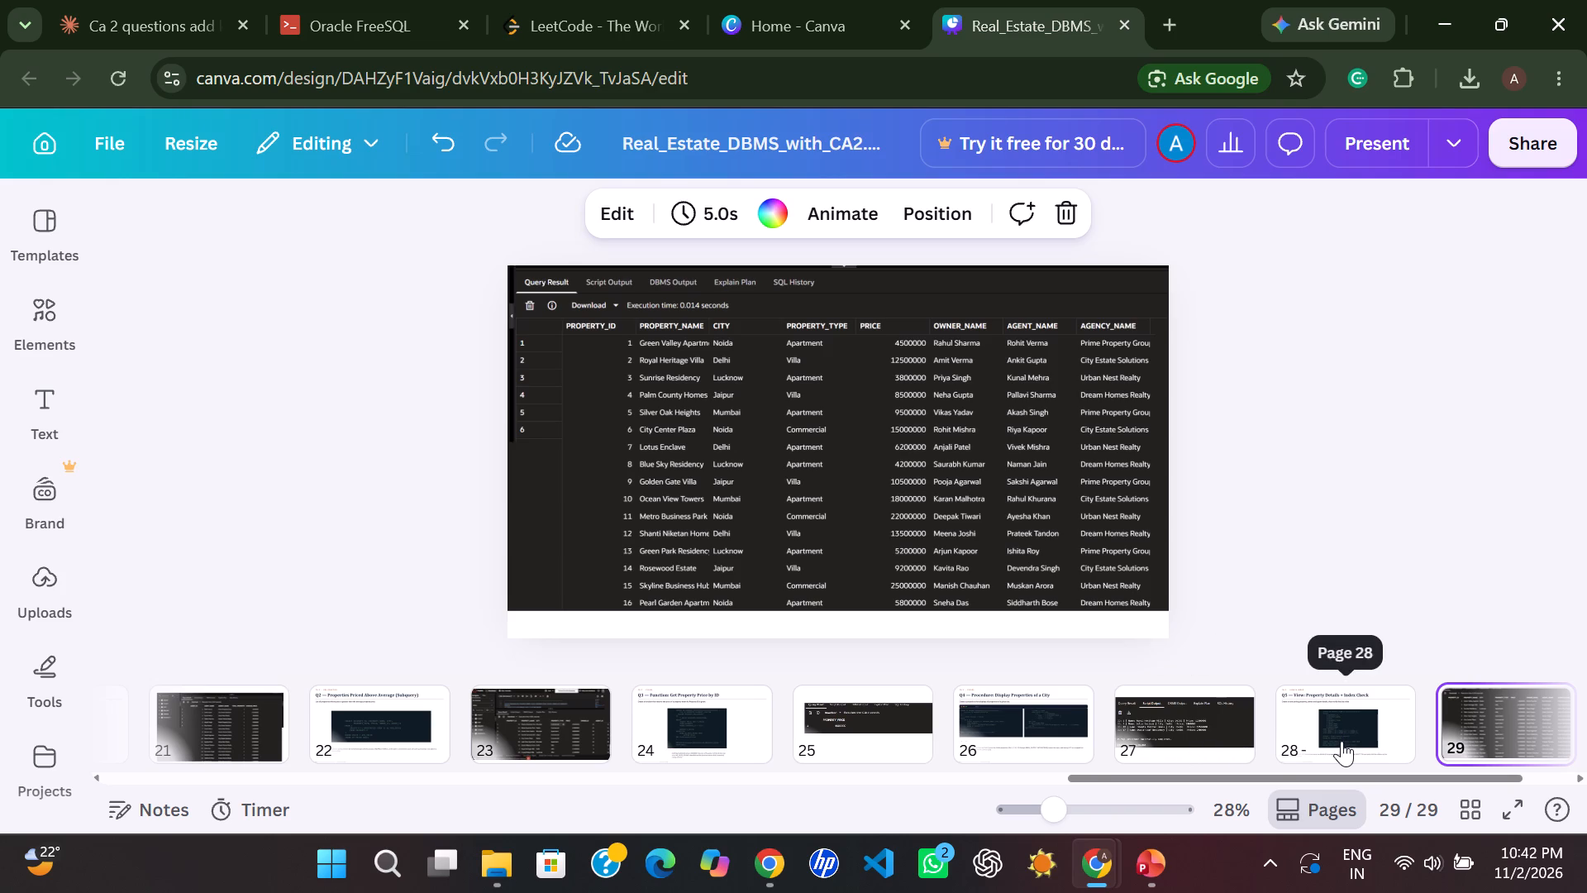
# Review the question code and output slides from page 29 back to page 19, checking their layout.
pyautogui.hscroll(-3, 1342, 741)
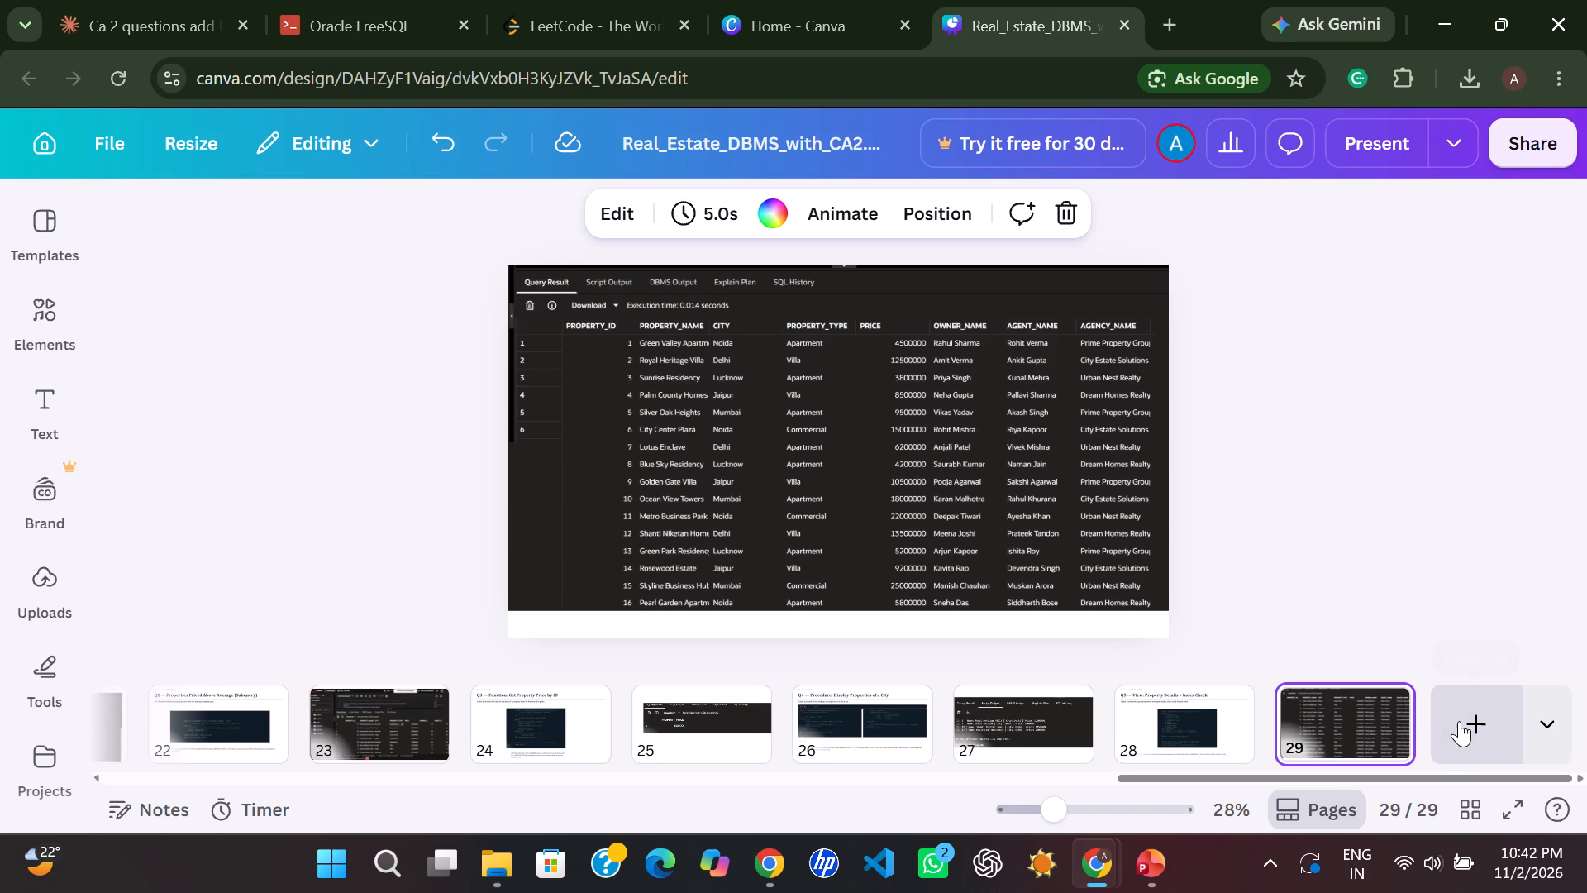
pyautogui.click(1308, 723)
pyautogui.click(1185, 728)
pyautogui.click(995, 726)
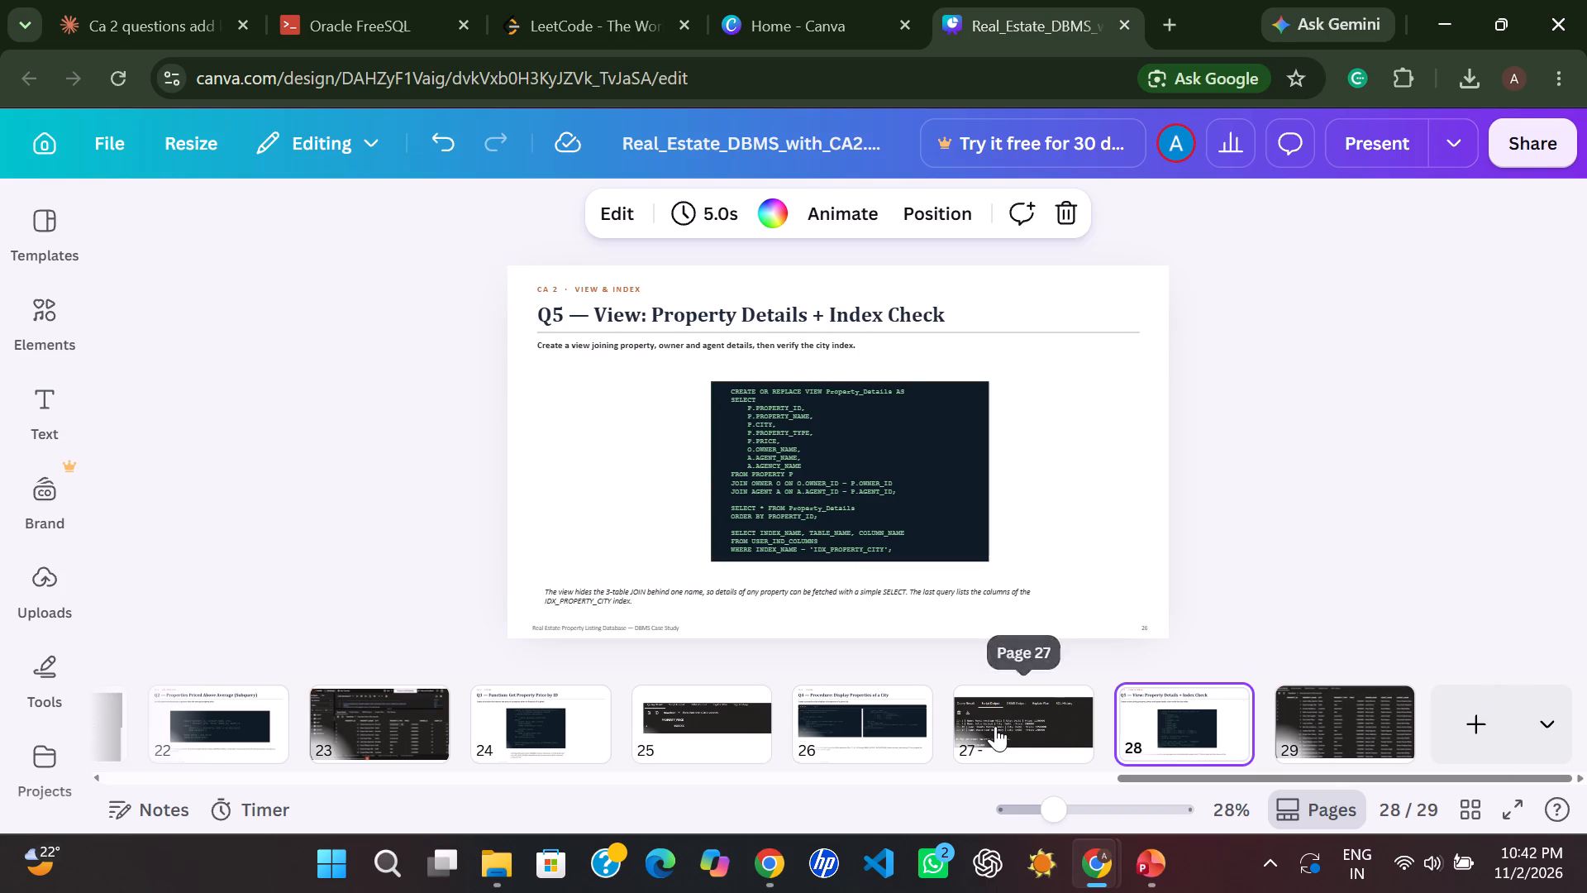
pyautogui.click(852, 710)
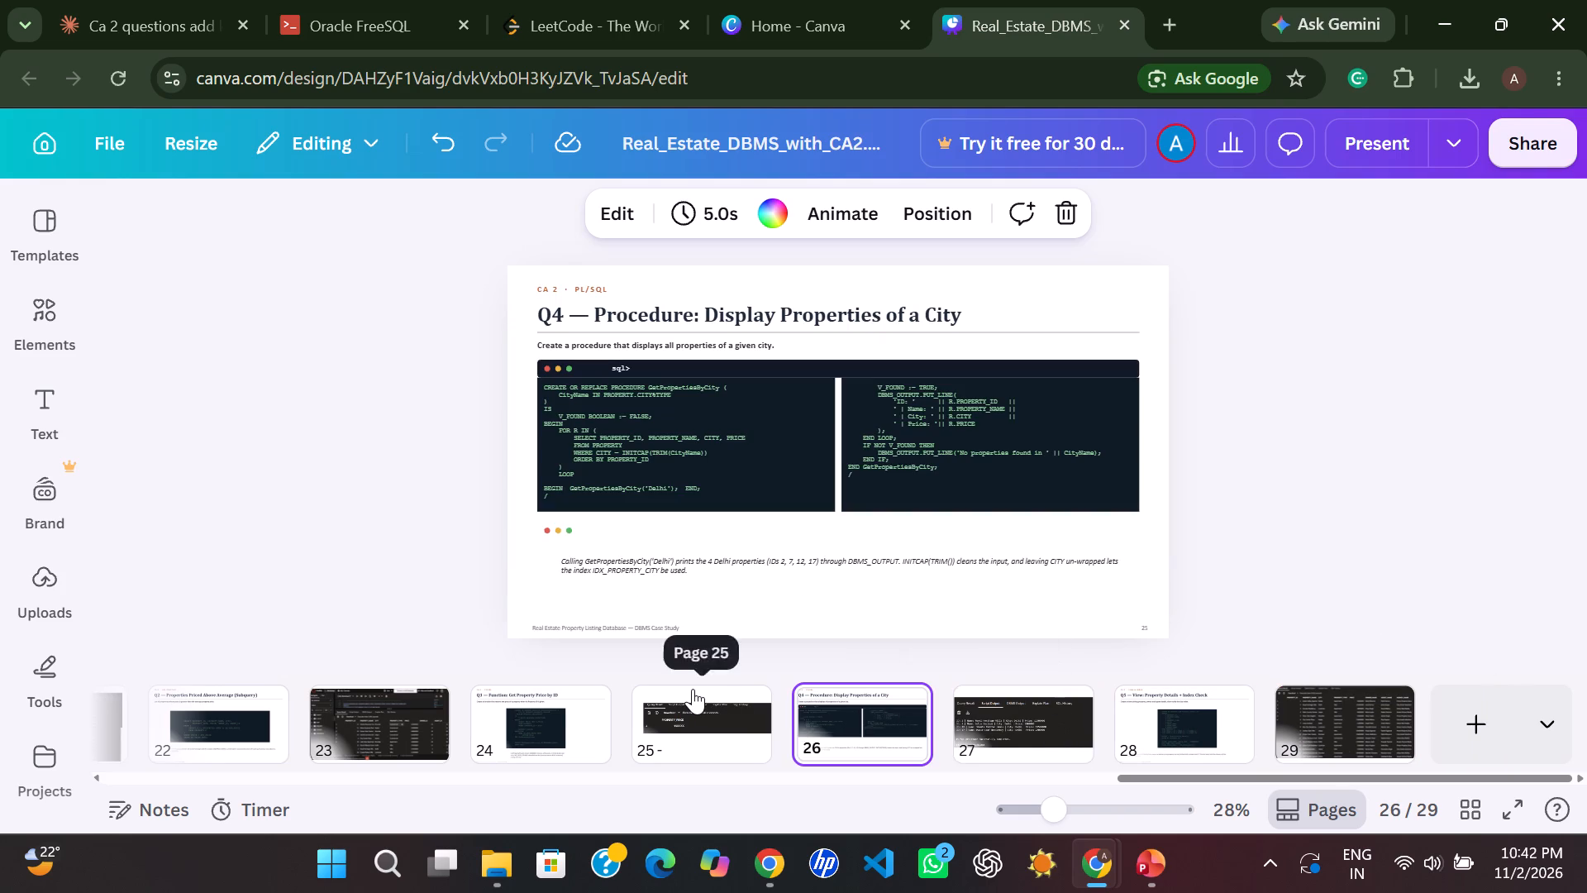
pyautogui.click(693, 689)
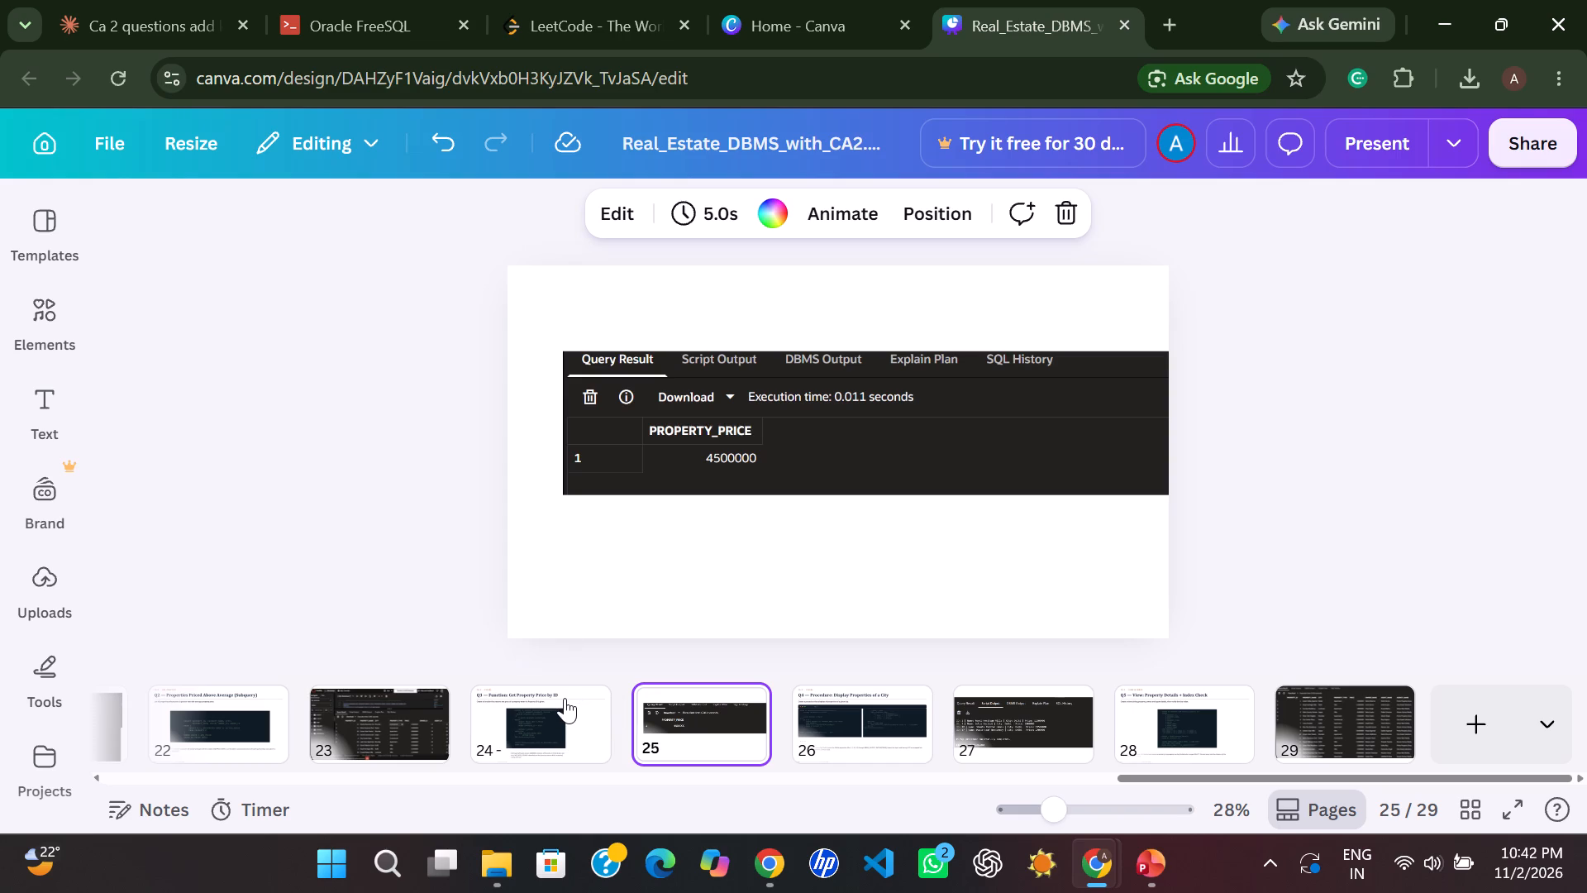
pyautogui.click(565, 698)
pyautogui.click(424, 696)
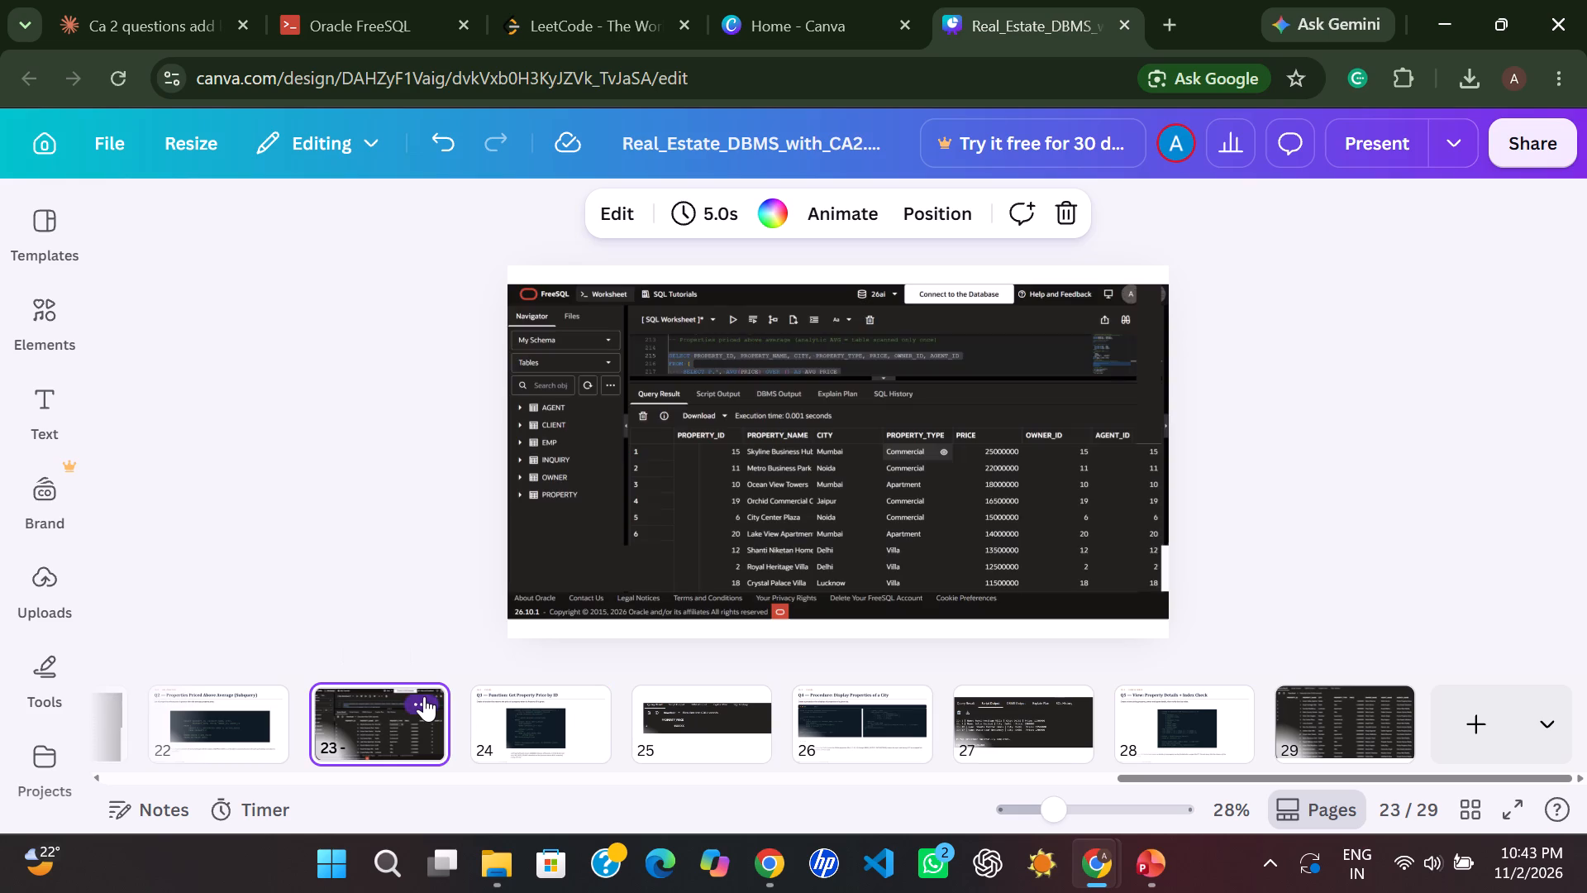
pyautogui.hscroll(4, 424, 696)
pyautogui.click(473, 718)
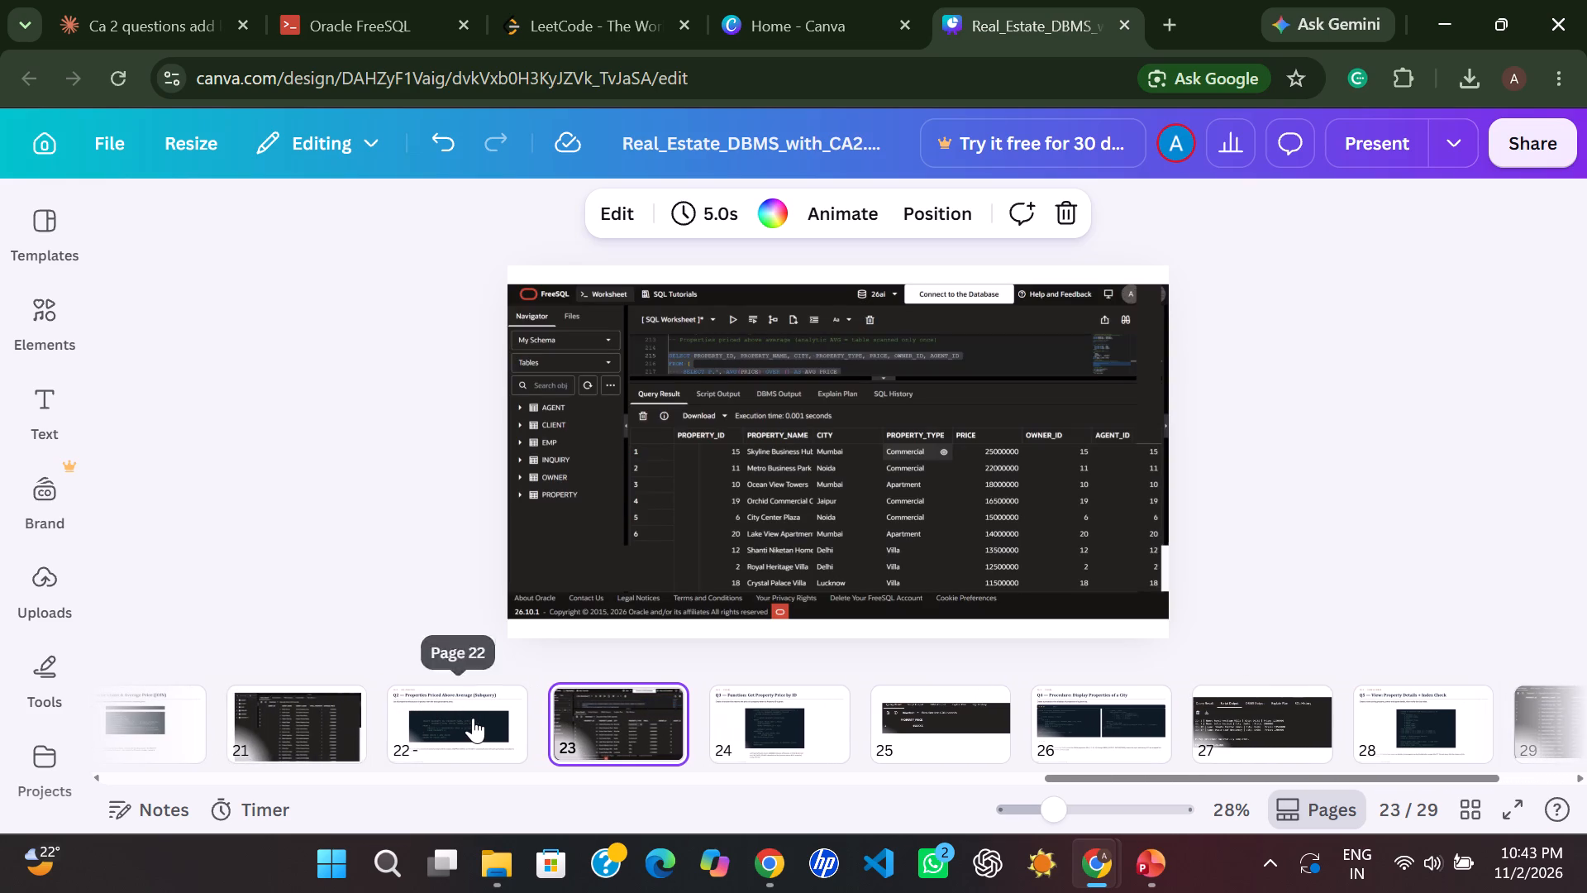
pyautogui.click(255, 726)
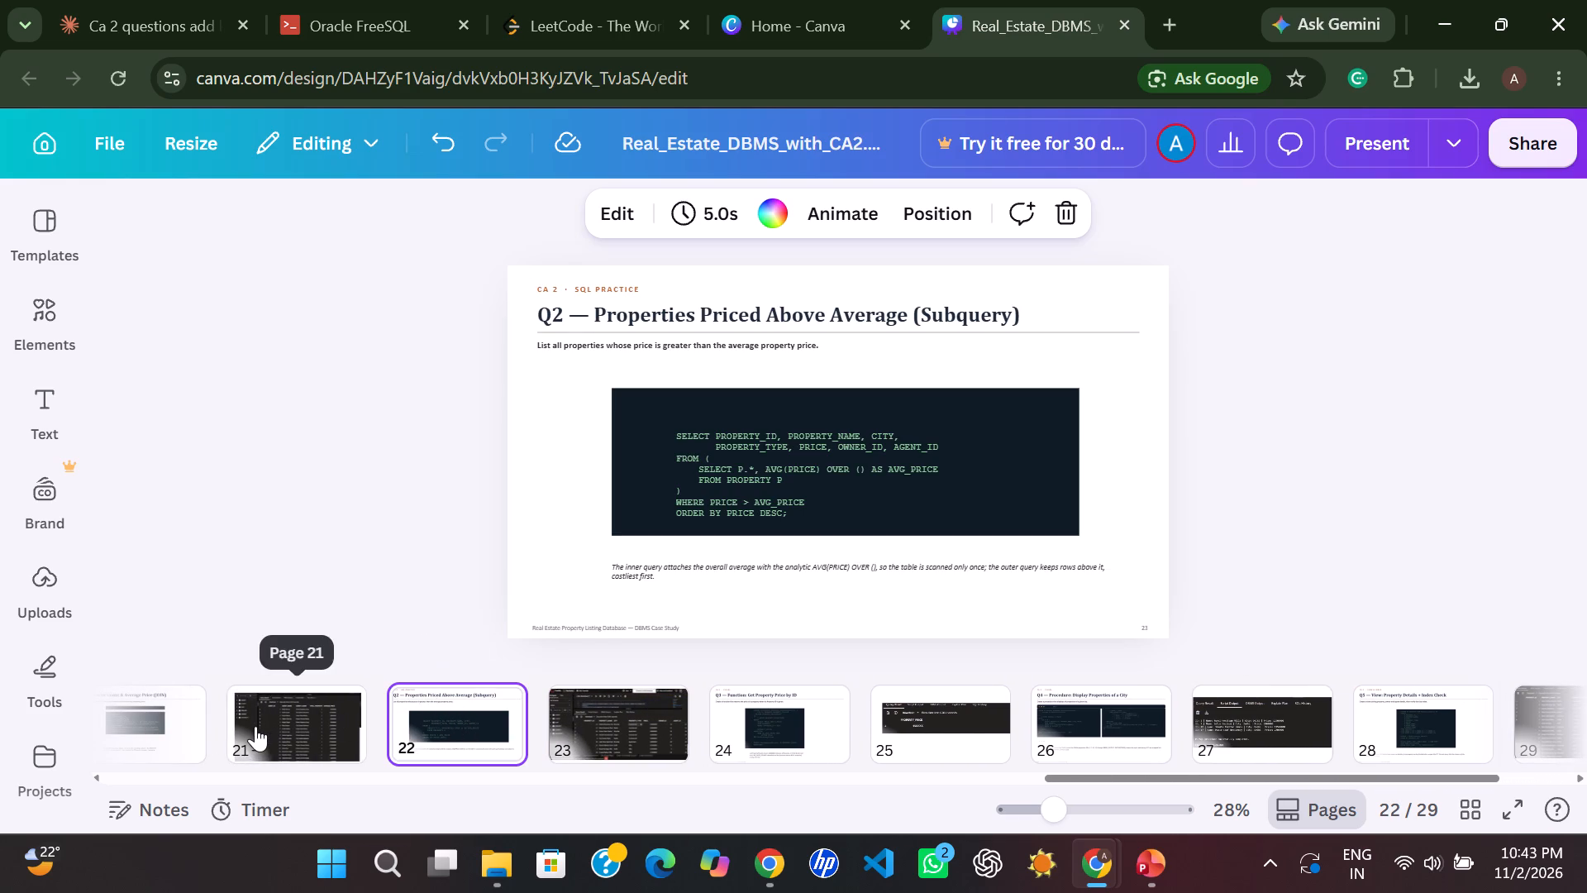
pyautogui.hscroll(2, 255, 726)
pyautogui.click(236, 715)
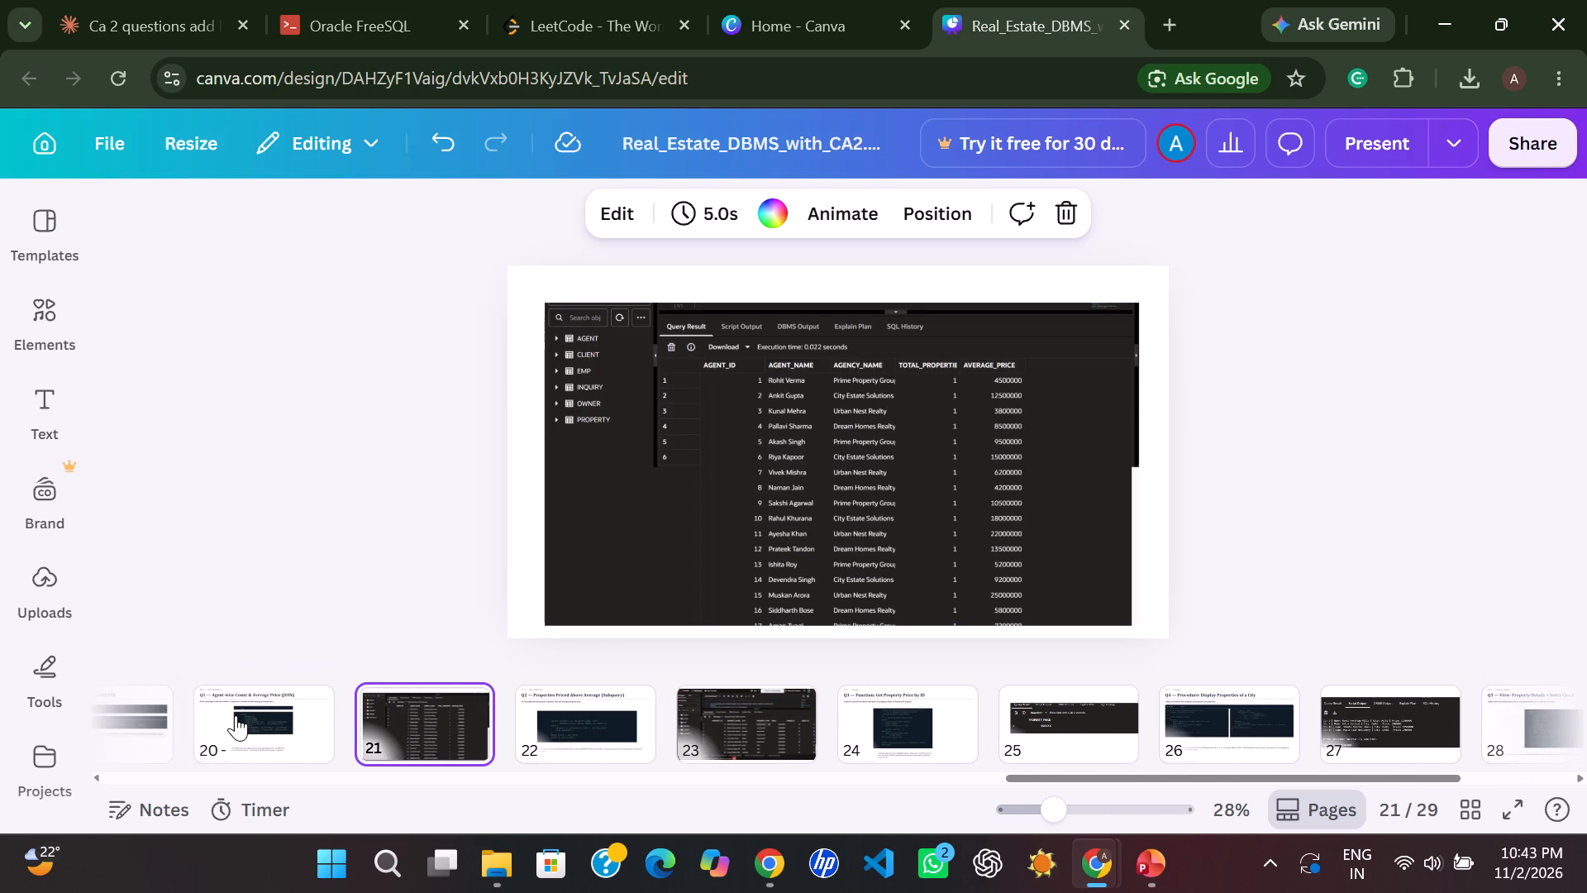
pyautogui.hscroll(2, 236, 715)
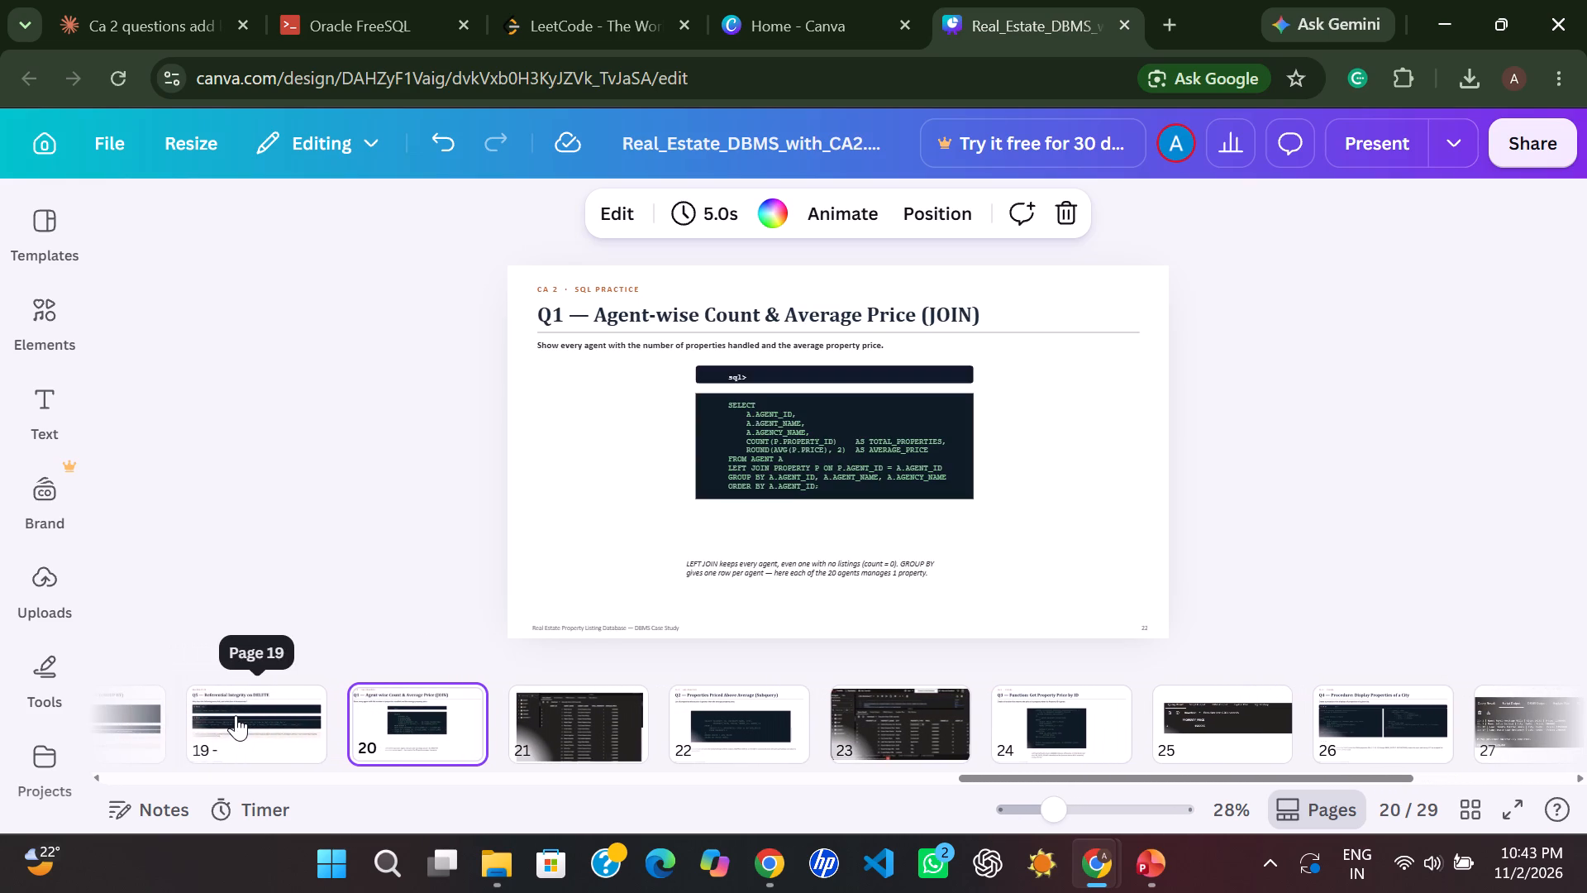
pyautogui.click(236, 715)
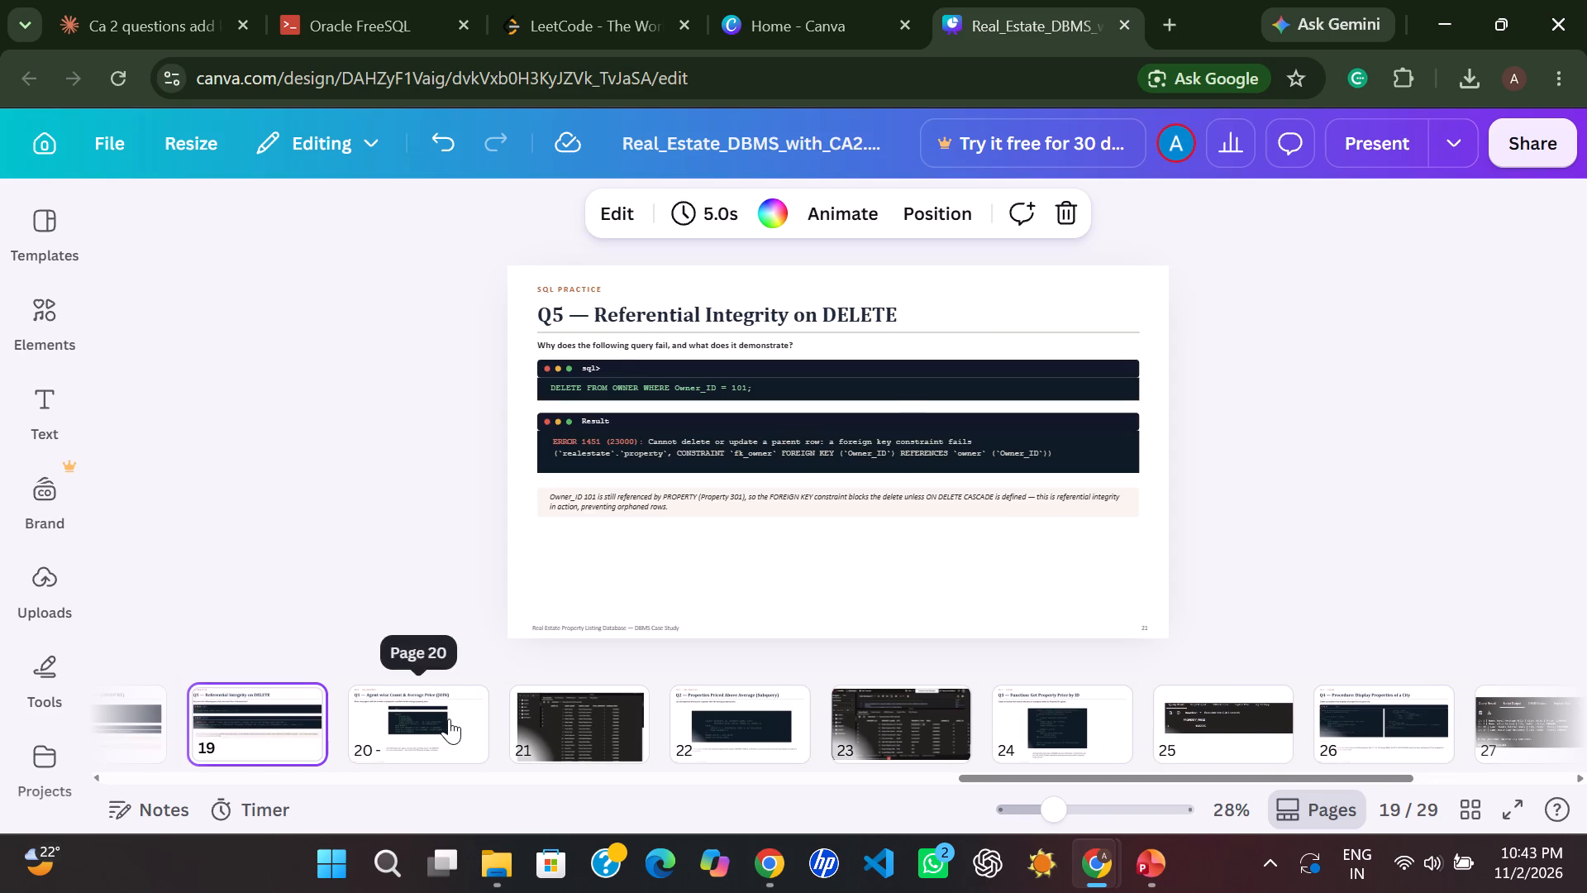
pyautogui.click(449, 719)
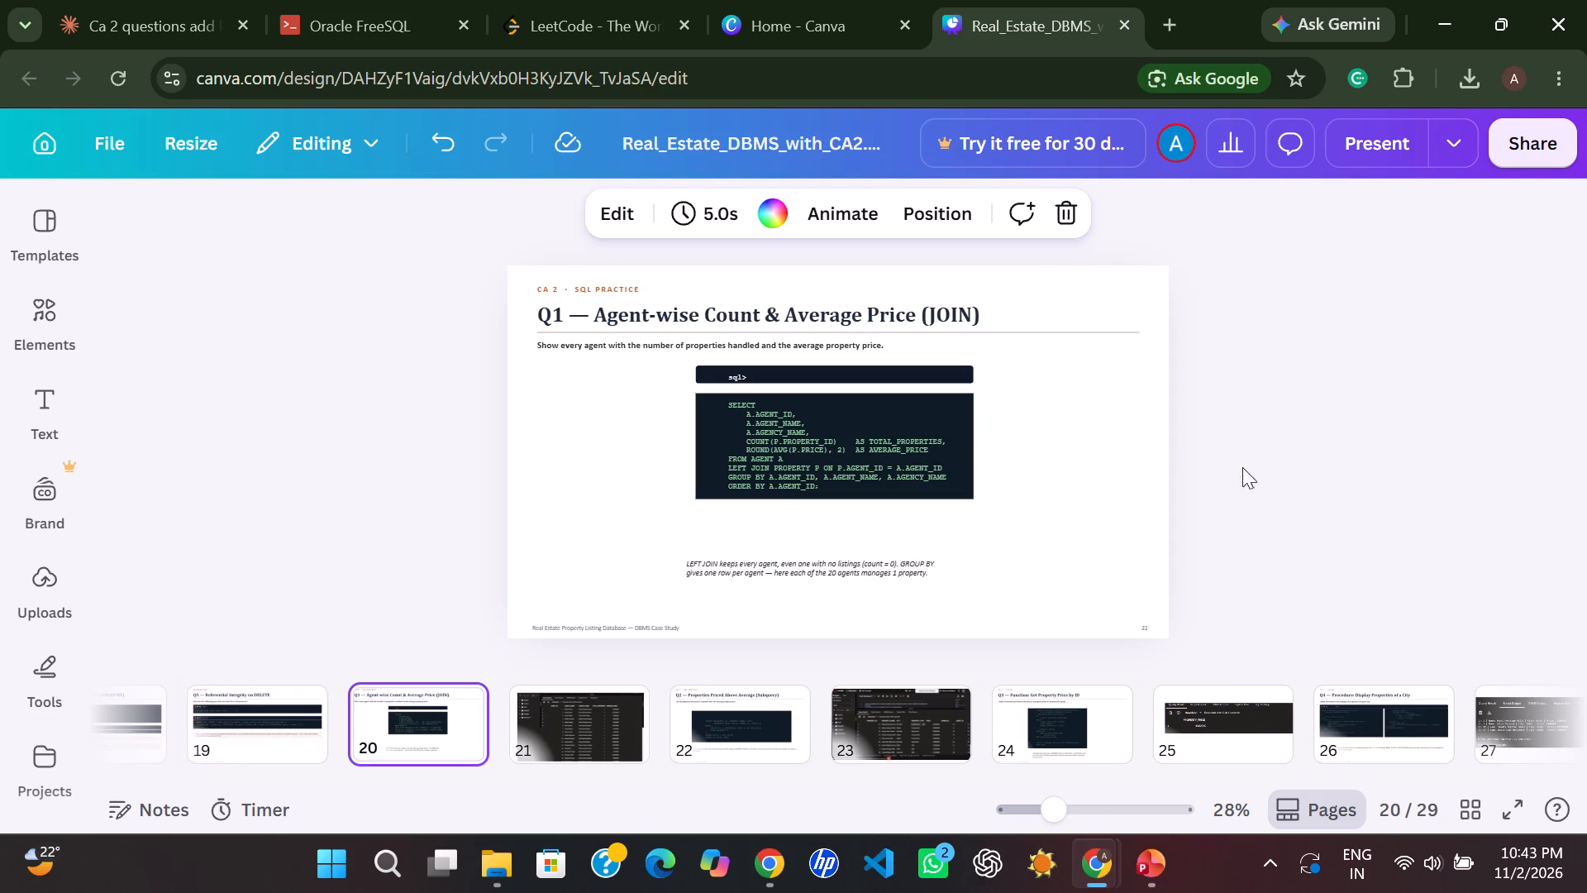
pyautogui.hscroll(-6, 1142, 690)
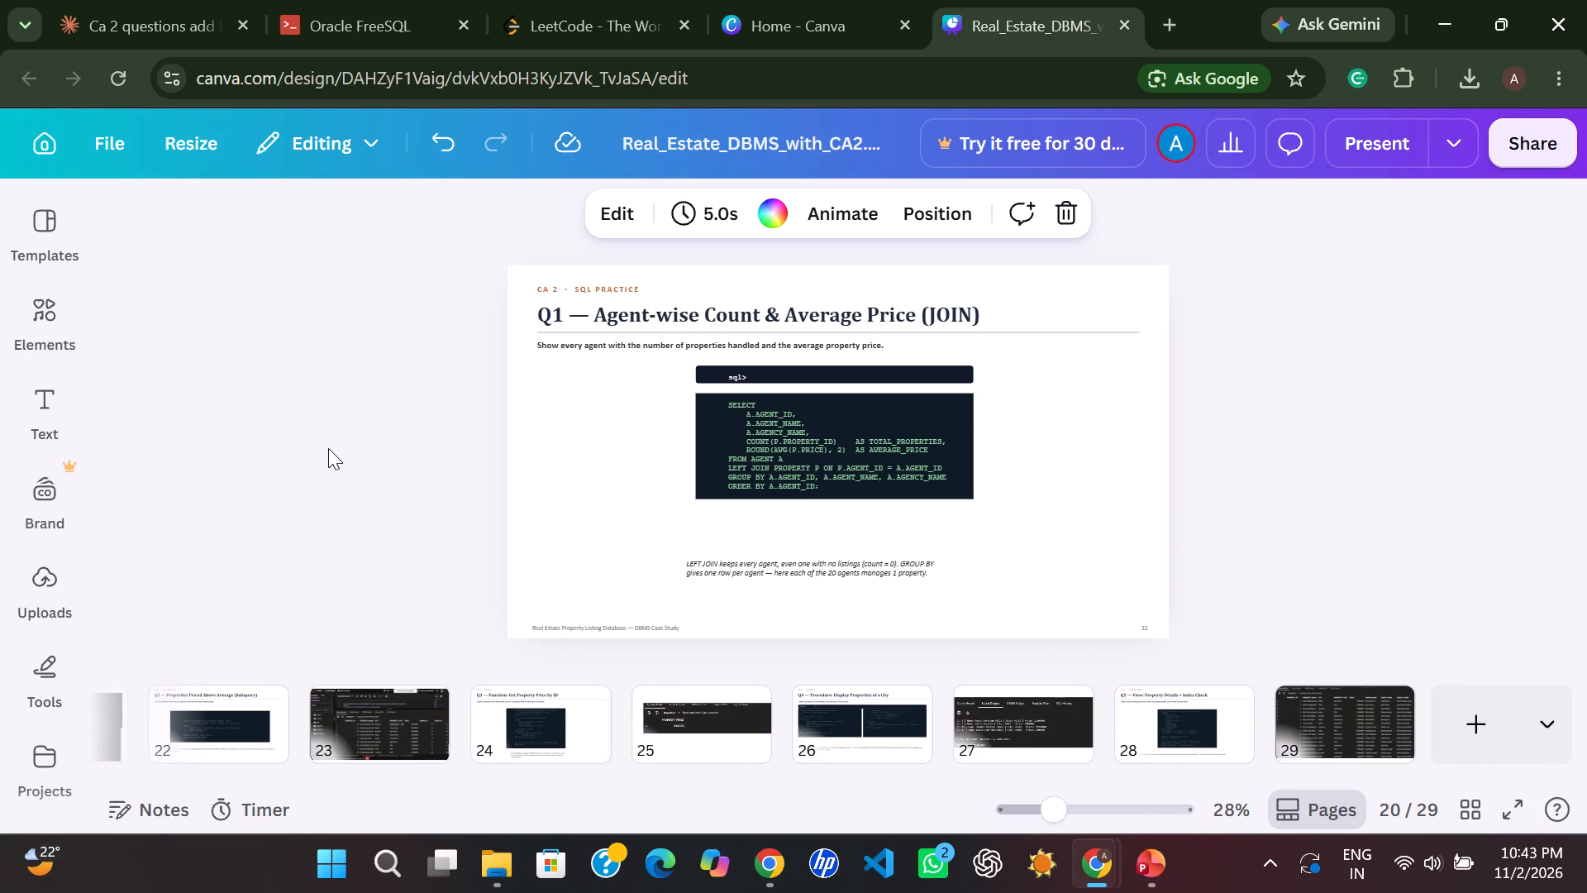
# Save the presentation design.
pyautogui.hotkey('ctrl', 's')
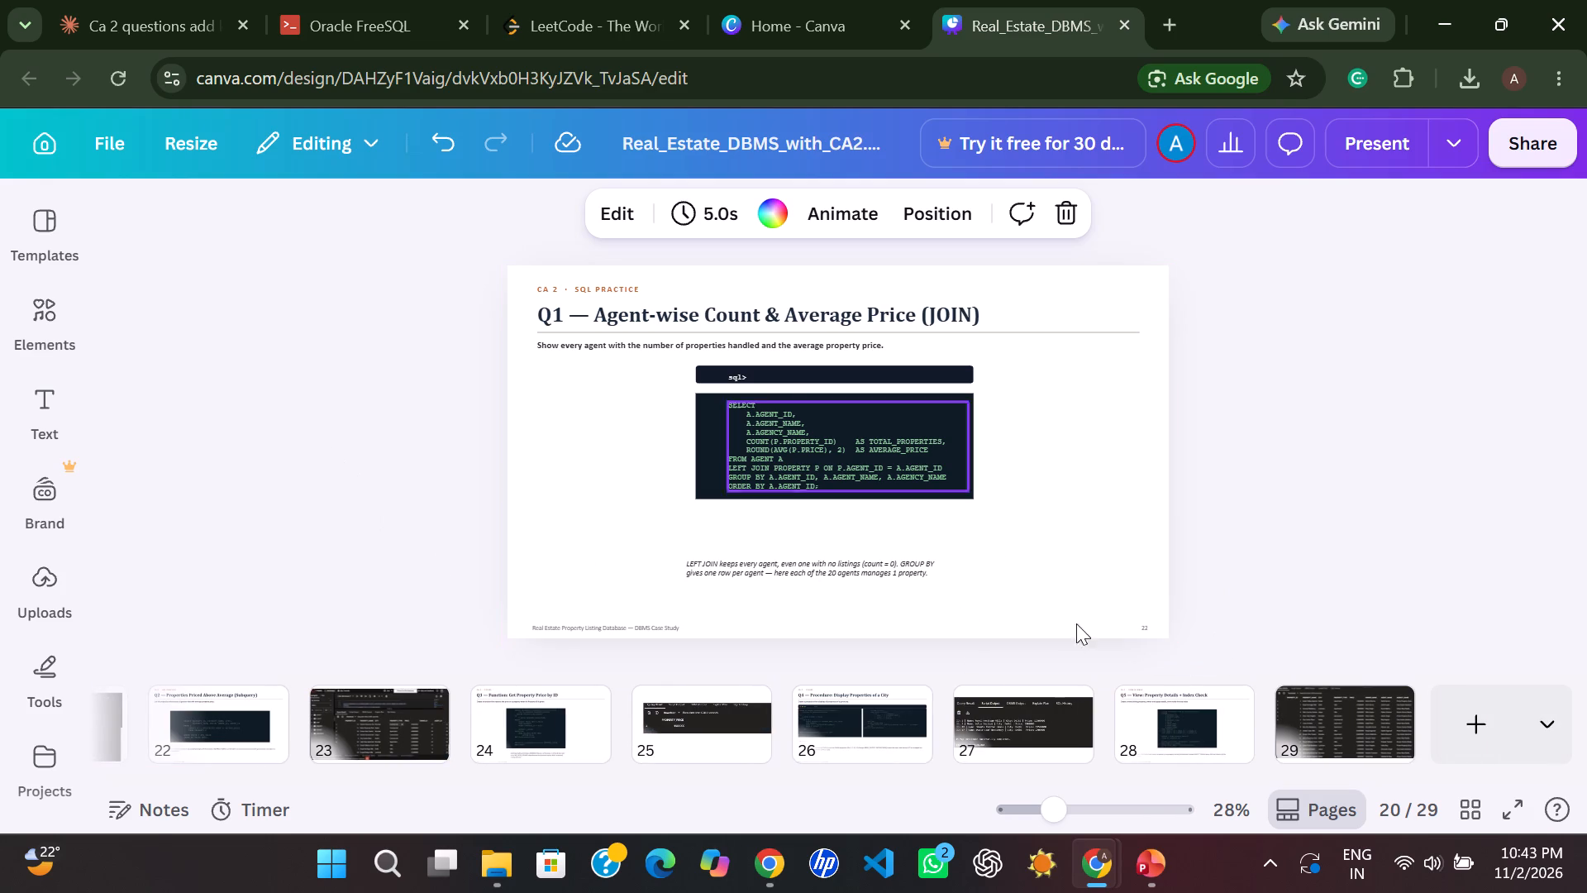
# Download all pages of the presentation as a PPTX file and dismiss the completed download notice.
pyautogui.click(1300, 714)
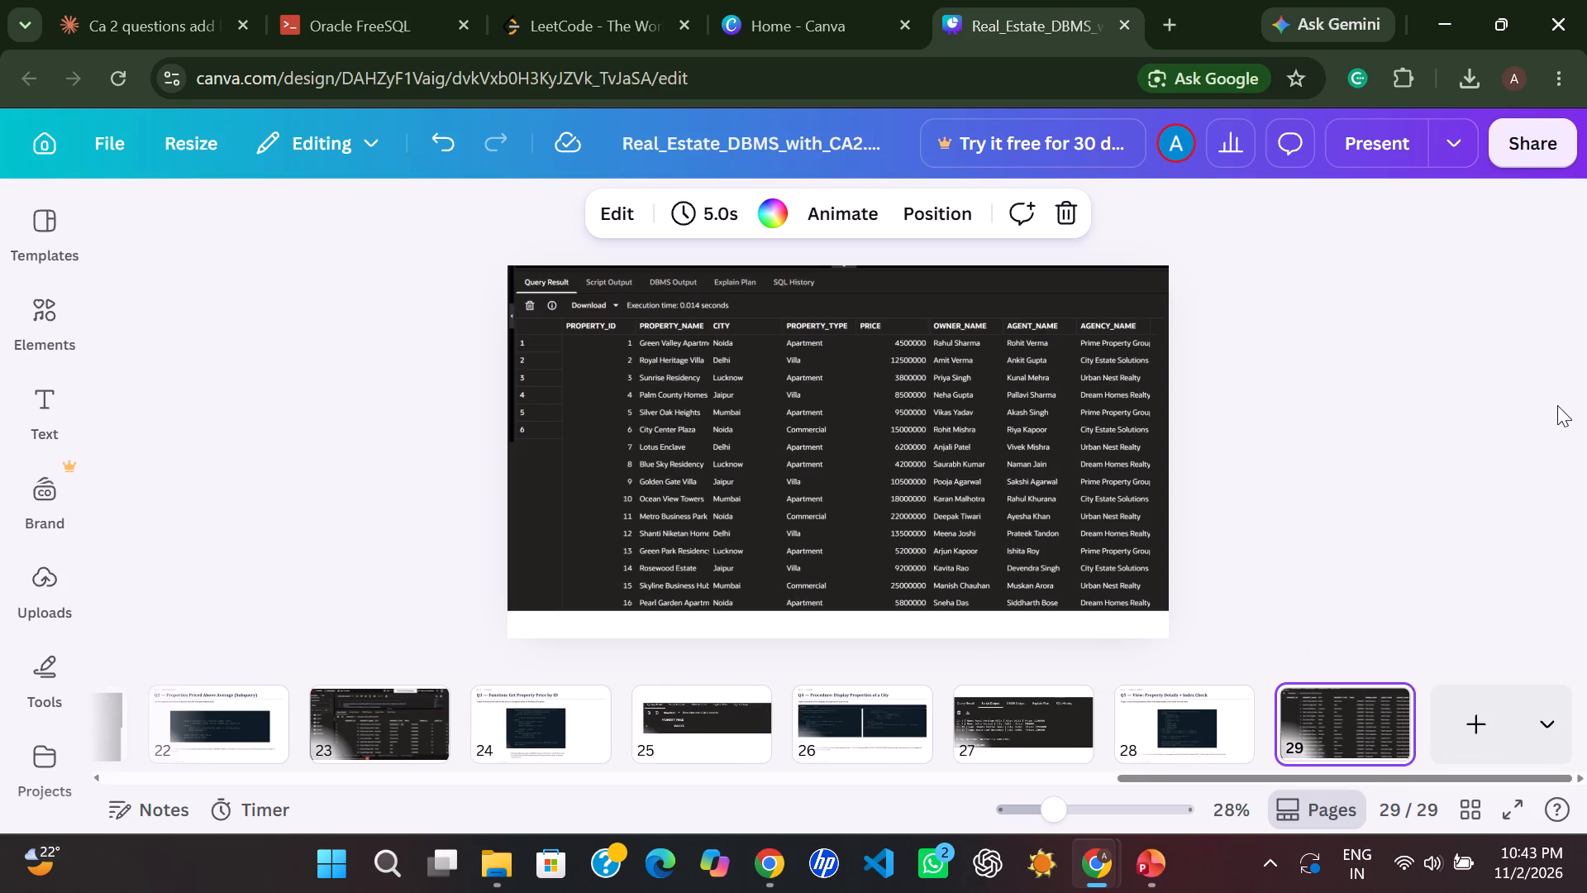
pyautogui.click(1539, 153)
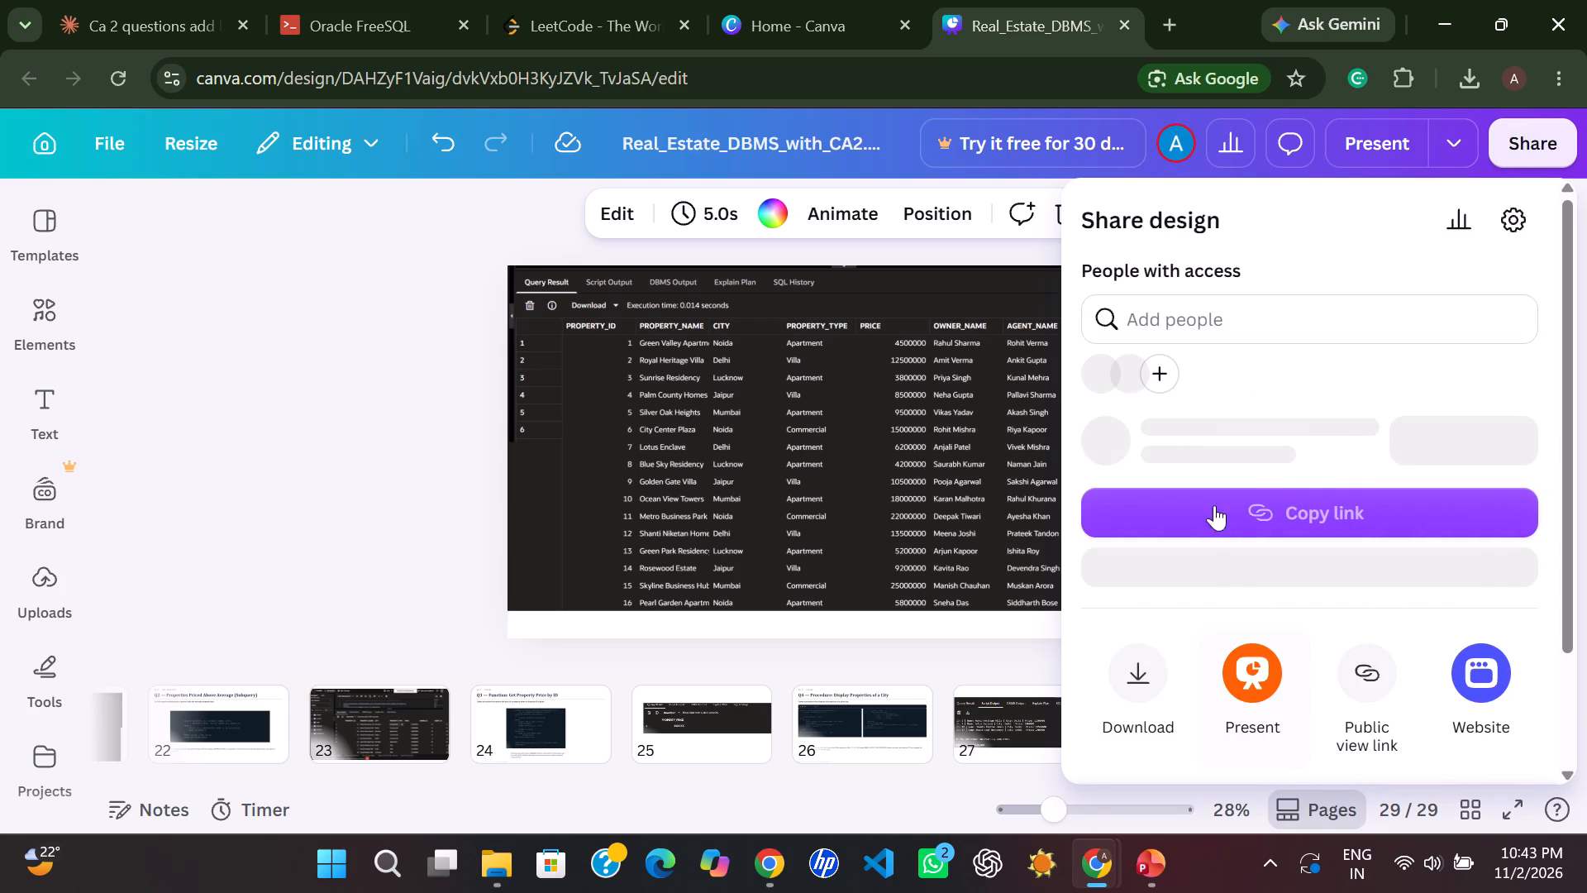
pyautogui.click(1151, 664)
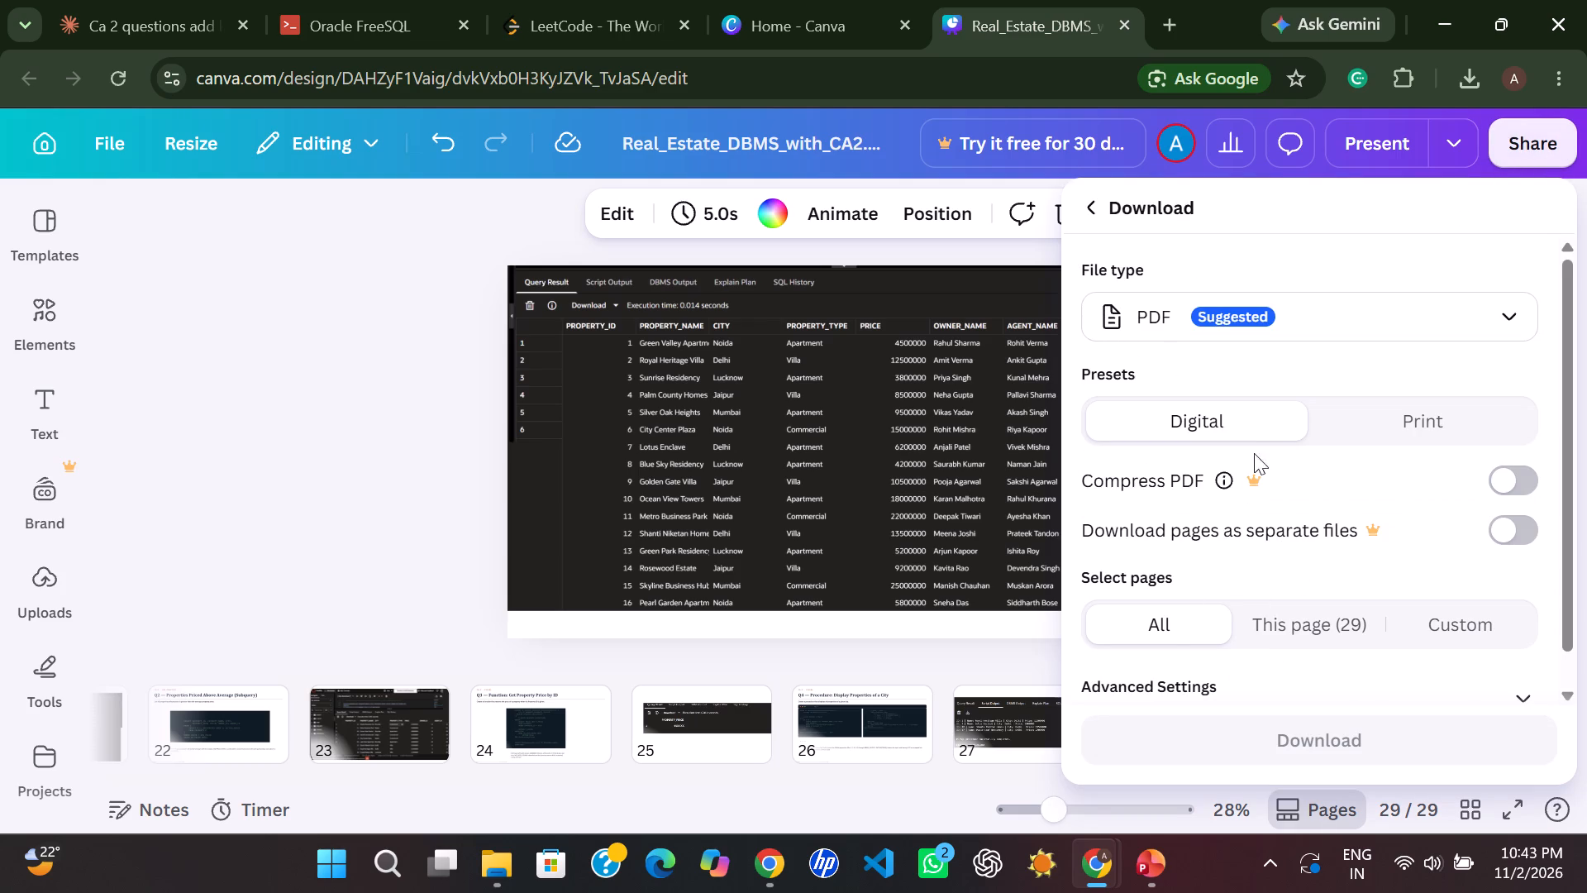
pyautogui.click(1332, 291)
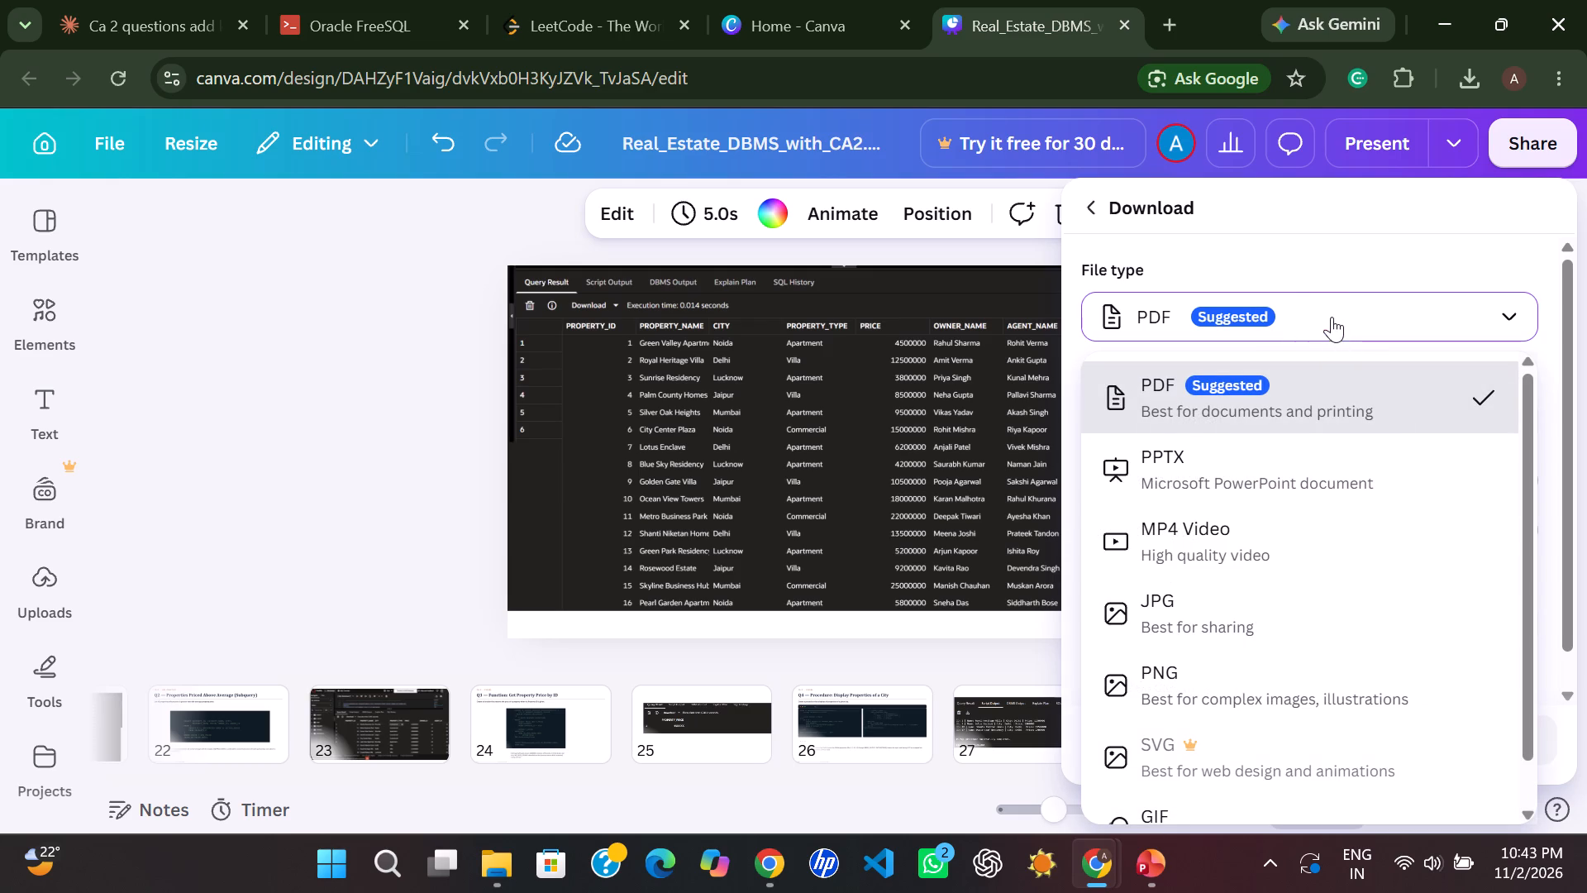
pyautogui.click(1287, 499)
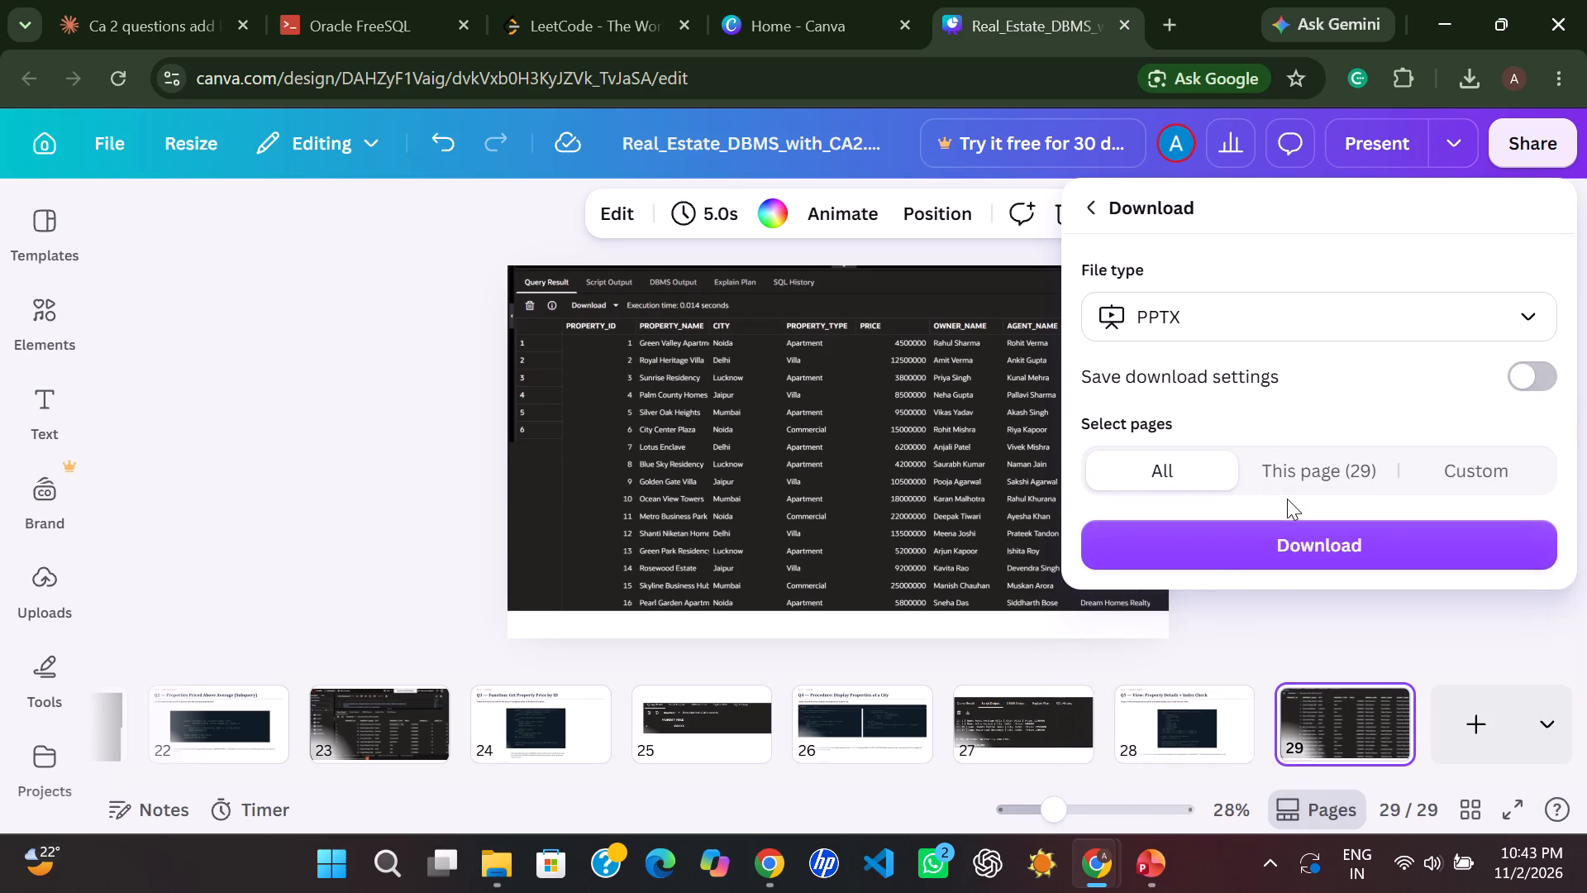
pyautogui.click(1275, 544)
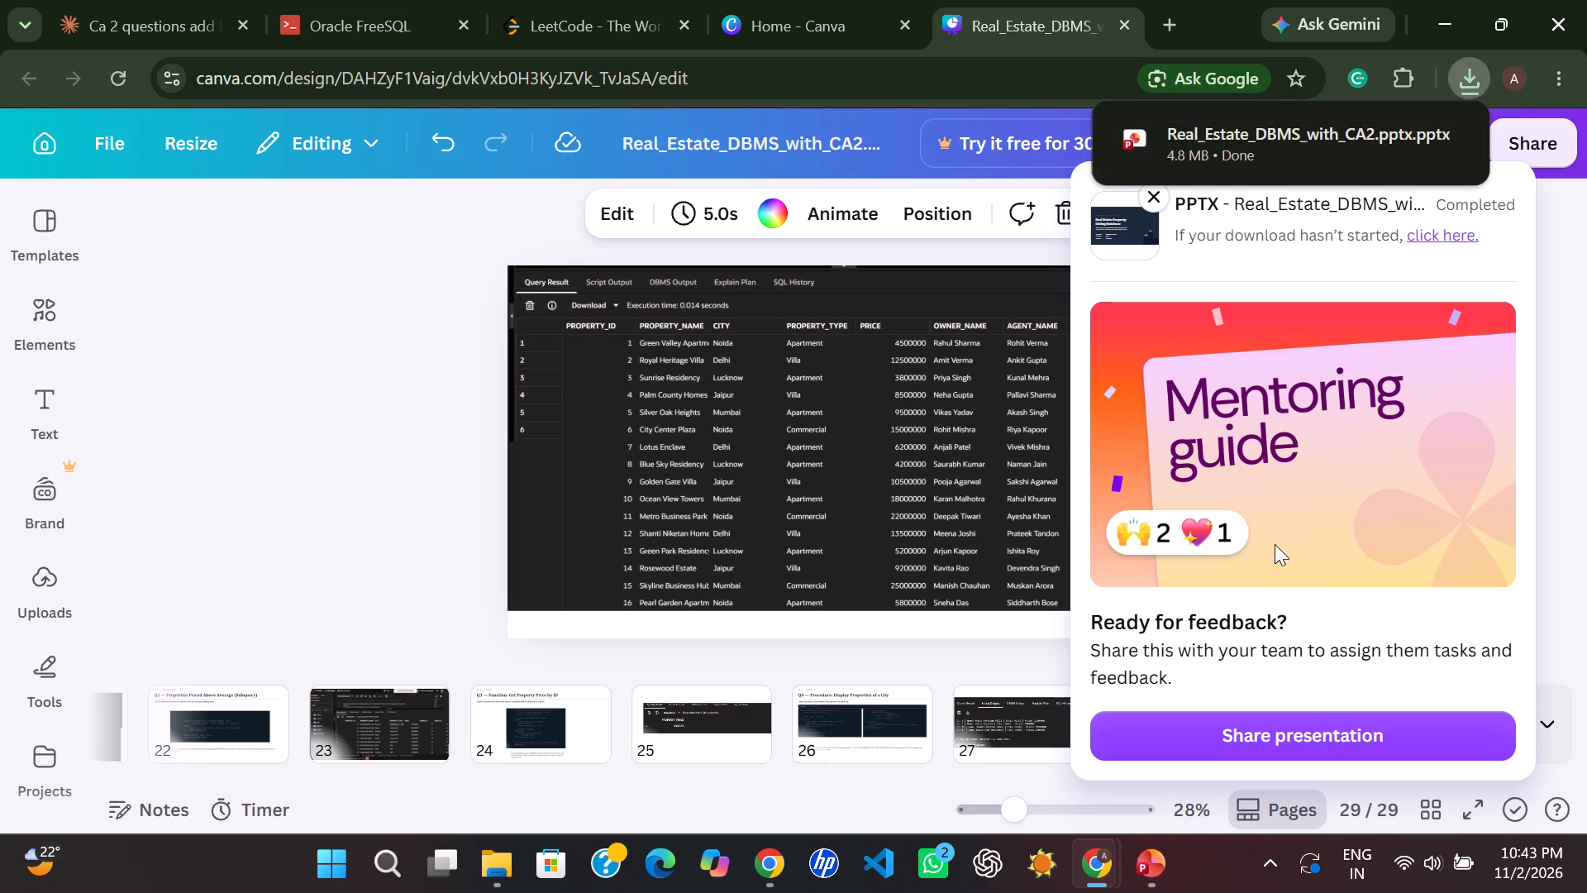
pyautogui.click(1154, 199)
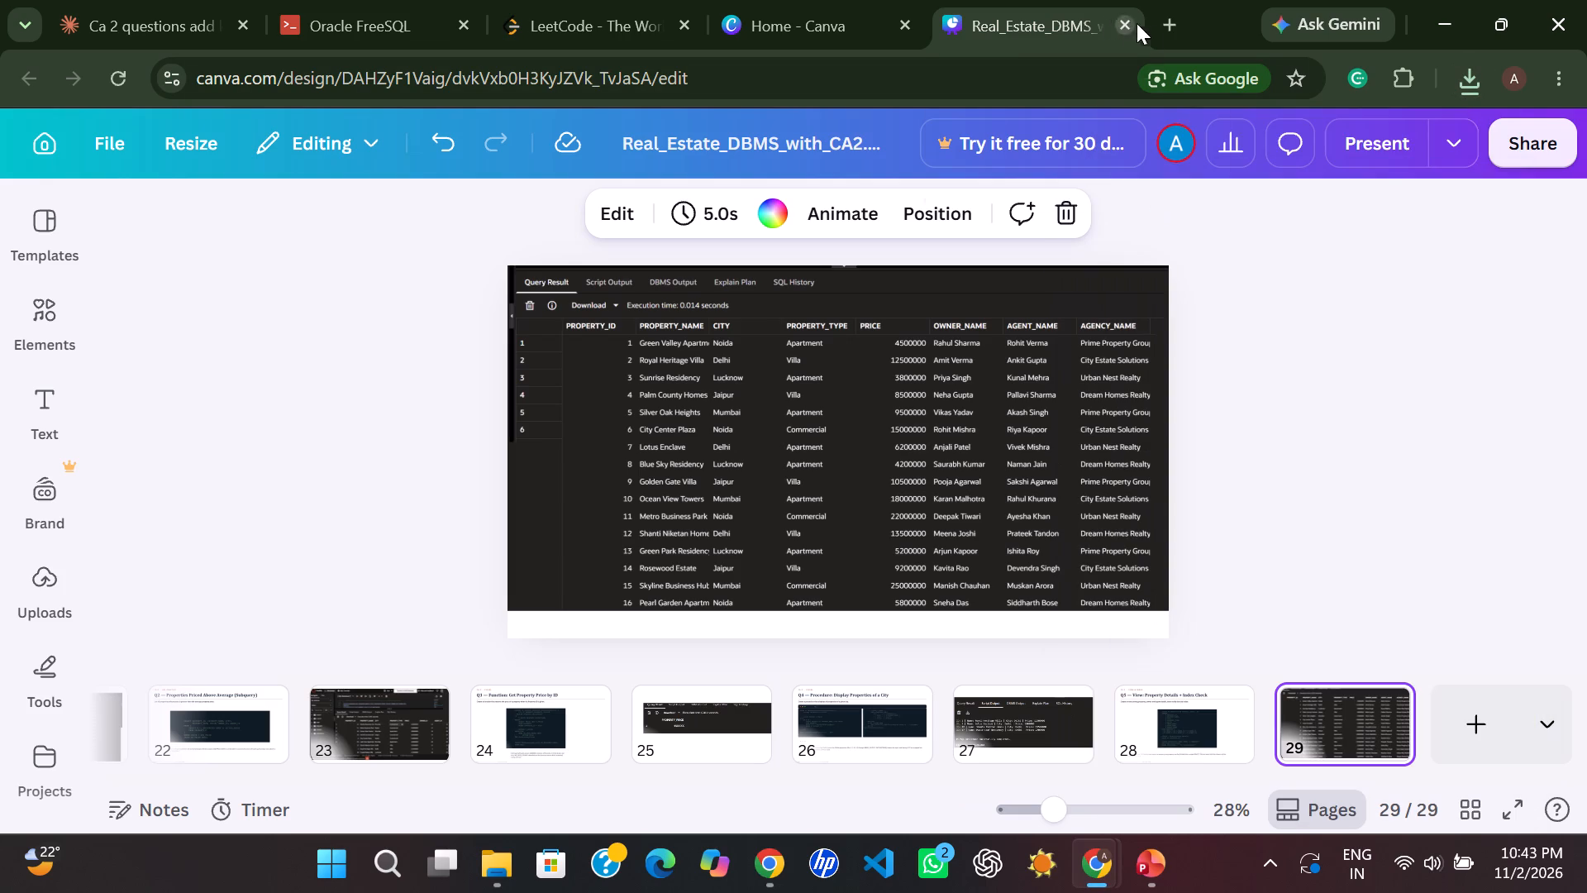
# Open a new browser tab and close the Canva home tab.
pyautogui.click(1167, 21)
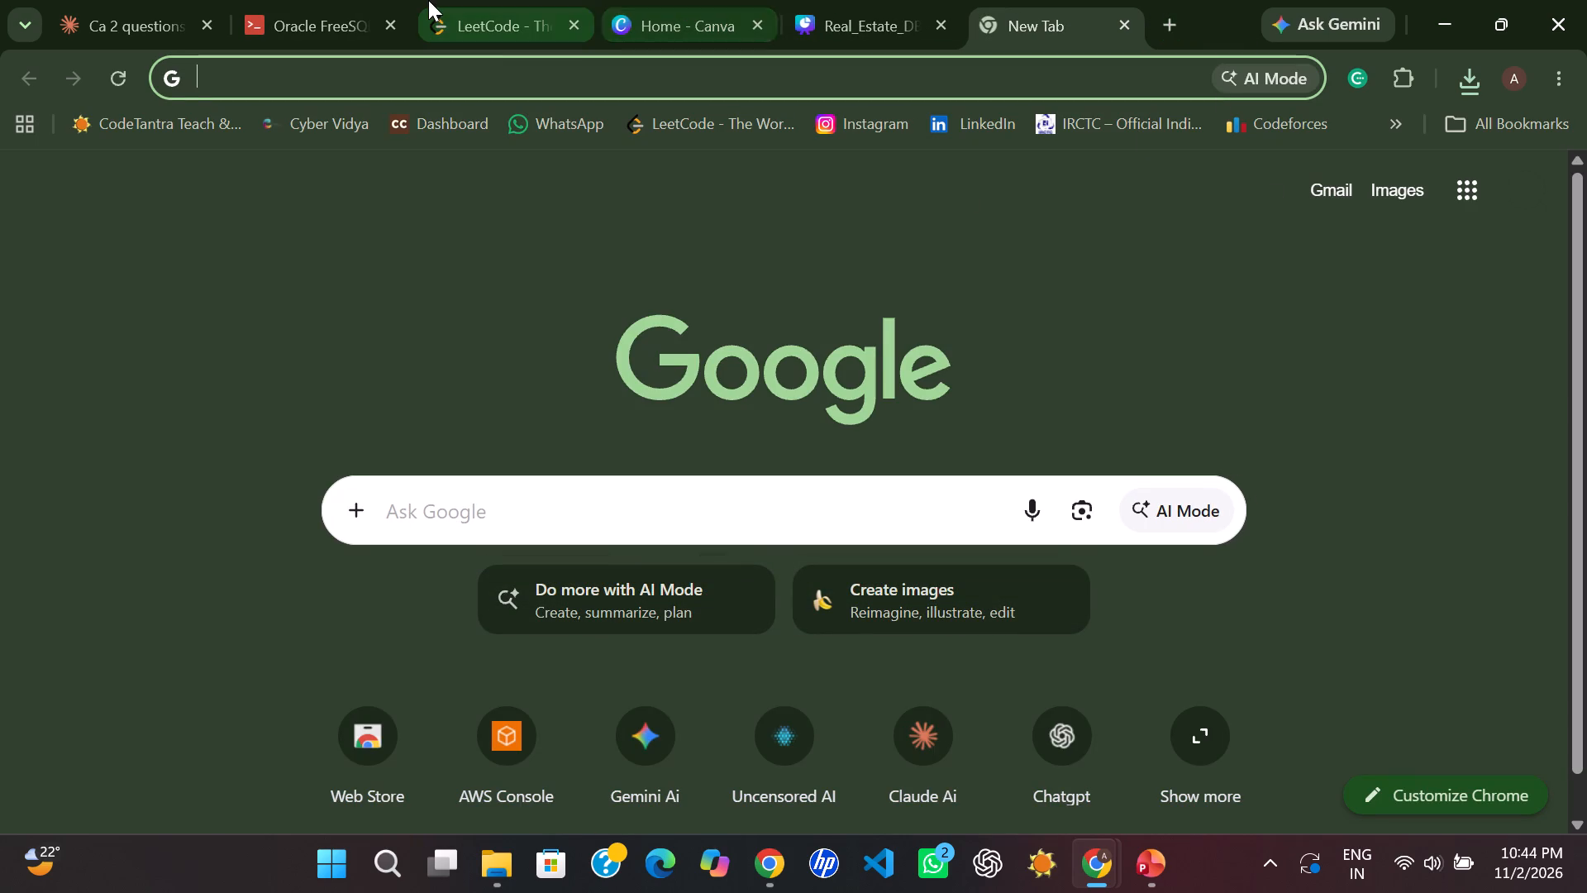
pyautogui.click(690, 2)
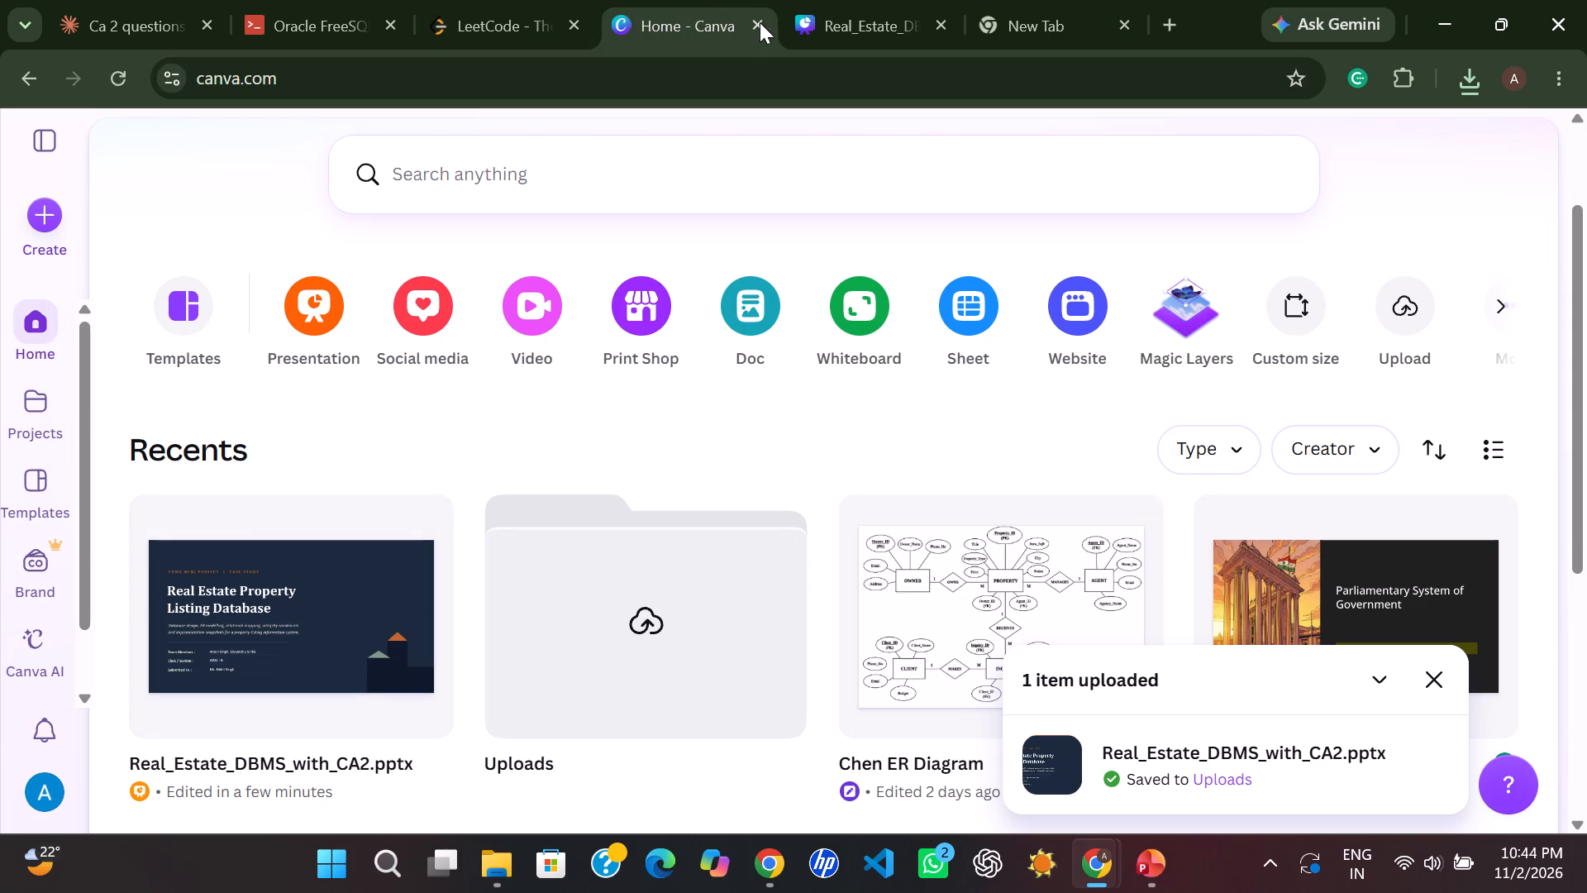
pyautogui.click(760, 27)
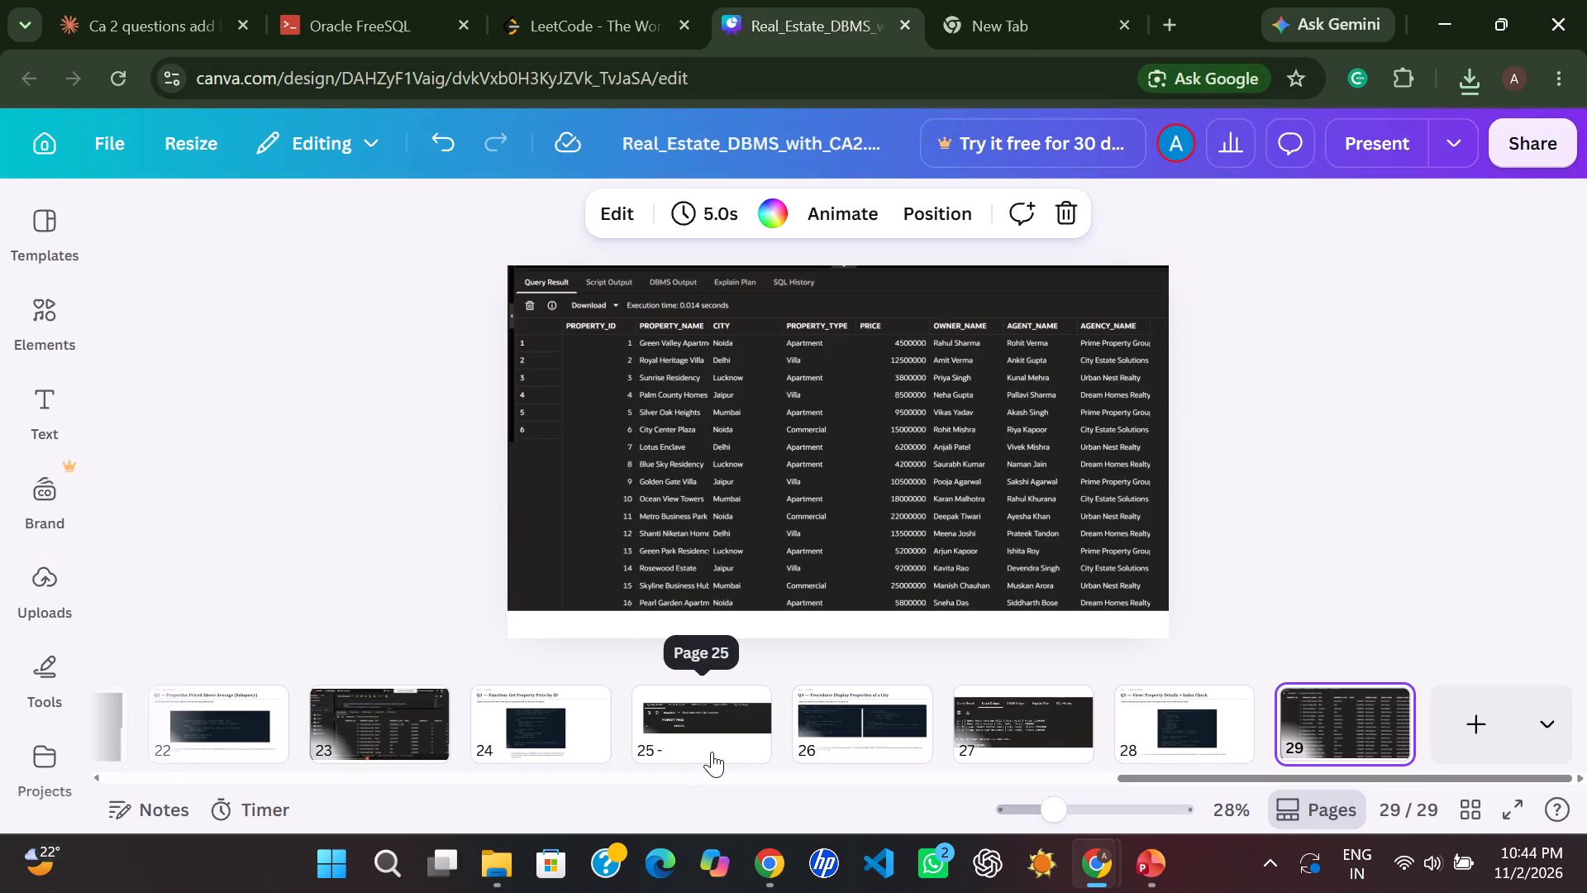
# Switch to the LeetCode browser tab.
pyautogui.click(563, 0)
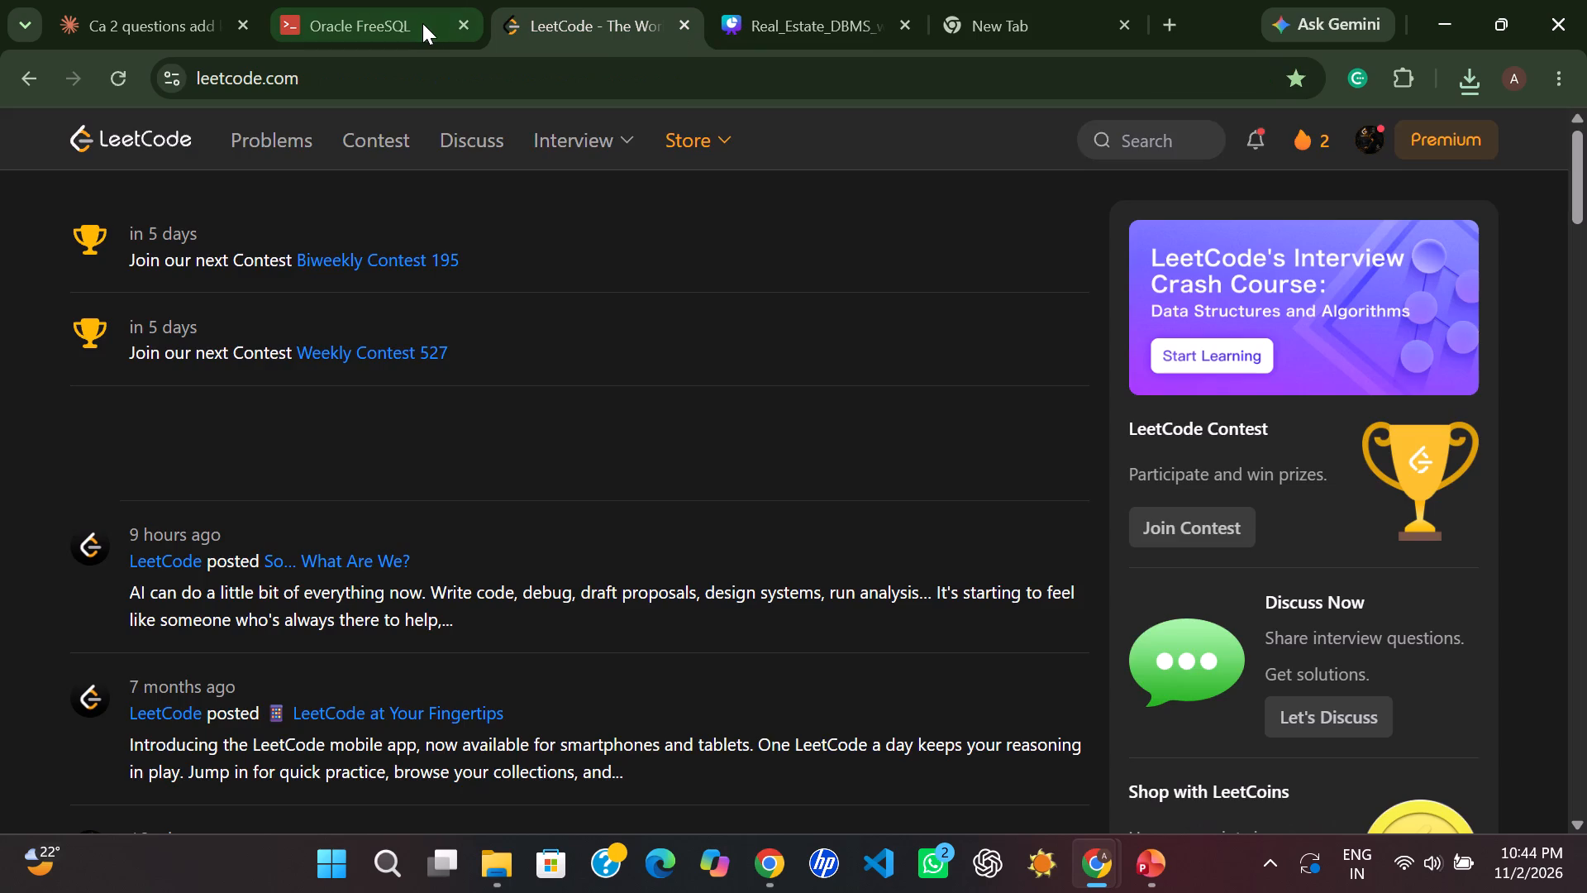
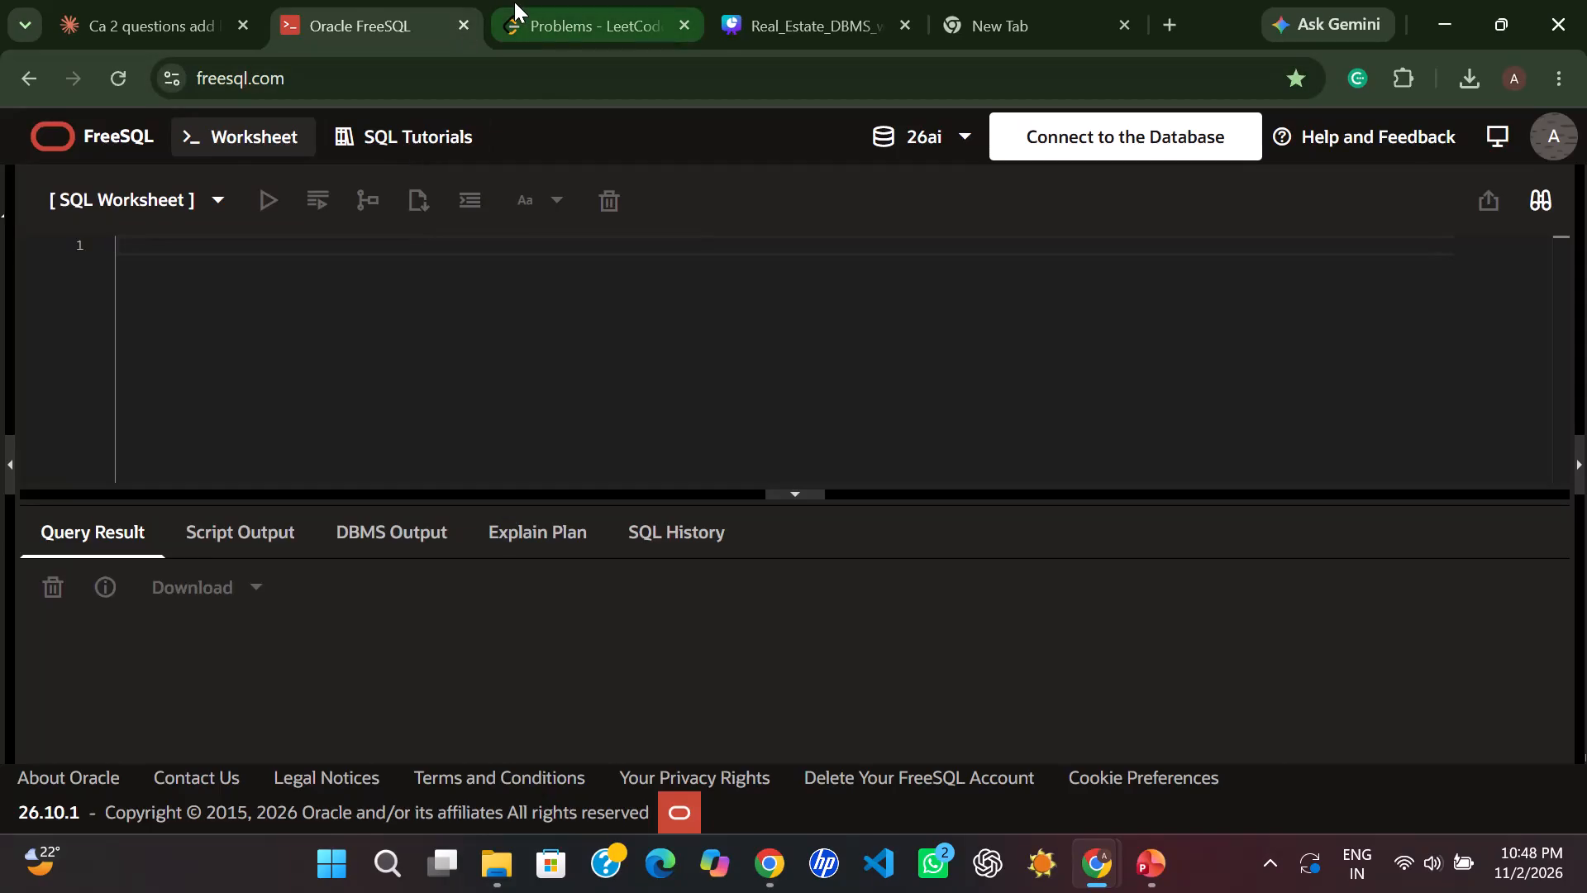
# Switch to the LeetCode browser tab and look over the problem list and the daily calendar.
pyautogui.click(514, 2)
pyautogui.scroll(-1, 1018, 687)
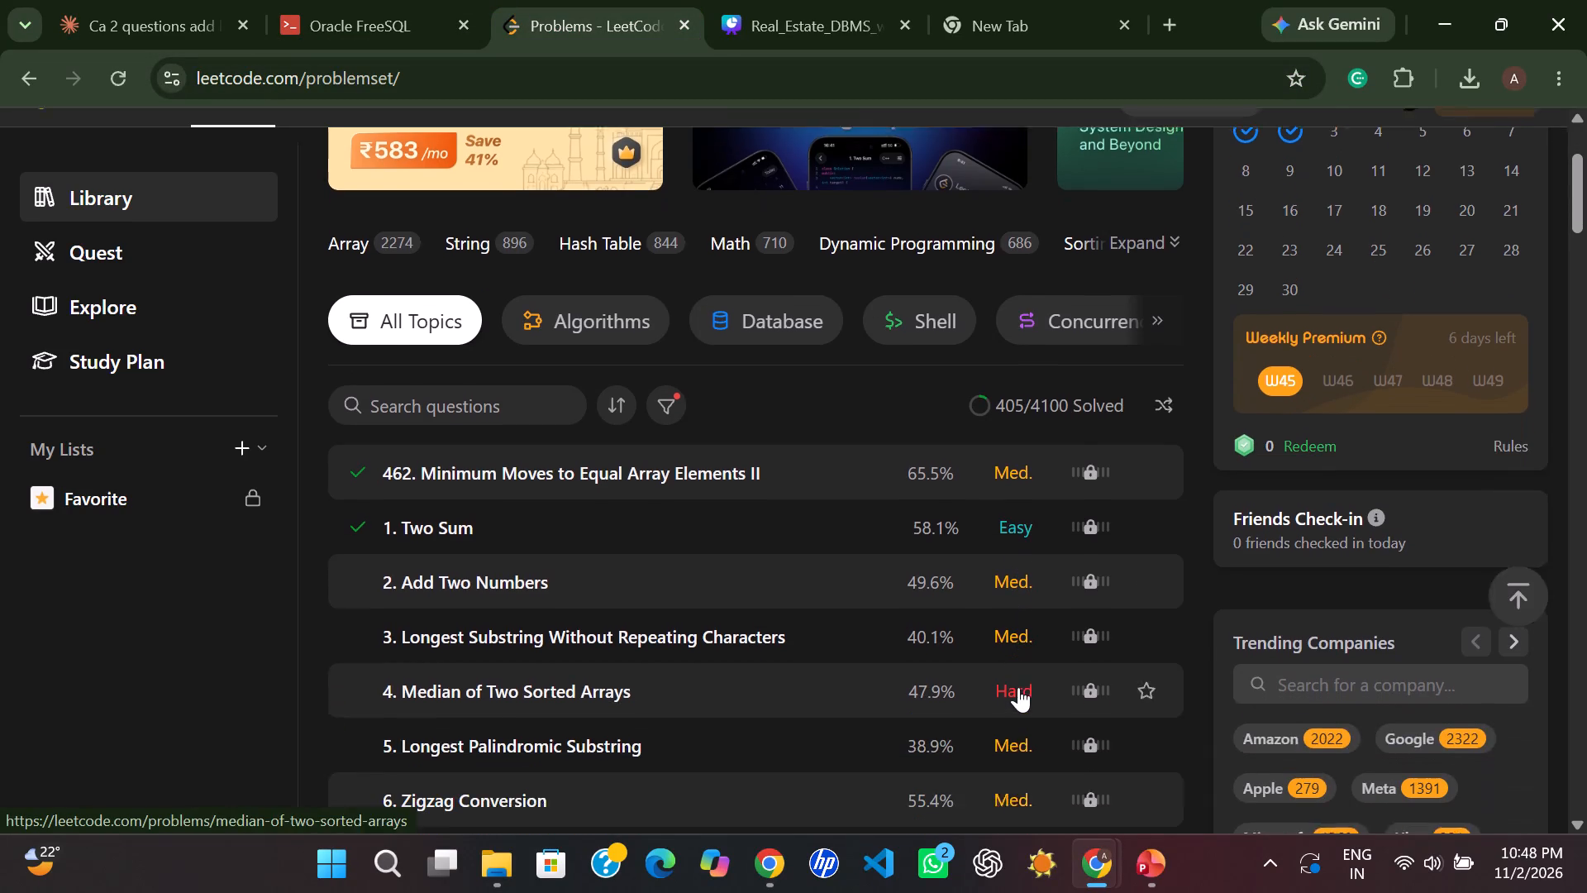
pyautogui.scroll(-1, 1018, 687)
pyautogui.scroll(3, 1018, 687)
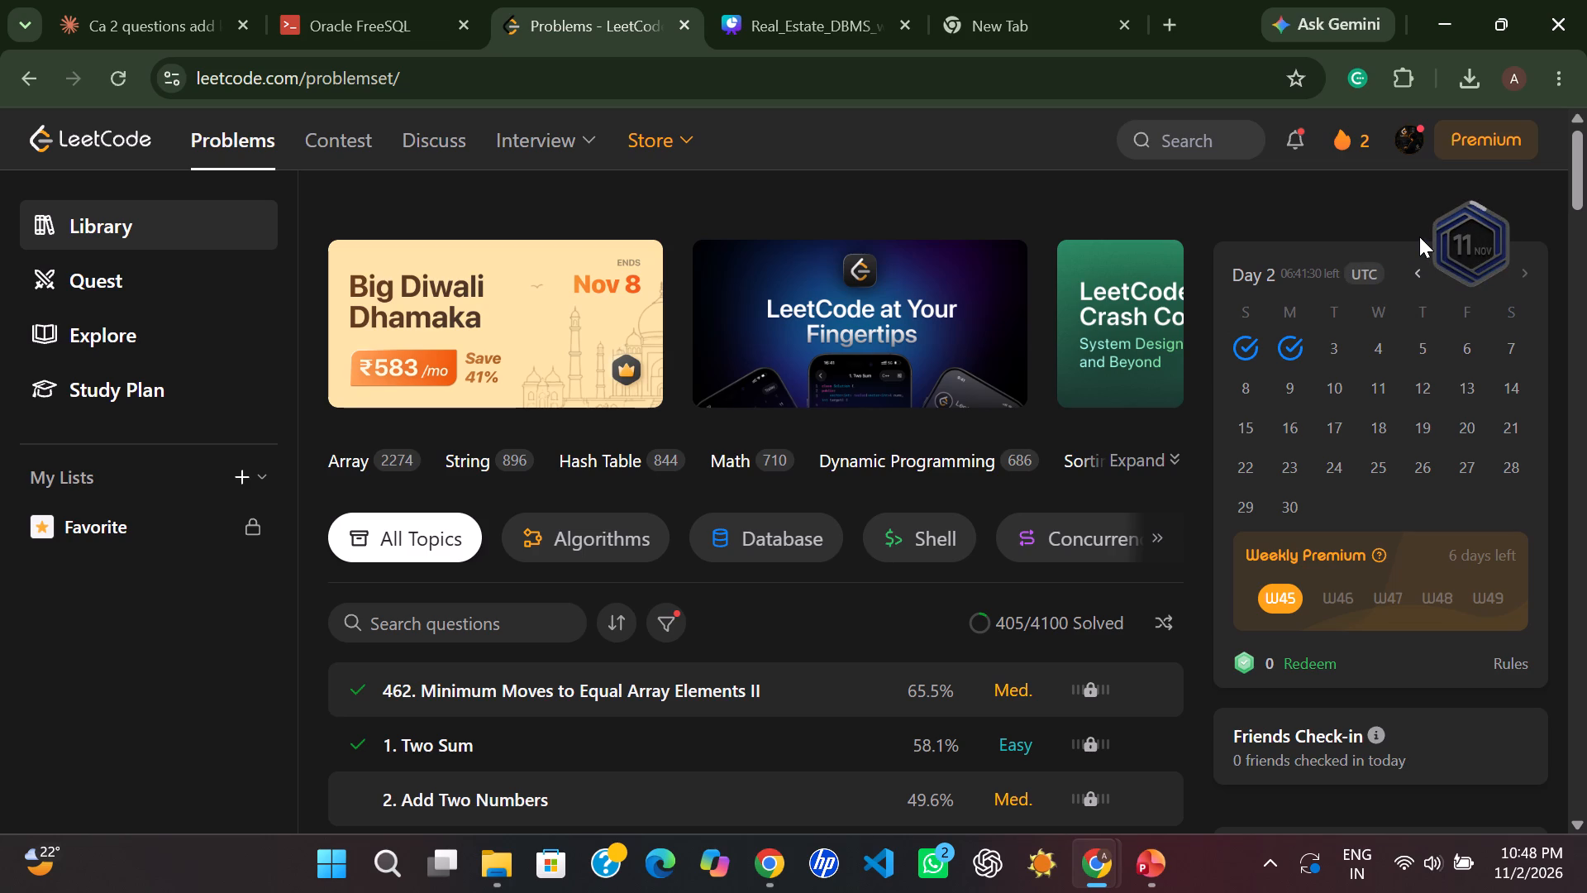
pyautogui.click(1419, 236)
# Switch back to the Canva browser tab with the Real_Estate_DBMS_with_CA2 presentation.
pyautogui.click(846, 0)
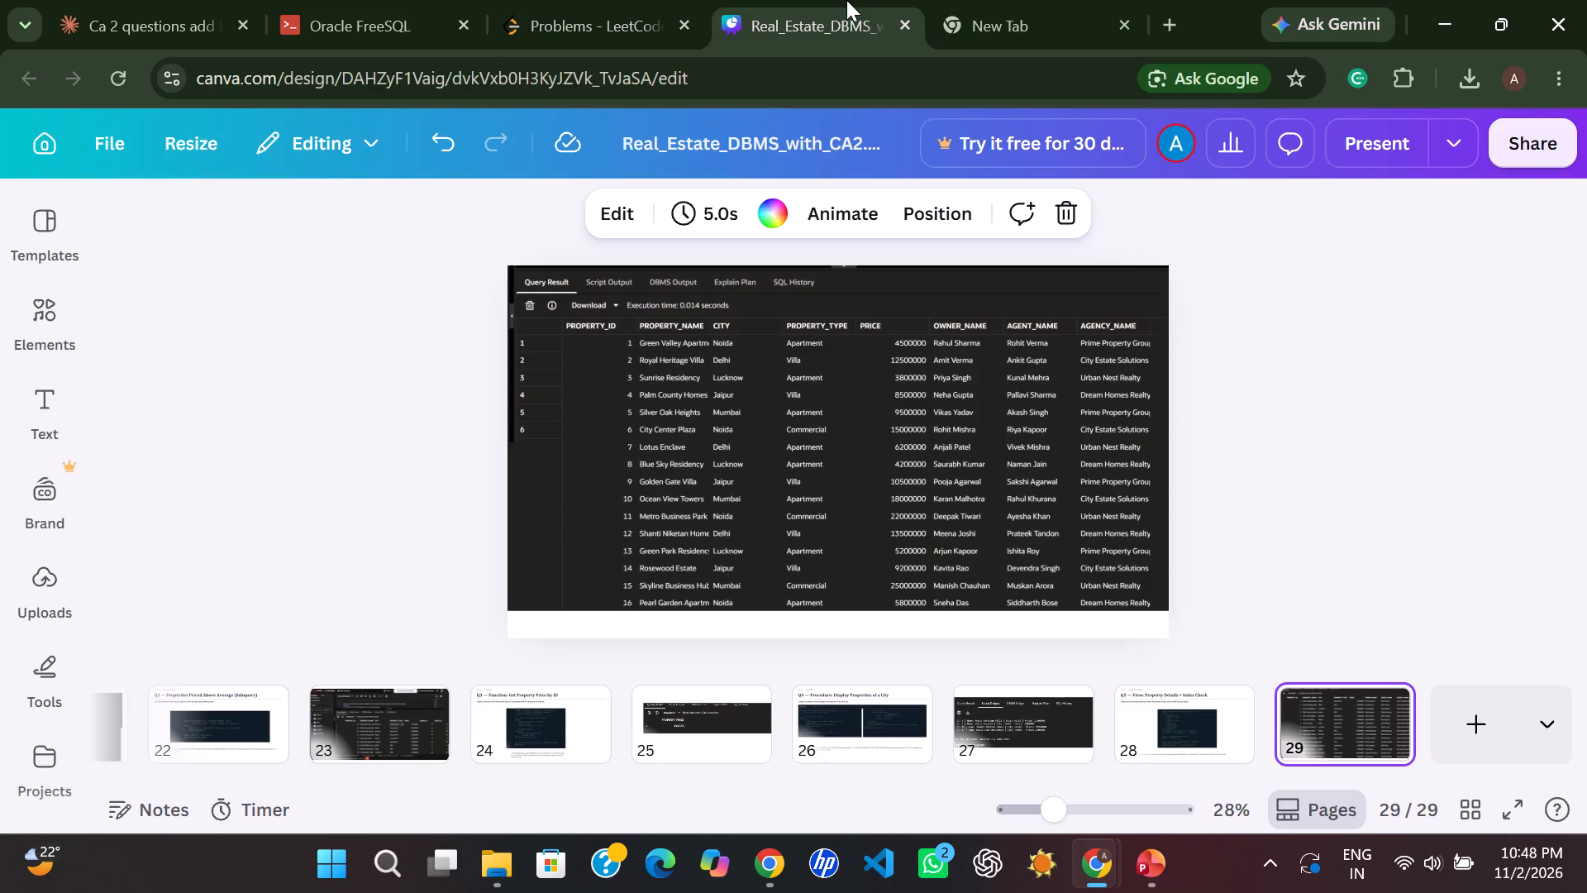
# Show the recent download history and bring up the file options for Real_Estate_DBMS_with_CA2.pptx.pptx.
pyautogui.click(1454, 79)
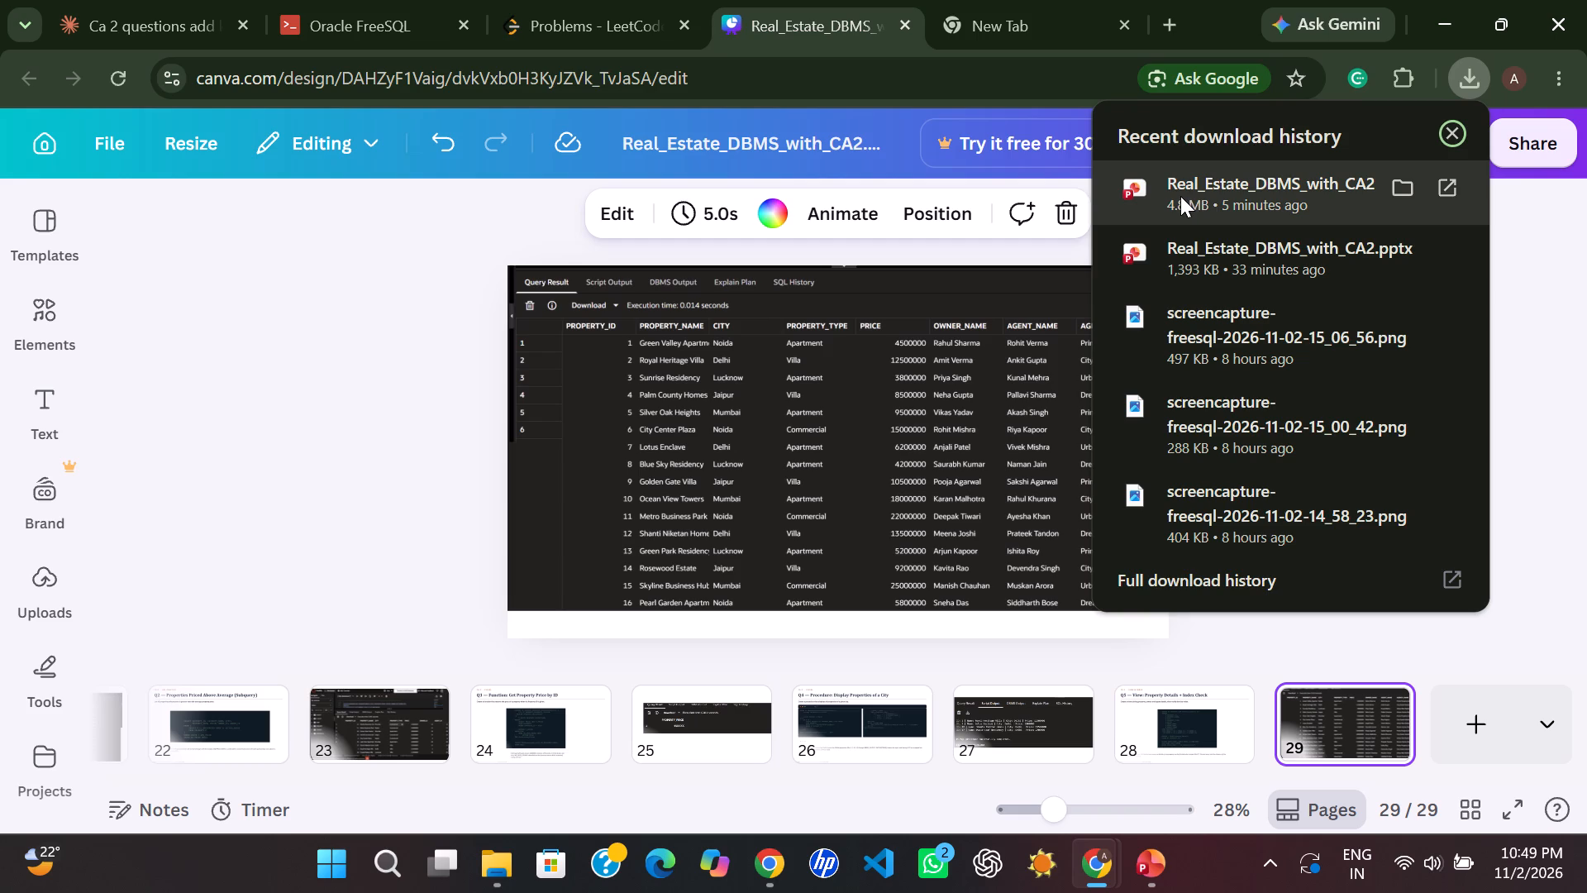
pyautogui.rightClick(1180, 196)
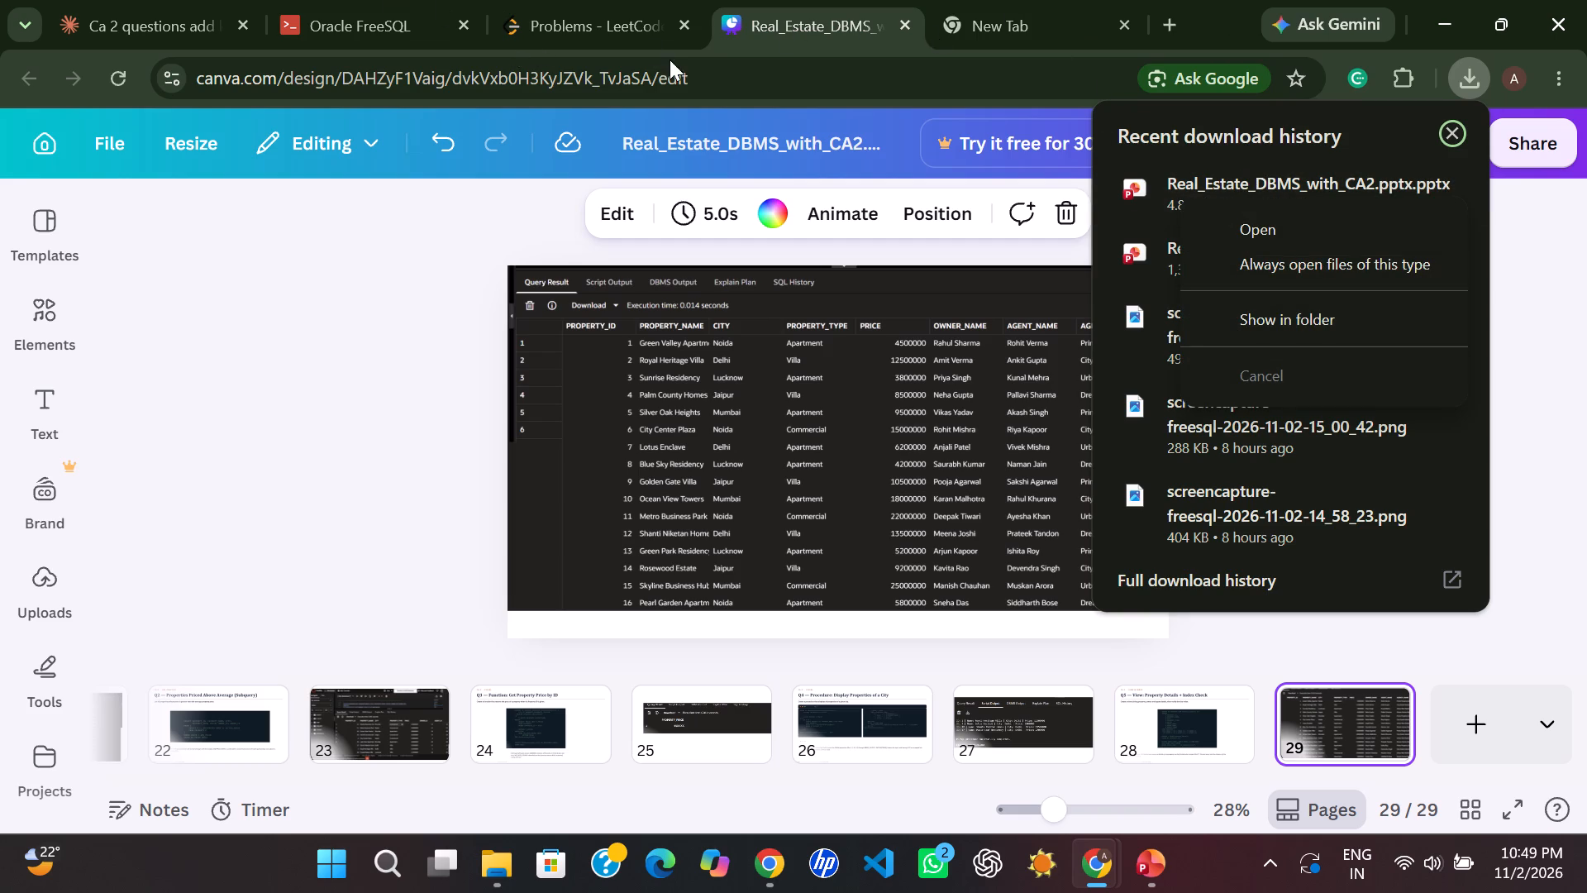
# Switch to the empty new browser tab.
pyautogui.click(1003, 2)
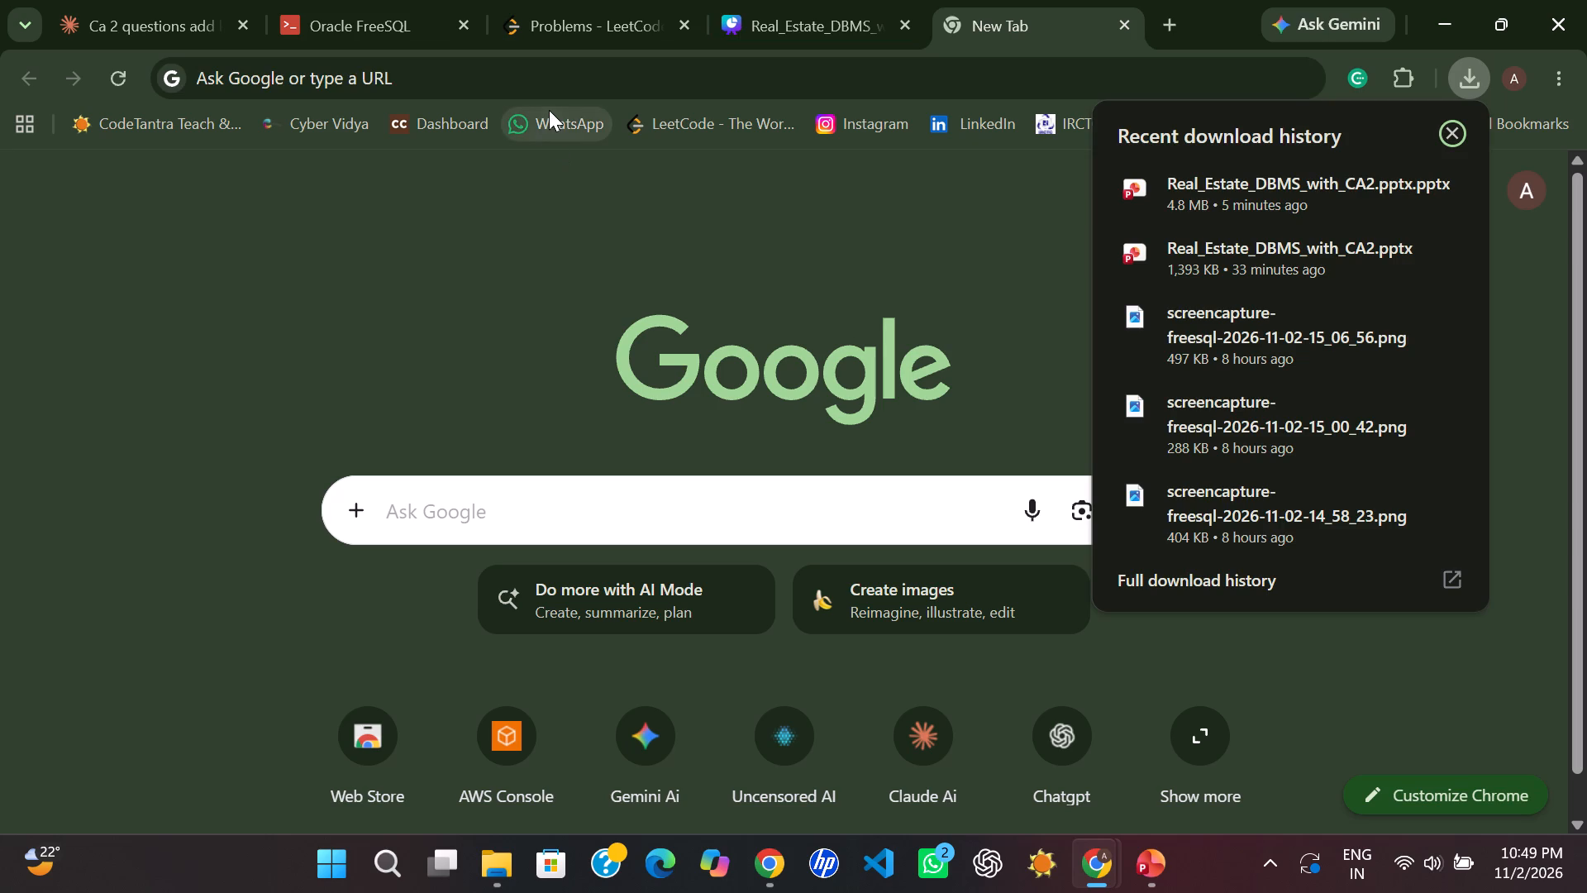